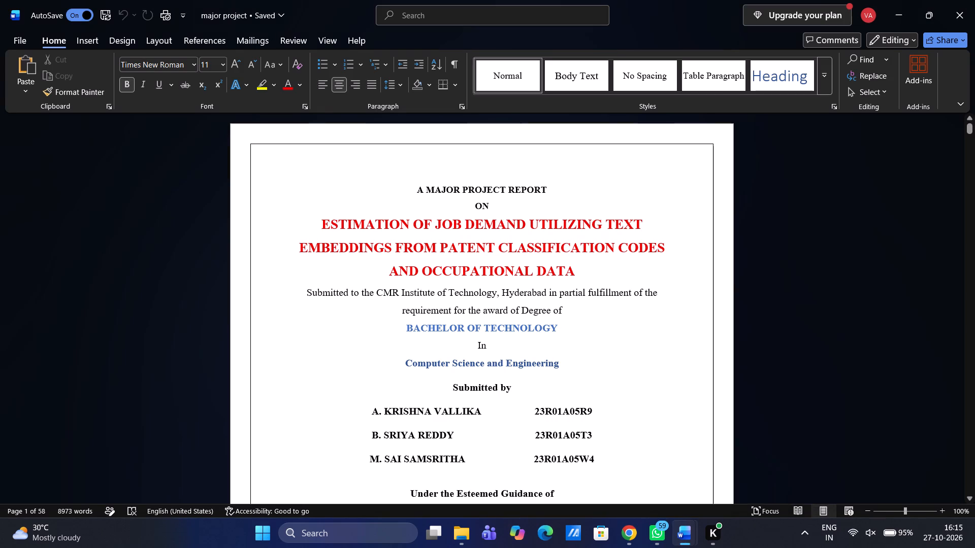
left_click_drag(324, 222, 430, 246)
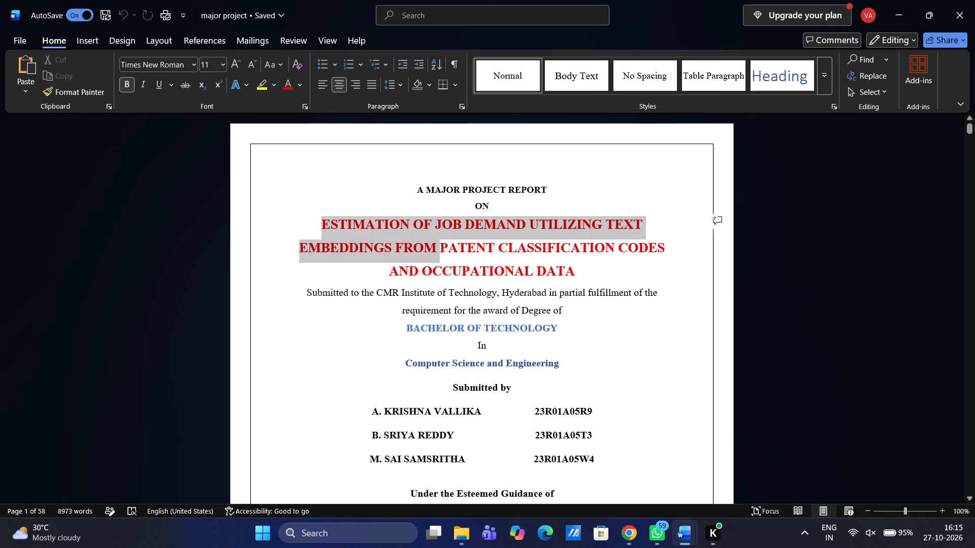
left_click_drag(430, 246, 569, 274)
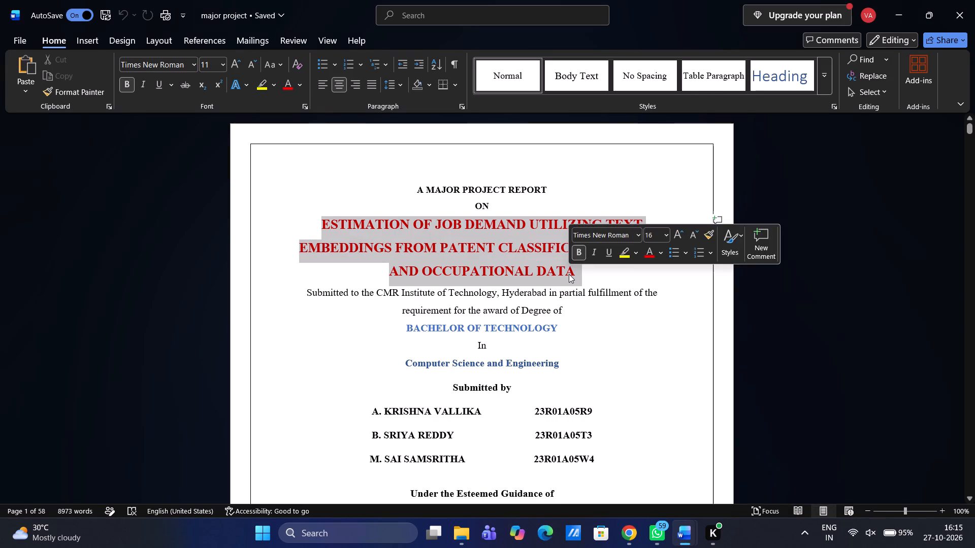
key("ctrl+v")
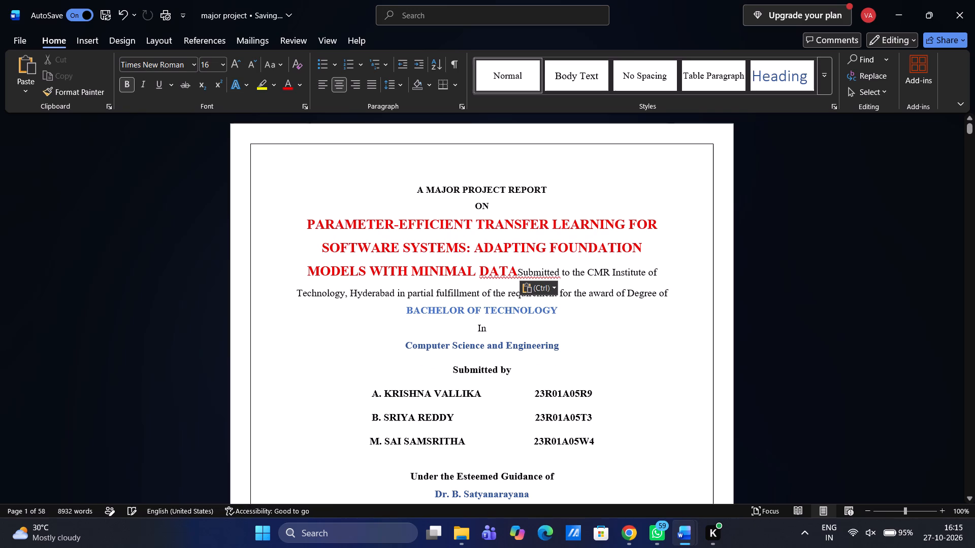
key("Return")
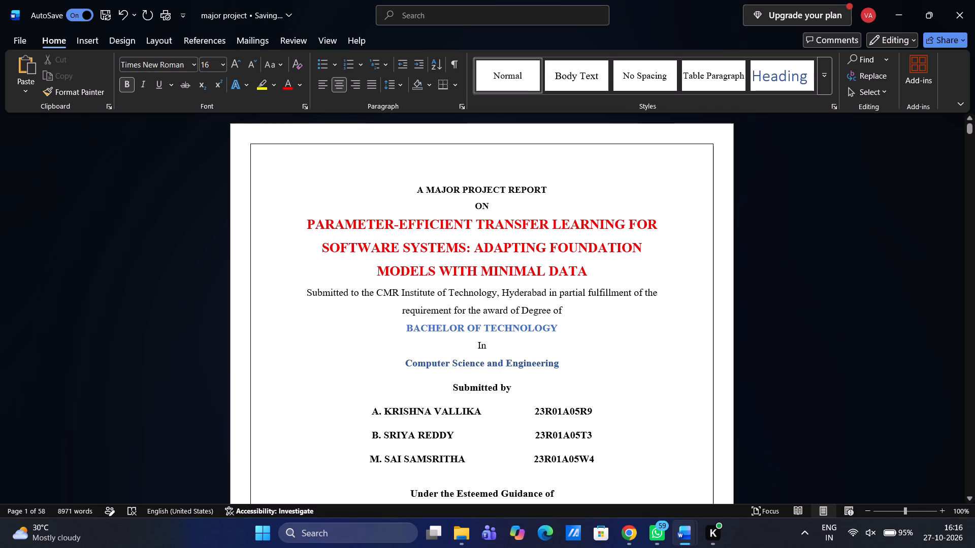
Replace the first listed student's name under Submitted by with the new student's given name, keeping the initial A.
left_click(481, 410)
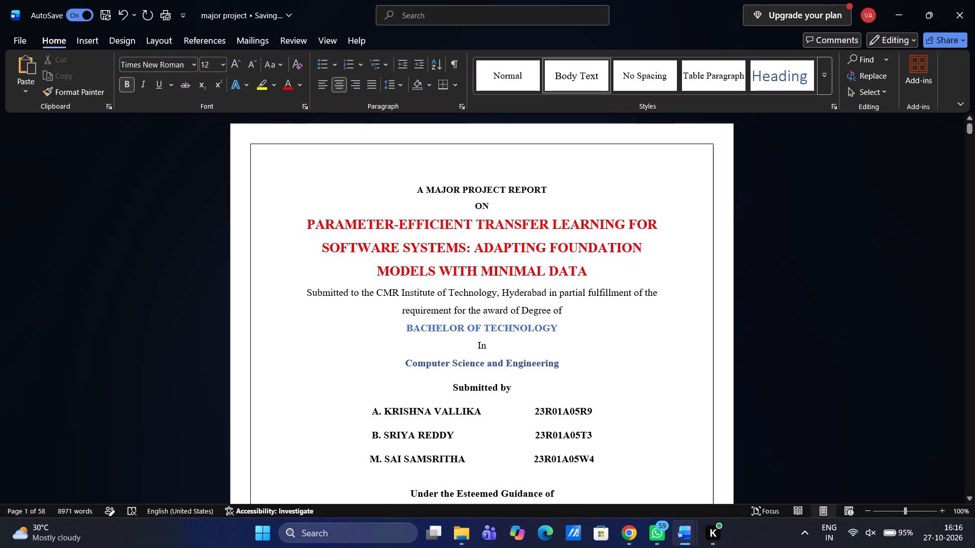
key("BackSpace")
key("BackSpace")
key("BackSpace")
key("BackSpace")
key("BackSpace")
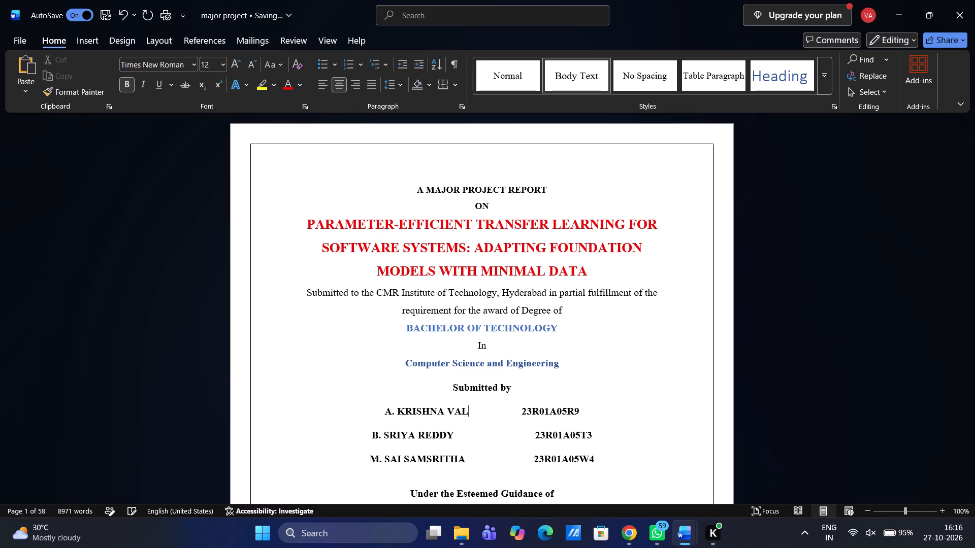
key("BackSpace")
key("BackSpace")
key("BackSpace")
key("BackSpace")
key("BackSpace")
key("BackSpace")
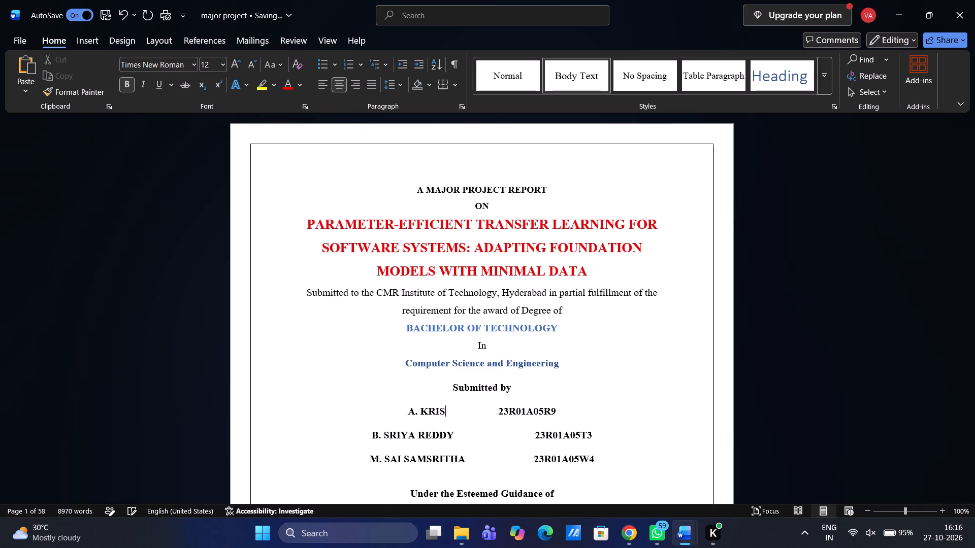
key("BackSpace")
key("BackSpace")
key("BackSpace")
key("BackSpace")
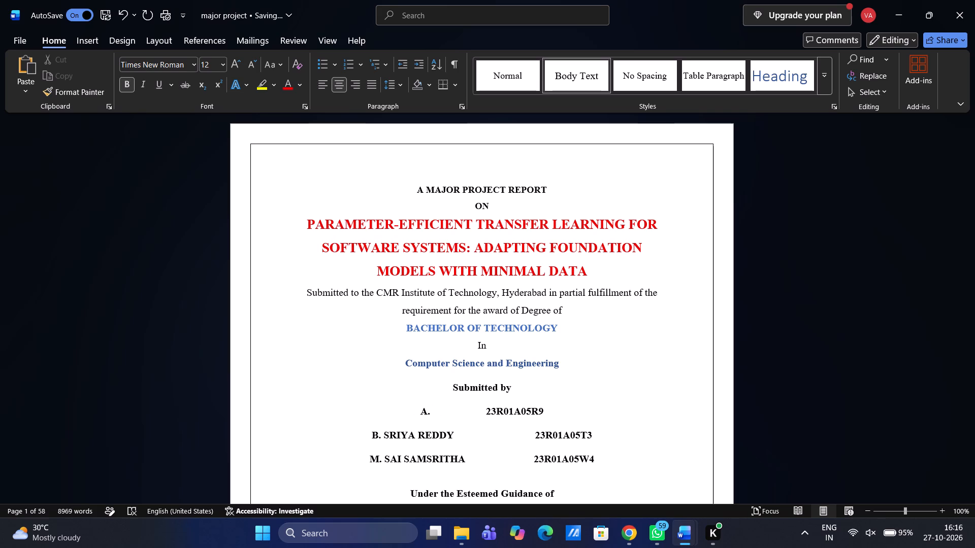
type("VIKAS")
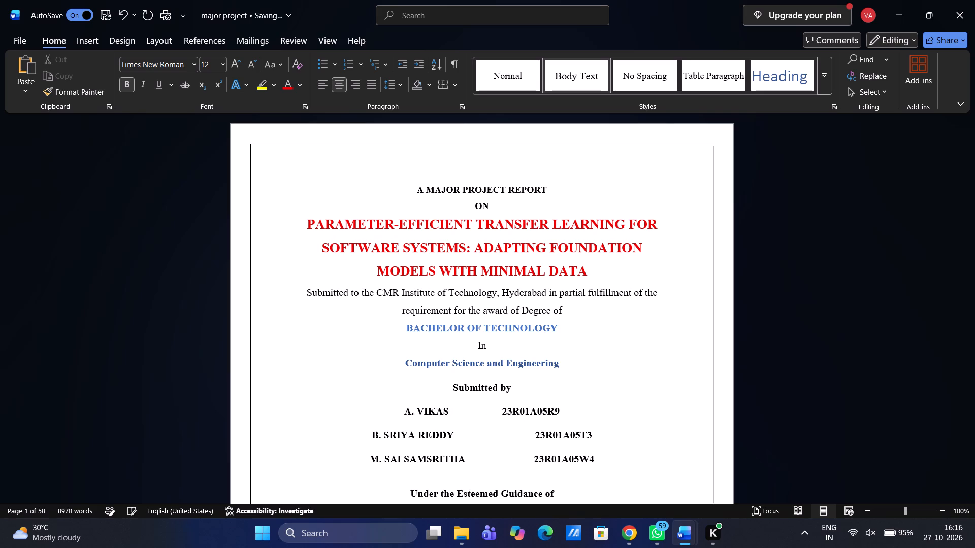
Add spaces after the first student's name so the name and roll number line up with the rows below.
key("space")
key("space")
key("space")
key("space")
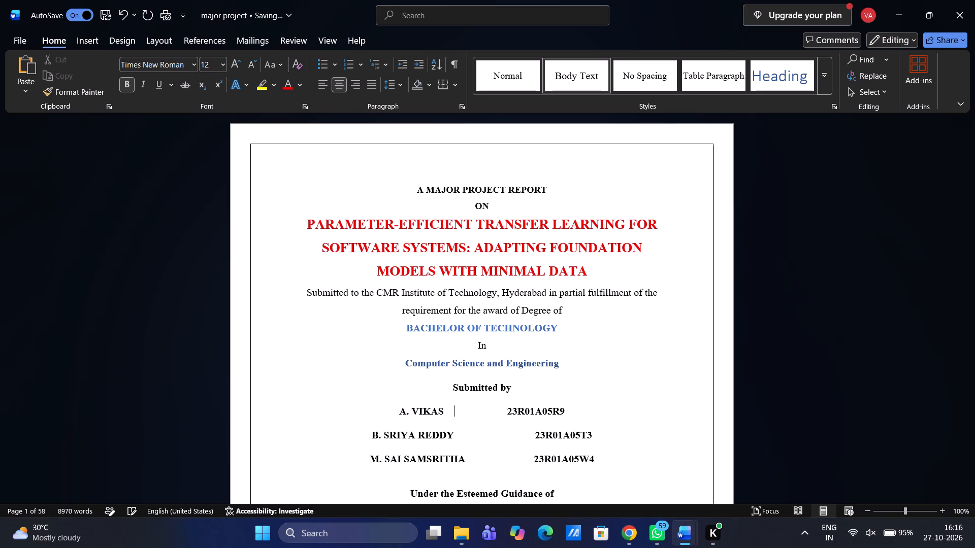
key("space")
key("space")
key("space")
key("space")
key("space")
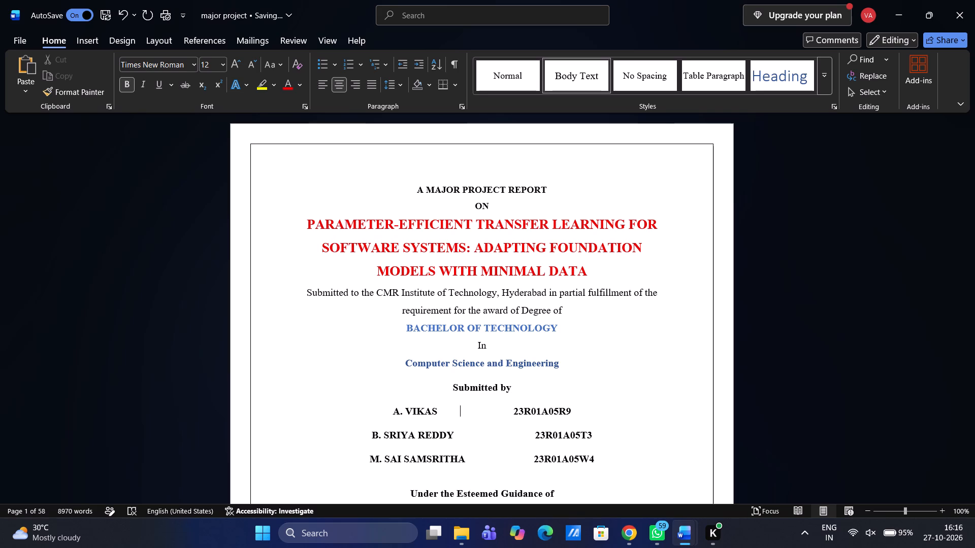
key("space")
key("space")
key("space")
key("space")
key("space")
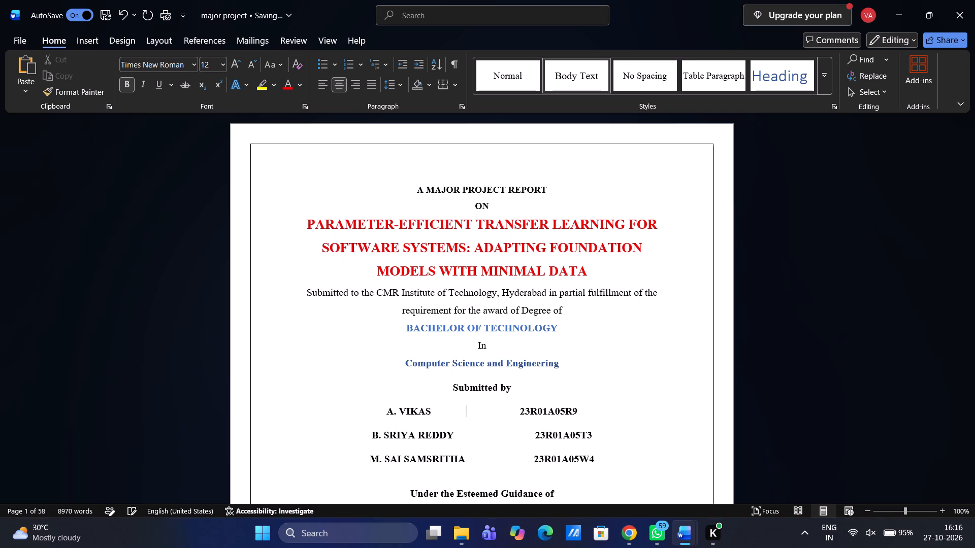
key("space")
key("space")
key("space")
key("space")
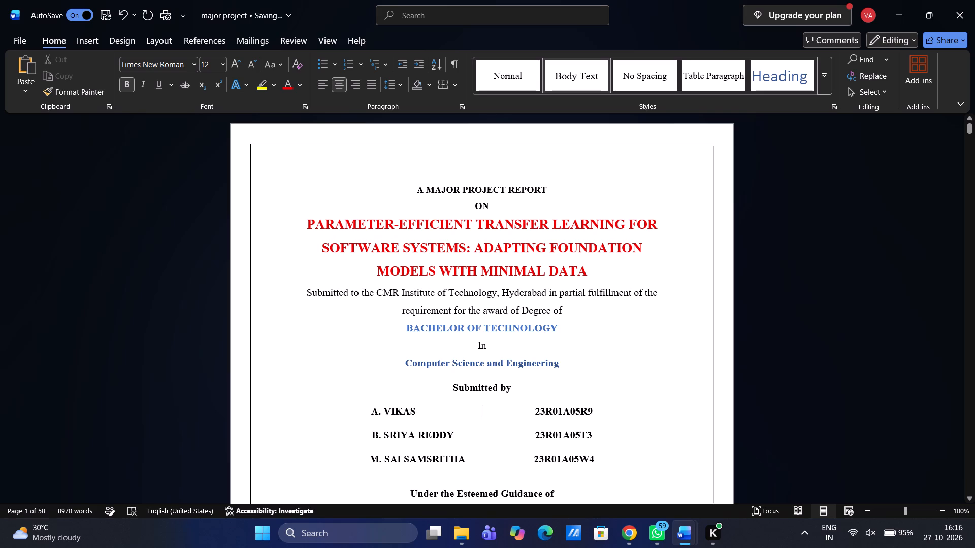
Change the last digit of the first student's roll number to match the new student.
left_click(592, 411)
key("BackSpace")
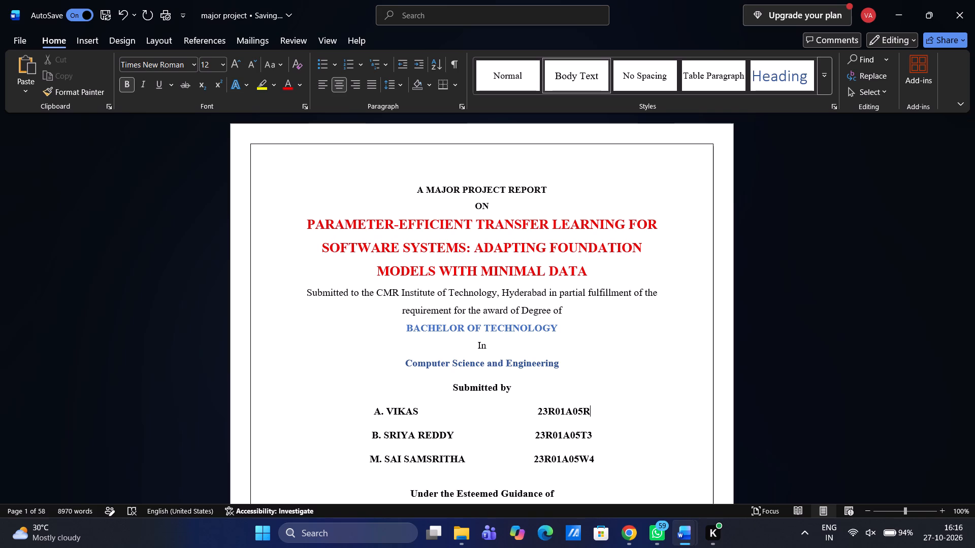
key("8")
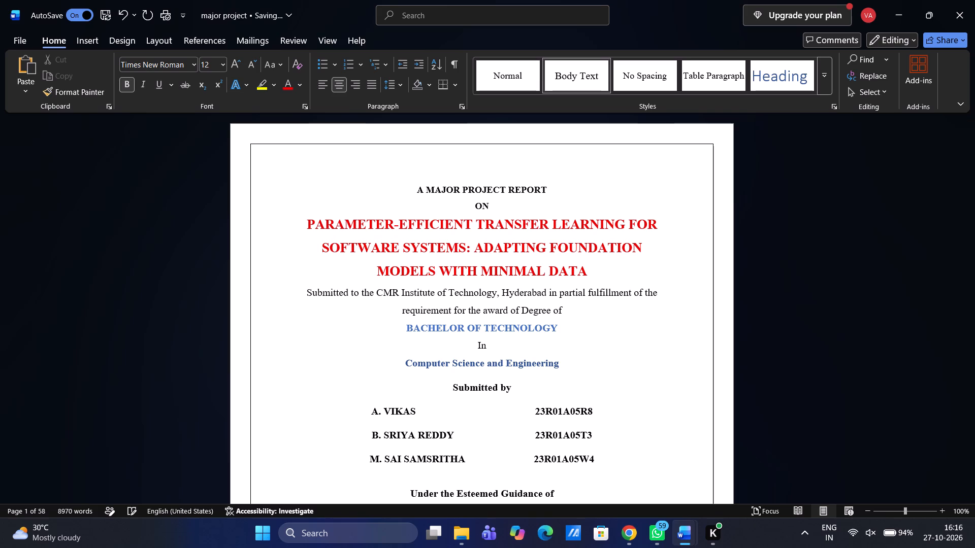
left_click(378, 438)
key("BackSpace")
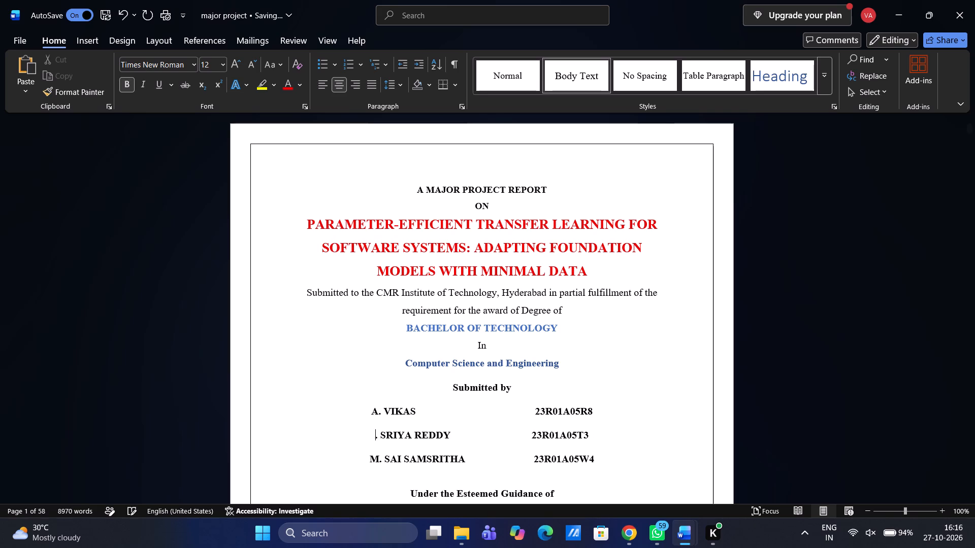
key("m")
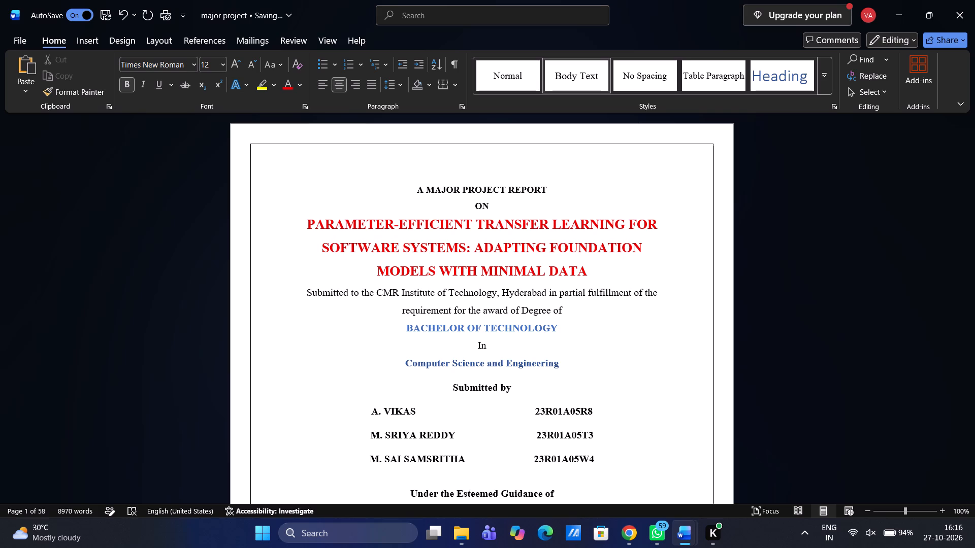
key("Right")
key("Right")
key("Right")
key("Right")
key("Right")
key("Right")
key("Right")
key("BackSpace")
key("BackSpace")
key("BackSpace")
key("BackSpace")
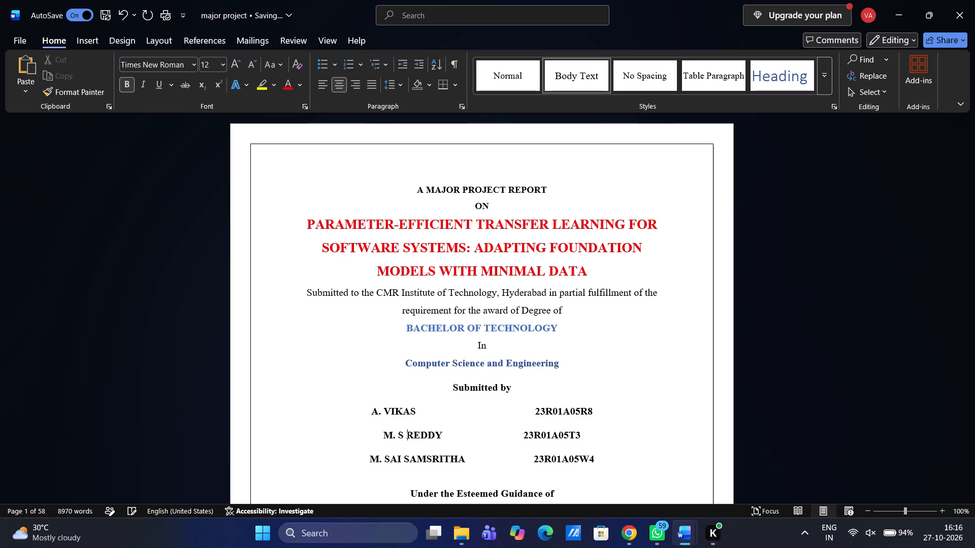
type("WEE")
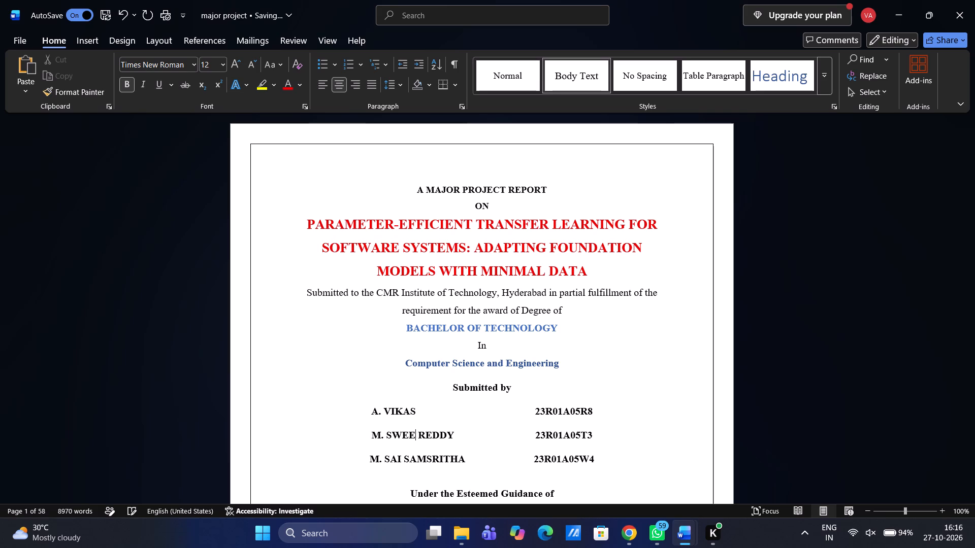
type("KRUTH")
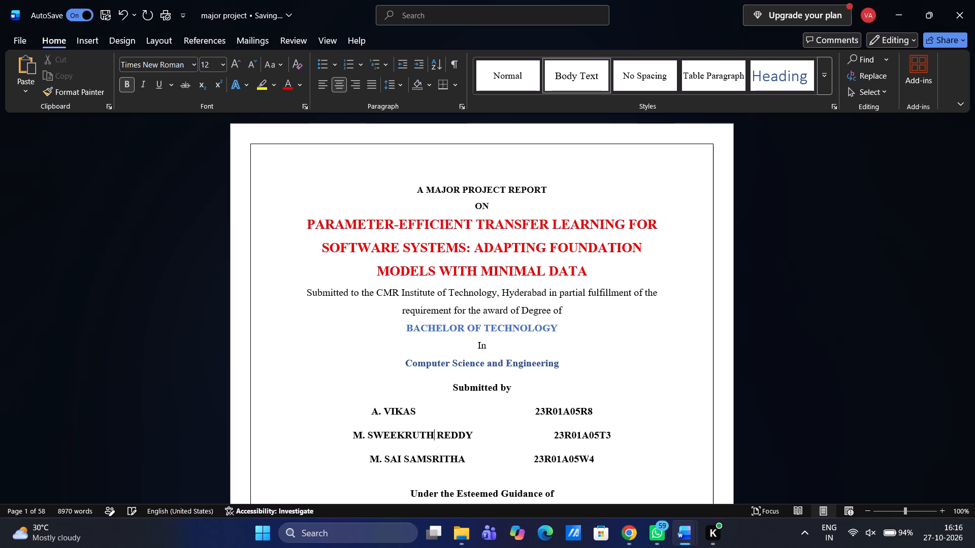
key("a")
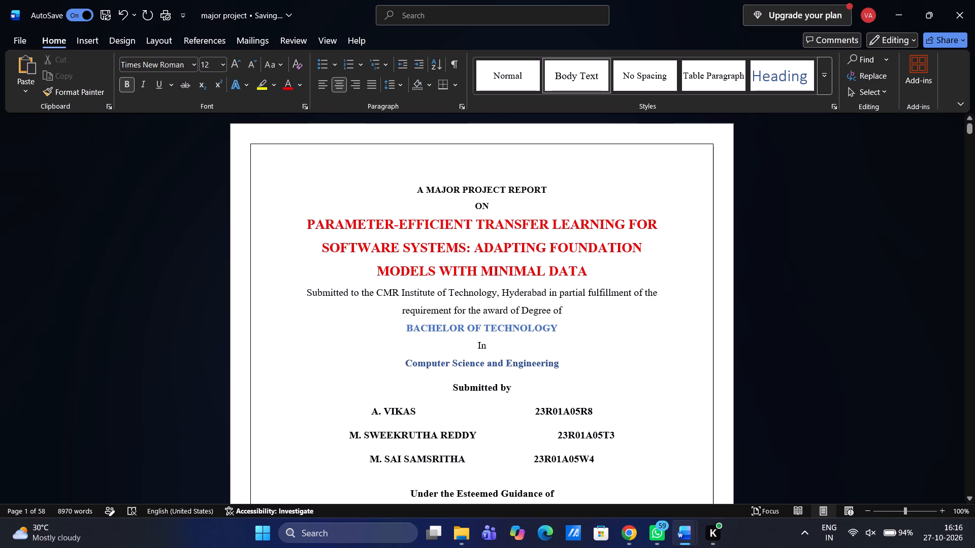
Replace the last two characters of the second student's roll number with the new student's.
left_click(615, 433)
key("BackSpace")
key("BackSpace")
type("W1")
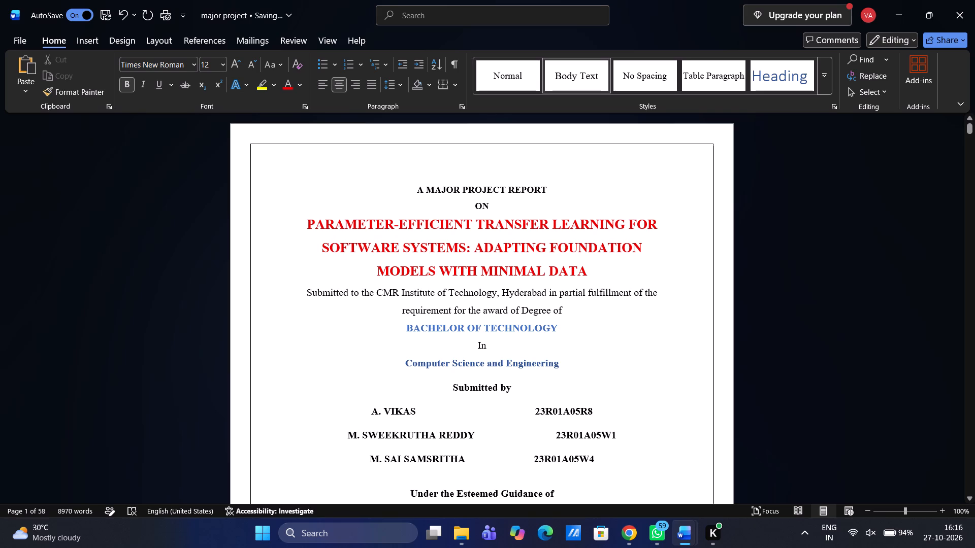
Remove the extra spaces before the second student's roll number so its row lines up with the other student rows.
left_click(553, 437)
key("BackSpace")
key("BackSpace")
key("BackSpace")
key("BackSpace")
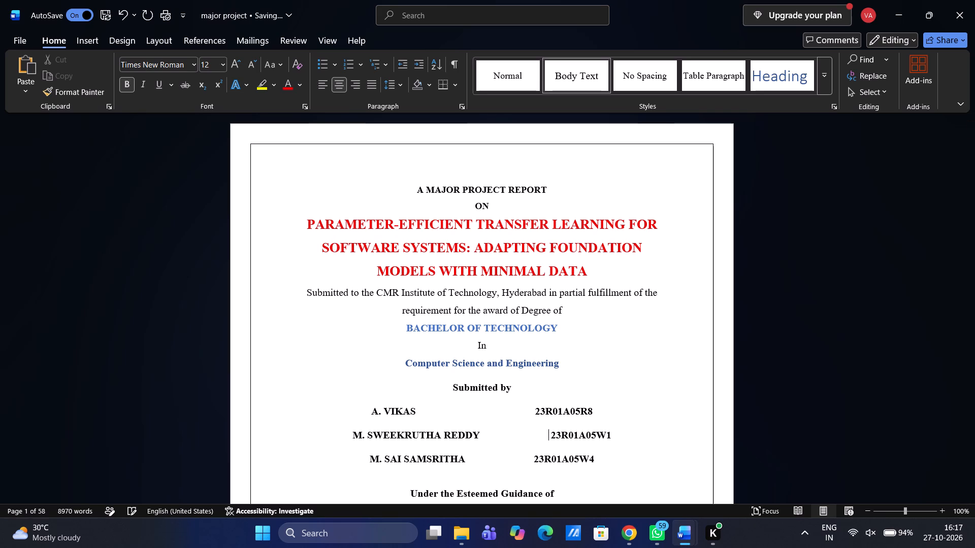
key("BackSpace")
key("BackSpace")
key("BackSpace")
key("BackSpace")
key("BackSpace")
key("BackSpace")
key("BackSpace")
key("BackSpace")
key("BackSpace")
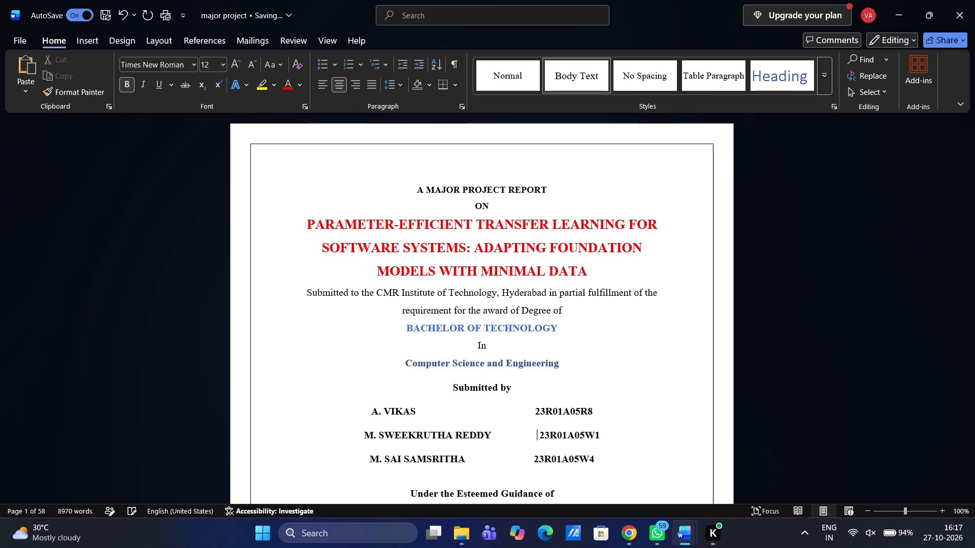
key("BackSpace")
key("BackSpace")
key("BackSpace")
key("BackSpace")
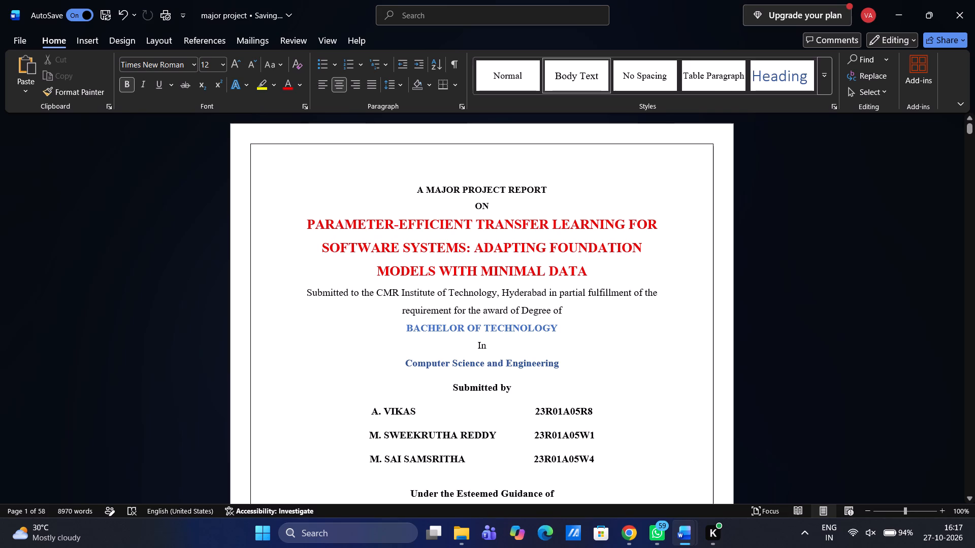
Change the third listed student's initial to P and replace the given names with the new student's given name.
left_click(380, 458)
key("BackSpace")
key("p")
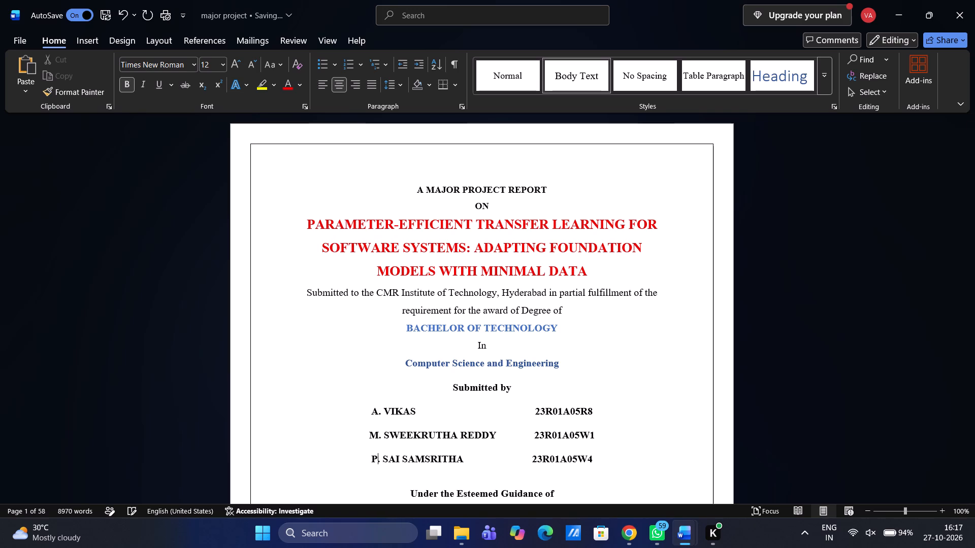
key("Right")
key("Right")
key("Right")
key("Right")
key("Right")
key("Right")
key("Right")
key("Right")
key("Right")
key("Right")
key("Right")
key("Right")
key("Right")
key("Right")
key("Right")
key("Right")
key("Right")
key("Right")
key("Left")
key("Left")
key("Left")
key("BackSpace")
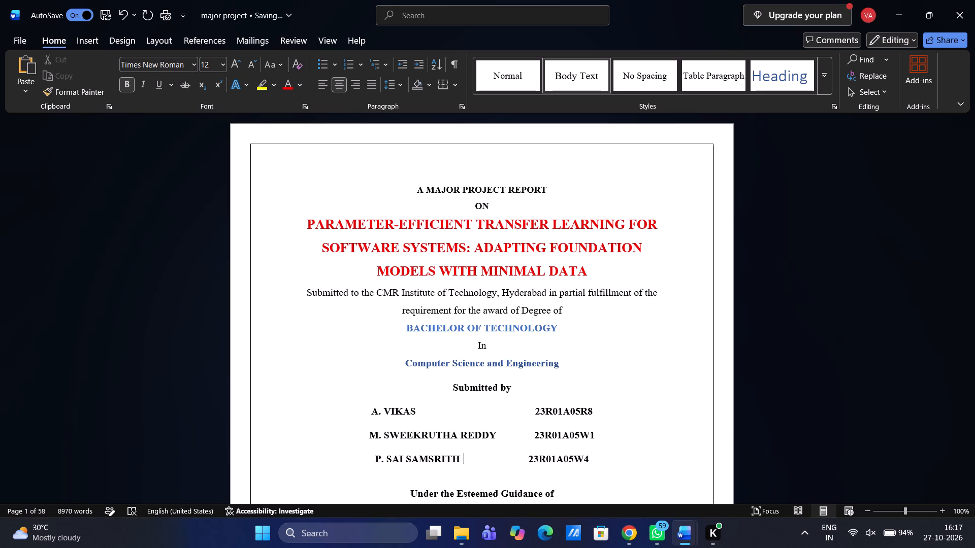
key("BackSpace")
key("BackSpace")
key("BackSpace")
key("BackSpace")
key("BackSpace")
key("BackSpace")
key("BackSpace")
key("BackSpace")
key("BackSpace")
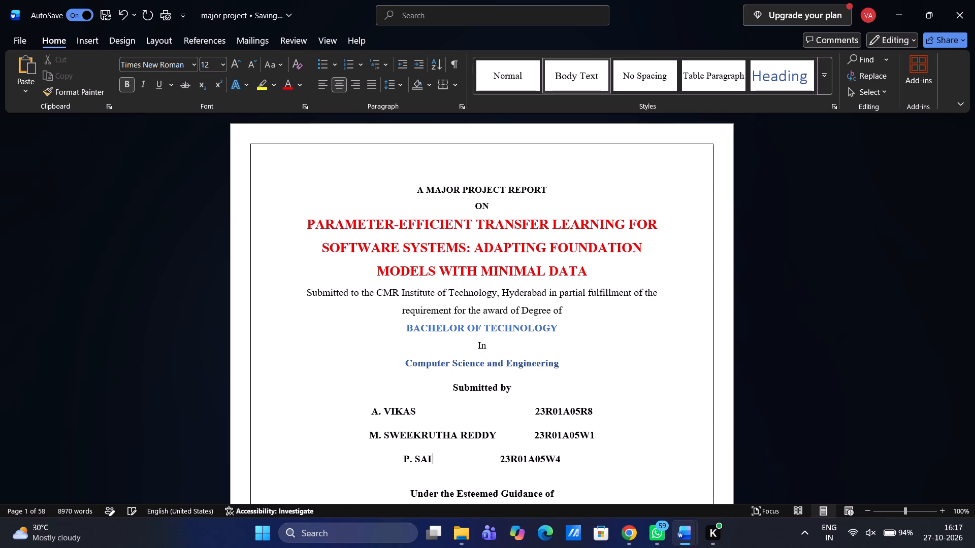
key("BackSpace")
key("BackSpace")
key("BackSpace")
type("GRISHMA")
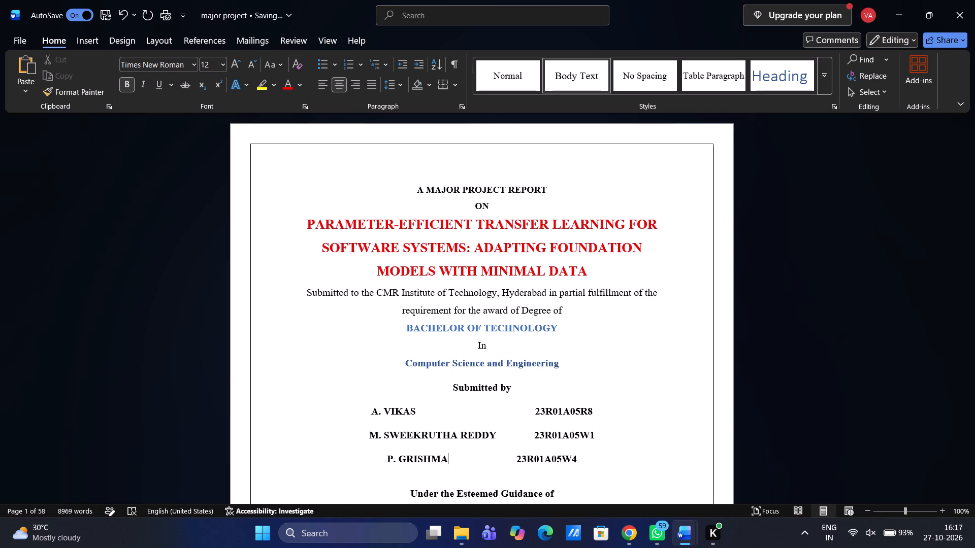
Add spaces after the third student's name so the name and roll number line up with the rows above.
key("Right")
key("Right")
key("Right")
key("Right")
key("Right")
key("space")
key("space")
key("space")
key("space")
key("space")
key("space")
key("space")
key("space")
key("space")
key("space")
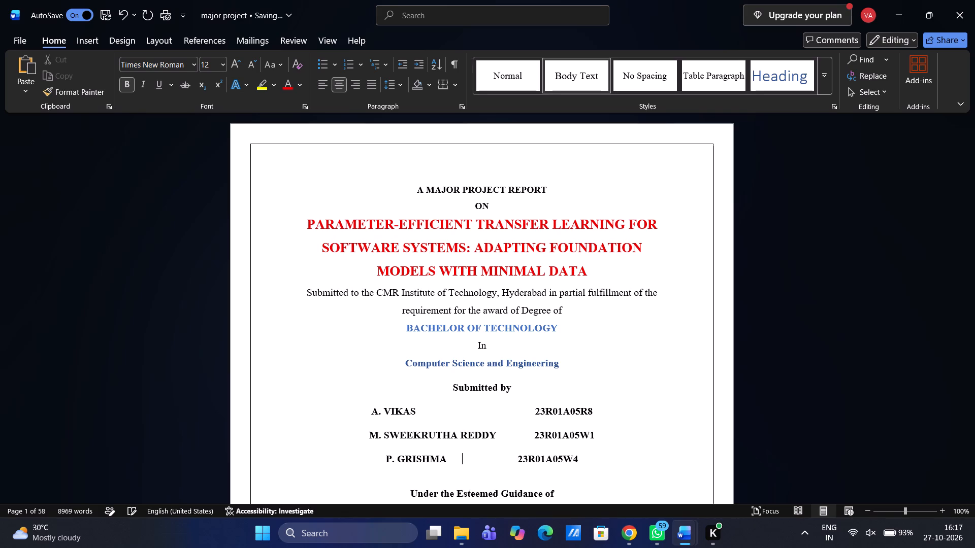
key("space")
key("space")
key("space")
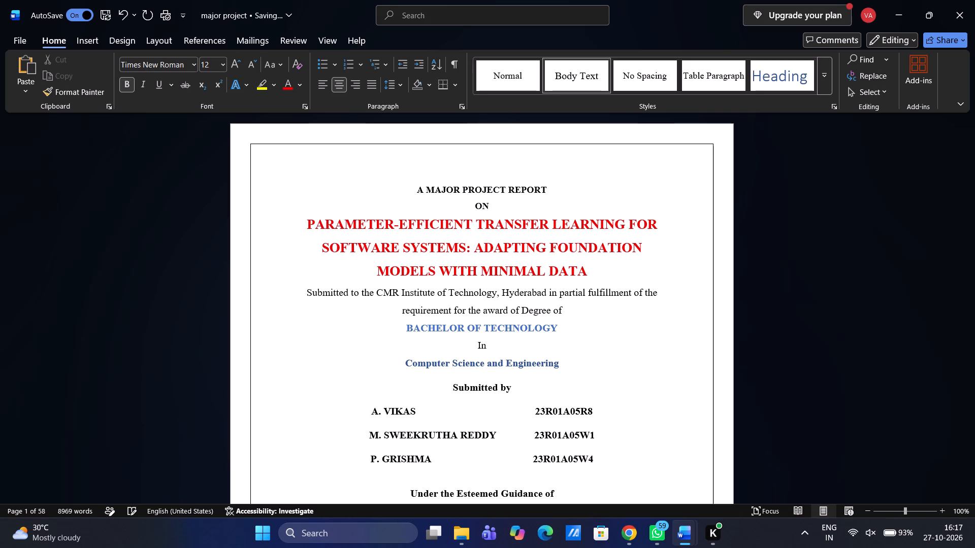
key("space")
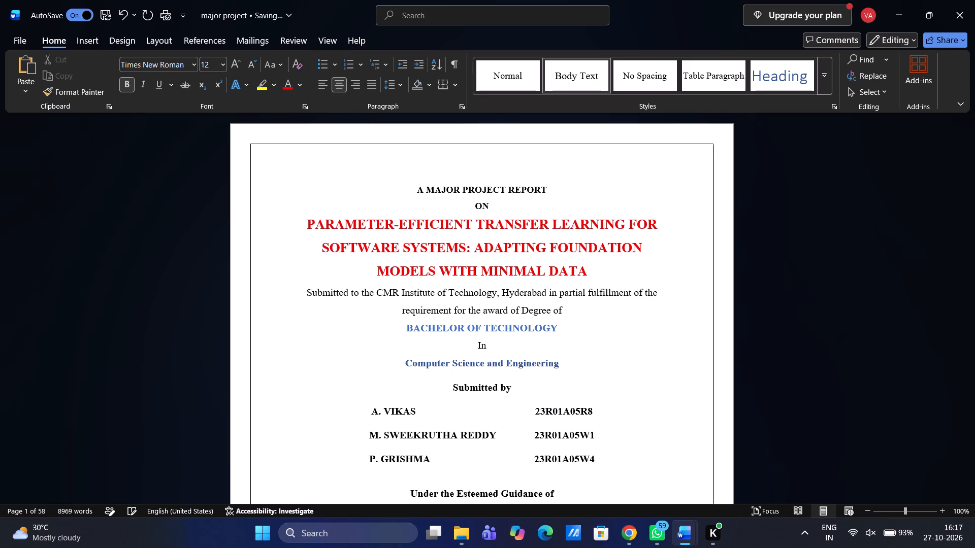
Update the third student's roll number to the new student's, changing the year digit, the digit before the A, and the last two characters.
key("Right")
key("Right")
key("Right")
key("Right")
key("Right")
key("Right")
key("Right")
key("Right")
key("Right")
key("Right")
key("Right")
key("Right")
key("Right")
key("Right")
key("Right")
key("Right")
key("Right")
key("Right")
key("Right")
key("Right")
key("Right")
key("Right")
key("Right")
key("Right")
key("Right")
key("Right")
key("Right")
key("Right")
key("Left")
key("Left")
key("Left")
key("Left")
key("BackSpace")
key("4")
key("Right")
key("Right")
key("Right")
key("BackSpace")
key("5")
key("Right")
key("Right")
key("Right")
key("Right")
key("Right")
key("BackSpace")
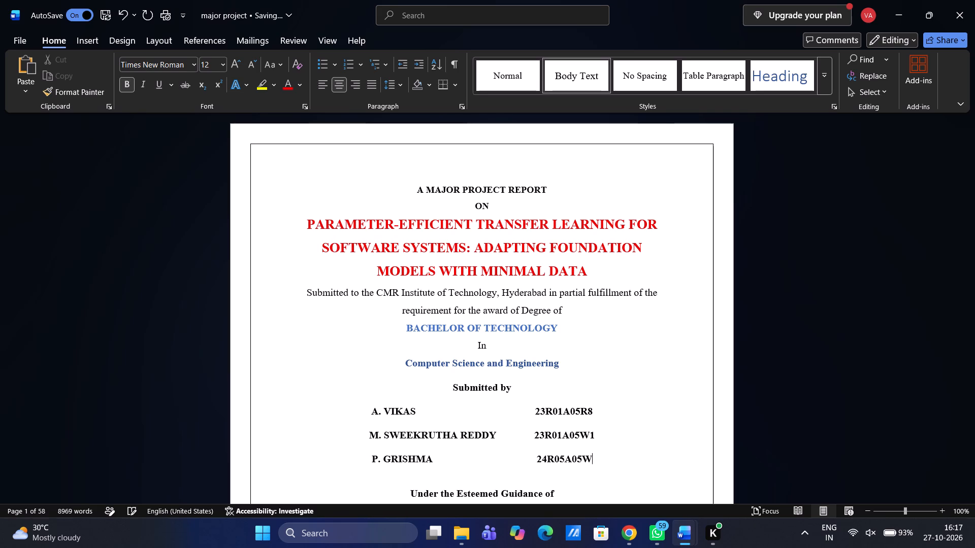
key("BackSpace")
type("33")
left_click(474, 476)
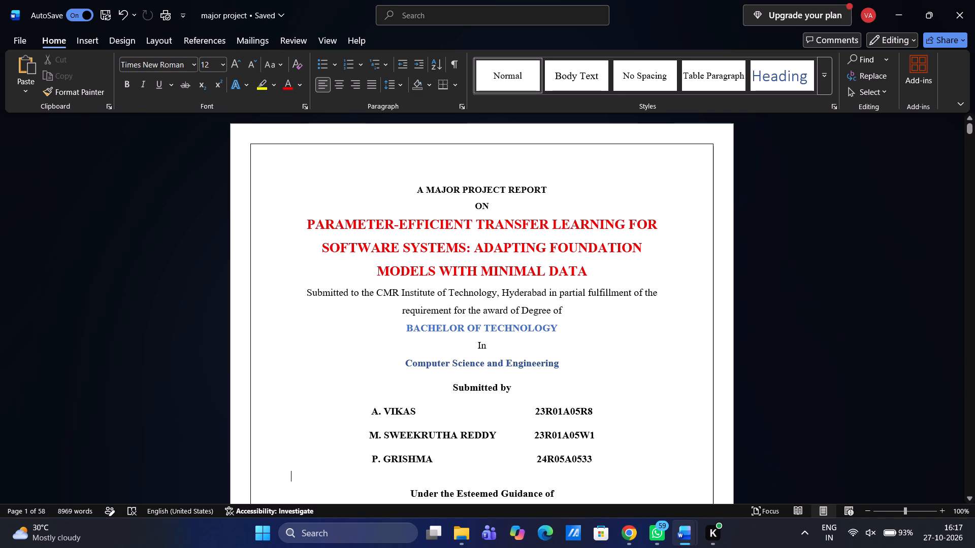
Add one space between name and roll number in the first and second student rows to fine-tune the column alignment.
left_click(460, 413)
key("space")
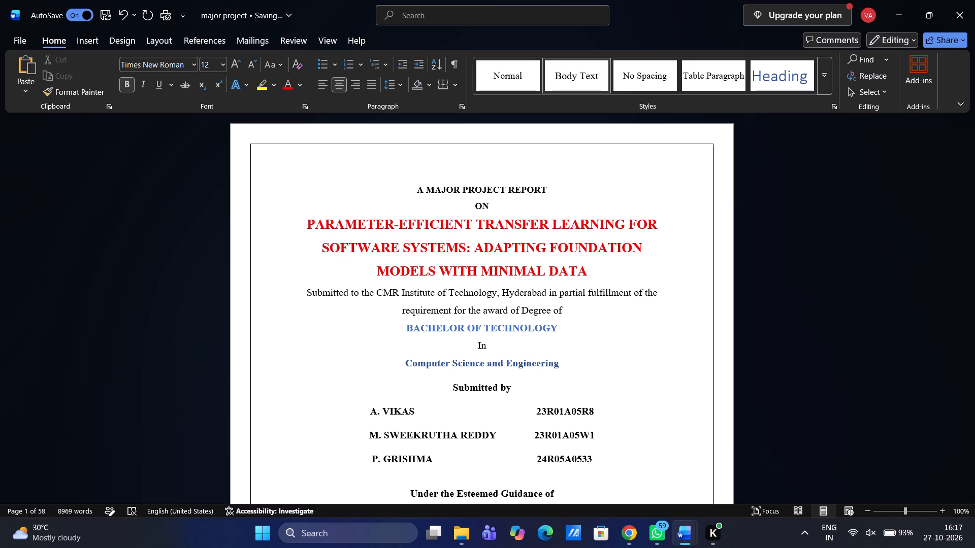
left_click(513, 438)
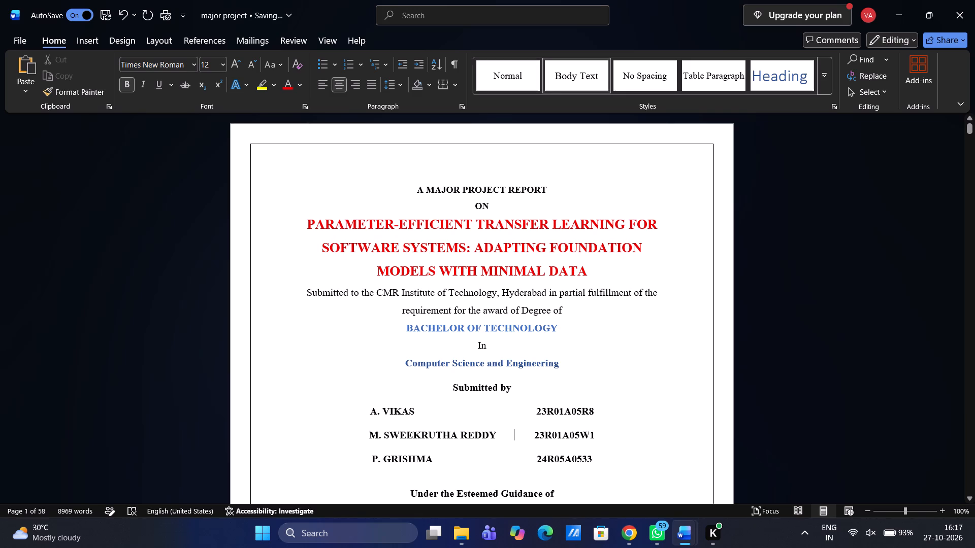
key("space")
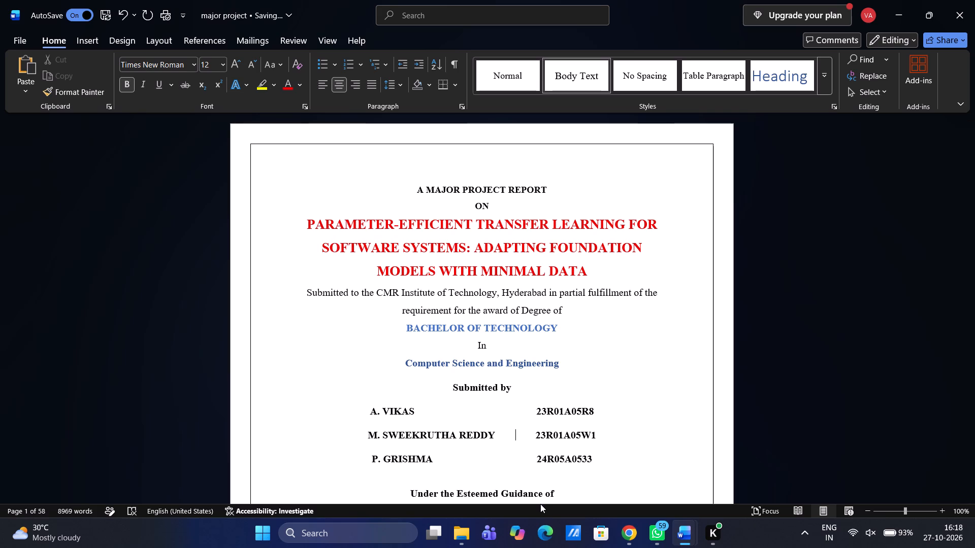
Replace the guide's name under "Under the Esteemed Guidance of" on the cover page with the new guide's name, titled Mr.
scroll(540, 504, "down", 1)
left_click(644, 451)
scroll(644, 451, "down", 1)
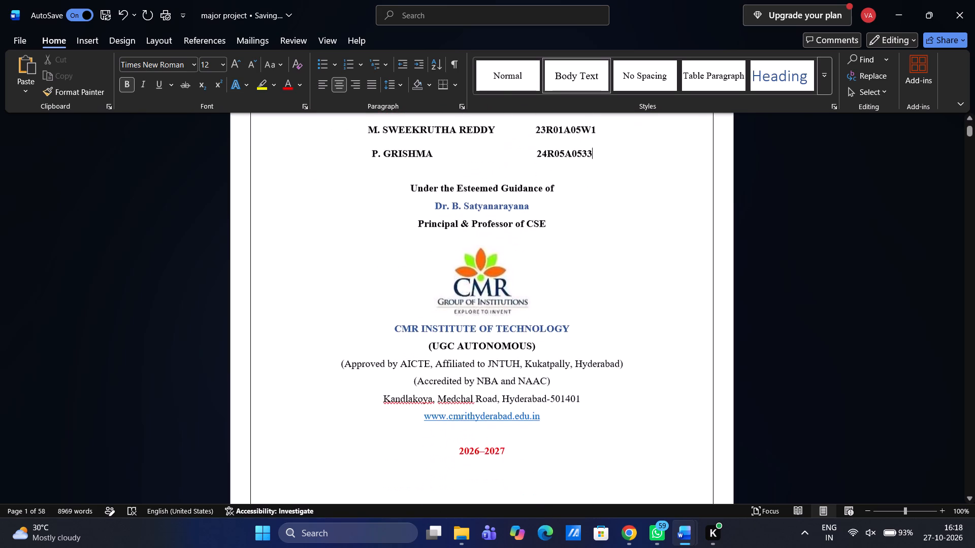
scroll(644, 451, "down", 1)
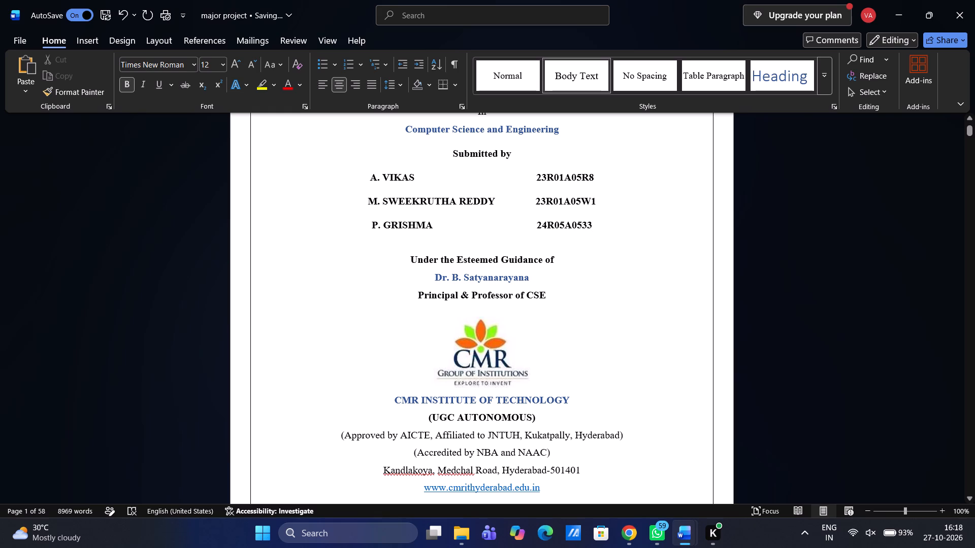
left_click(530, 274)
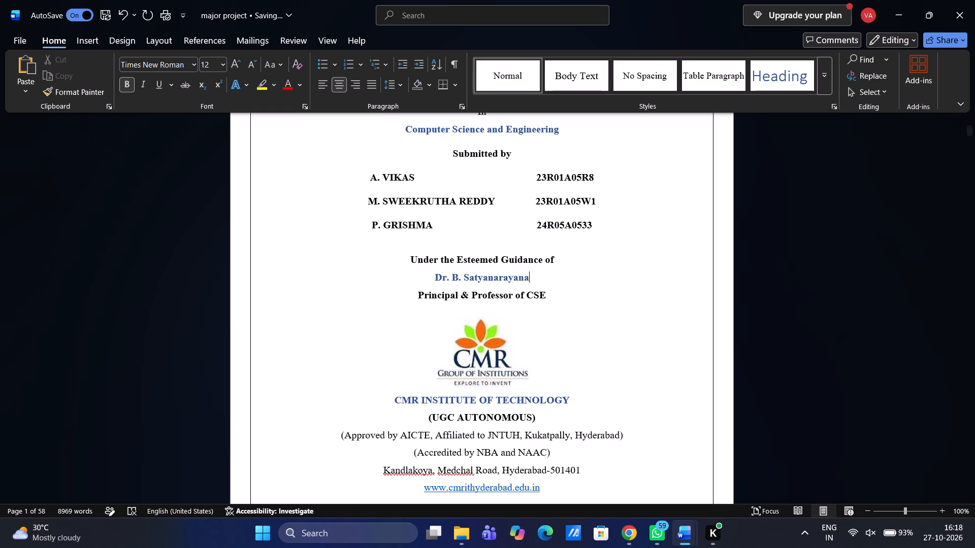
key("BackSpace")
key("BackSpace")
key("BackSpace")
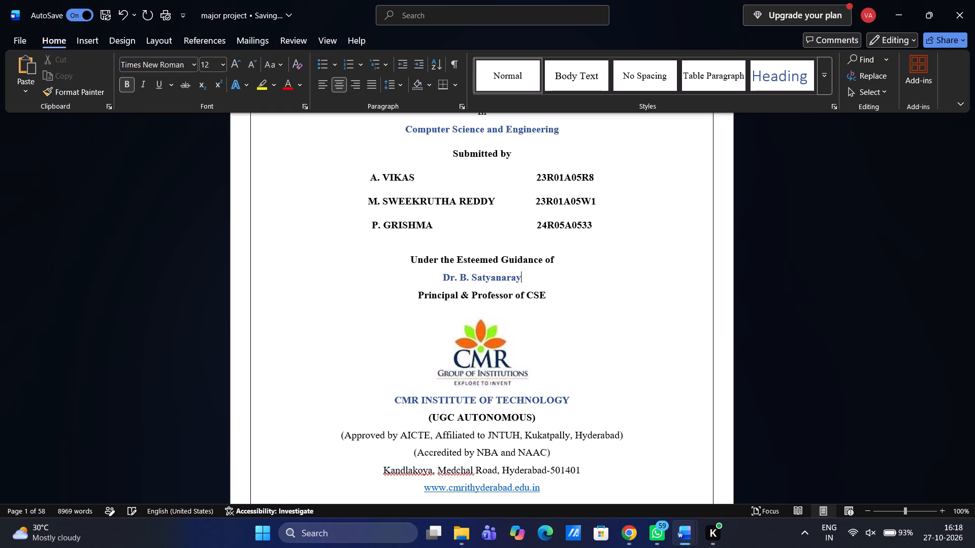
key("BackSpace")
key("BackSpace")
key("BackSpace")
key("BackSpace")
key("BackSpace")
key("BackSpace")
key("BackSpace")
key("BackSpace")
key("BackSpace")
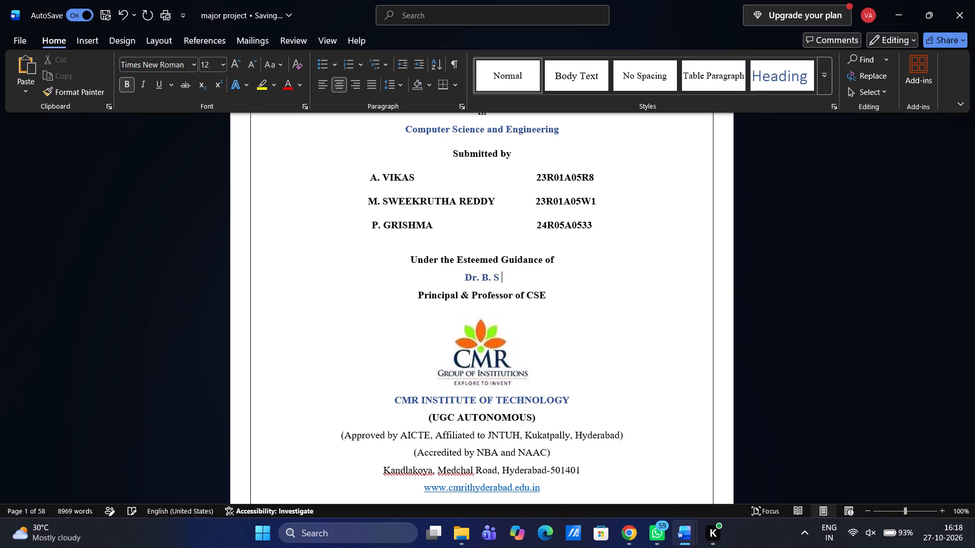
key("BackSpace")
key("BackSpace")
key("BackSpace")
key("BackSpace")
key("BackSpace")
key("BackSpace")
key("BackSpace")
key("BackSpace")
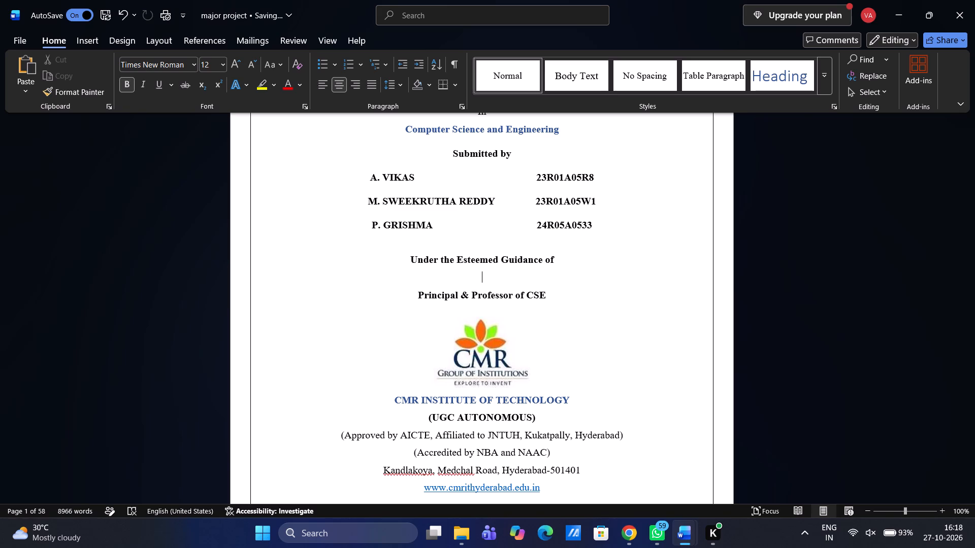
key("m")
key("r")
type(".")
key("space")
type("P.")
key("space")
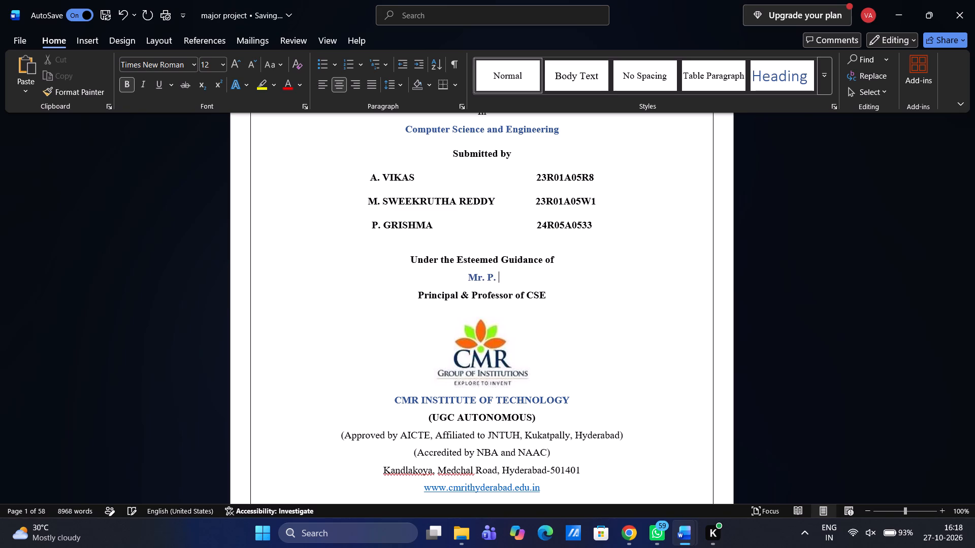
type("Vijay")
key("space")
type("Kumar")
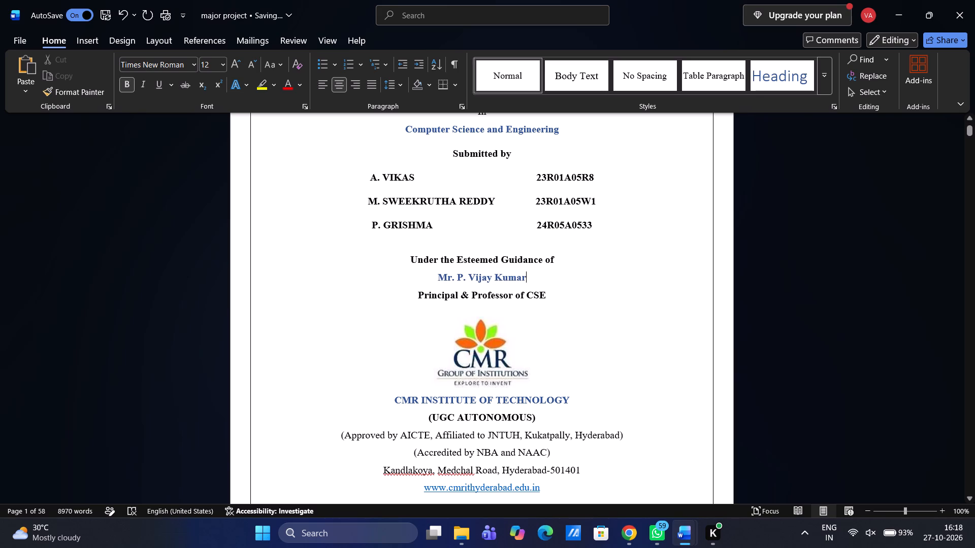
Change the guide's designation on the cover page to "Assistant Professor of CSE".
left_click(467, 295)
key("BackSpace")
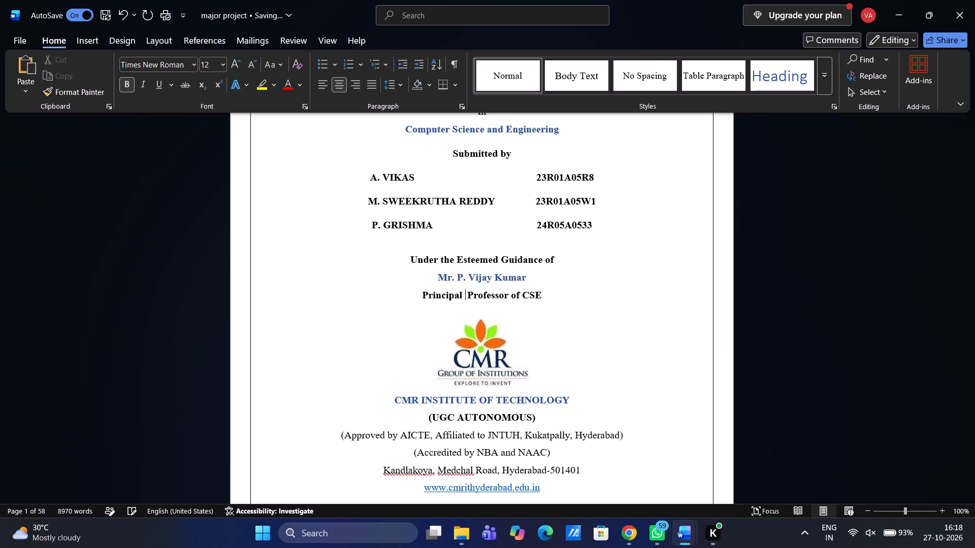
key("BackSpace")
key("BackSpace")
key("BackSpace")
key("BackSpace")
key("BackSpace")
key("BackSpace")
key("BackSpace")
key("BackSpace")
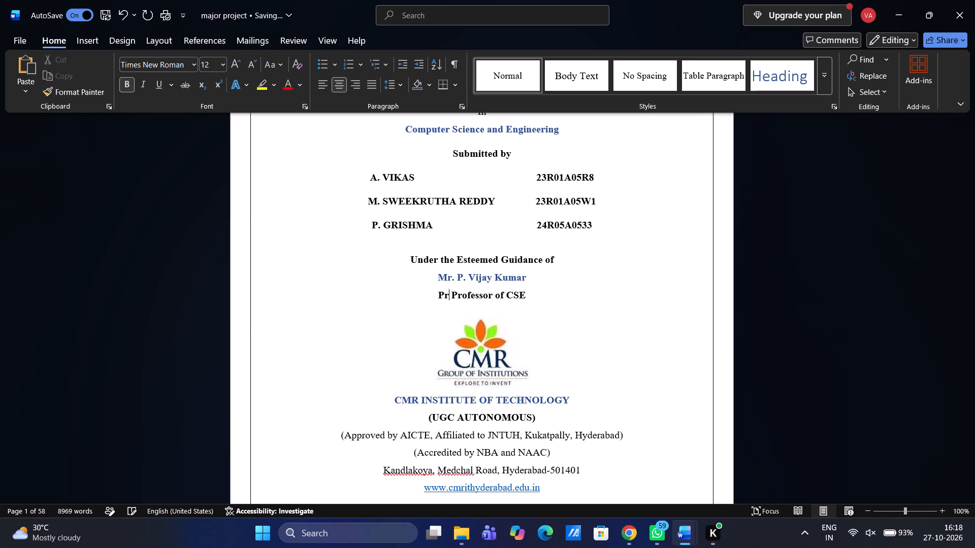
key("BackSpace")
key("BackSpace")
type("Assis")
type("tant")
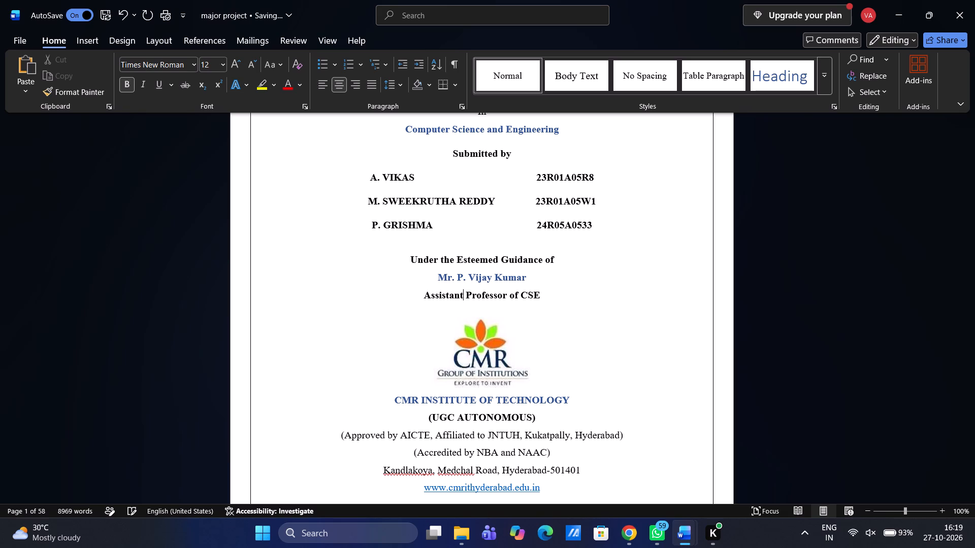
left_click(581, 412)
scroll(581, 412, "down", 1)
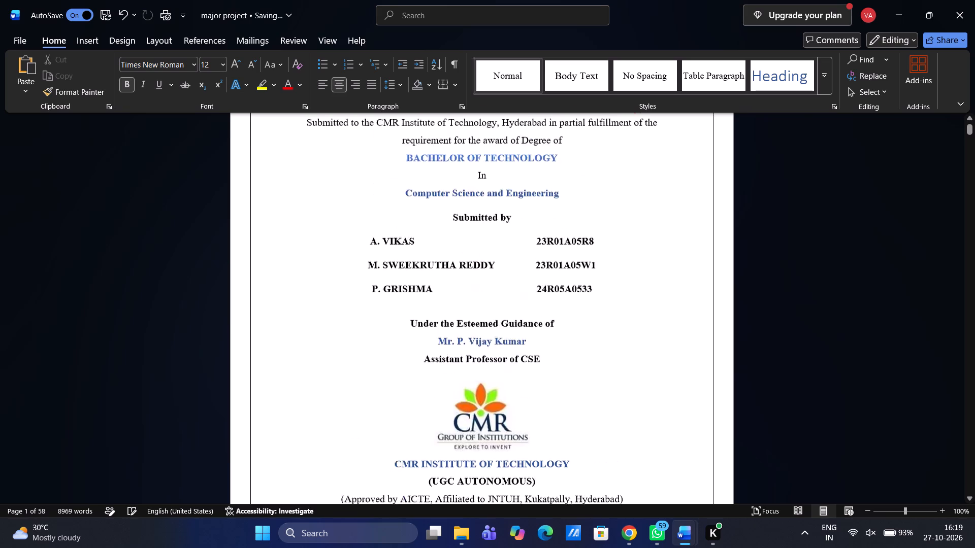
scroll(581, 412, "down", 2)
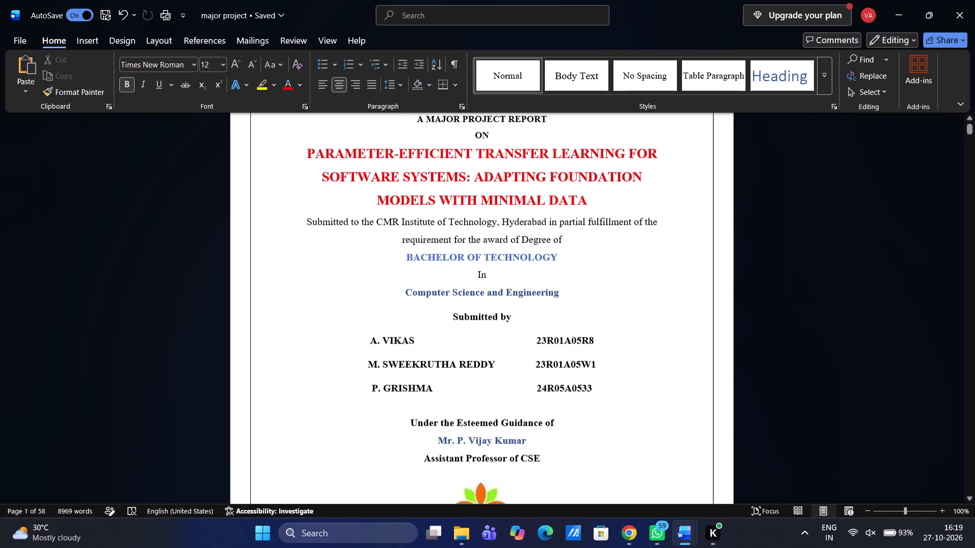
scroll(581, 412, "down", 2)
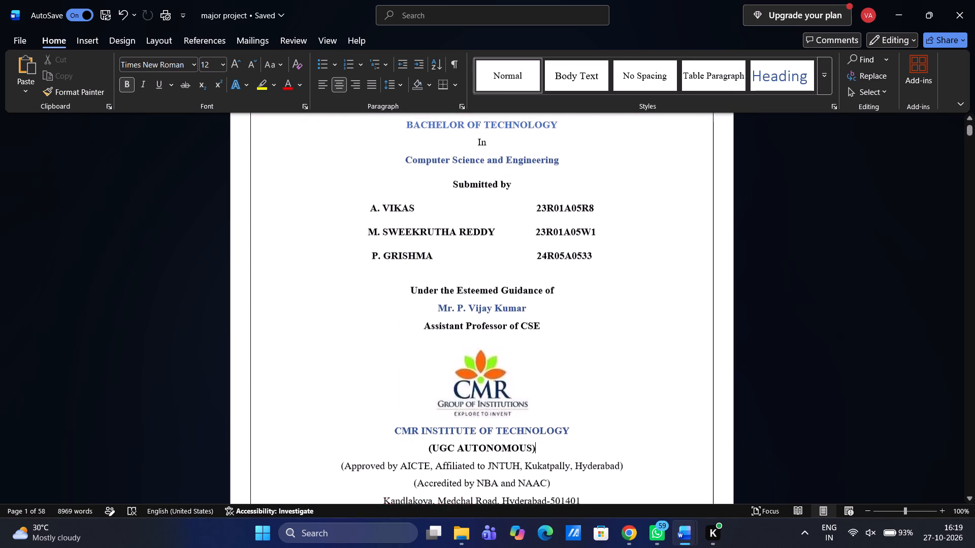
scroll(581, 412, "down", 1)
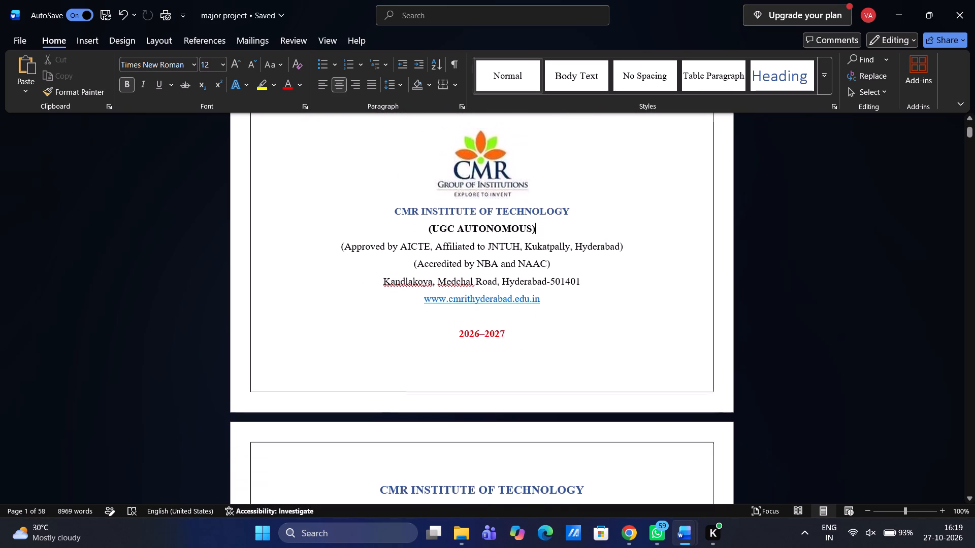
scroll(581, 412, "down", 2)
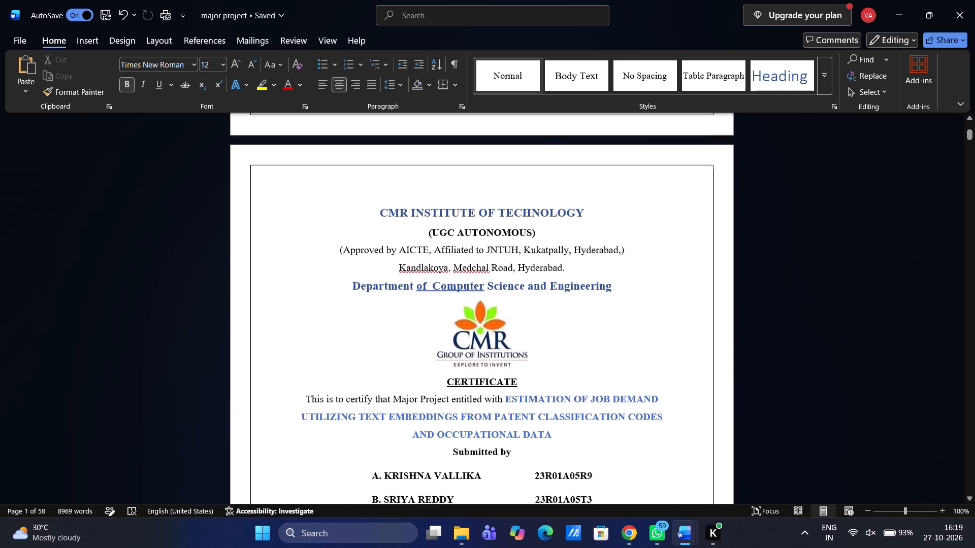
scroll(581, 412, "down", 2)
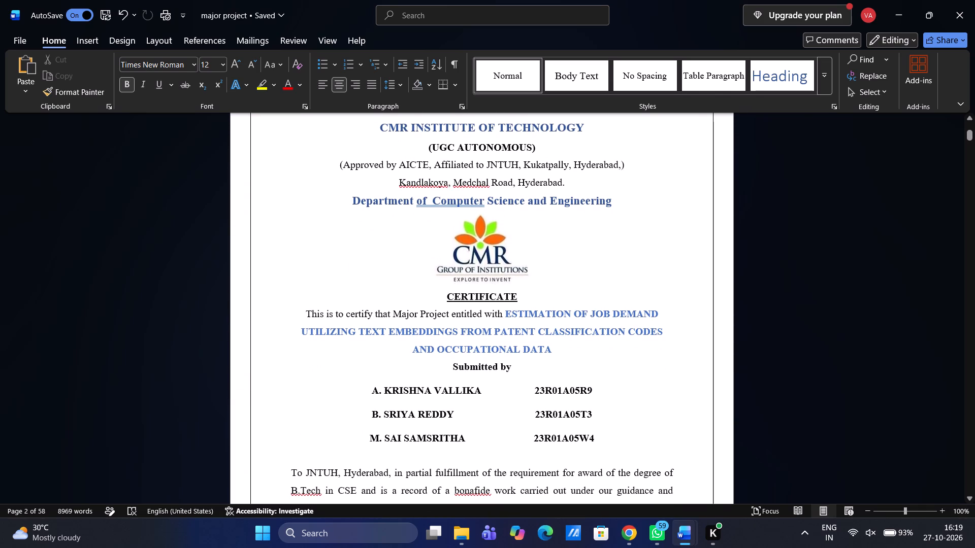
left_click_drag(507, 312, 511, 316)
left_click_drag(511, 316, 547, 346)
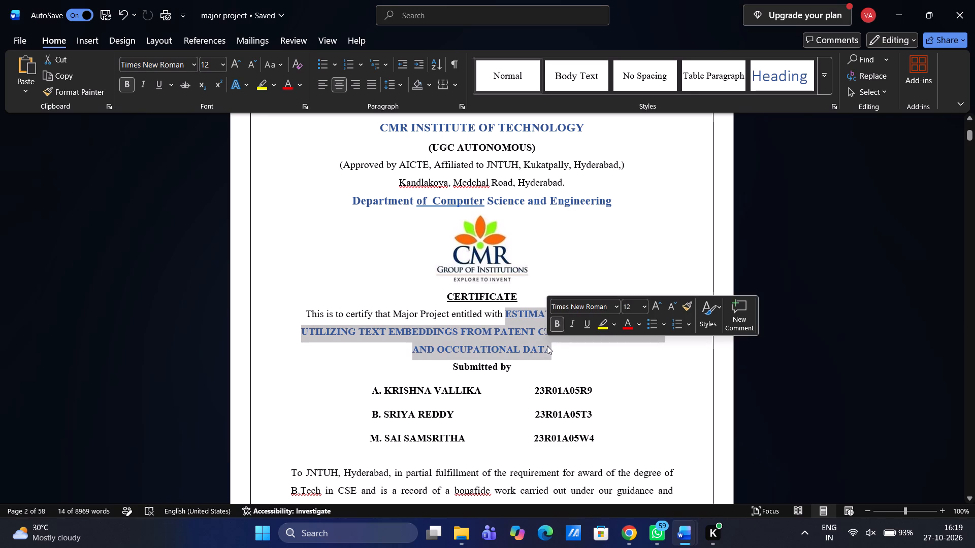
key("ctrl+c")
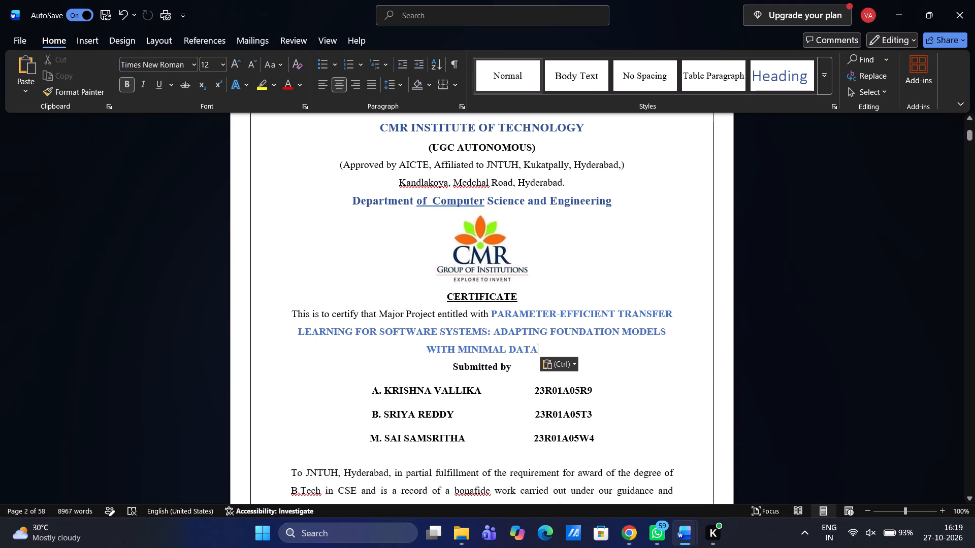
Replace the first student's given name under "Submitted by" on the certificate page with the new first student's name, keeping the initial.
left_click(480, 391)
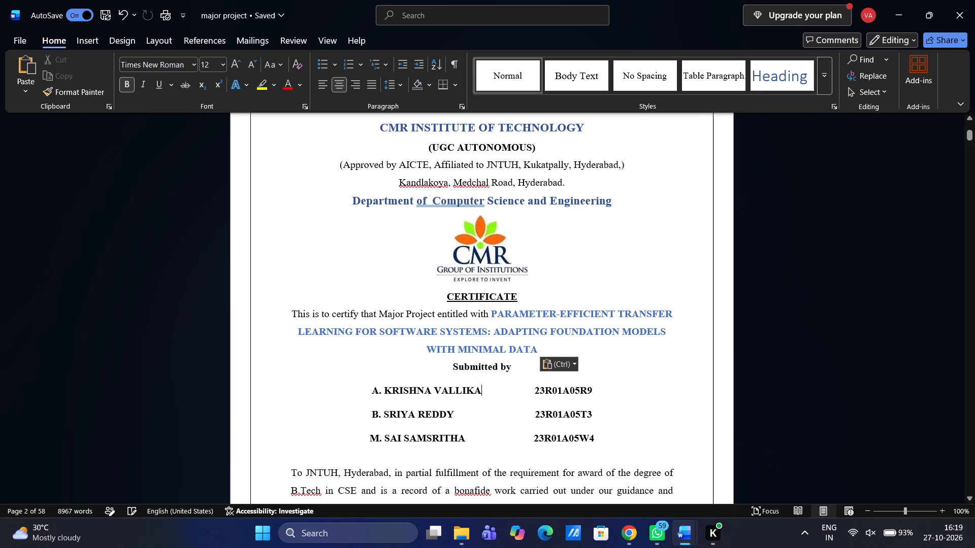
key("BackSpace")
key("BackSpace")
key("BackSpace")
key("BackSpace")
key("BackSpace")
key("BackSpace")
key("BackSpace")
key("BackSpace")
key("BackSpace")
key("BackSpace")
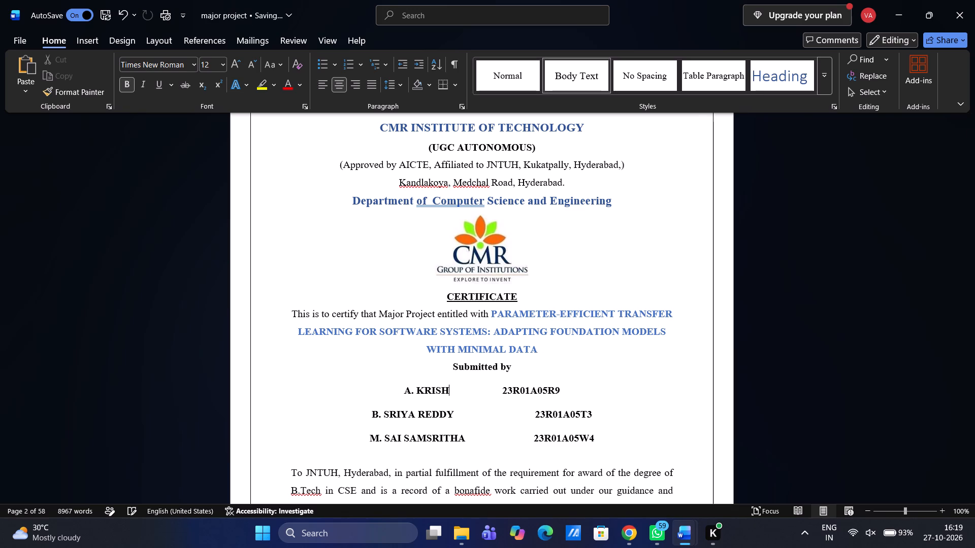
key("BackSpace")
key("BackSpace")
key("BackSpace")
key("BackSpace")
key("BackSpace")
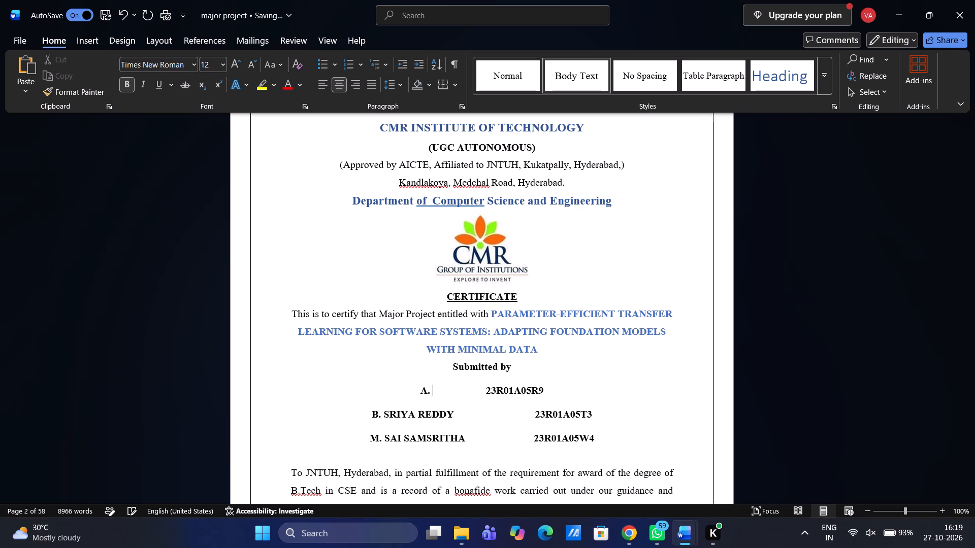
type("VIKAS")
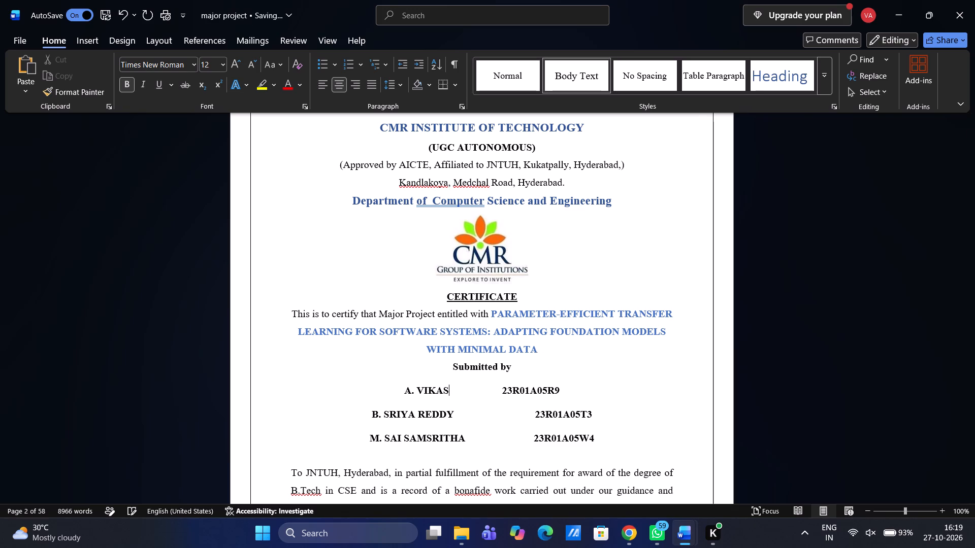
Add spaces between the first student's name and roll number on the certificate page to line them up with the rows below.
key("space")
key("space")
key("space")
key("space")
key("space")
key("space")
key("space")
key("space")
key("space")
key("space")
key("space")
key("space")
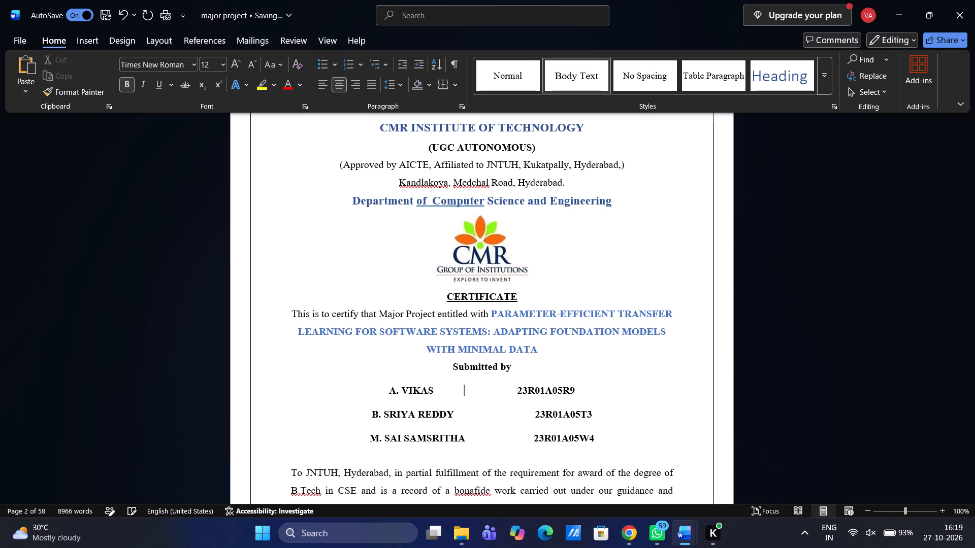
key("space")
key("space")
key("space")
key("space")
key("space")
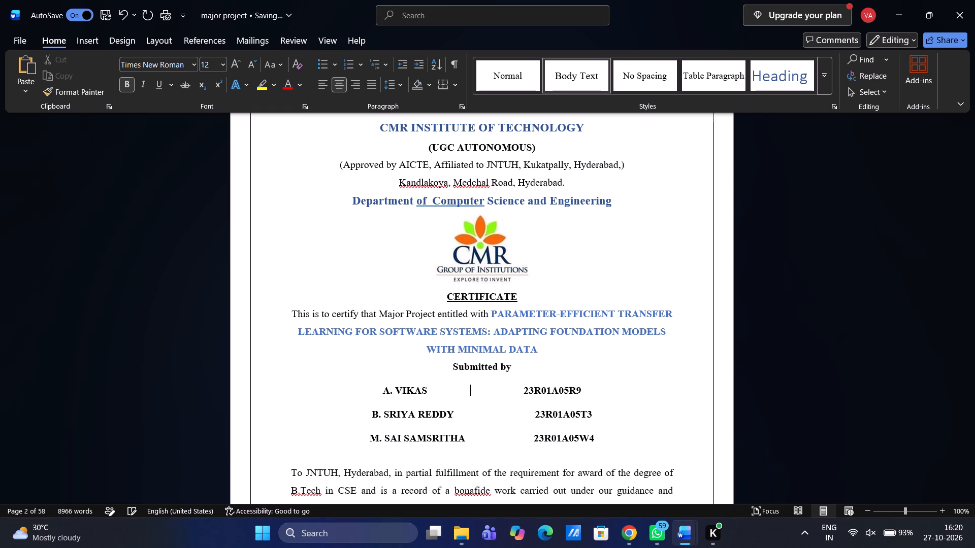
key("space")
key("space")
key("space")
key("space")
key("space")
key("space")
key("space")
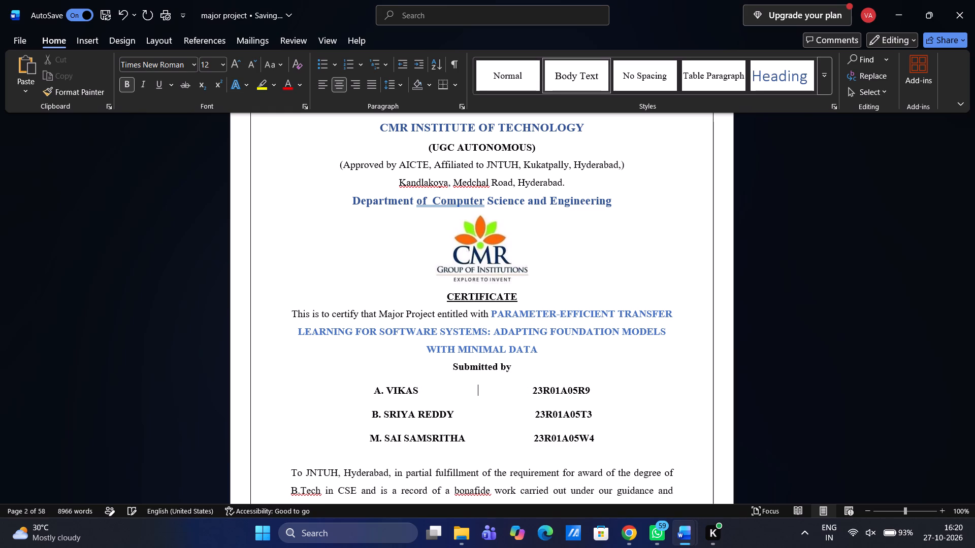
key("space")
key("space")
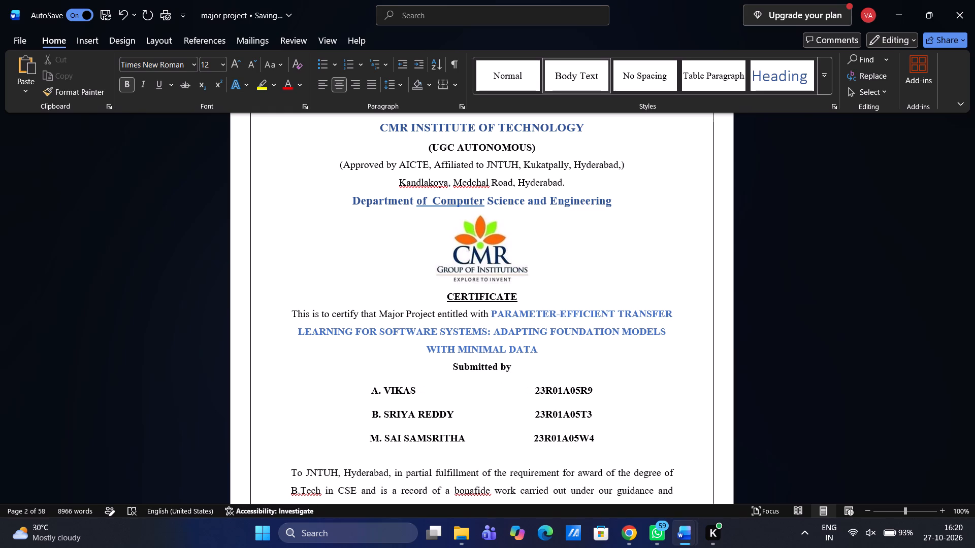
Change the last digit of the first student's roll number on the certificate page to match the new student.
left_click(594, 390)
key("BackSpace")
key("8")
Replace the second student's initial and given name on the certificate page with the new second student's, keeping the surname.
left_click(377, 413)
key("BackSpace")
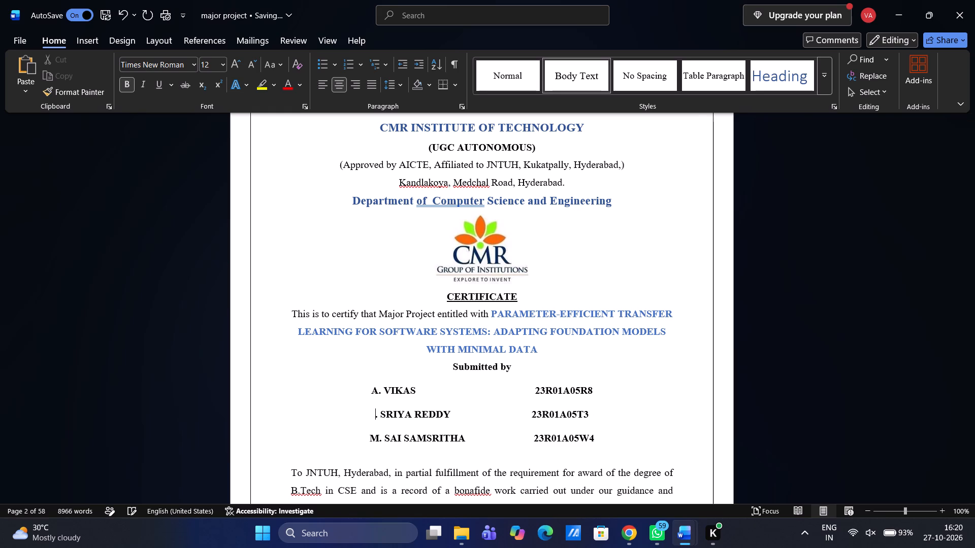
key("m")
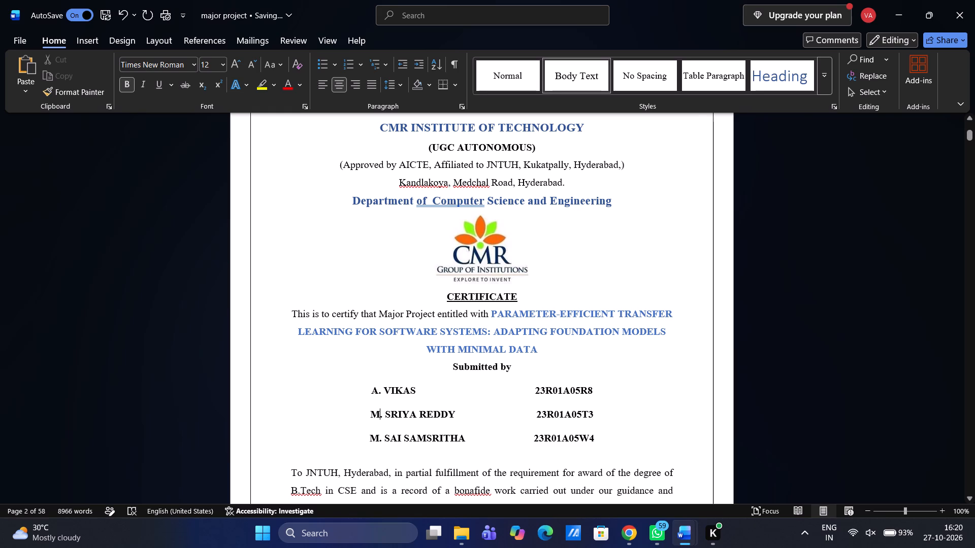
left_click(409, 414)
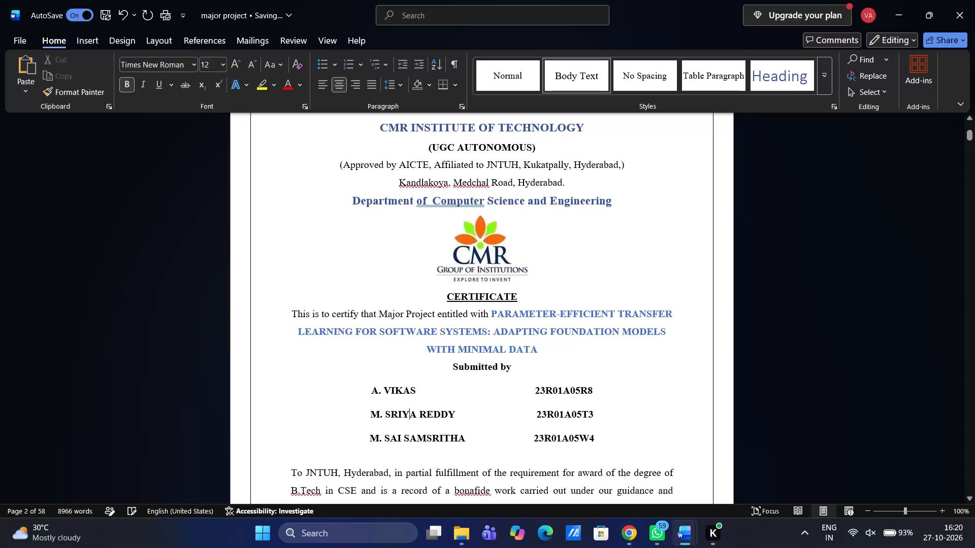
key("BackSpace")
key("BackSpace")
key("BackSpace")
key("BackSpace")
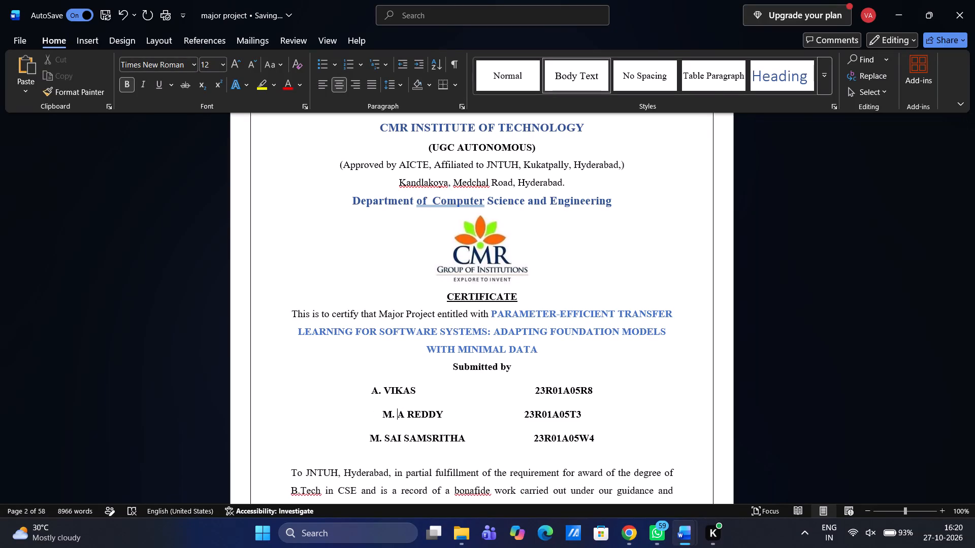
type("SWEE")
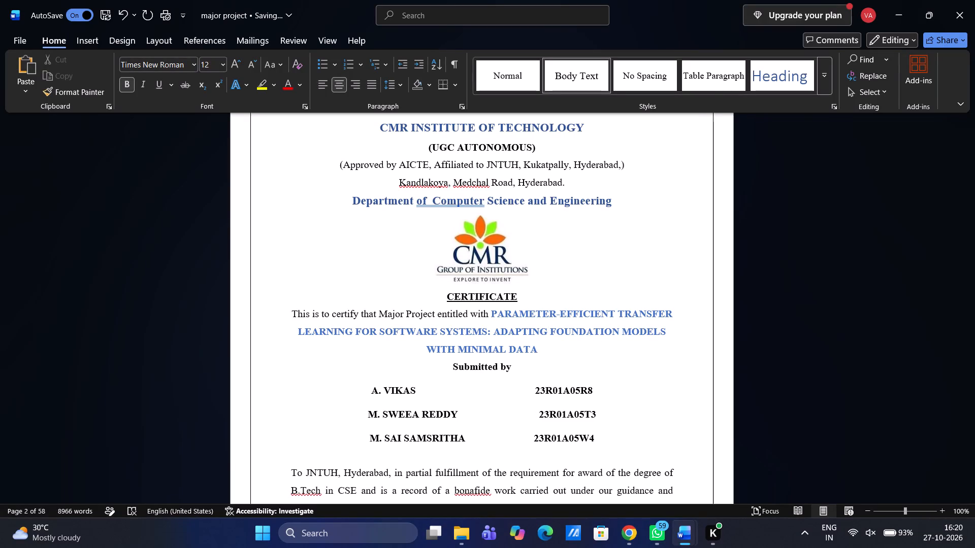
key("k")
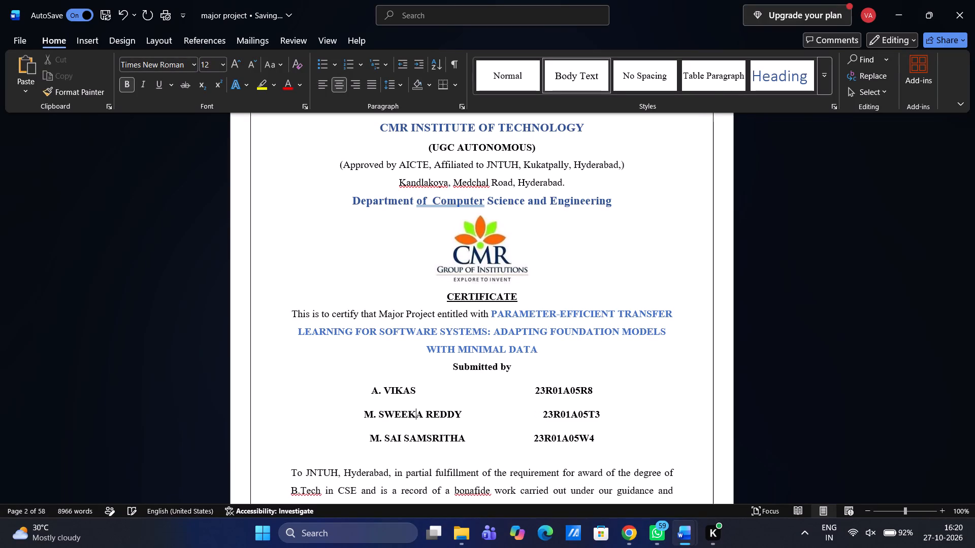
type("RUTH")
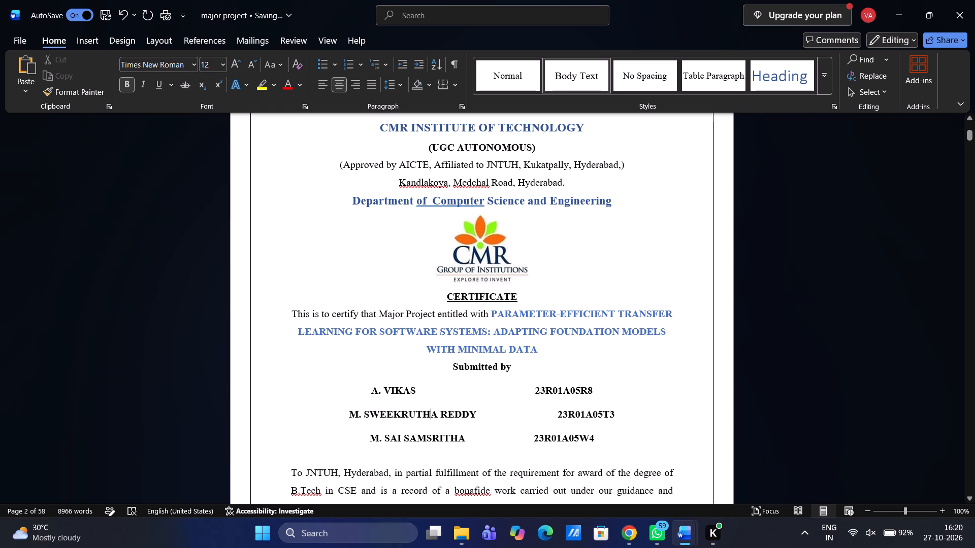
Change the last two characters of the second student's roll number on the certificate page to match the new student.
left_click(615, 417)
key("BackSpace")
key("BackSpace")
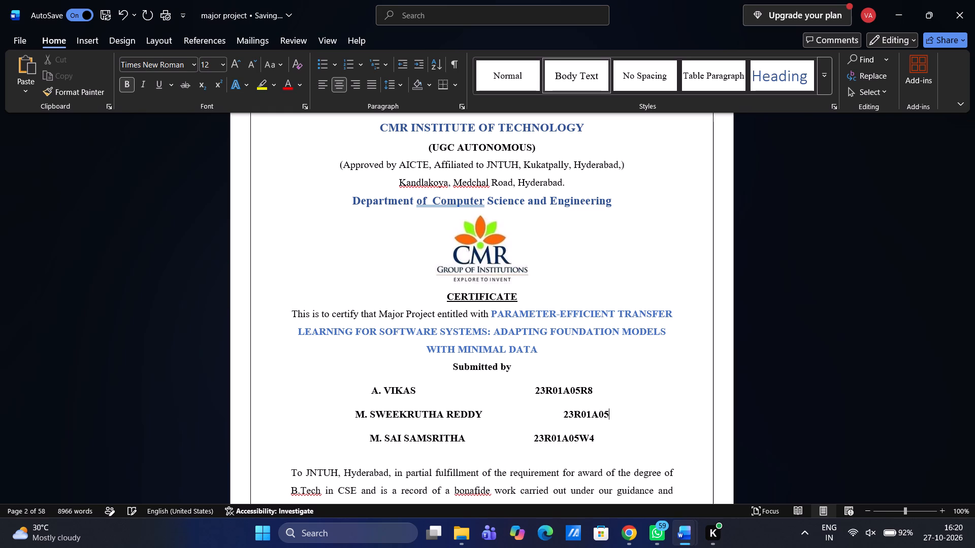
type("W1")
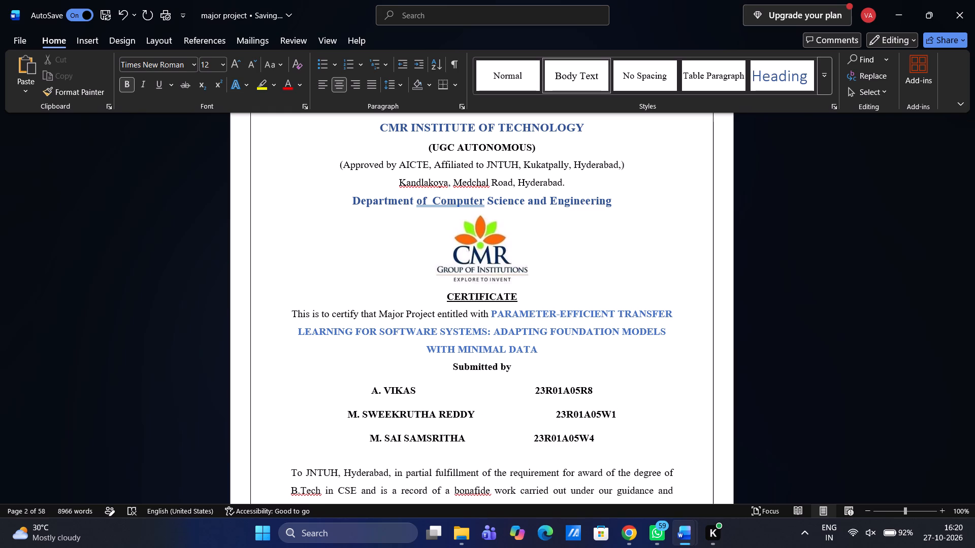
Remove surplus spaces between the second student's name and roll number so both align with the first student's row.
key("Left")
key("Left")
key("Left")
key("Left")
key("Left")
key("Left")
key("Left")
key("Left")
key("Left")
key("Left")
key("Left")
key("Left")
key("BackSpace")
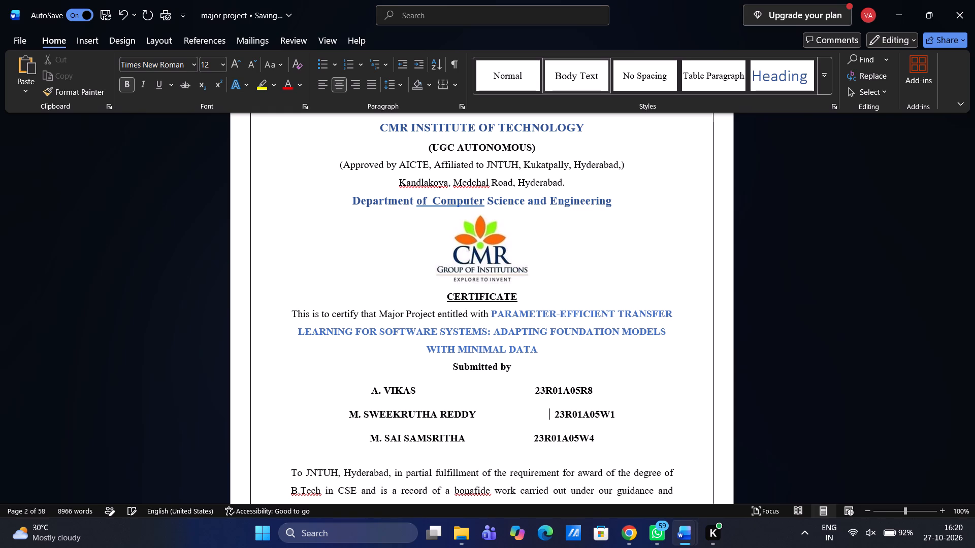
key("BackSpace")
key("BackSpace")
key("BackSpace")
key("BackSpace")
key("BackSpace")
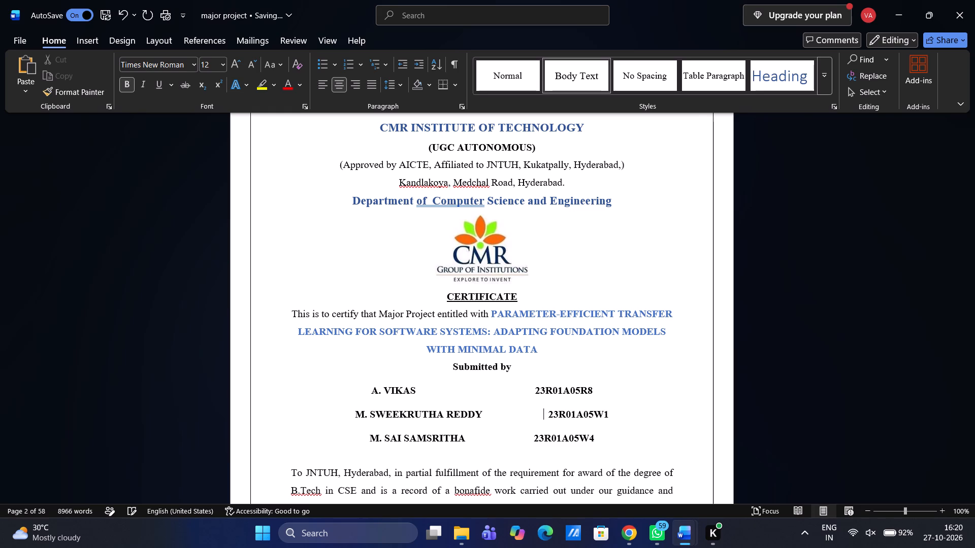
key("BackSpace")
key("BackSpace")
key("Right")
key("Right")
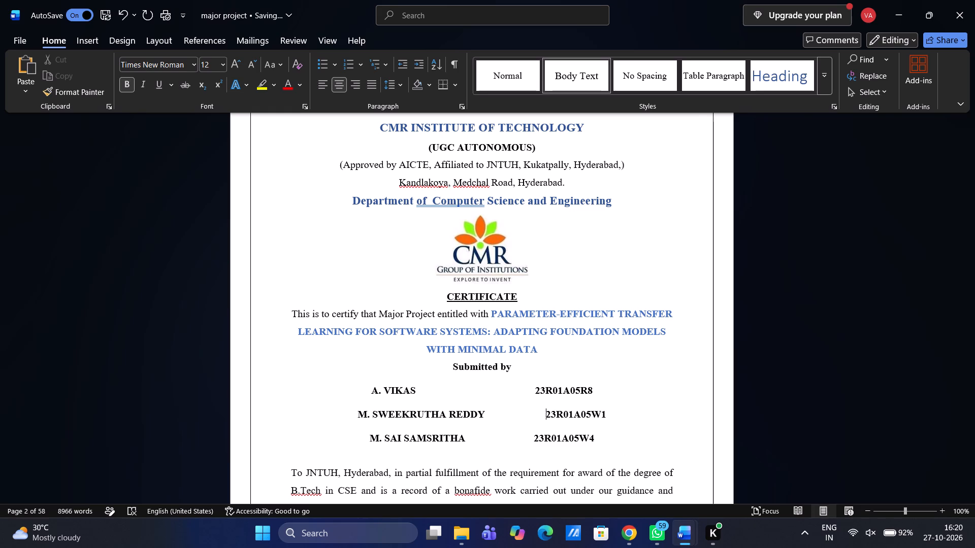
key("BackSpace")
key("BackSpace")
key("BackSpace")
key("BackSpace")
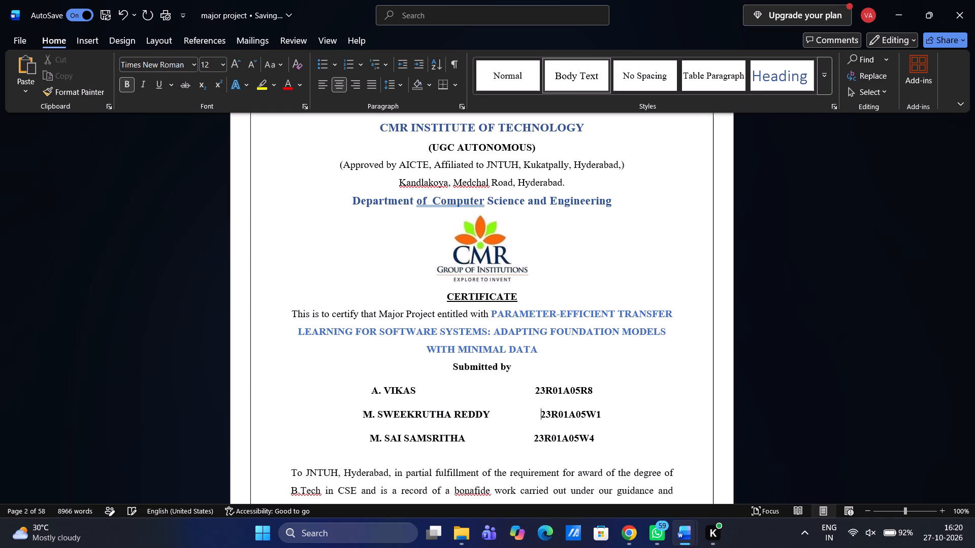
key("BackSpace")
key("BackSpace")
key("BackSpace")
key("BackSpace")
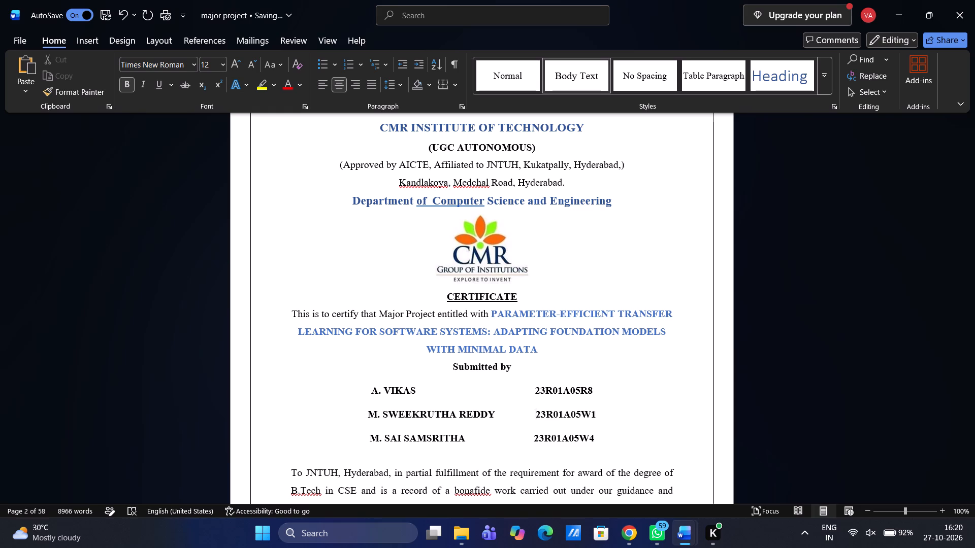
left_click(615, 417)
Replace the third student's initial and name on the certificate page with the new third student's initial and name.
left_click(382, 438)
key("Left")
key("BackSpace")
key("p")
key("Right")
key("Right")
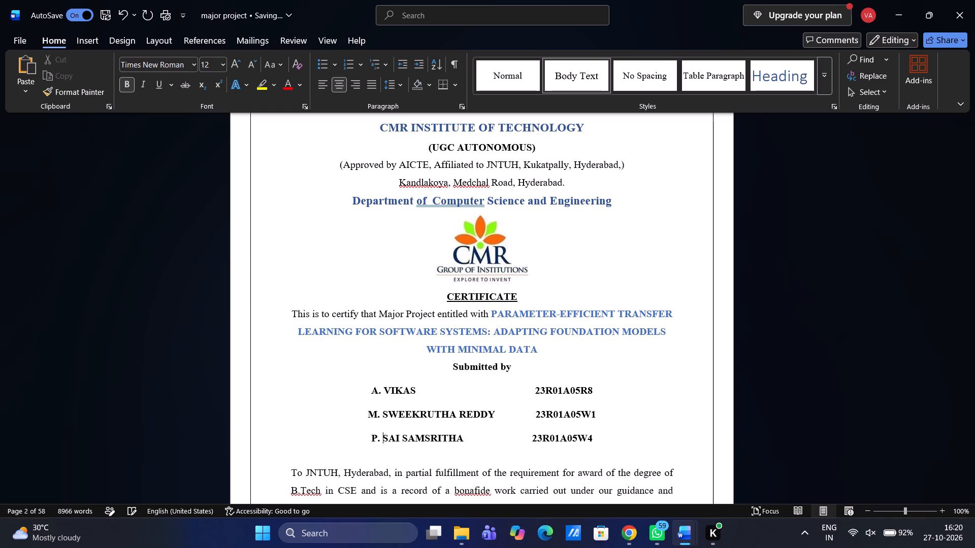
key("Right")
key("Right")
key("Right")
key("Right")
key("Right")
key("Right")
key("Right")
key("Right")
key("Right")
key("Right")
key("Right")
key("Right")
key("Right")
key("Left")
key("BackSpace")
key("BackSpace")
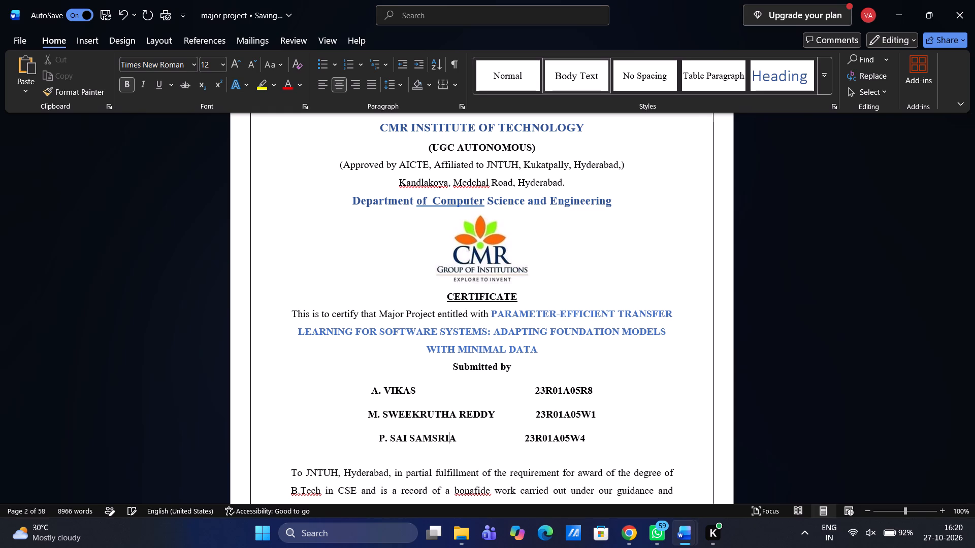
key("BackSpace")
key("BackSpace")
key("BackSpace")
key("BackSpace")
key("BackSpace")
key("BackSpace")
key("BackSpace")
key("BackSpace")
key("BackSpace")
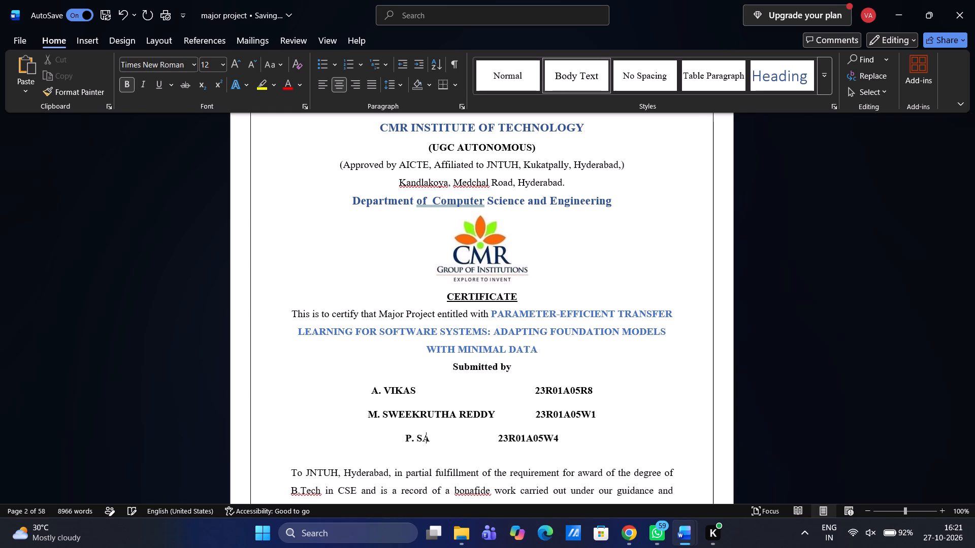
key("BackSpace")
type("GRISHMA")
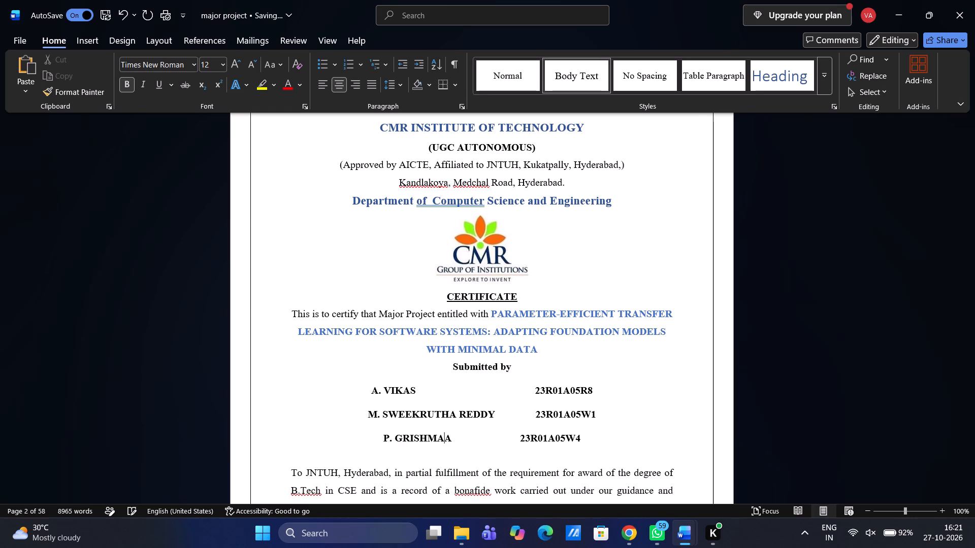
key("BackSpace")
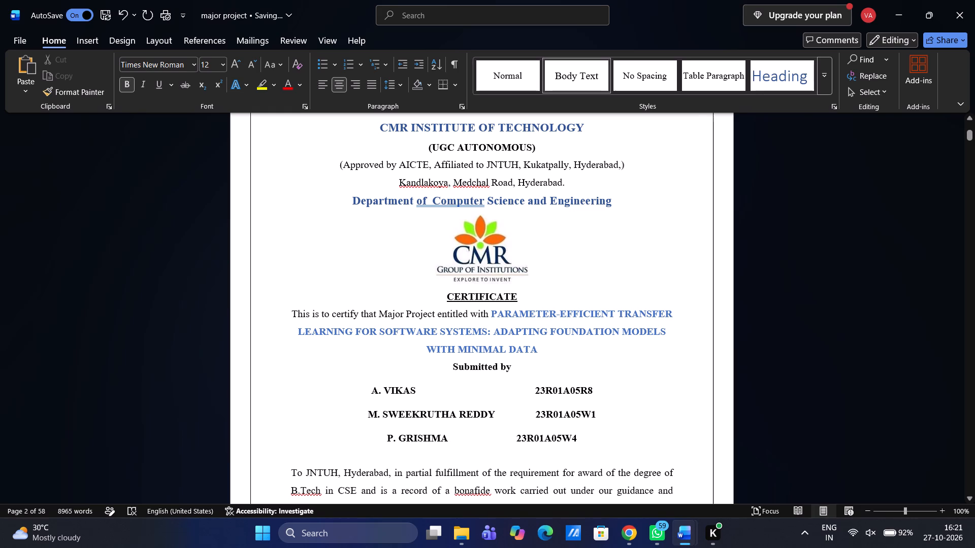
Adjust the spaces between the third student's name and roll number so both align with the second student's row.
left_click(489, 437)
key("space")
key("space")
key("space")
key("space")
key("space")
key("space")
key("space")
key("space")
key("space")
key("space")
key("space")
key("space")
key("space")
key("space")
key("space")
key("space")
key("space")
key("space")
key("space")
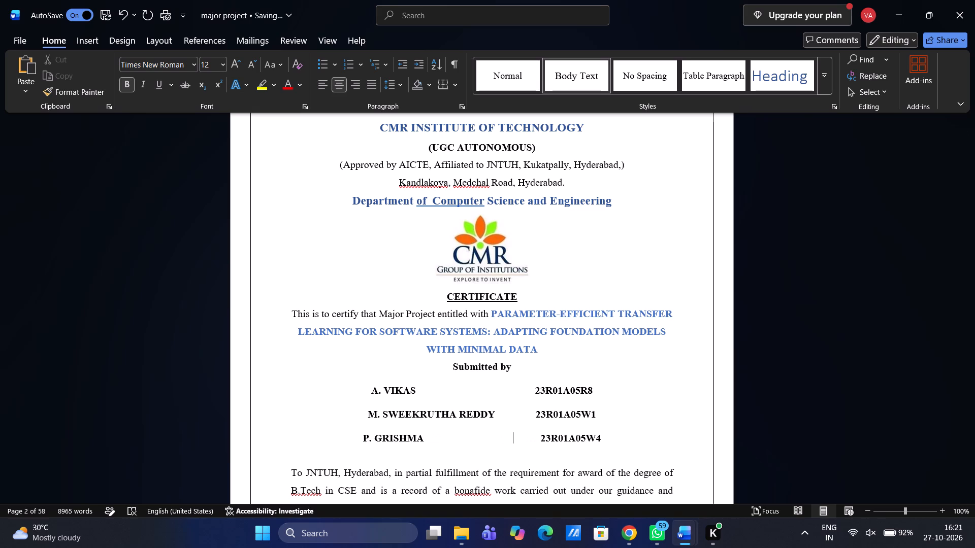
key("BackSpace")
key("BackSpace")
key("BackSpace")
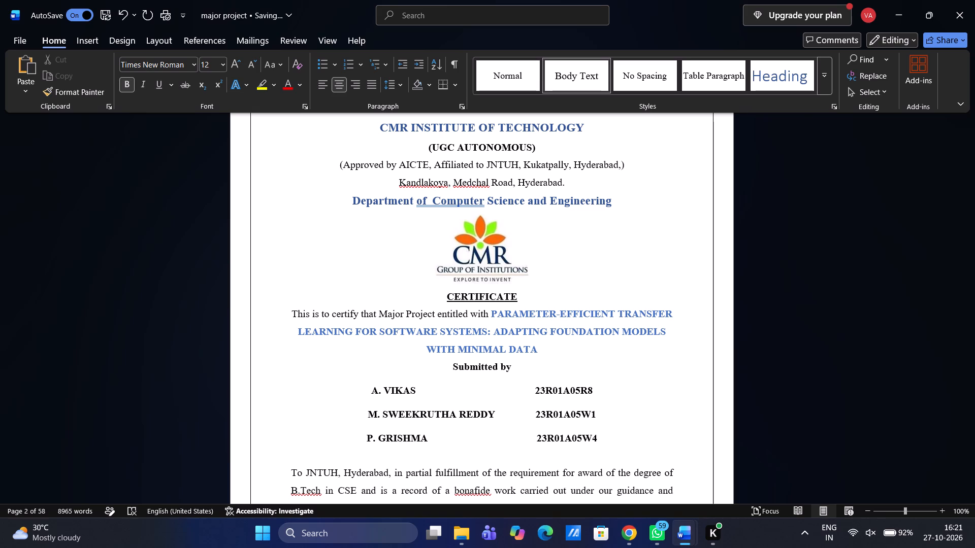
key("BackSpace")
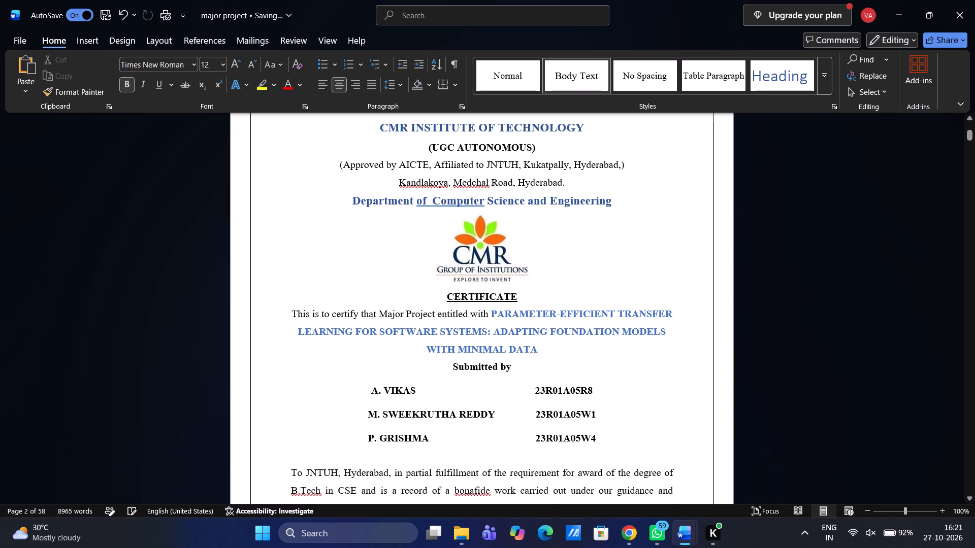
Correct the year, series and last two characters of the third student's roll number on the certificate page.
left_click(545, 438)
key("BackSpace")
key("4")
key("Right")
key("Right")
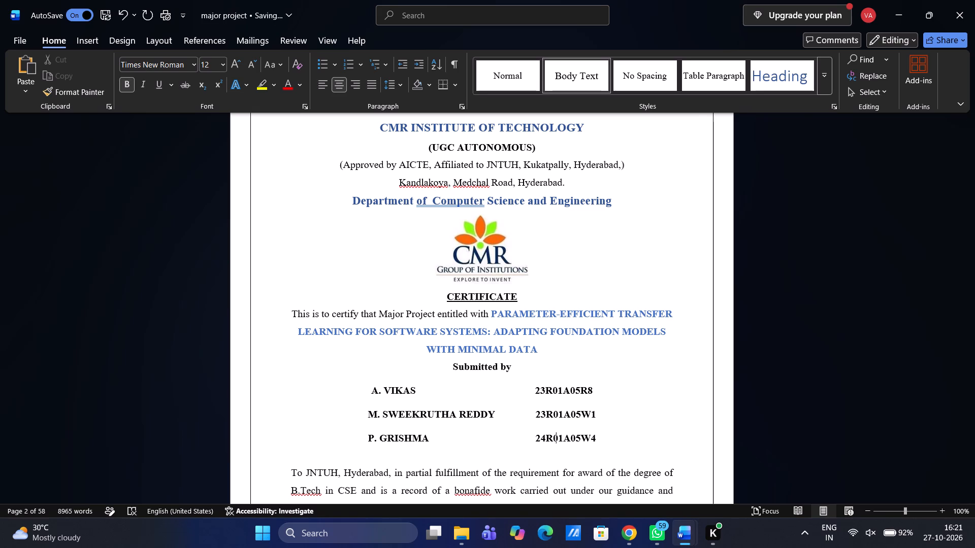
key("Right")
key("BackSpace")
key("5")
key("Right")
key("Right")
key("Right")
key("Right")
key("Right")
key("BackSpace")
key("BackSpace")
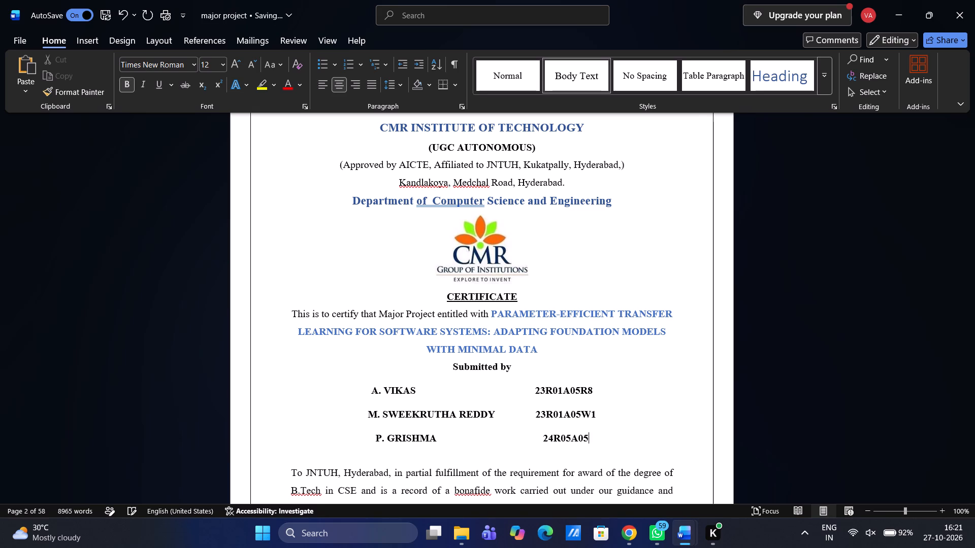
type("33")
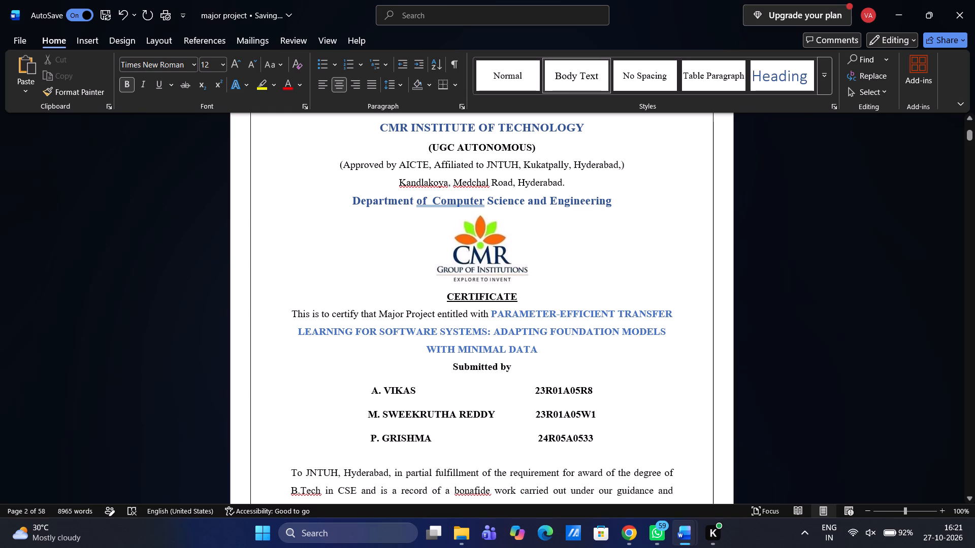
Add one space between the first student's name and roll number to align the row with those below.
left_click(461, 385)
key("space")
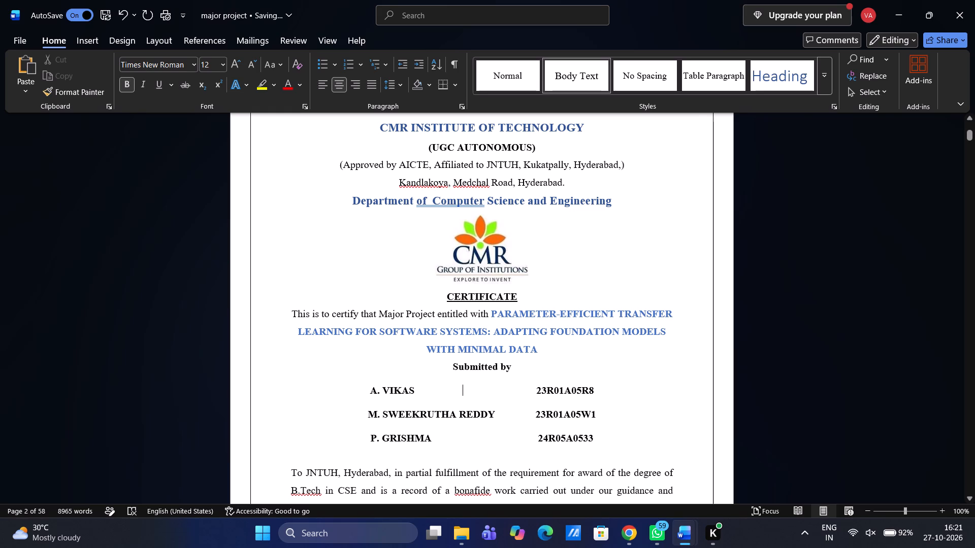
Replace the guide's title and name under Signature of Guide on the certificate page with "Mr." and the new guide's initial and name.
scroll(528, 455, "down", 1)
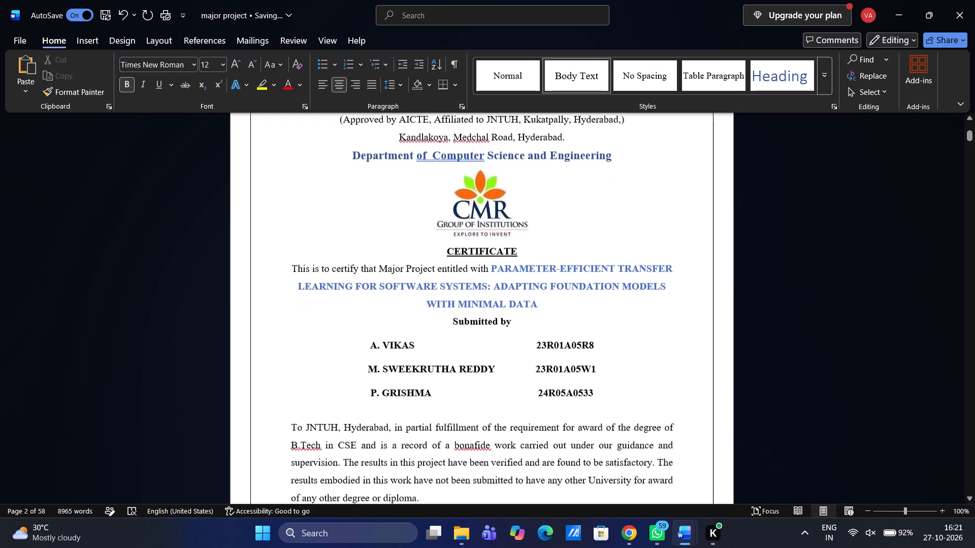
scroll(528, 455, "down", 1)
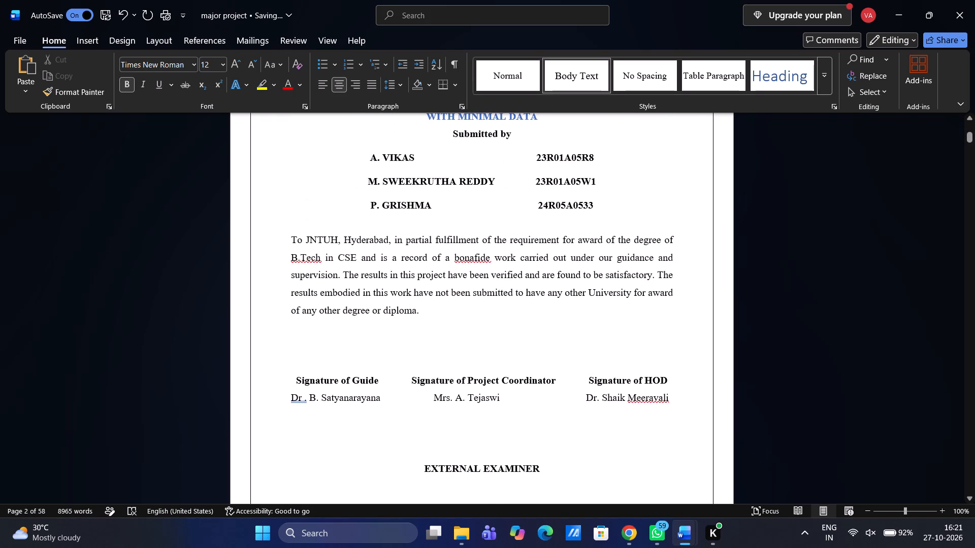
left_click(381, 394)
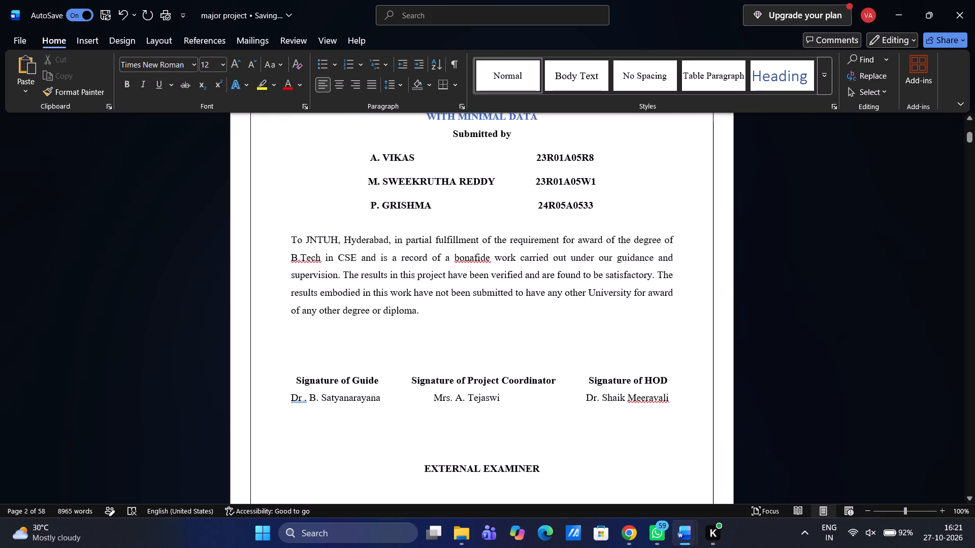
key("BackSpace")
key("BackSpace")
key("BackSpace")
key("BackSpace")
key("BackSpace")
key("BackSpace")
key("BackSpace")
key("BackSpace")
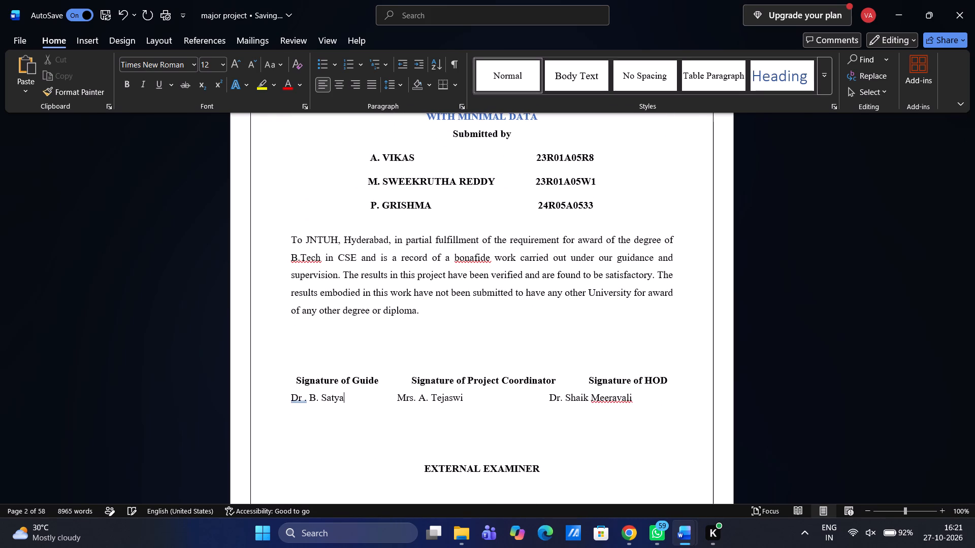
key("BackSpace")
key("BackSpace")
key("BackSpace")
key("BackSpace")
key("BackSpace")
key("BackSpace")
key("BackSpace")
key("BackSpace")
key("BackSpace")
key("BackSpace")
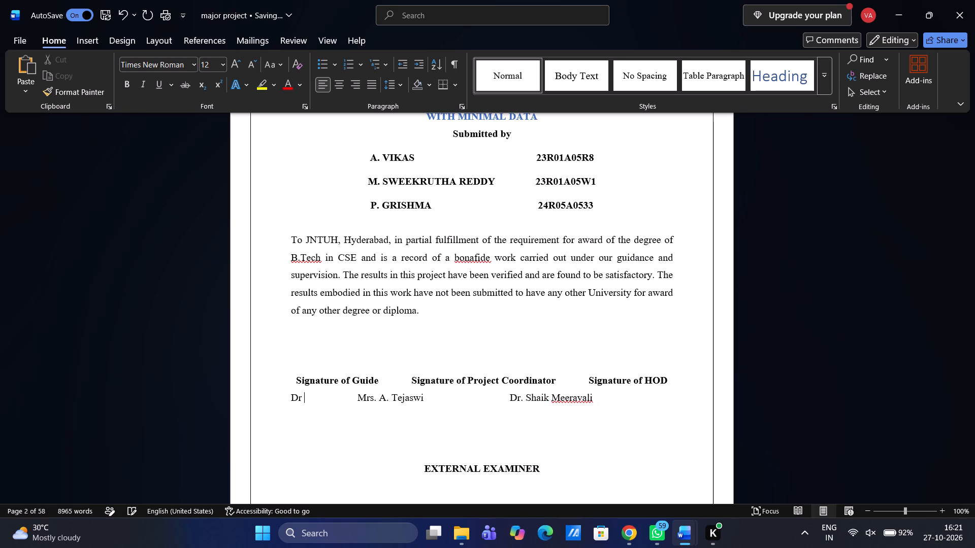
key("BackSpace")
key("BackSpace")
key("BackSpace")
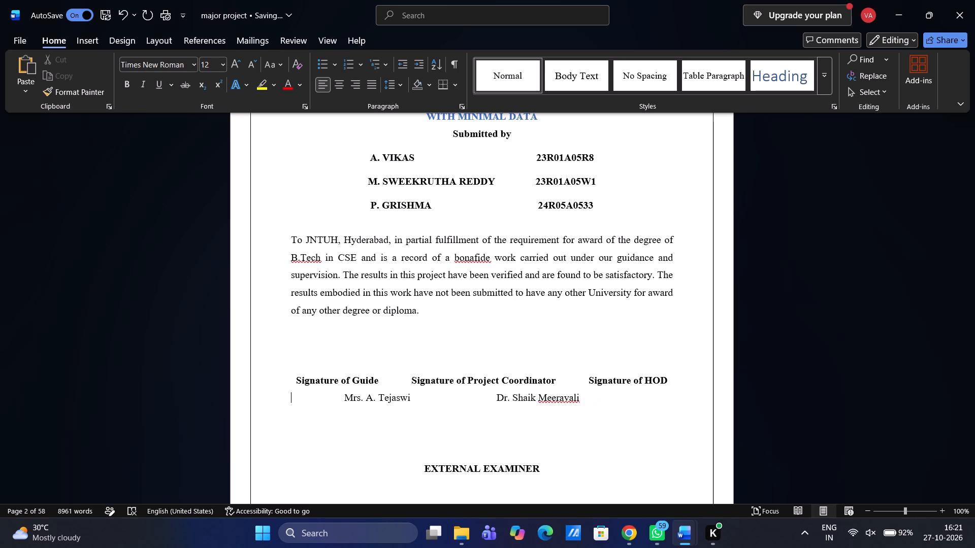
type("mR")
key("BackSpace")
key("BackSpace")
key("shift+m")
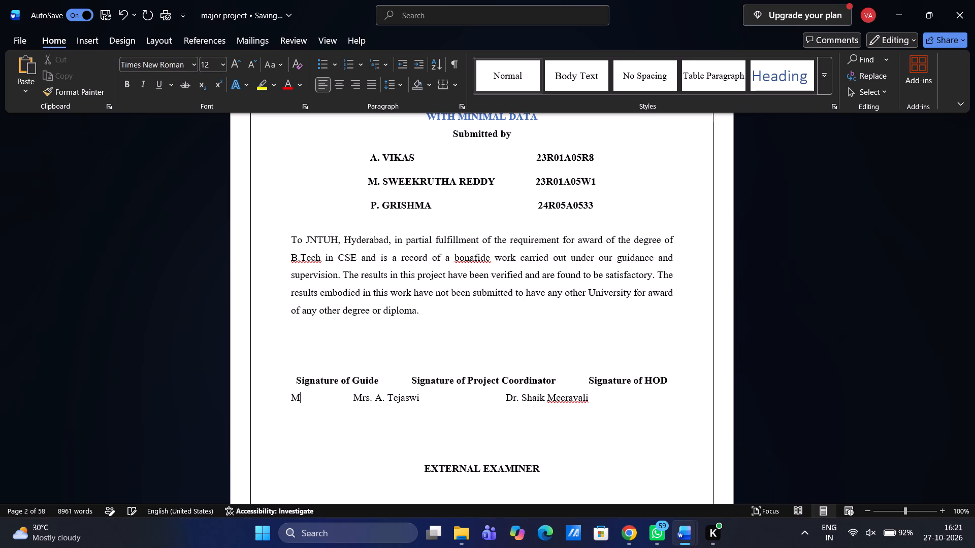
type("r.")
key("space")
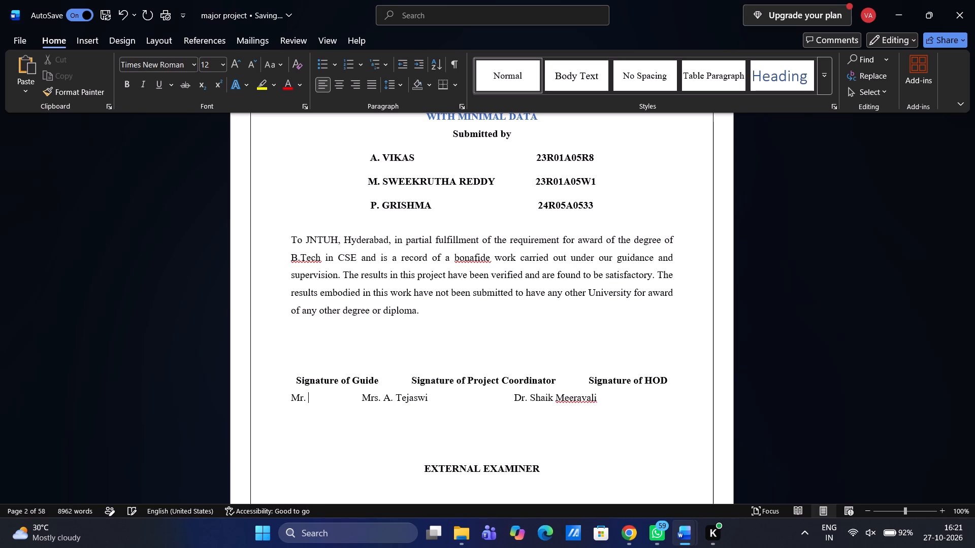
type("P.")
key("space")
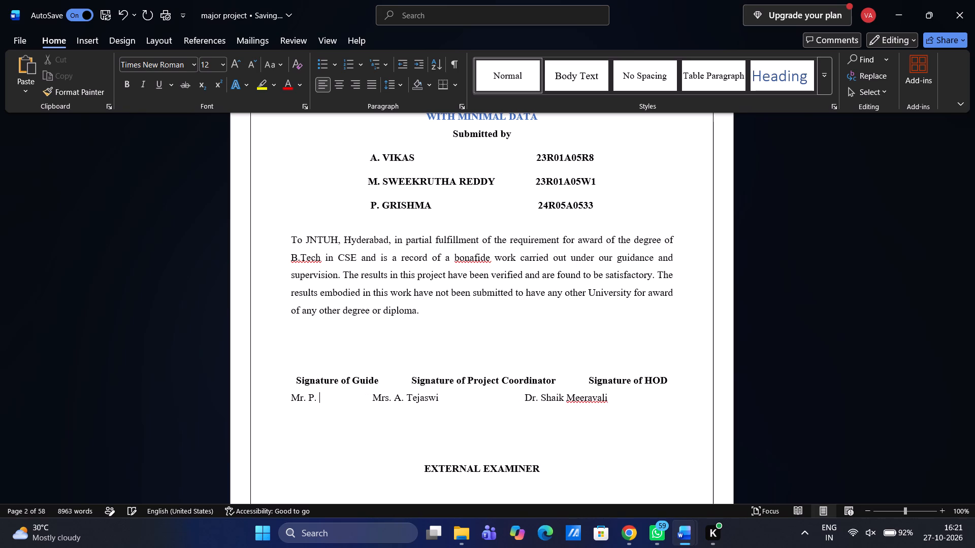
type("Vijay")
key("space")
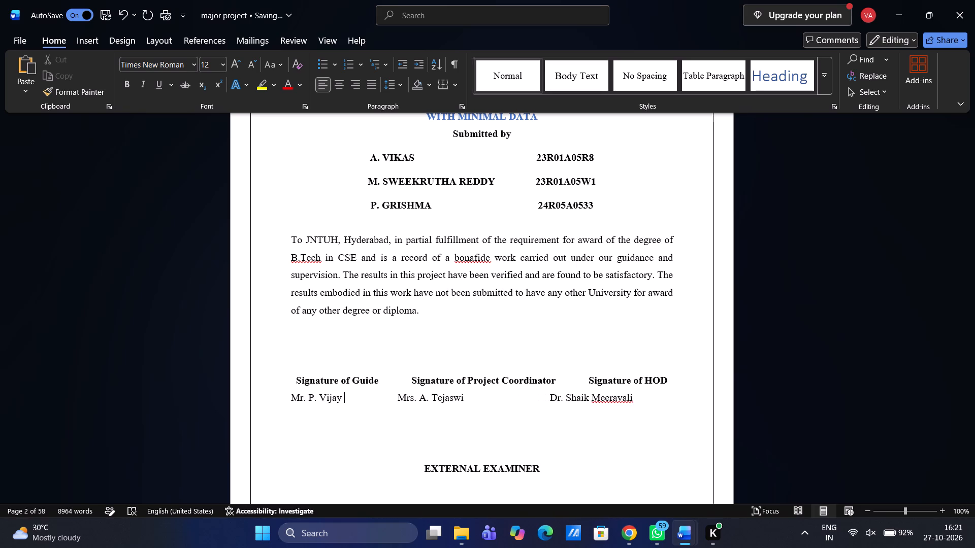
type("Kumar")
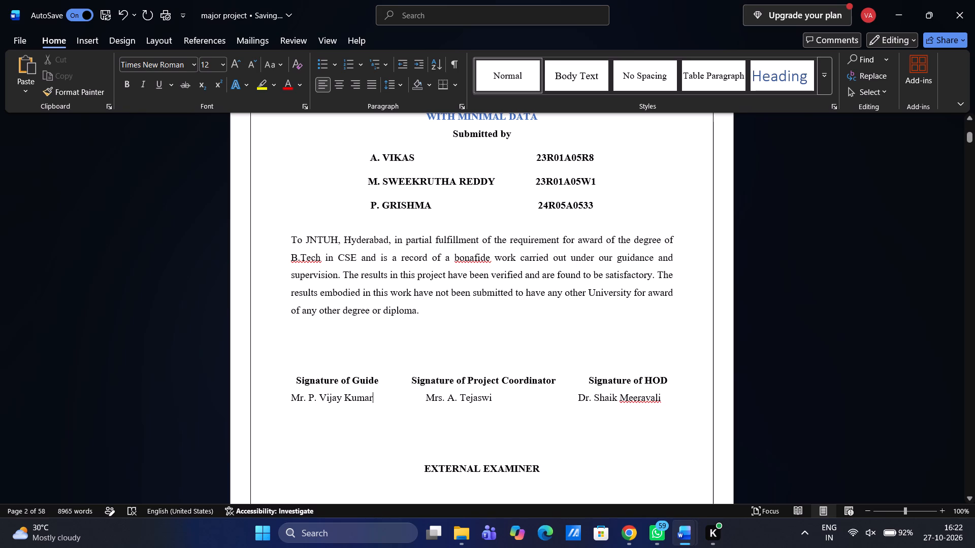
Insert four spaces before the HOD's name so it sits under Signature of HOD on the certificate page.
left_click(562, 399)
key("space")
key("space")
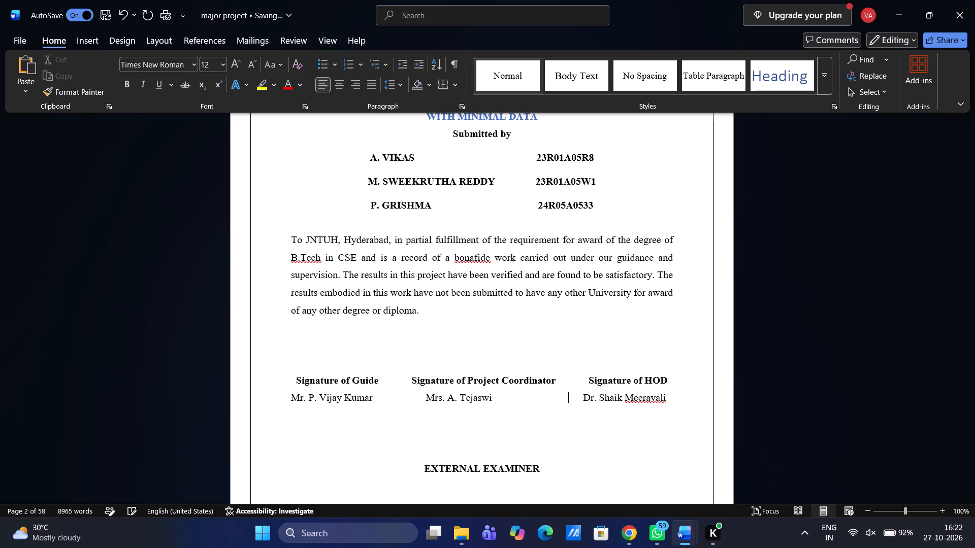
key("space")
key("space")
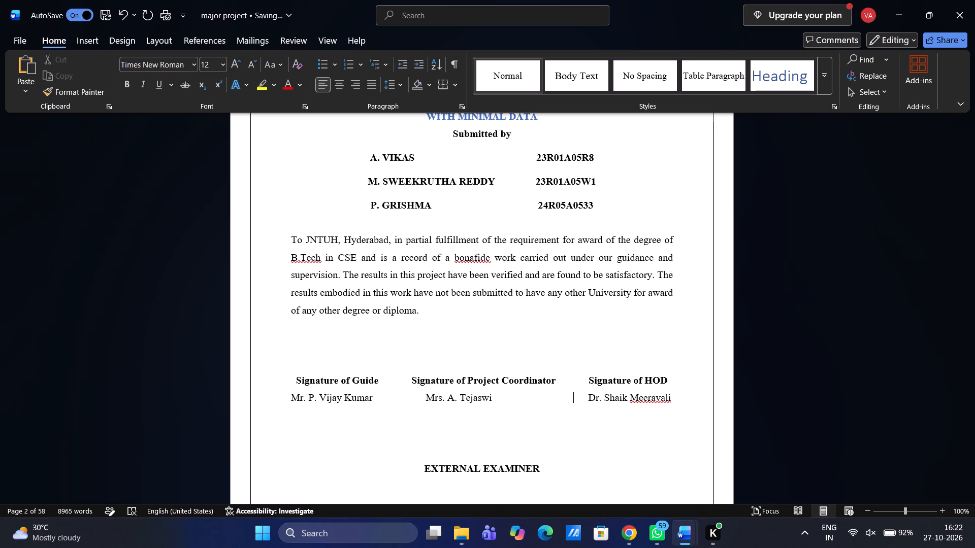
Insert eight spaces before the coordinator's name to centre it under Signature of Project Coordinator.
left_click(425, 399)
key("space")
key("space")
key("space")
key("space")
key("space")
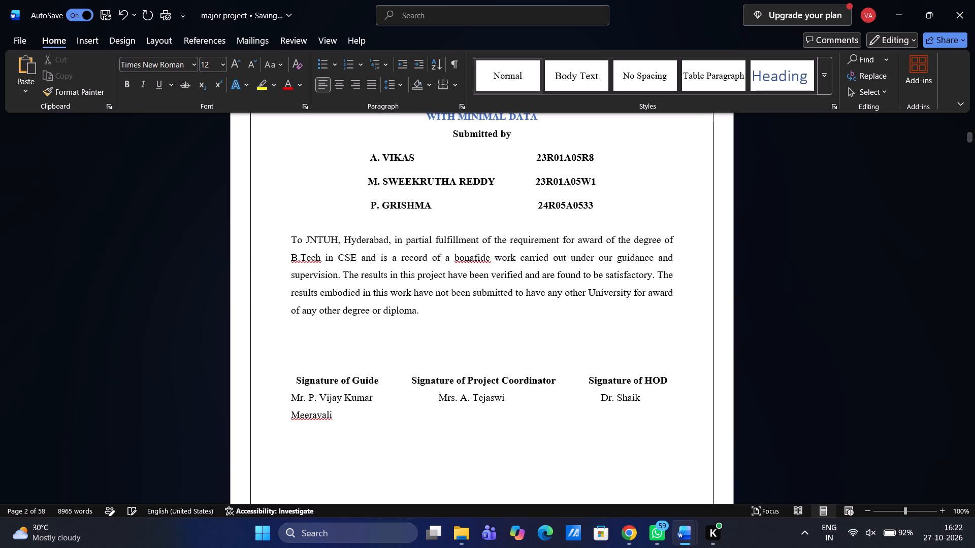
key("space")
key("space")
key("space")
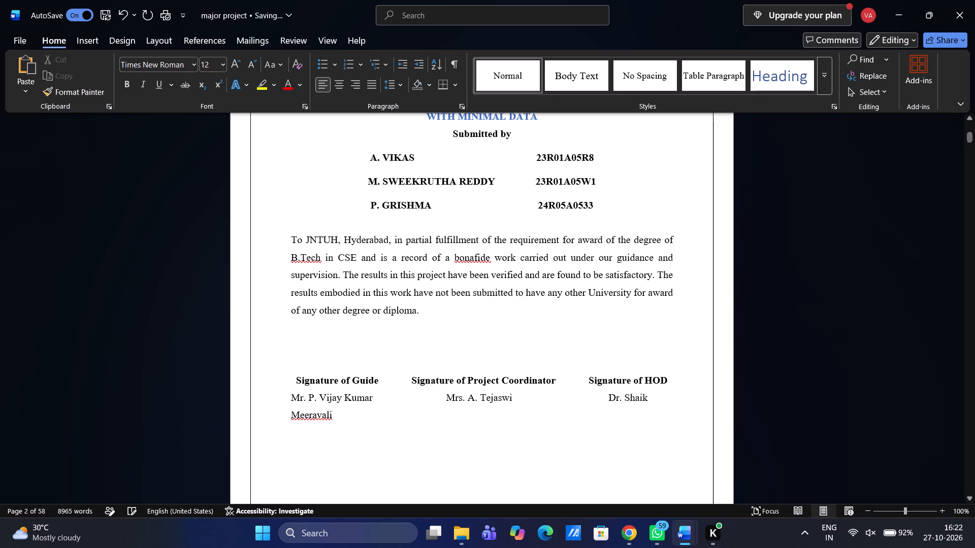
Remove eight spaces before the HOD's name so the full name fits on one line under Signature of HOD.
left_click(594, 399)
key("BackSpace")
key("BackSpace")
key("BackSpace")
key("BackSpace")
key("BackSpace")
key("BackSpace")
key("BackSpace")
key("BackSpace")
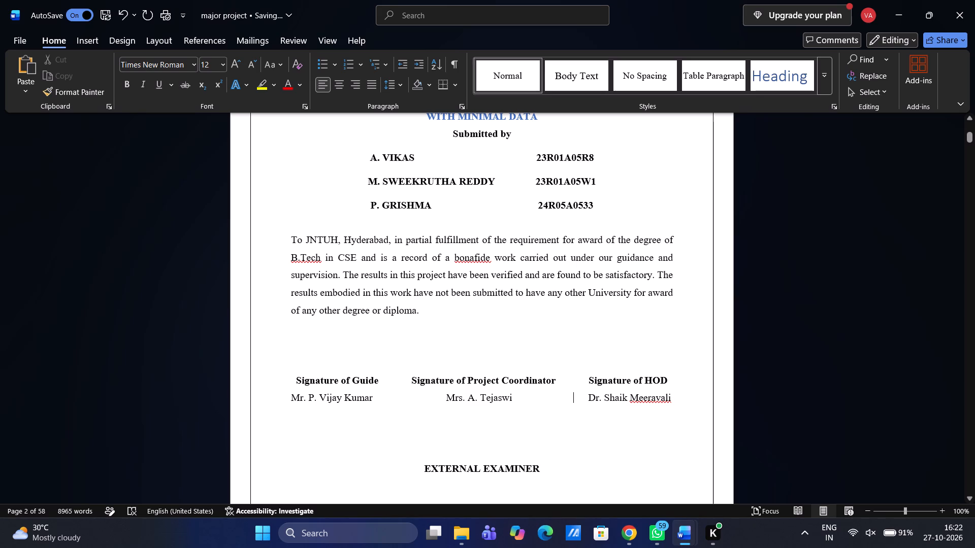
Examine the names and roles credited in the Acknowledgement page's opening paragraphs.
scroll(545, 461, "down", 1)
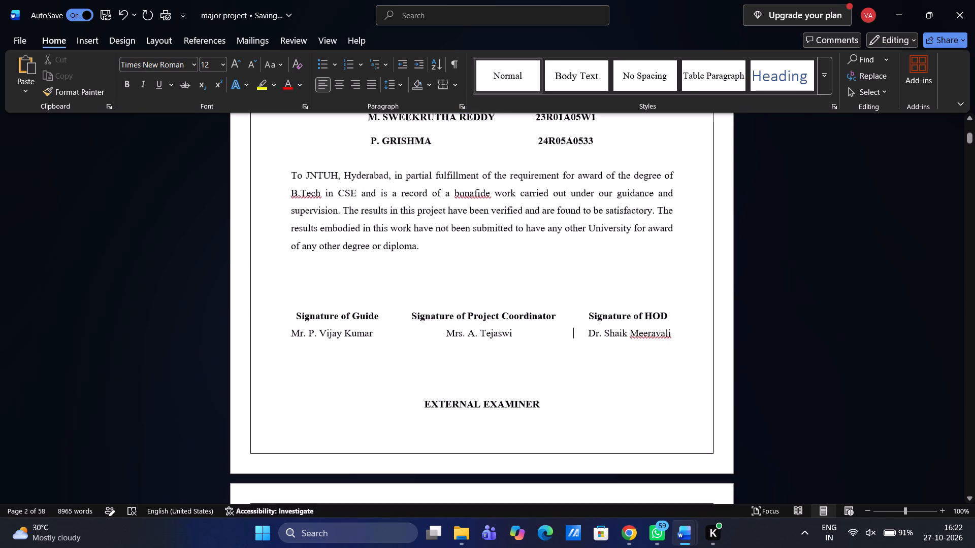
scroll(545, 461, "down", 1)
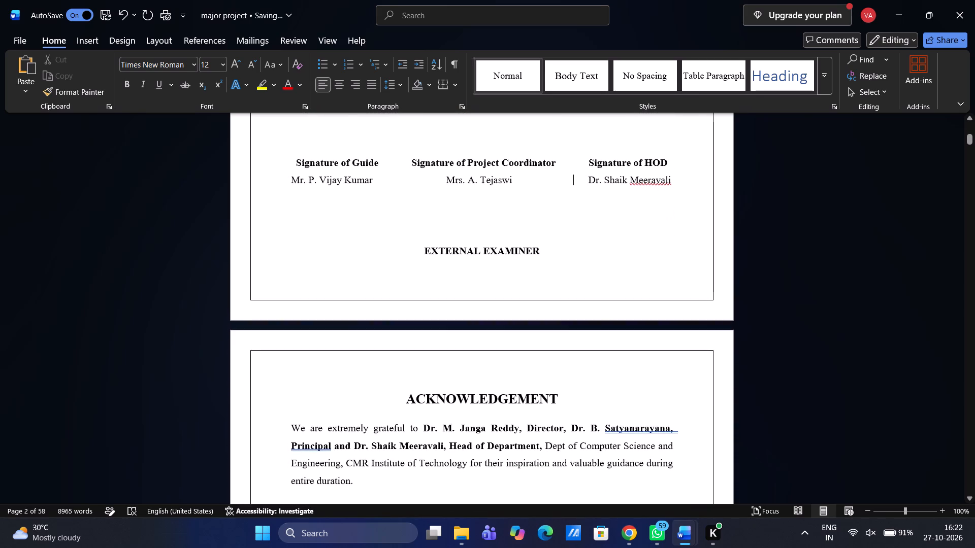
scroll(545, 461, "down", 1)
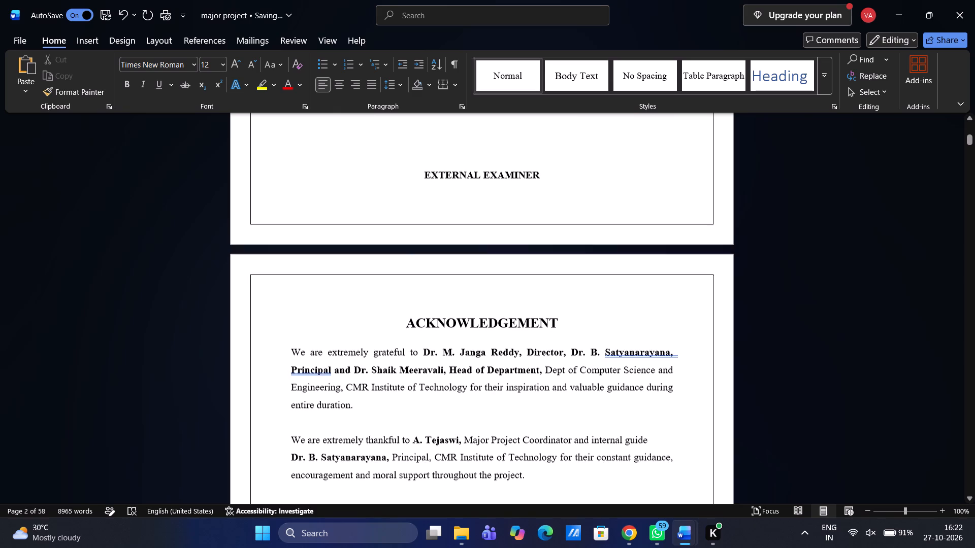
scroll(545, 461, "down", 1)
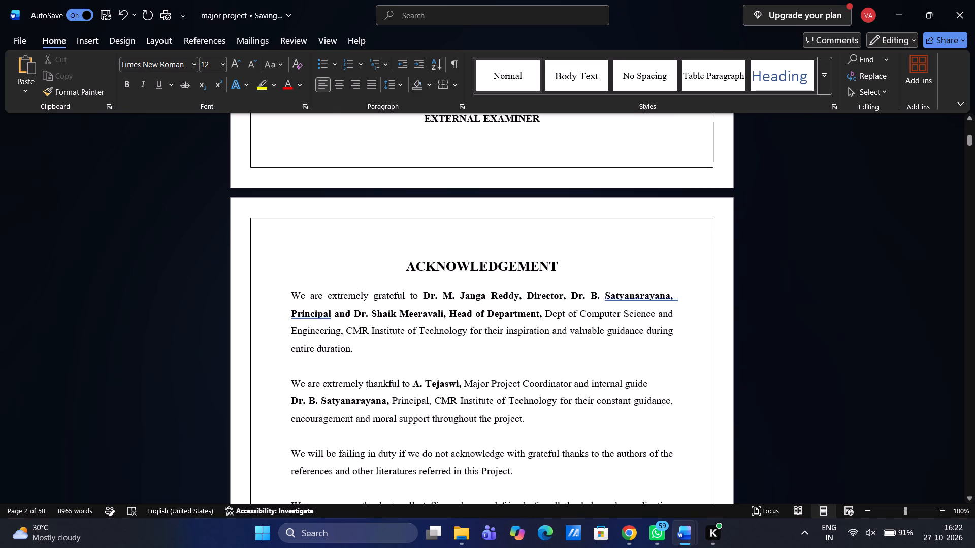
scroll(545, 461, "down", 1)
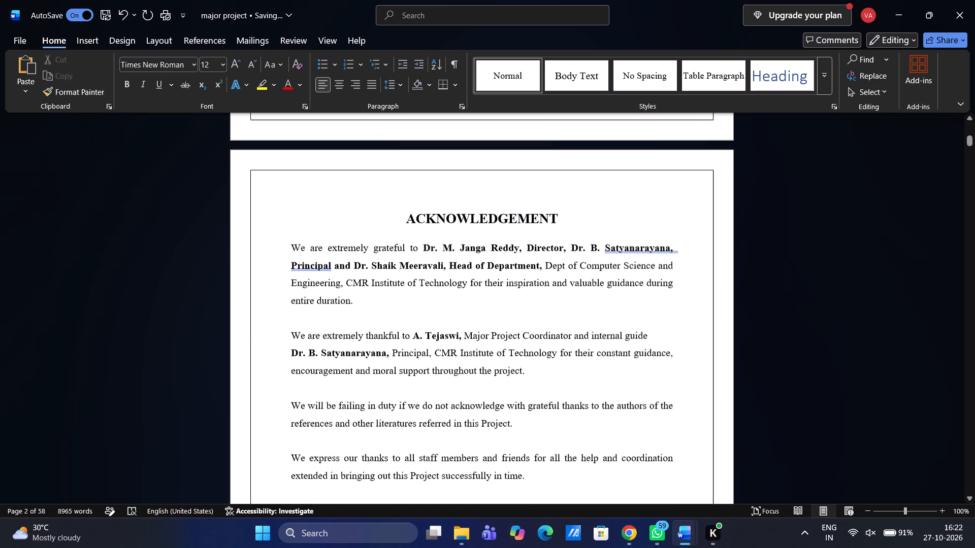
Delete the internal guide's title, initial and name from the second paragraph of the Acknowledgement, keeping the comma after it.
scroll(545, 461, "down", 1)
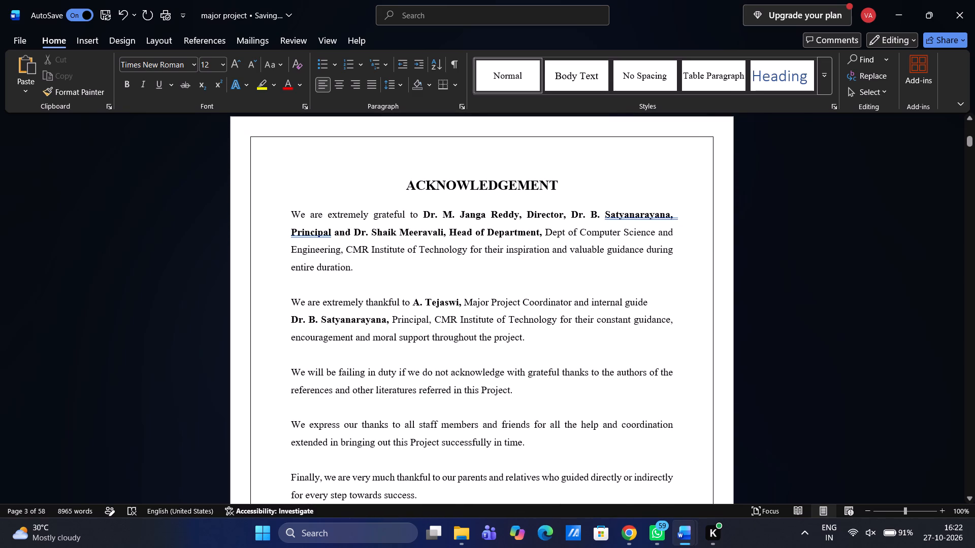
left_click(386, 320)
key("BackSpace")
key("BackSpace")
key("BackSpace")
key("BackSpace")
key("BackSpace")
key("BackSpace")
key("BackSpace")
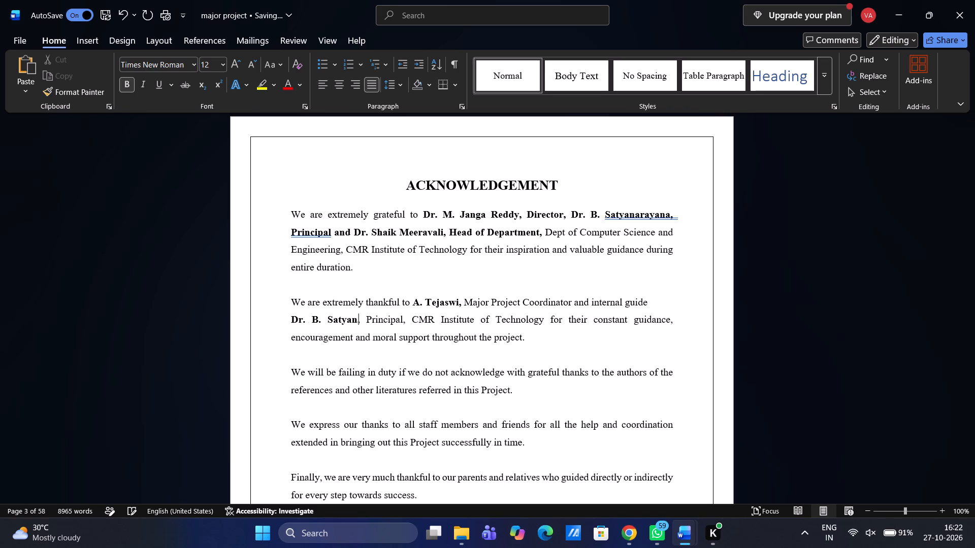
key("BackSpace")
key("BackSpace")
key("BackSpace")
key("BackSpace")
key("BackSpace")
key("BackSpace")
key("BackSpace")
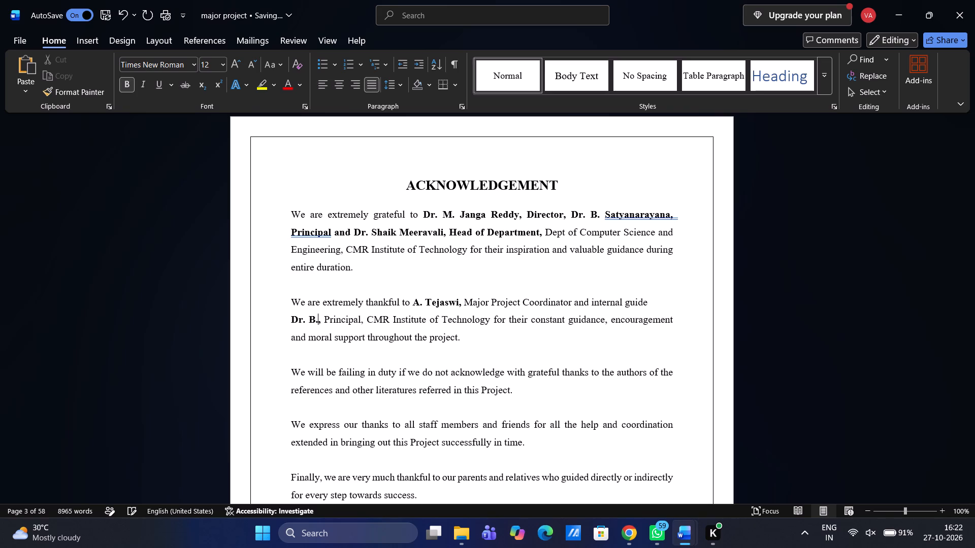
key("BackSpace")
key("BackSpace")
key("BackSpace")
key("BackSpace")
key("BackSpace")
key("BackSpace")
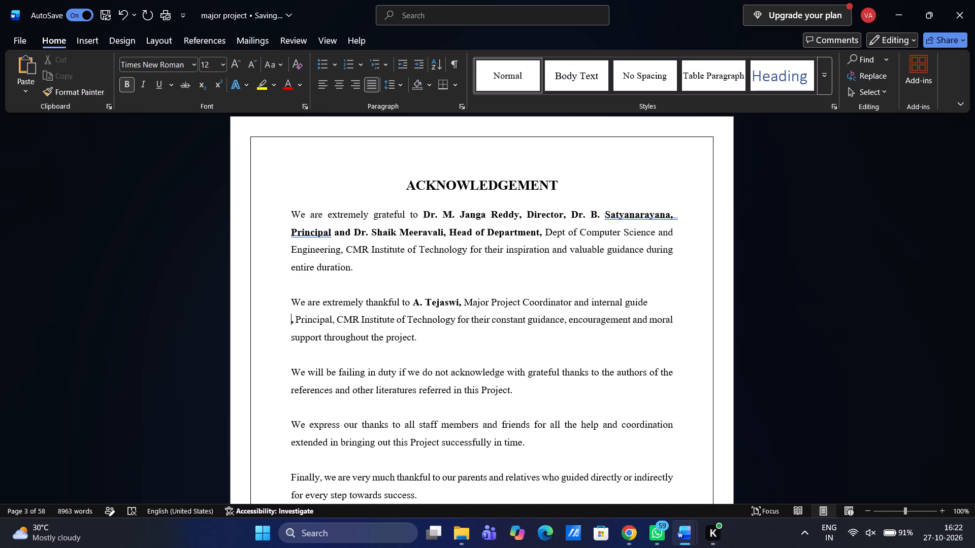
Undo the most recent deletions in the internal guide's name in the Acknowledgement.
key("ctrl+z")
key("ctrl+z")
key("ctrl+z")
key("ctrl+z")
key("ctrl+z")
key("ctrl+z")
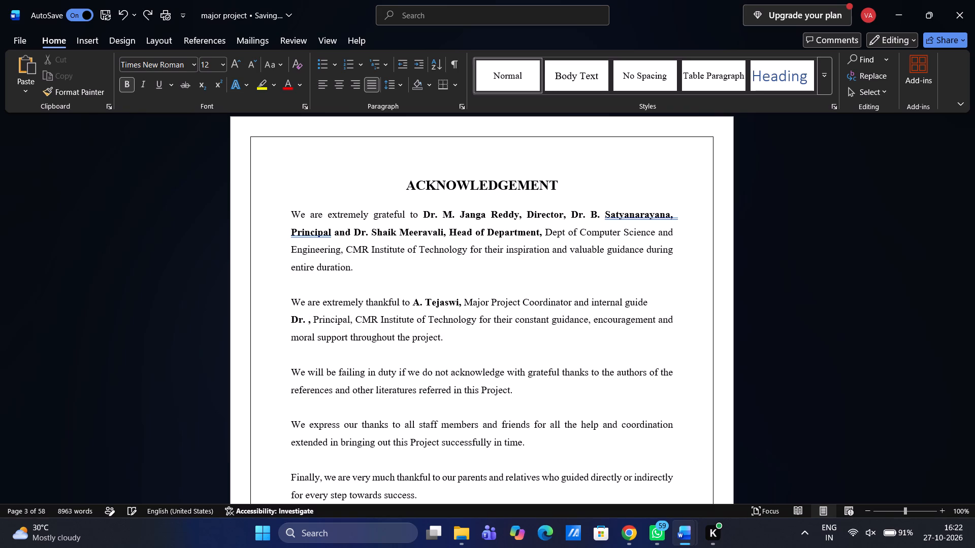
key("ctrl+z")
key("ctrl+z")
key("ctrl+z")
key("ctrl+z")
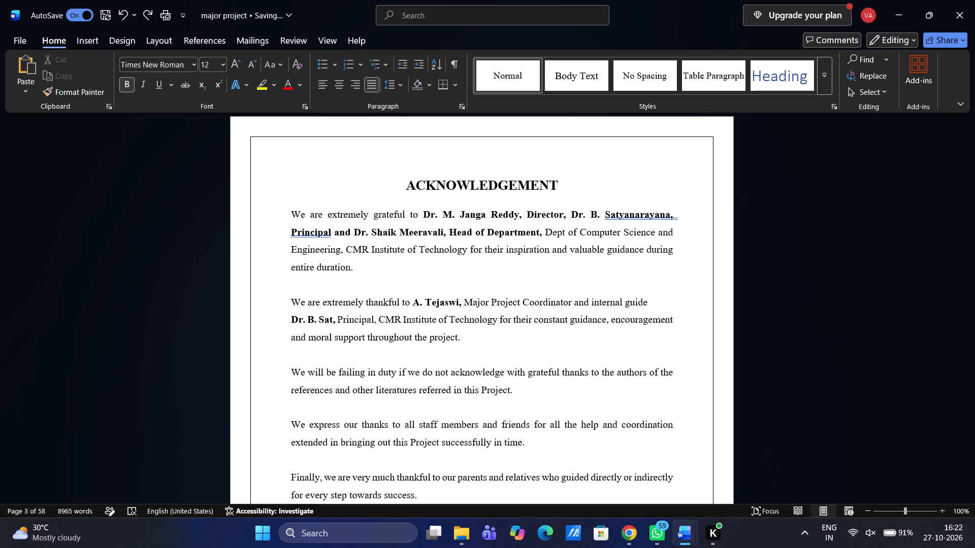
Replace the remainder of the internal guide's old name in the Acknowledgement with "Mr." and the new guide's initial and name.
key("BackSpace")
key("BackSpace")
key("BackSpace")
key("BackSpace")
key("BackSpace")
key("BackSpace")
key("BackSpace")
key("BackSpace")
key("BackSpace")
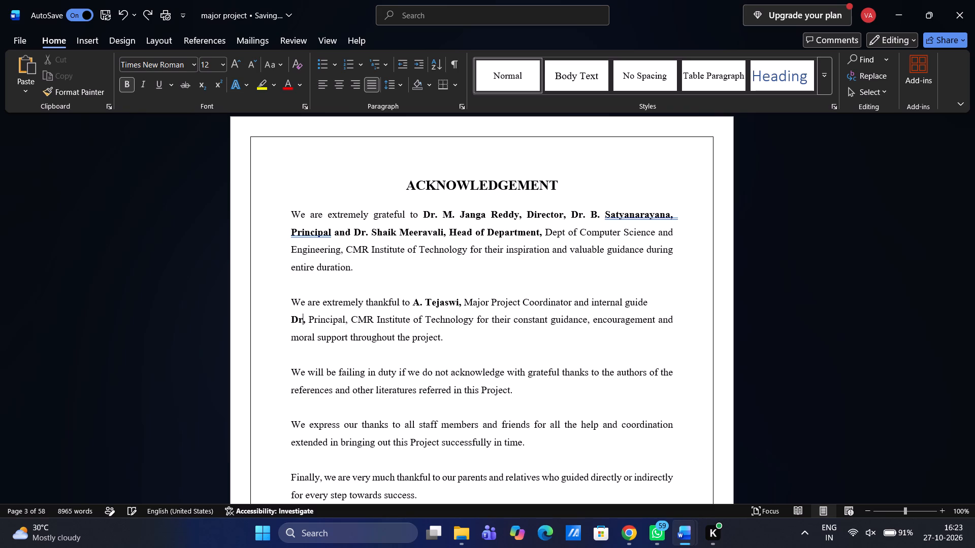
key("BackSpace")
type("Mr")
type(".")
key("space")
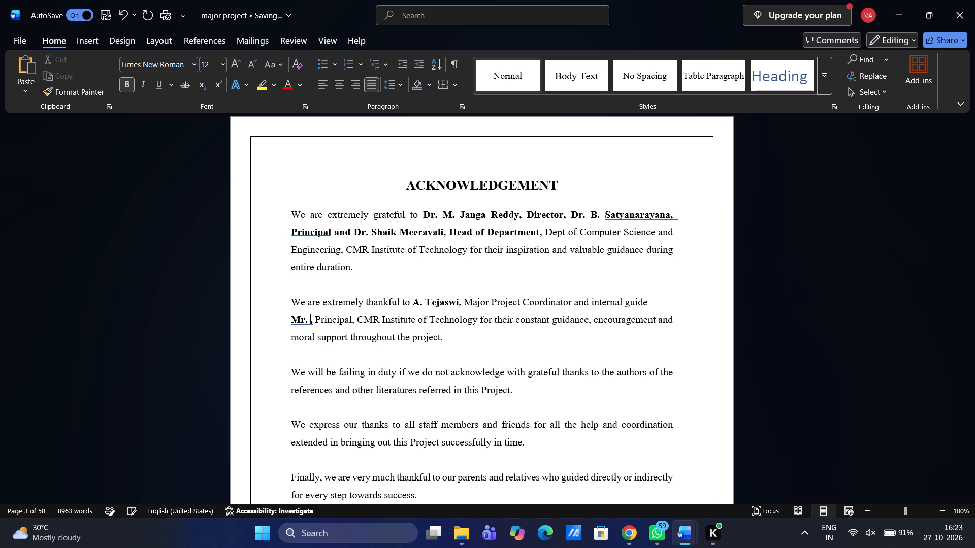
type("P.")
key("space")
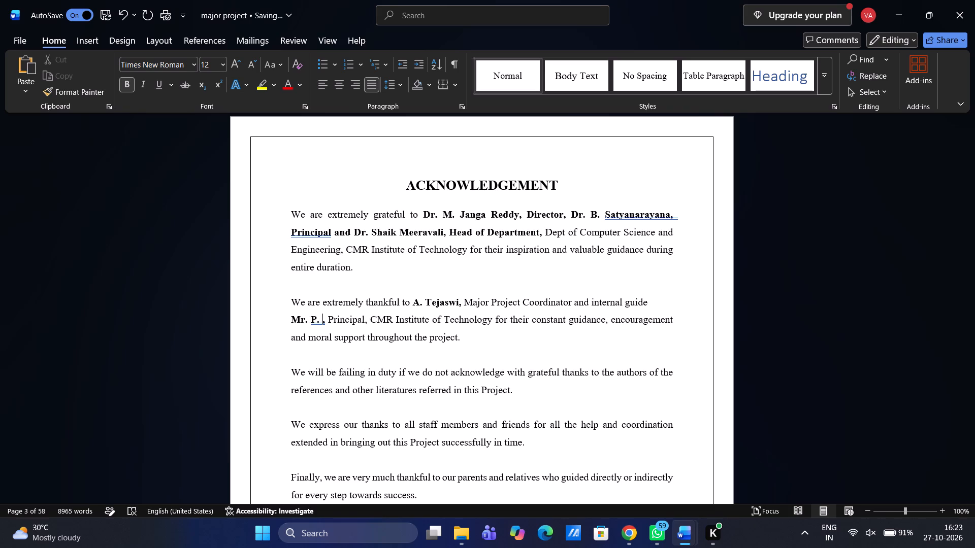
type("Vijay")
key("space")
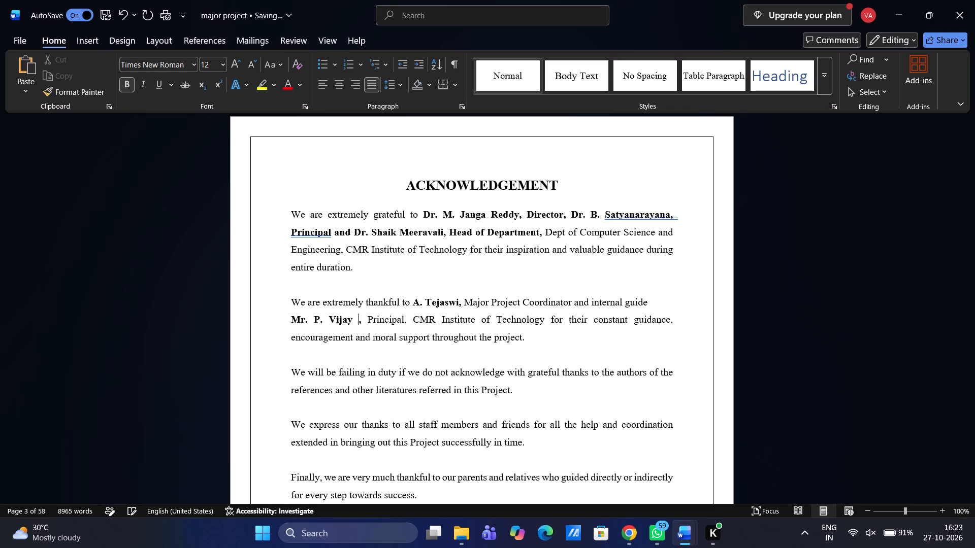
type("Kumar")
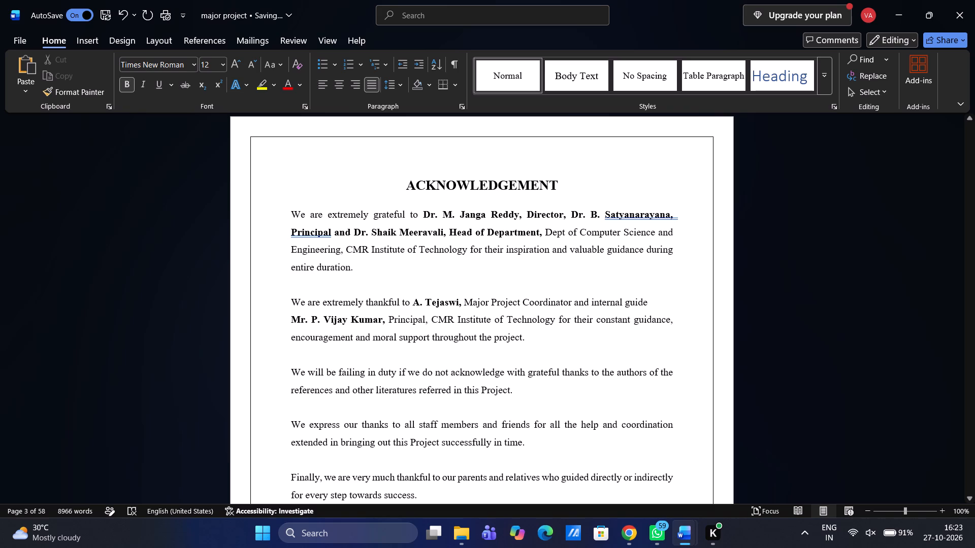
Replace "Principal" with "Assistant Professor" after the internal guide's name in the second paragraph of the Acknowledgement.
left_click(427, 318)
key("Left")
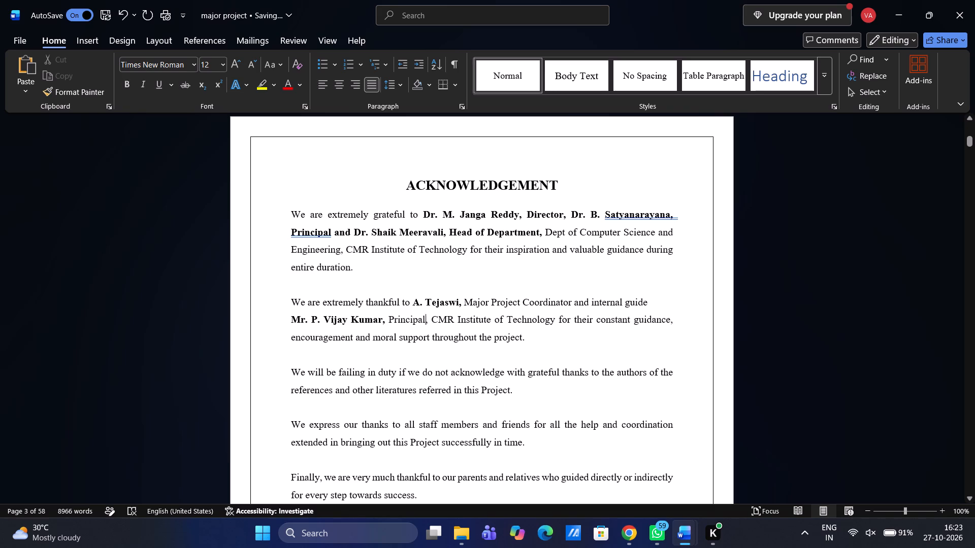
key("backslash")
key("BackSpace")
key("BackSpace")
key("BackSpace")
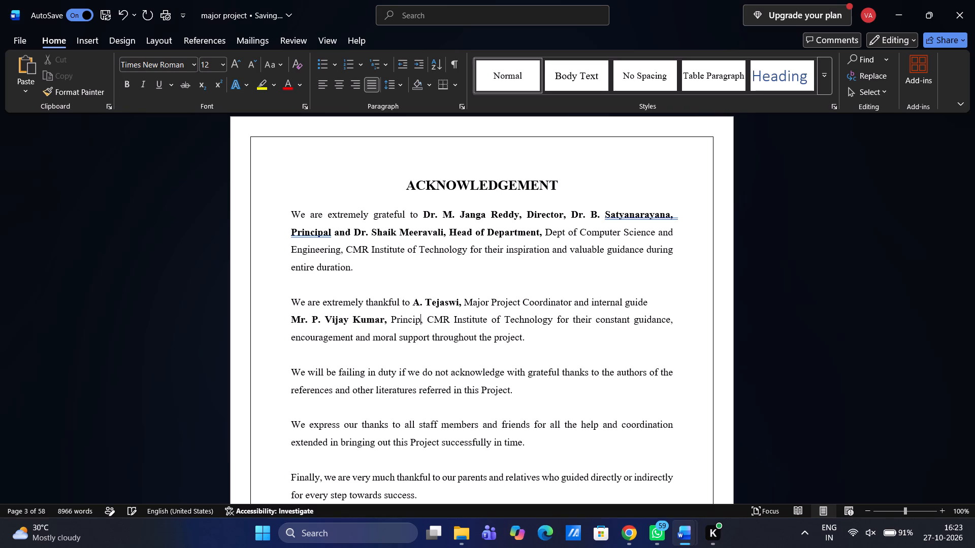
key("BackSpace")
key("BackSpace")
key("BackSpace")
key("BackSpace")
key("BackSpace")
key("BackSpace")
key("BackSpace")
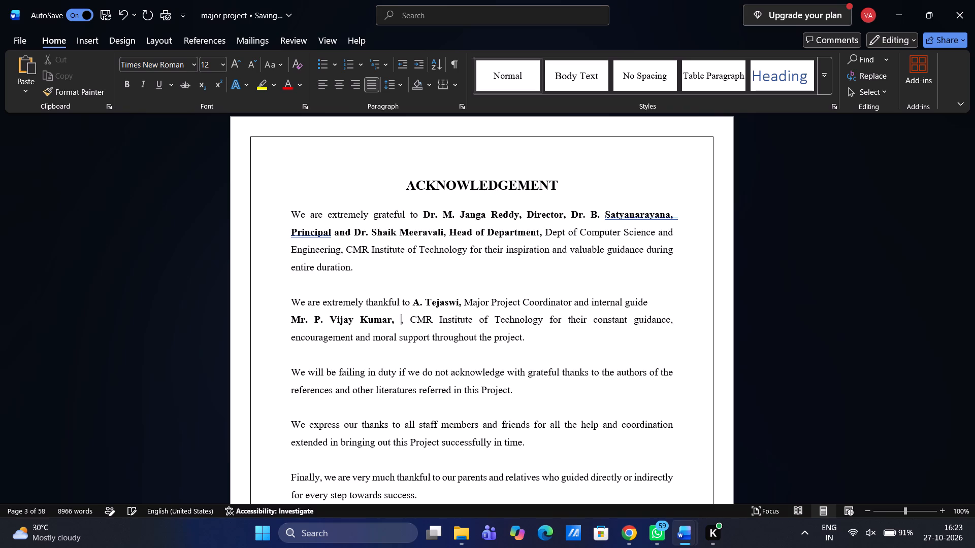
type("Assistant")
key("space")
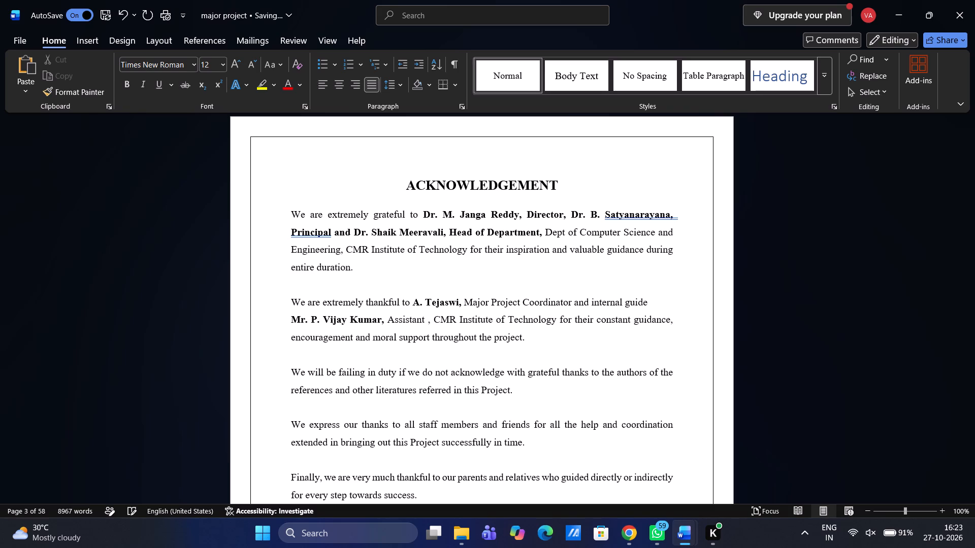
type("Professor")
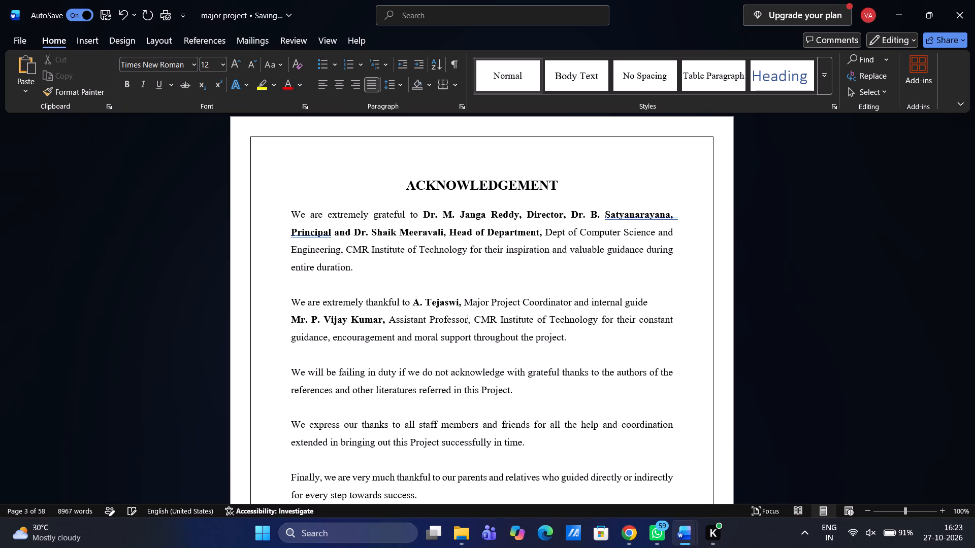
Replace the first student's name below the Acknowledgement with the new student's name in capitals, keeping the initial "A.".
left_click(442, 366)
scroll(442, 366, "down", 1)
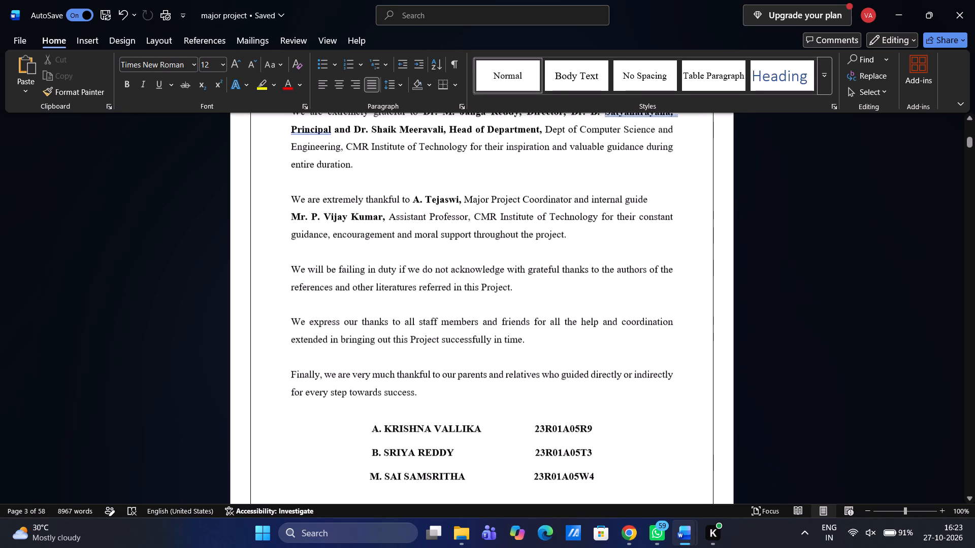
scroll(442, 366, "down", 1)
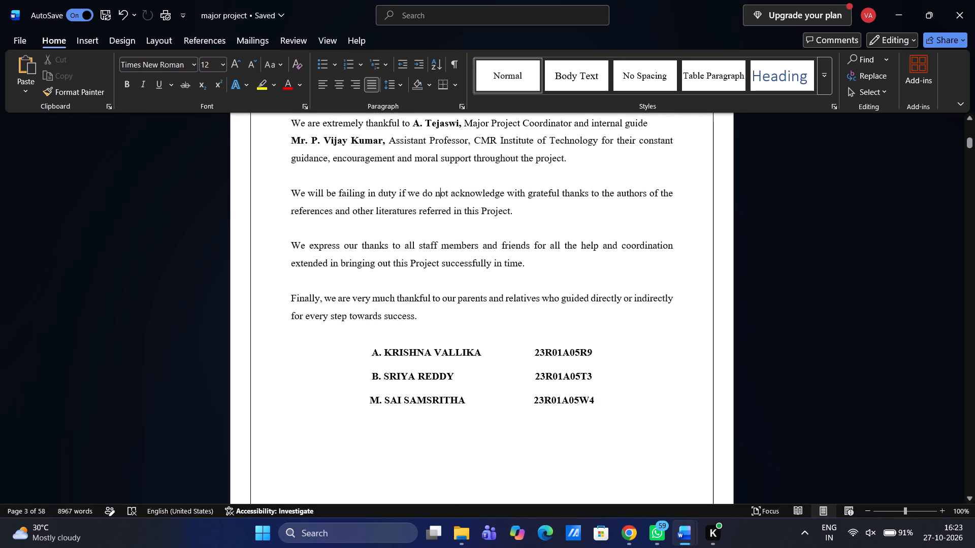
left_click(480, 355)
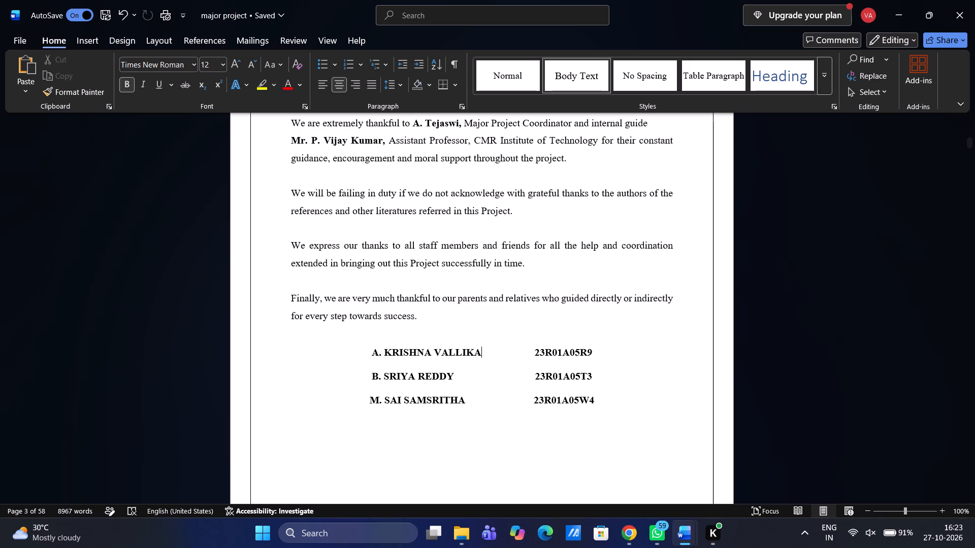
key("BackSpace")
key("BackSpace")
key("BackSpace")
key("BackSpace")
key("BackSpace")
key("BackSpace")
key("BackSpace")
key("BackSpace")
key("BackSpace")
key("BackSpace")
key("BackSpace")
key("BackSpace")
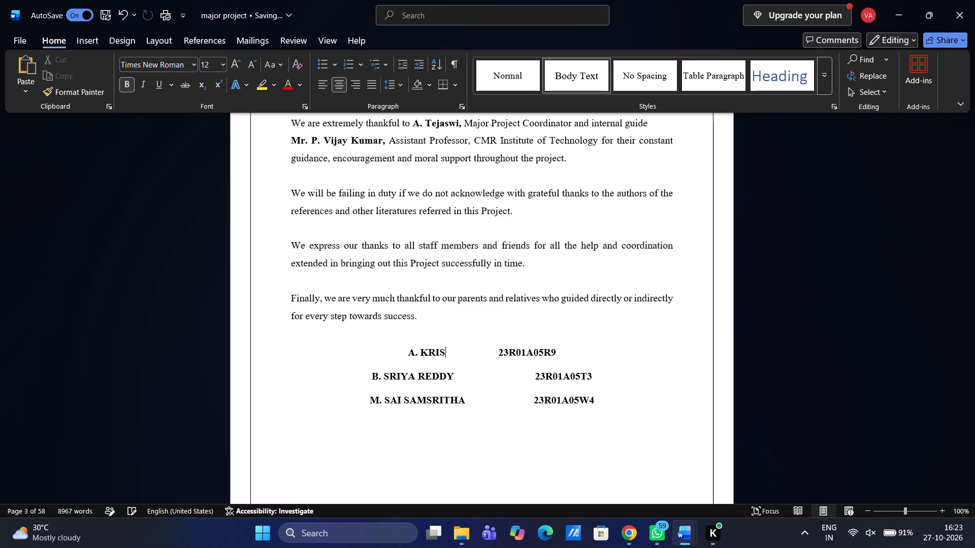
key("BackSpace")
key("BackSpace")
key("BackSpace")
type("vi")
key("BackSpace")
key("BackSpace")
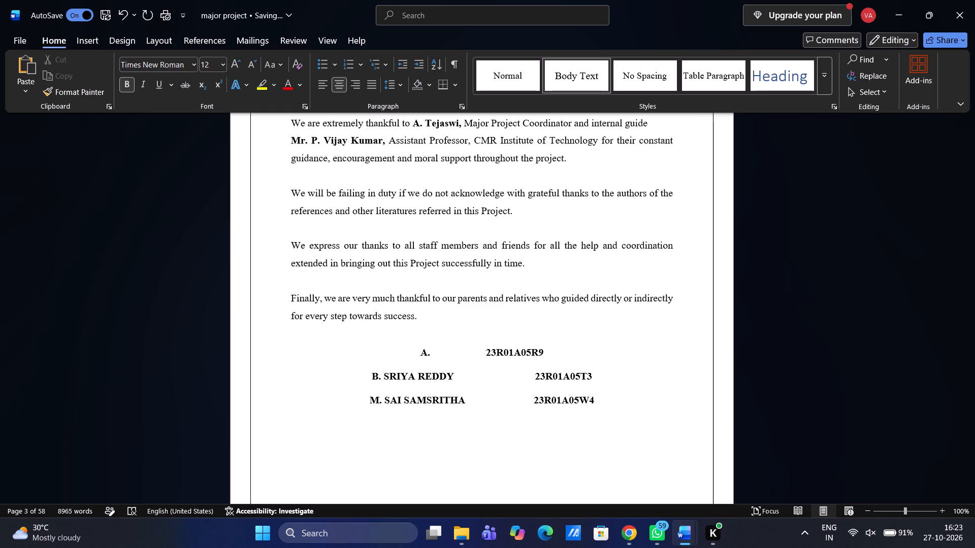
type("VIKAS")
Add spaces after the first student's new name until the name and roll number line up with the rows below.
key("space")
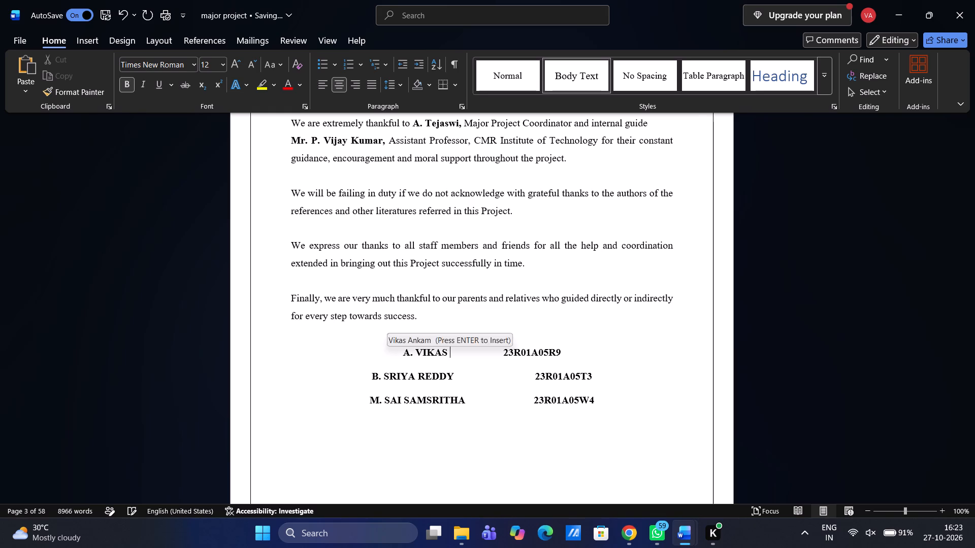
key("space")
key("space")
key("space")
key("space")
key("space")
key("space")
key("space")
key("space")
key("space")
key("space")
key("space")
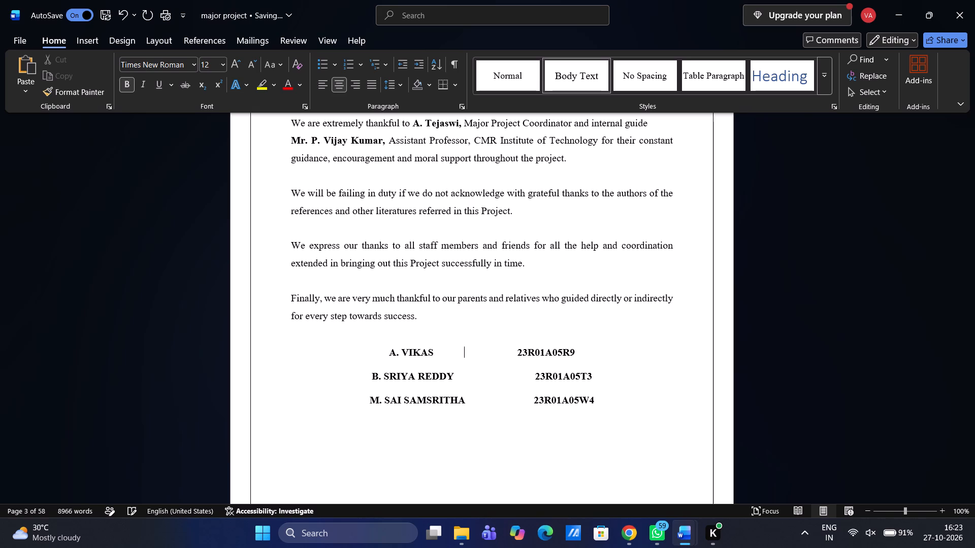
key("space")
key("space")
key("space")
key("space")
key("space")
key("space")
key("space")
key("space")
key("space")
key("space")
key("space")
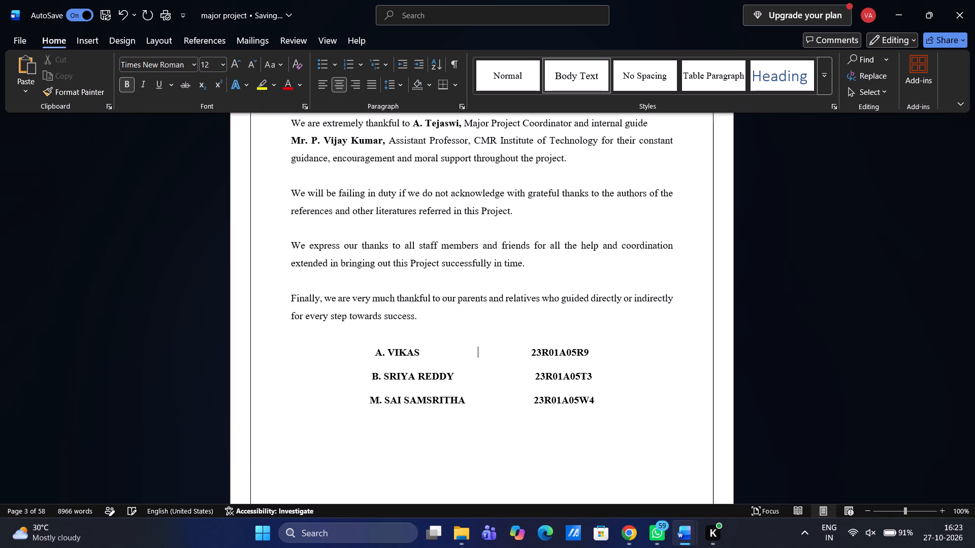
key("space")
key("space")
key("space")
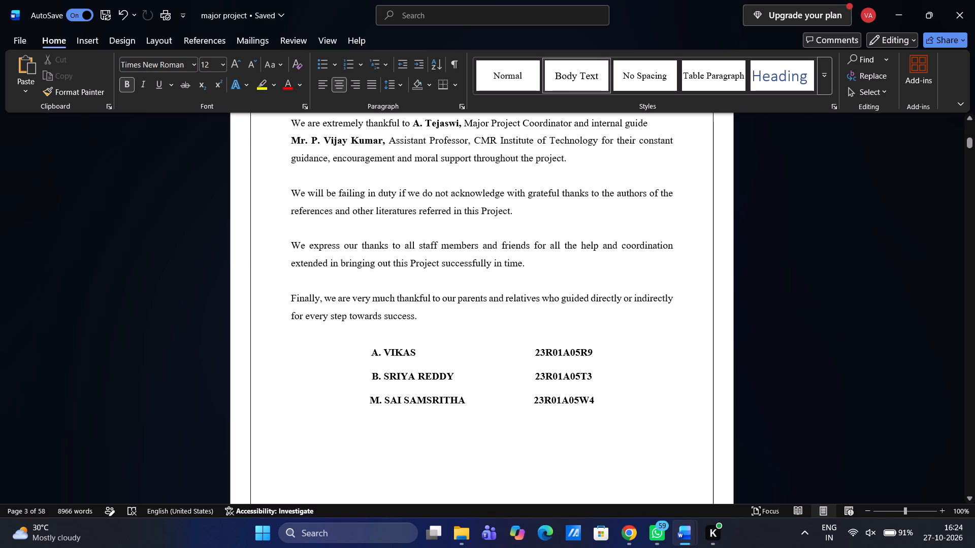
Change the second student's initial to "M" and replace the first name with the new student's in capitals, keeping the surname.
left_click(379, 374)
key("BackSpace")
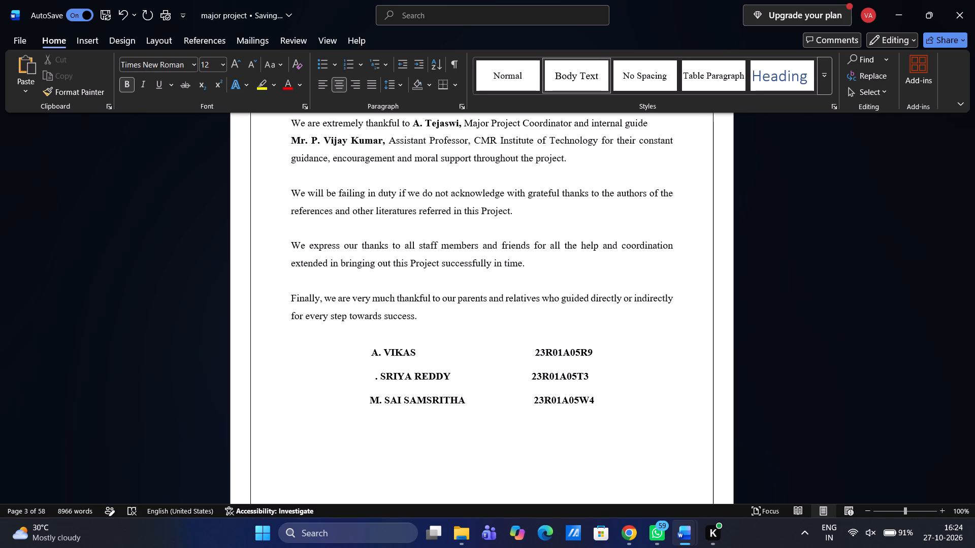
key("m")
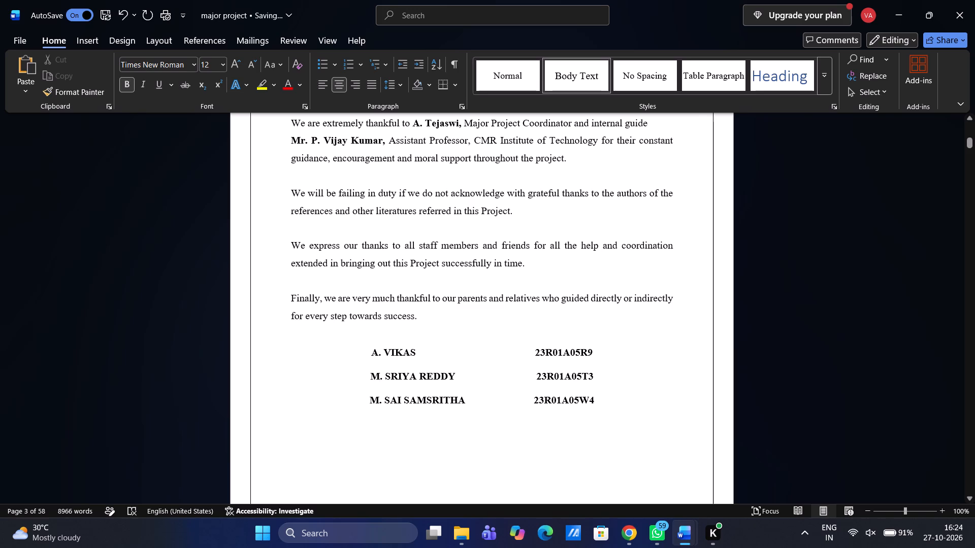
left_click(407, 376)
key("BackSpace")
key("BackSpace")
key("BackSpace")
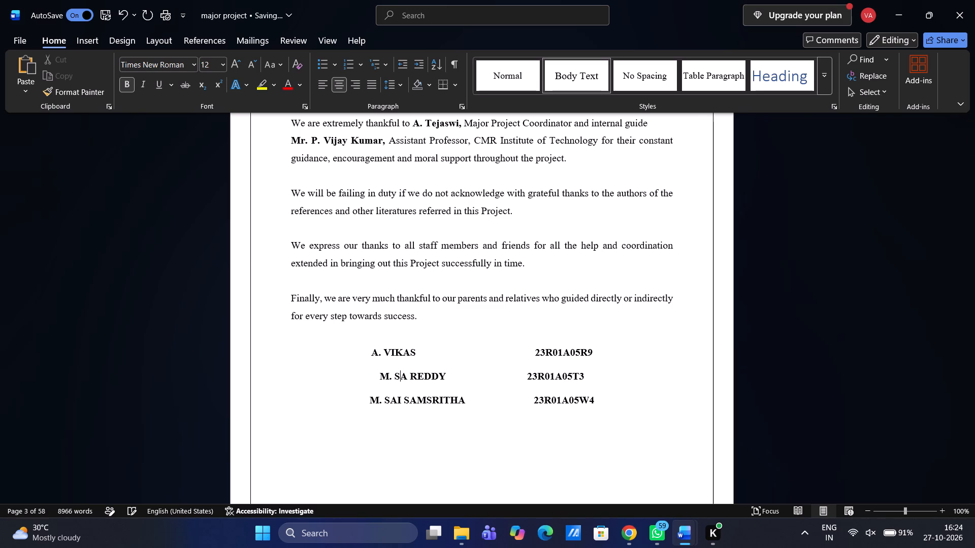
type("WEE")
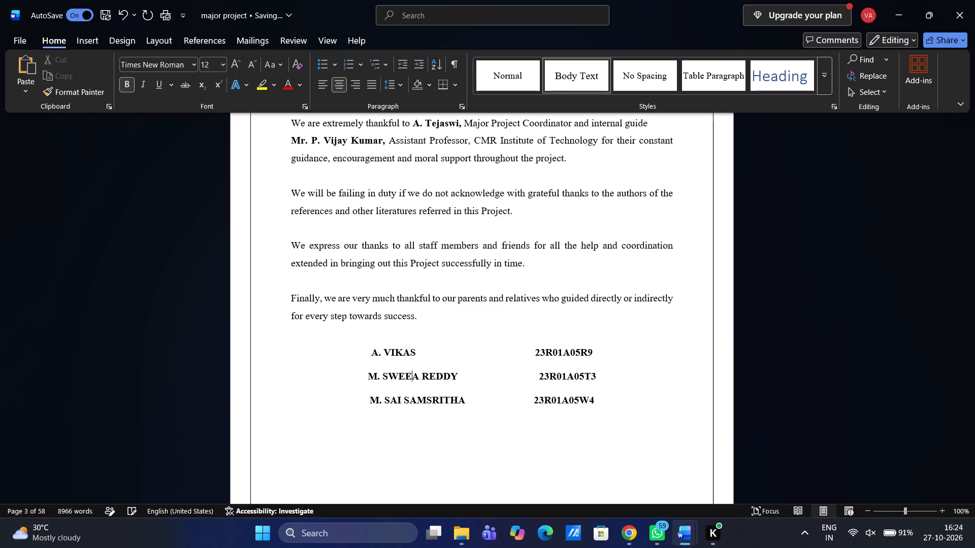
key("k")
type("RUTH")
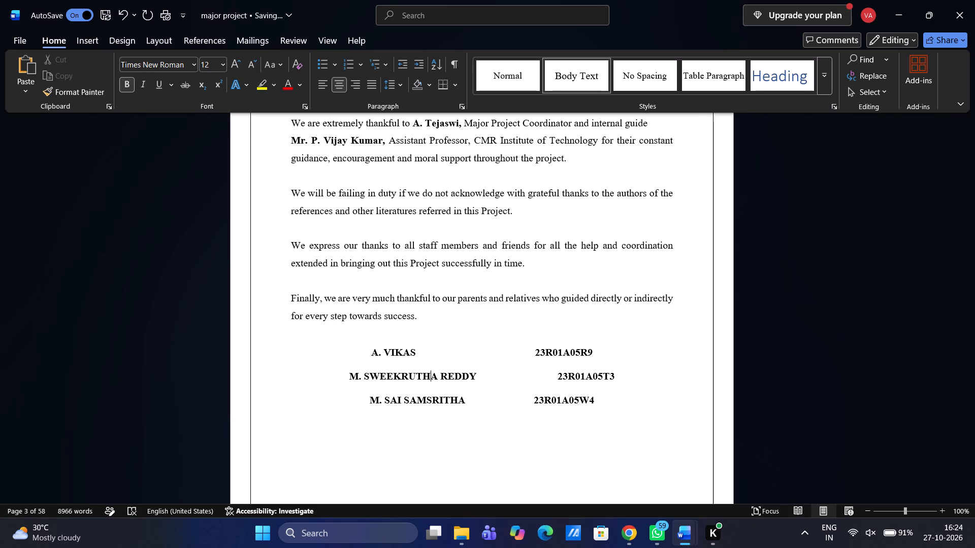
Replace the last two characters of the second student's roll number with those of the new student's roll number.
left_click(613, 375)
key("BackSpace")
key("BackSpace")
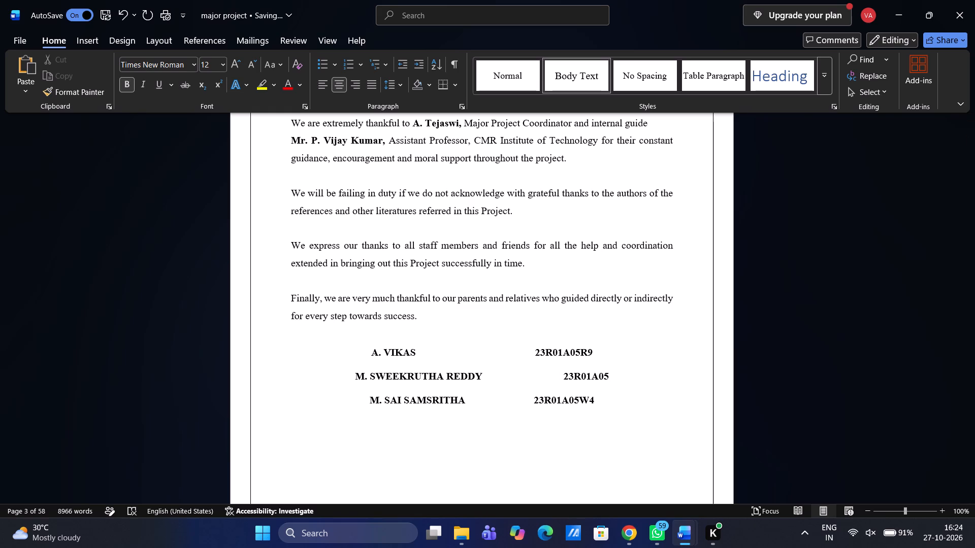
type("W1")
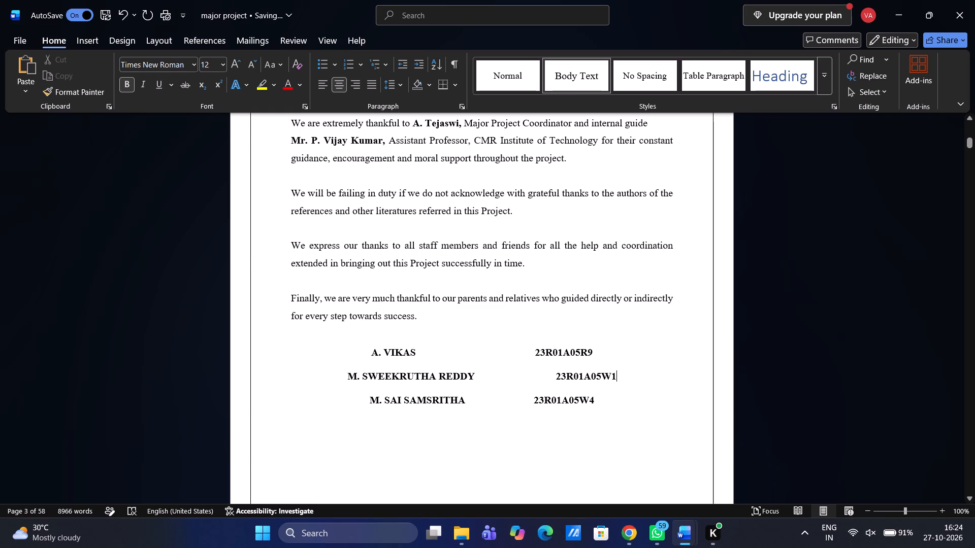
Remove spaces between the second student's name and roll number until both line up with the other student rows.
left_click(545, 375)
key("BackSpace")
key("BackSpace")
key("BackSpace")
key("BackSpace")
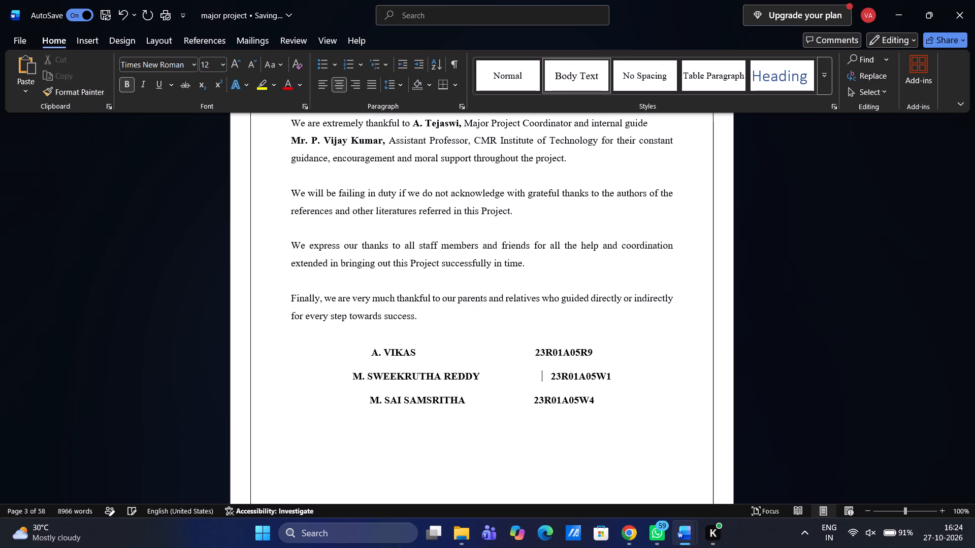
key("BackSpace")
key("BackSpace")
key("BackSpace")
key("BackSpace")
key("BackSpace")
key("BackSpace")
key("BackSpace")
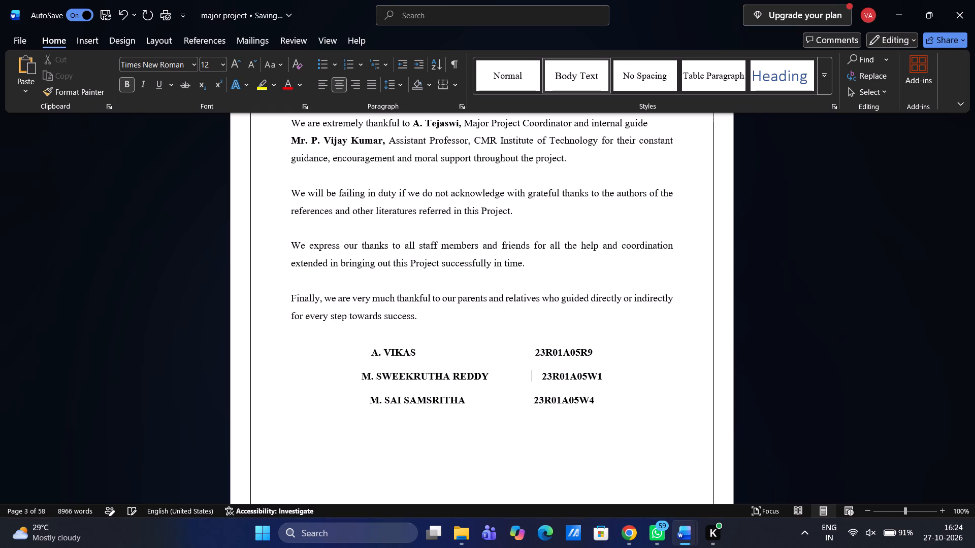
key("BackSpace")
key("Right")
key("Right")
key("Right")
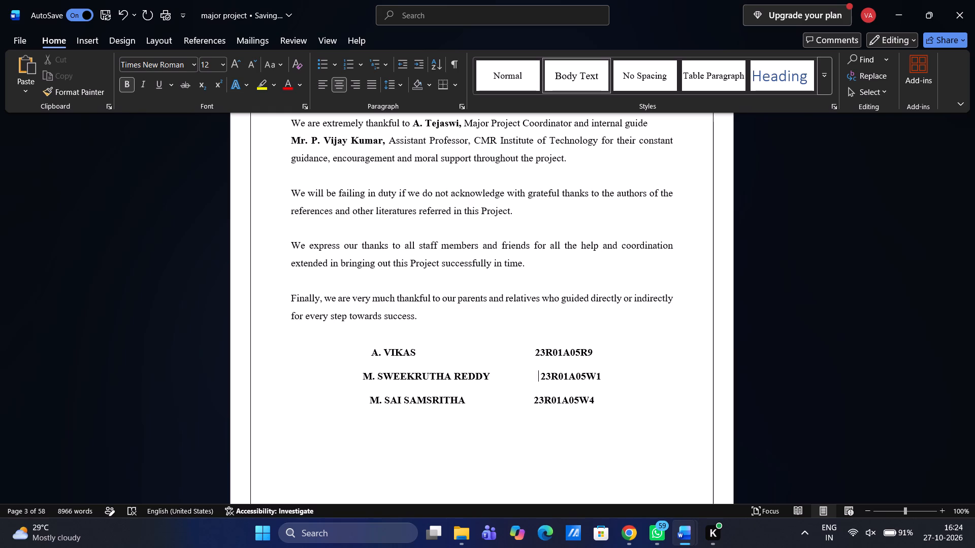
key("Right")
key("BackSpace")
key("BackSpace")
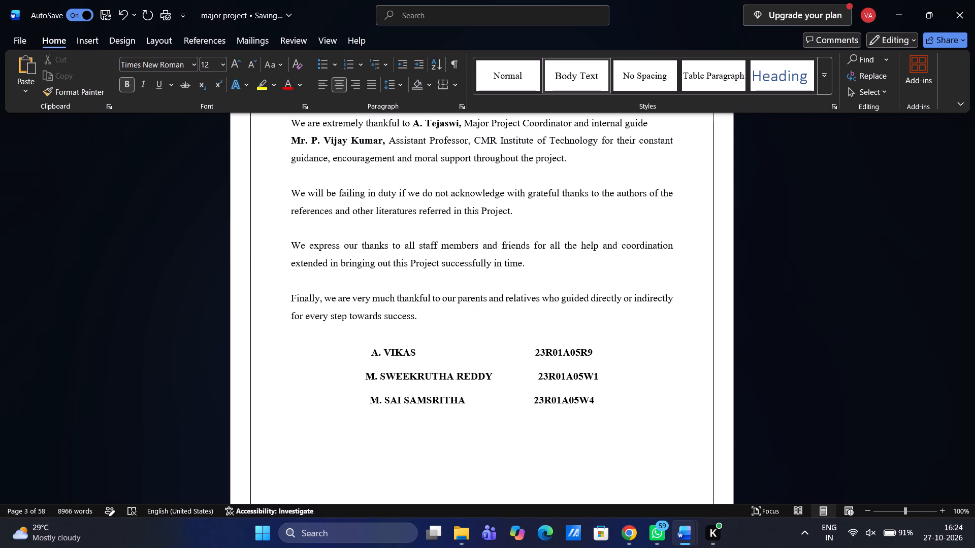
key("BackSpace")
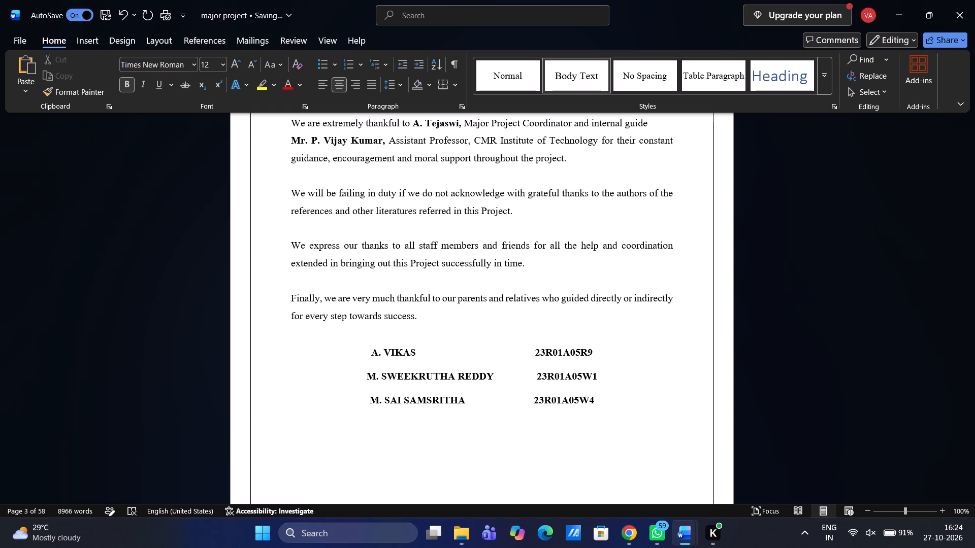
key("BackSpace")
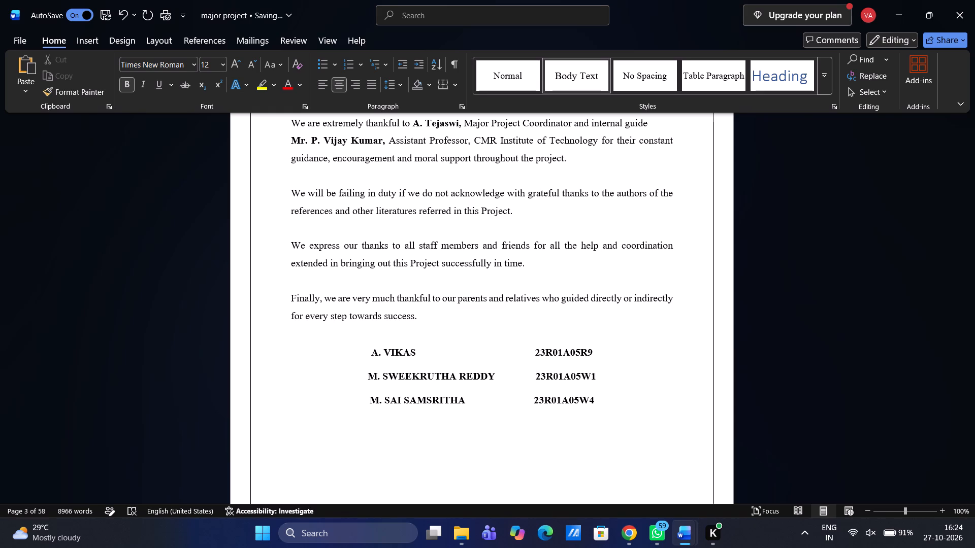
key("BackSpace")
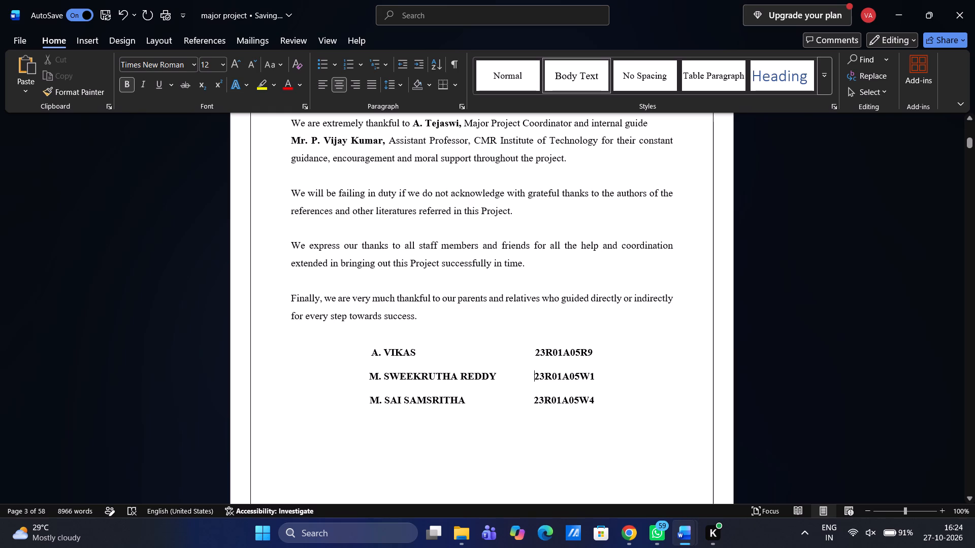
Change the third student's initial to "P" and replace the name with the new student's first name in capitals.
left_click(379, 399)
key("BackSpace")
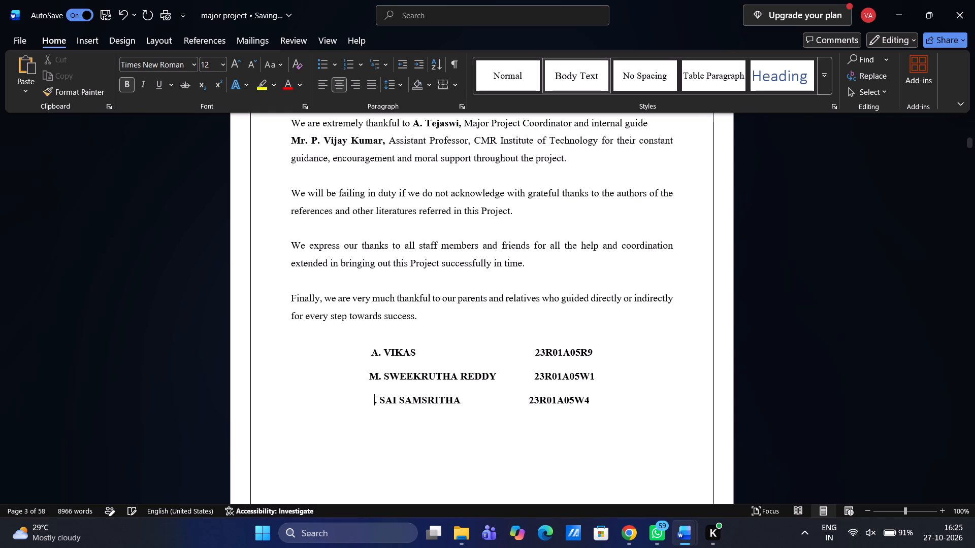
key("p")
key("Right")
key("Right")
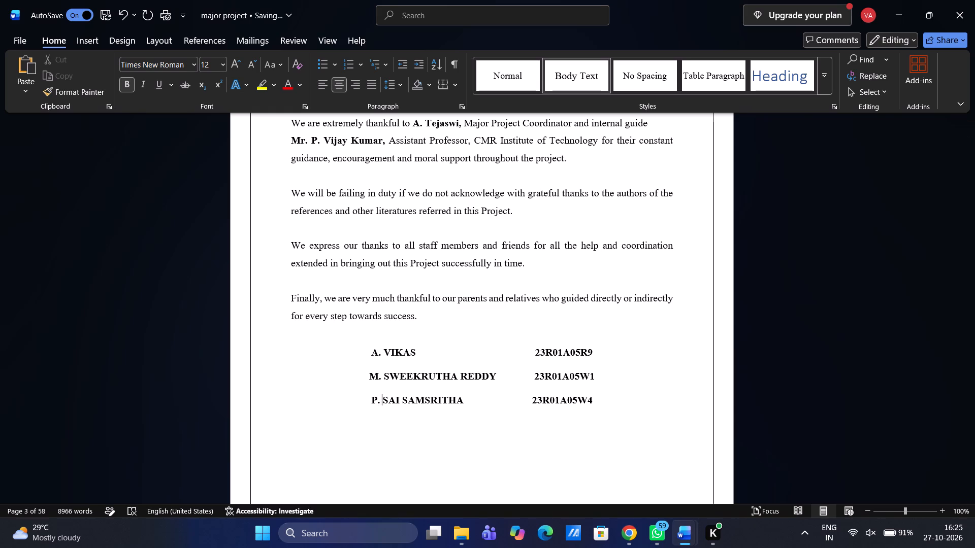
key("Right")
key("Right")
key("Right")
key("Right")
key("Right")
key("Right")
key("Right")
key("Right")
key("Right")
key("Right")
key("Right")
key("Right")
key("Right")
key("Left")
key("BackSpace")
key("BackSpace")
key("BackSpace")
key("BackSpace")
key("BackSpace")
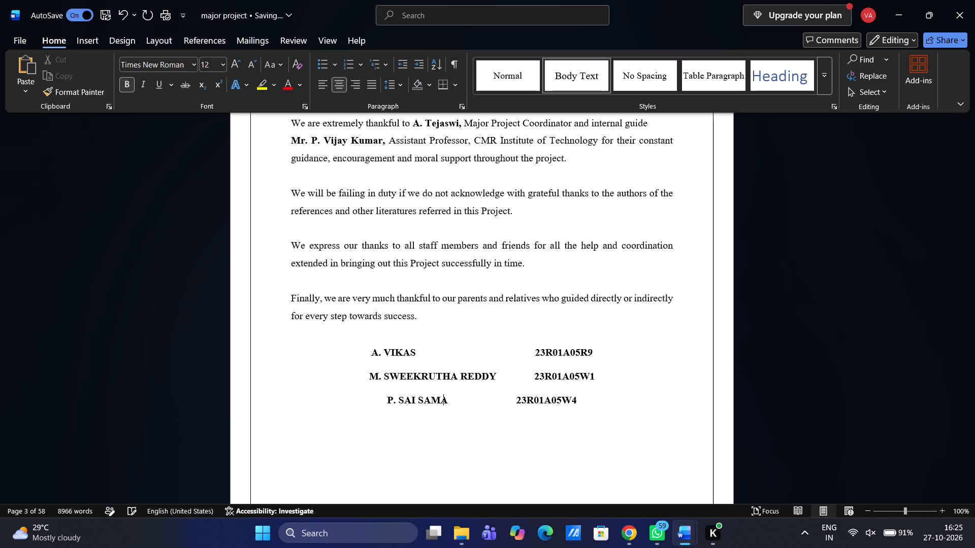
key("BackSpace")
key("BackSpace")
key("BackSpace")
key("BackSpace")
key("BackSpace")
key("BackSpace")
key("BackSpace")
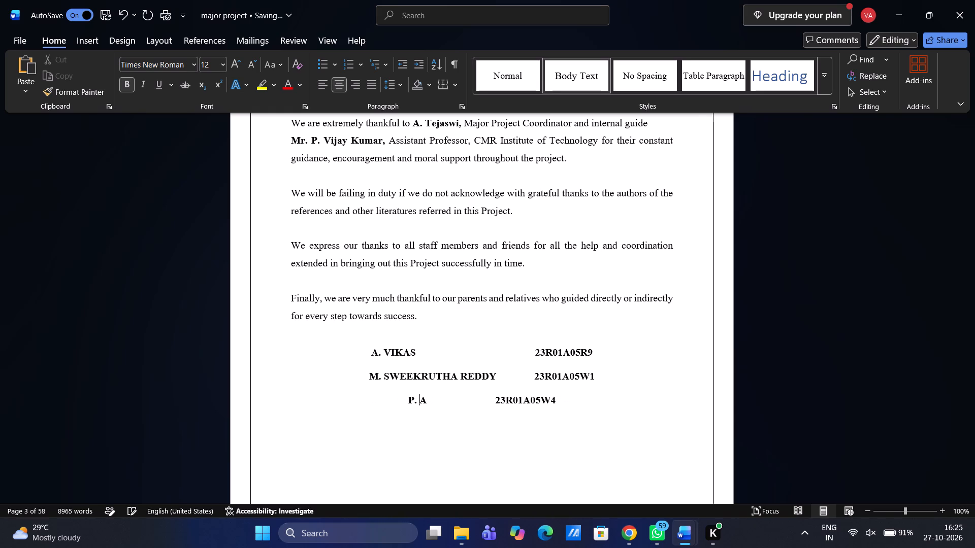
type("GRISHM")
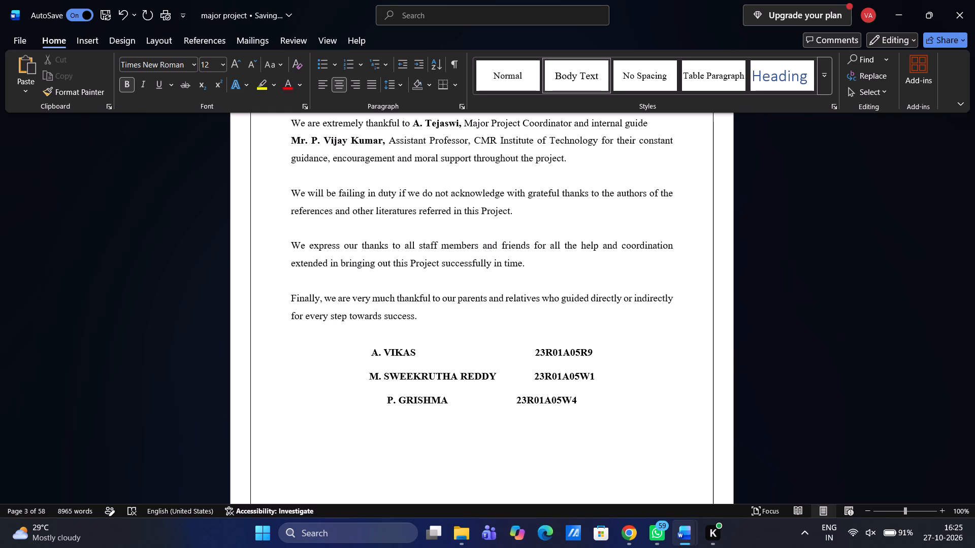
left_click_drag(379, 399, 437, 394)
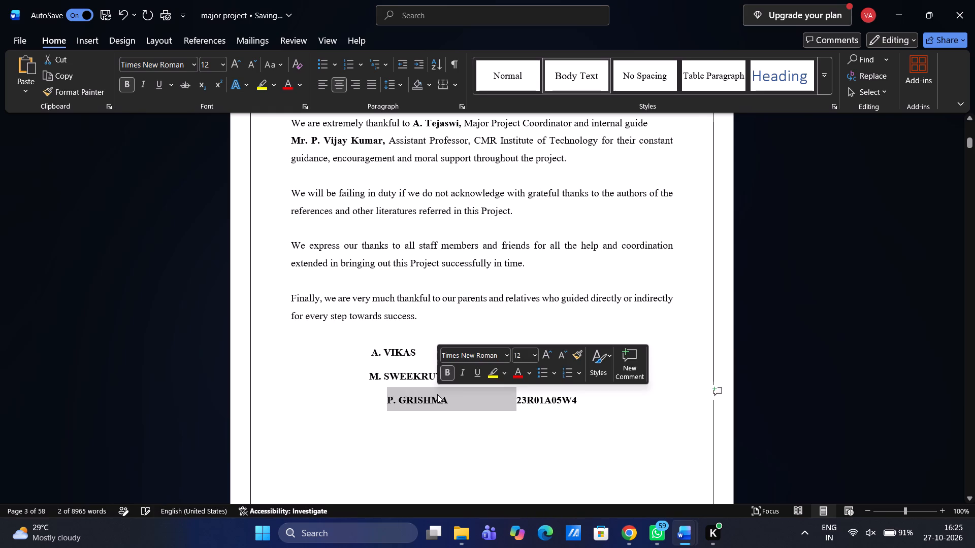
Correct the third student's roll number to the new student's, replacing its second digit, the digit before "A" and the last two characters.
left_click(529, 403)
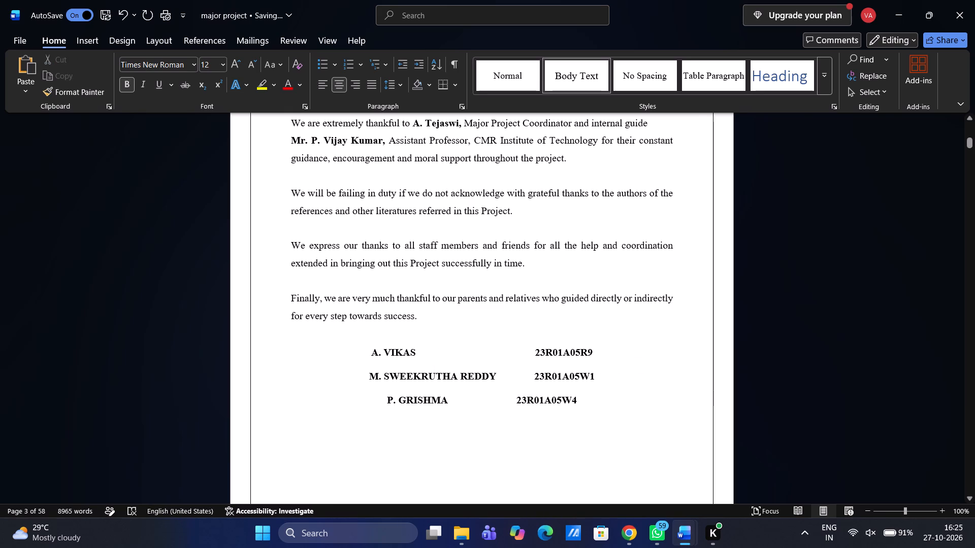
key("BackSpace")
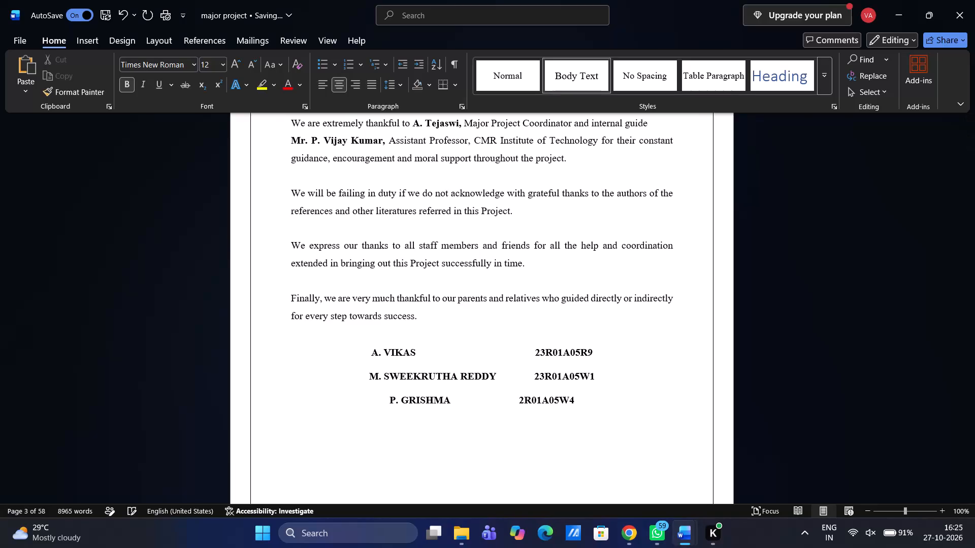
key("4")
key("Right")
key("Right")
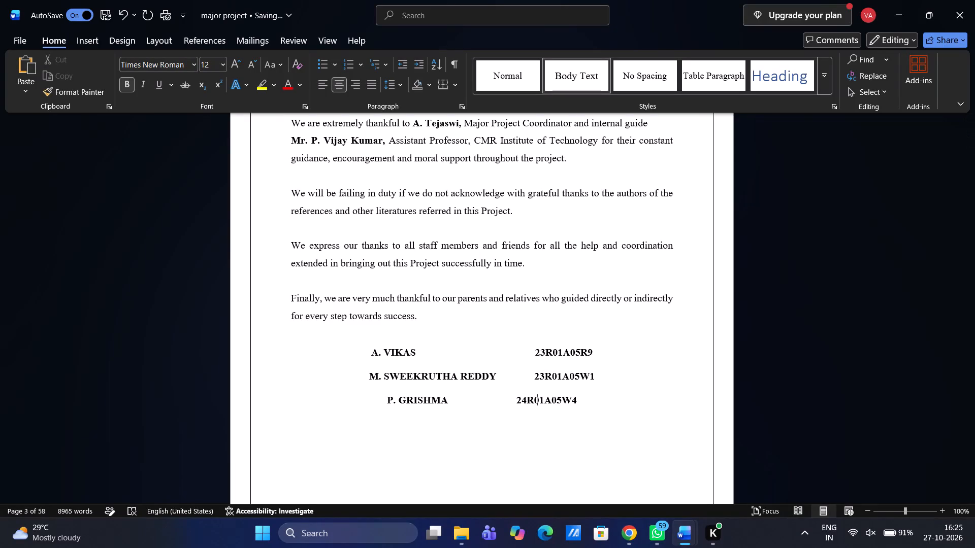
key("Right")
key("BackSpace")
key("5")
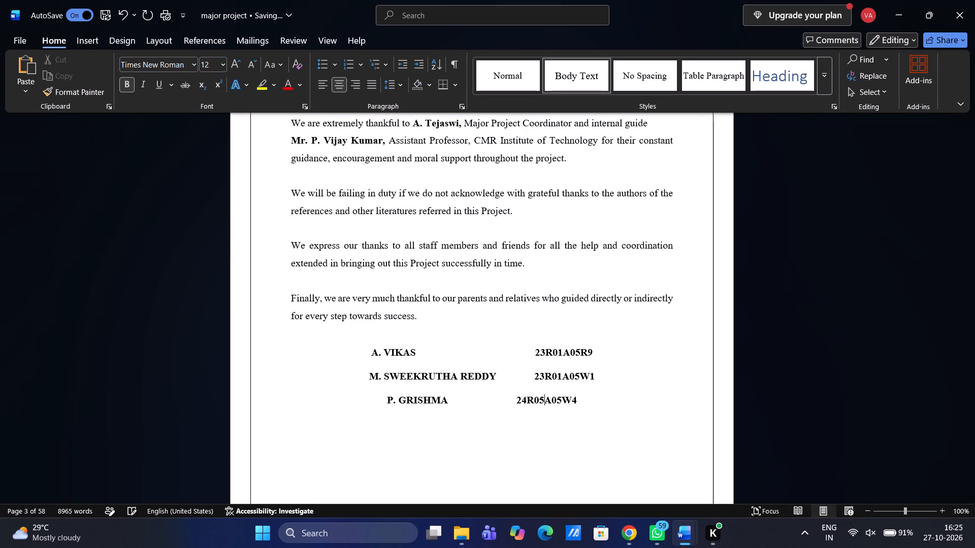
key("Right")
key("Right")
key("Right")
key("Right")
key("Right")
key("BackSpace")
key("BackSpace")
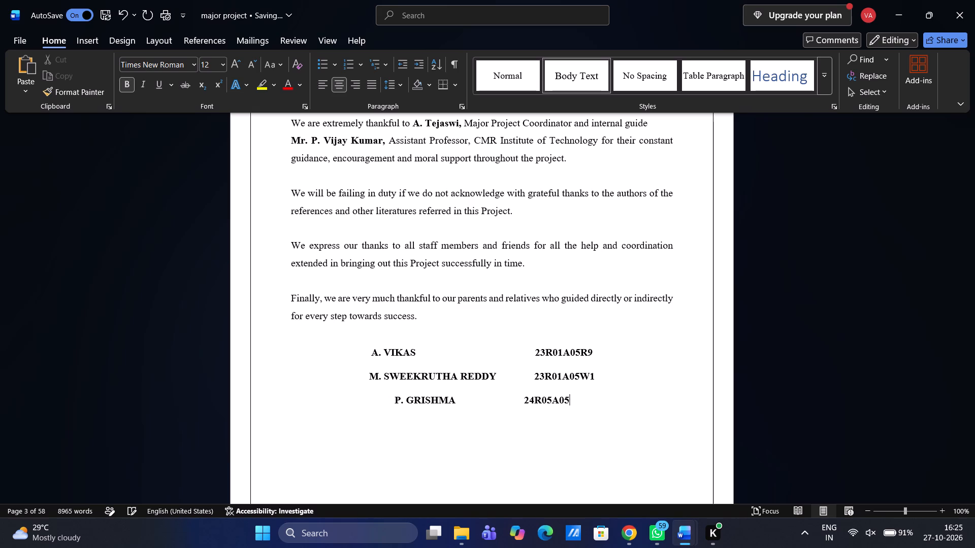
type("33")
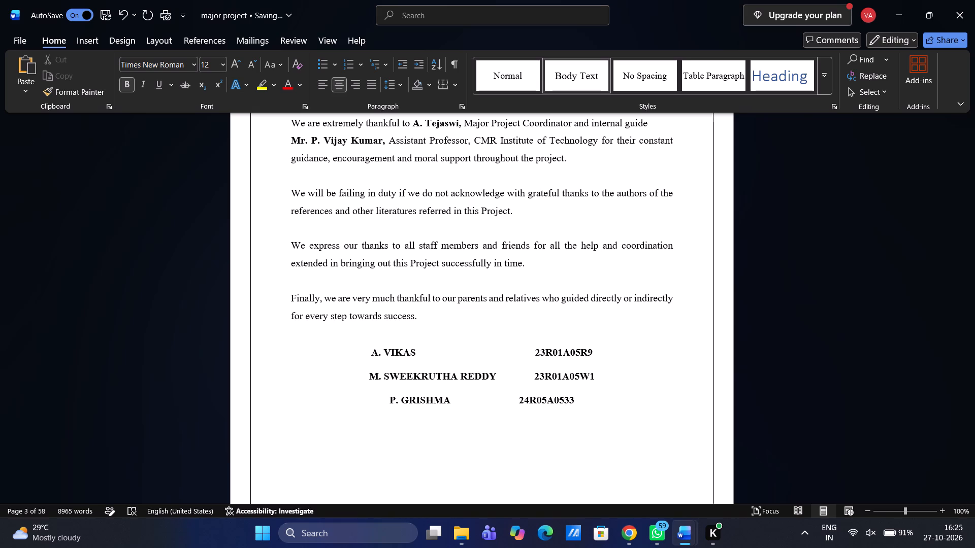
Adjust the spaces between the third student's name and roll number until both line up with the rows above.
left_click(486, 397)
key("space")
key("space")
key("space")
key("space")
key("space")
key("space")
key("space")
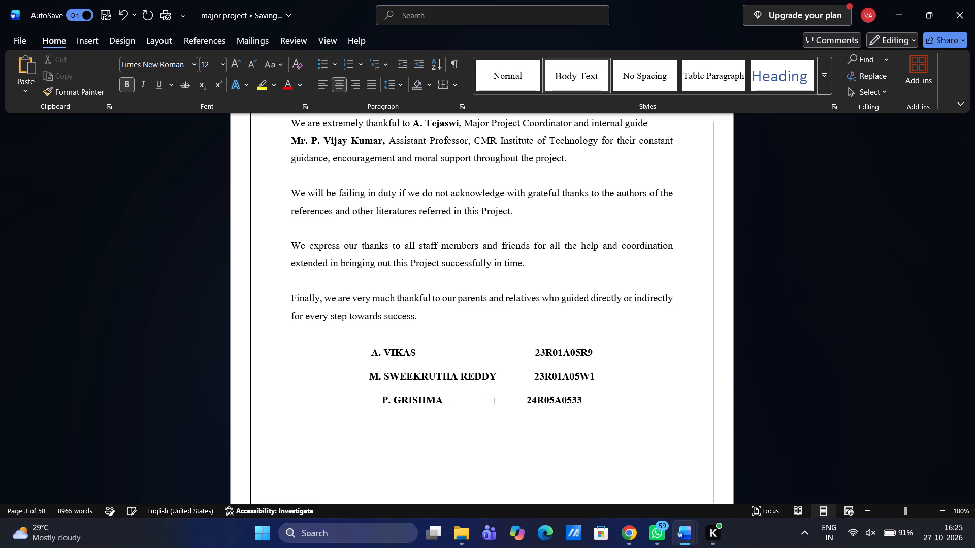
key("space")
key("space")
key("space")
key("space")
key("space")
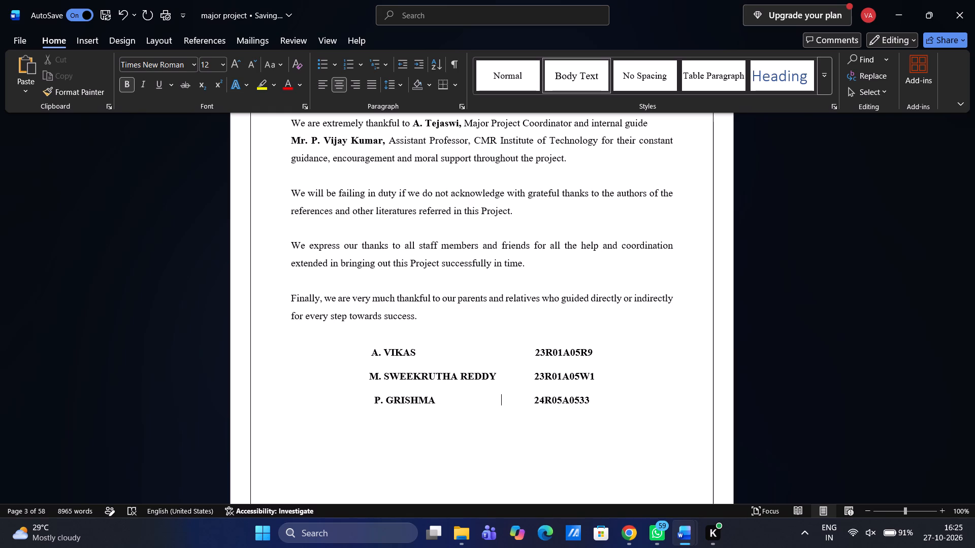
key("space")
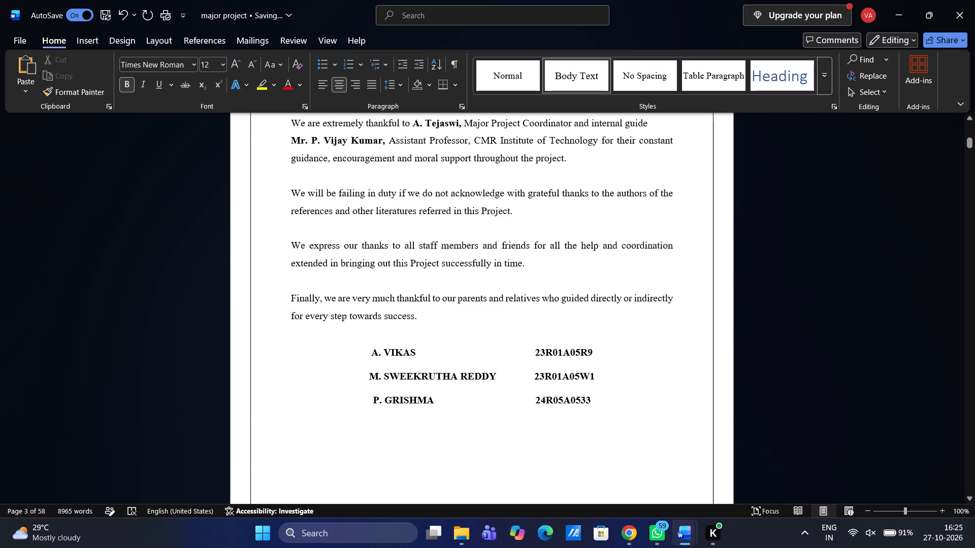
left_click(374, 401)
left_click(482, 394)
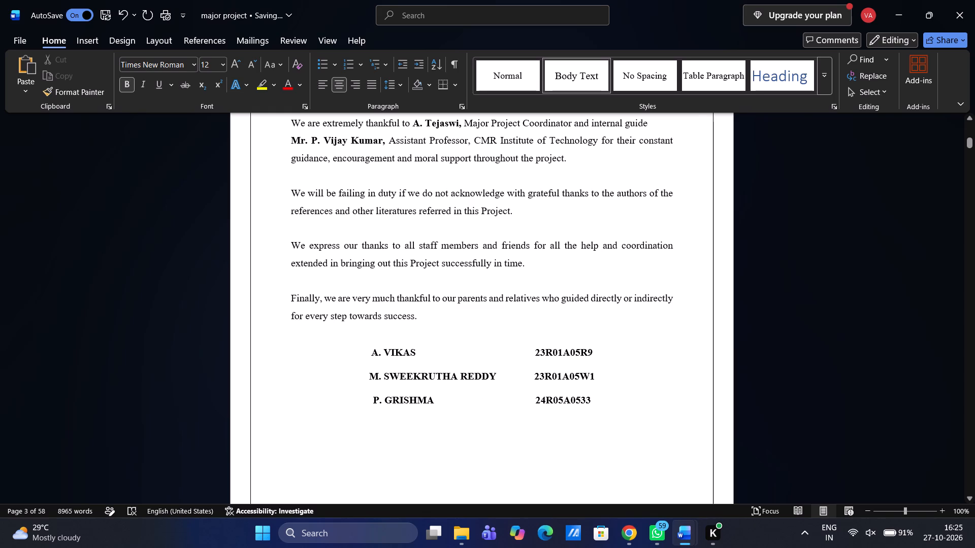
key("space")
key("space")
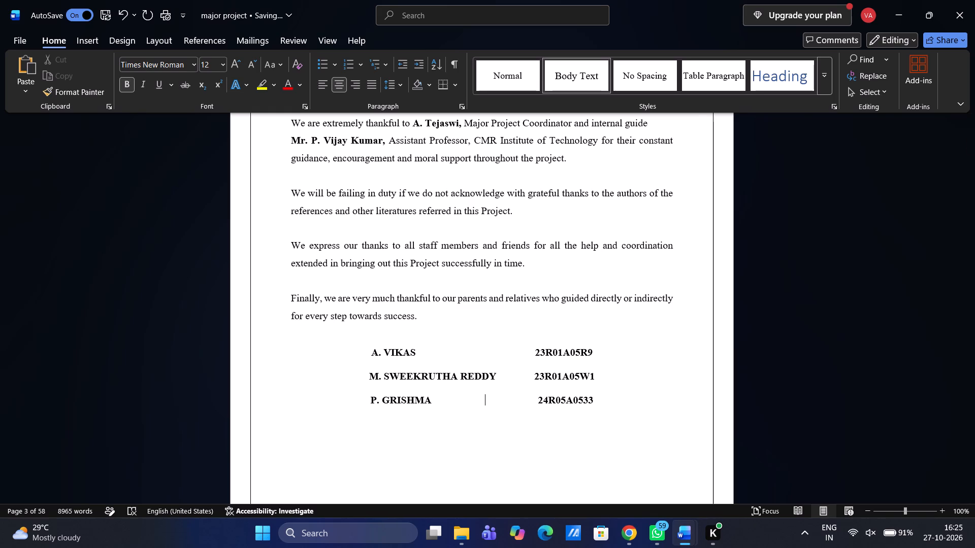
left_click(537, 403)
key("BackSpace")
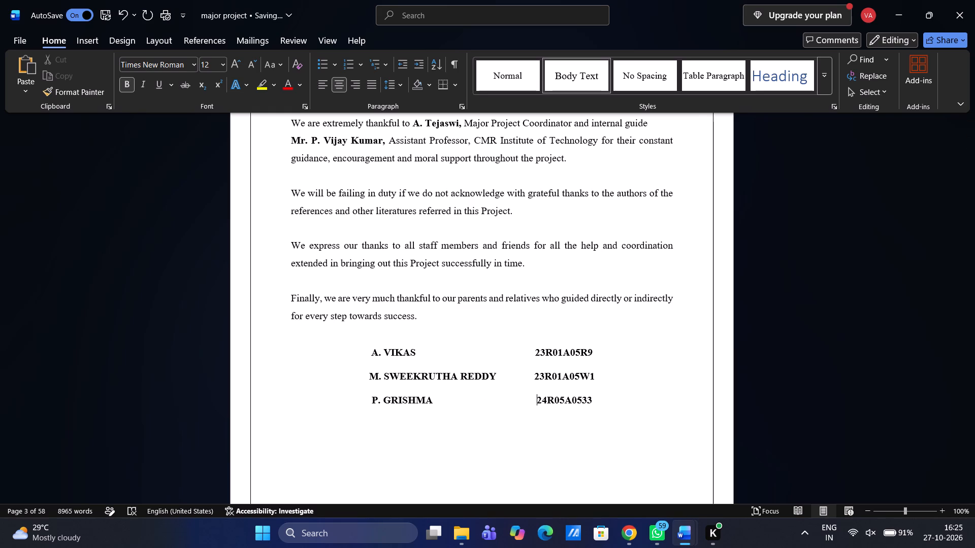
left_click(529, 434)
Review the pages after the acknowledgement's student list, examining the abstract and the start of the table of contents.
scroll(529, 434, "down", 1)
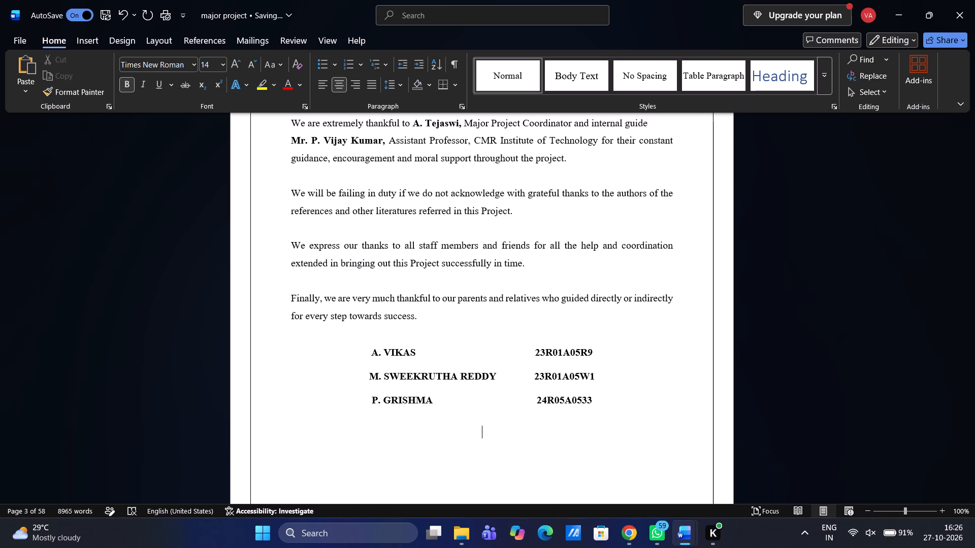
scroll(528, 411, "down", 2)
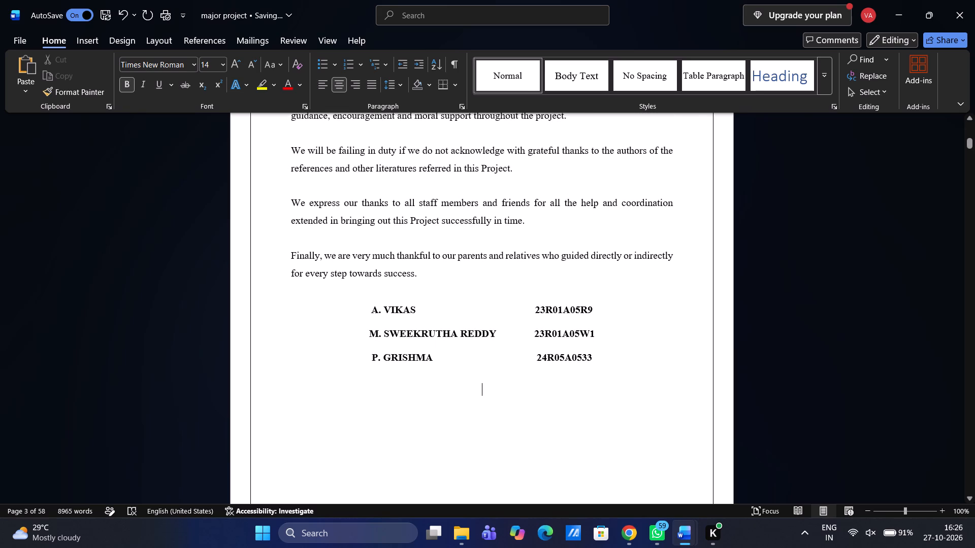
scroll(528, 411, "down", 2)
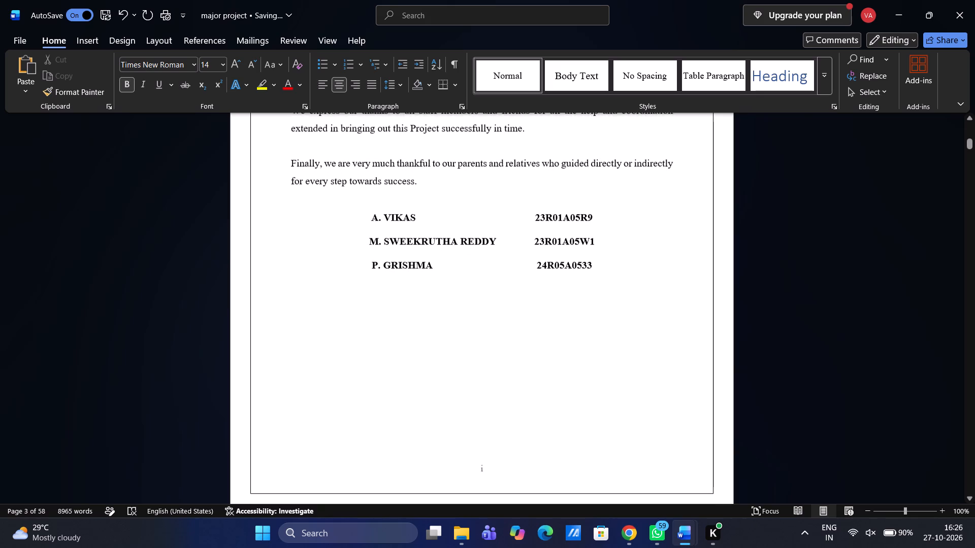
scroll(528, 411, "down", 1)
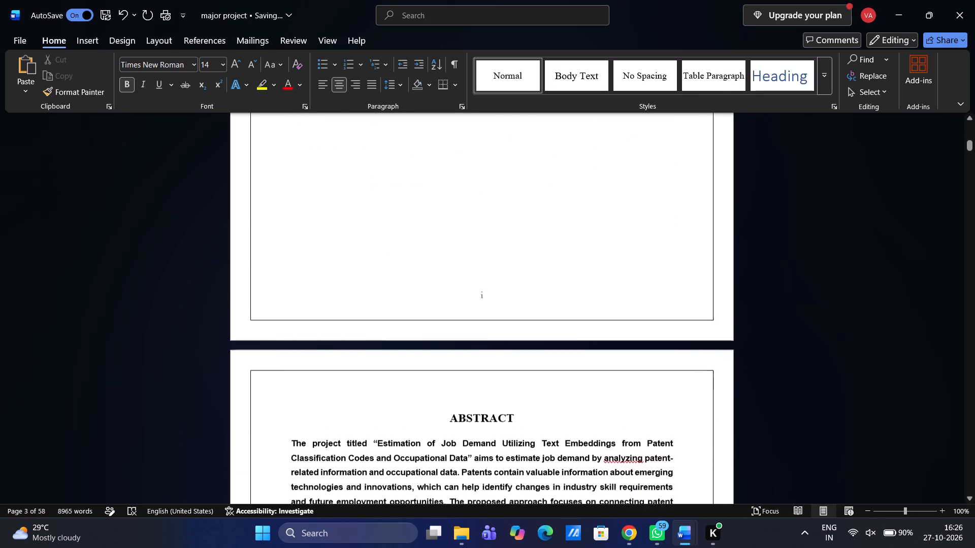
scroll(528, 411, "down", 1)
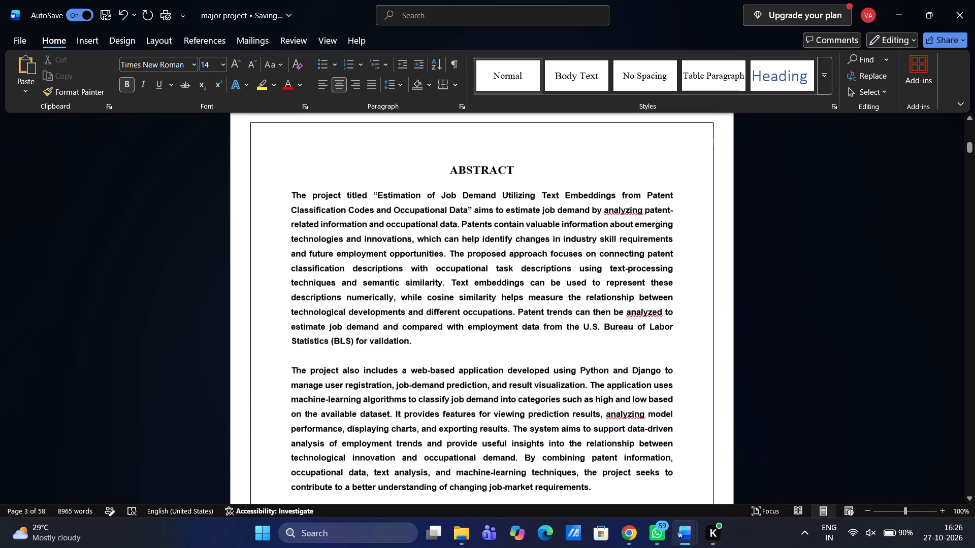
scroll(528, 411, "down", 1)
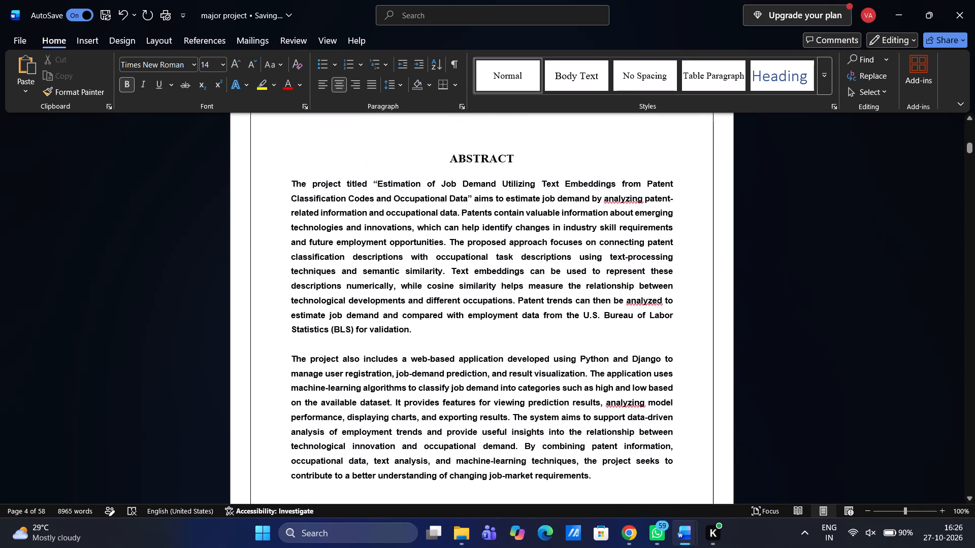
scroll(528, 411, "down", 1)
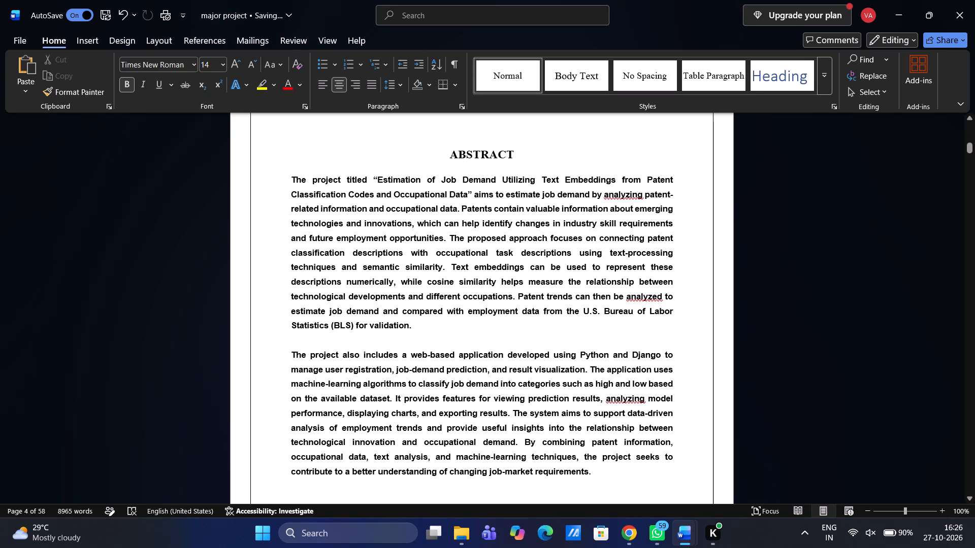
scroll(528, 411, "down", 1)
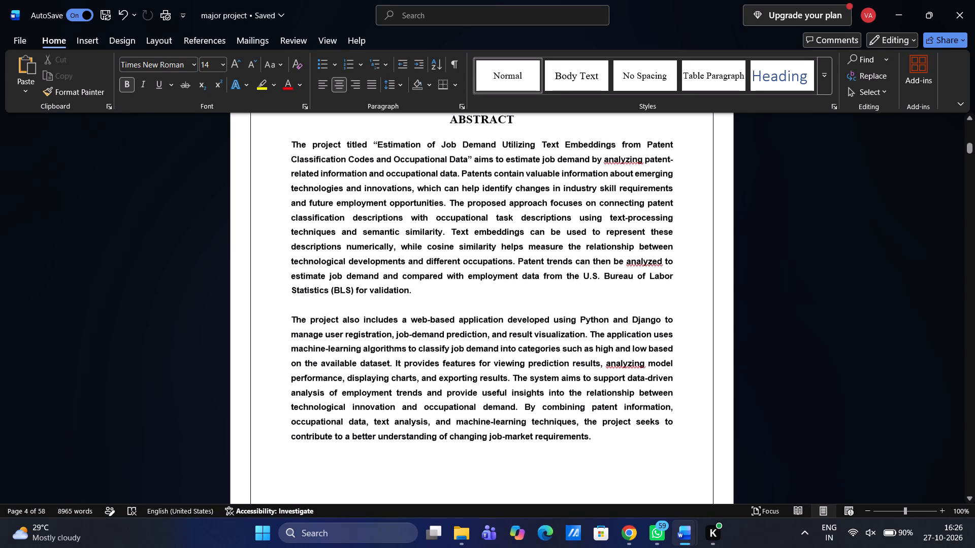
scroll(528, 411, "down", 1)
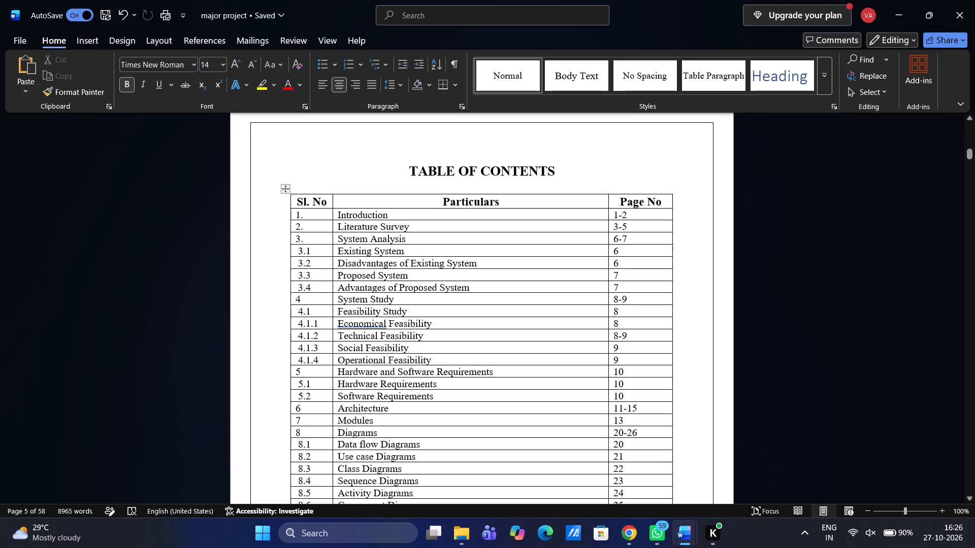
scroll(528, 411, "up", 1)
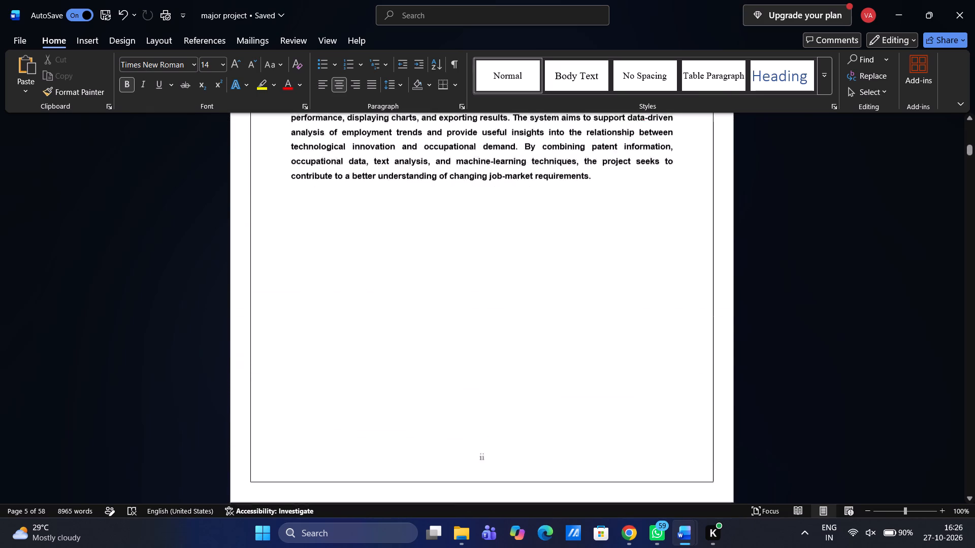
scroll(528, 411, "up", 1)
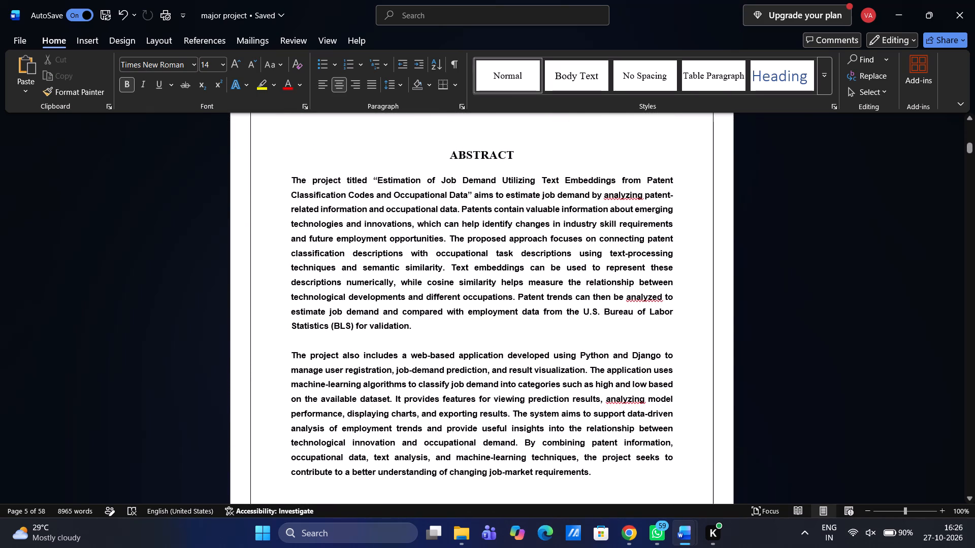
scroll(528, 411, "up", 2)
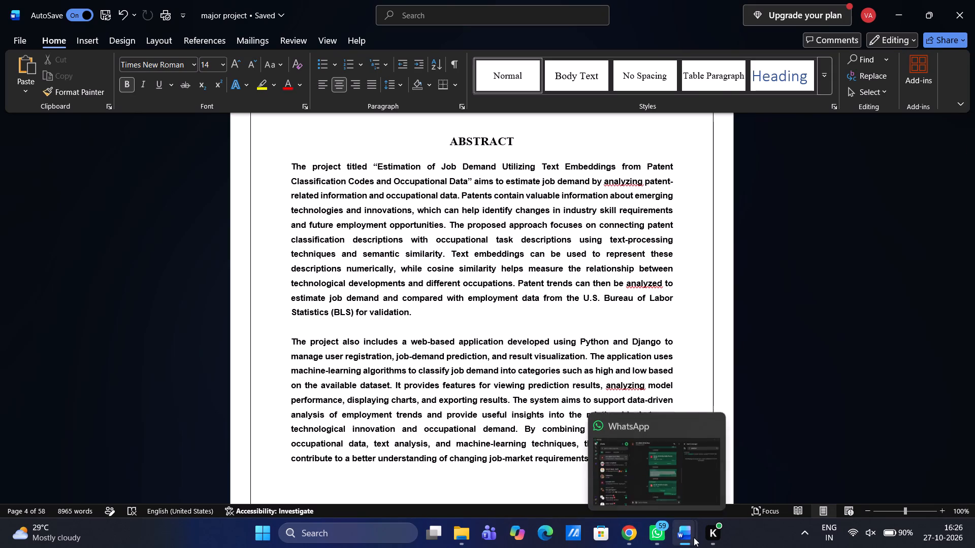
Switch to the Major_project document and copy the three abstract paragraphs below the Abstract heading.
left_click(739, 478)
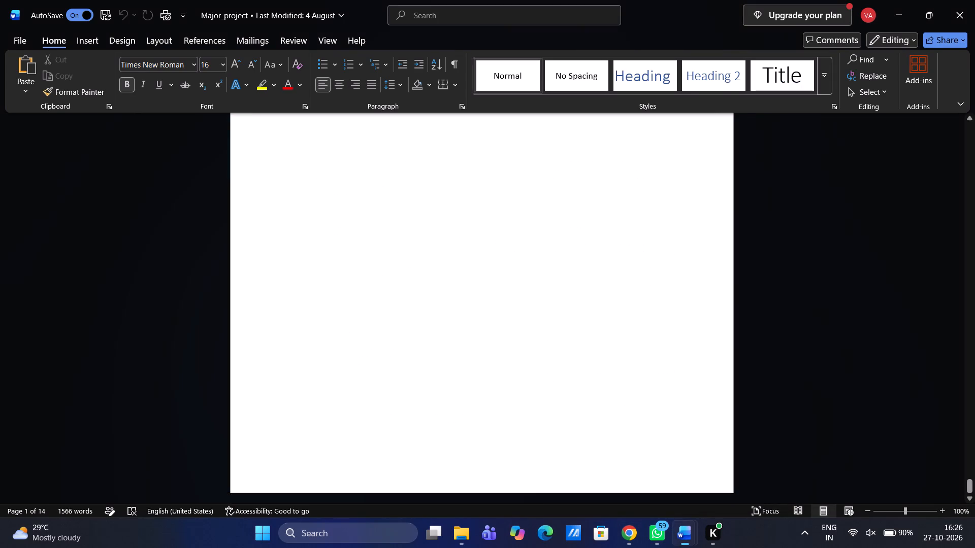
scroll(478, 294, "up", 9)
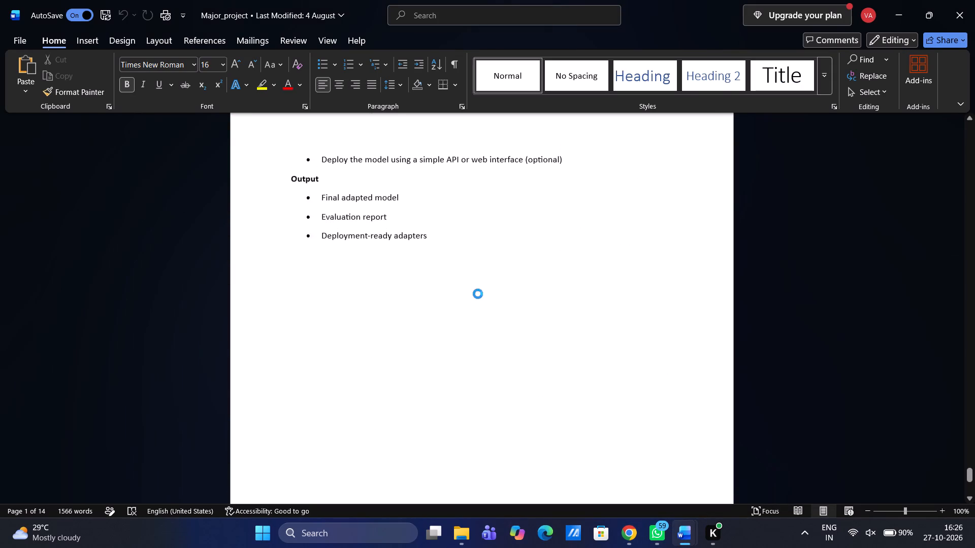
scroll(478, 294, "up", 11)
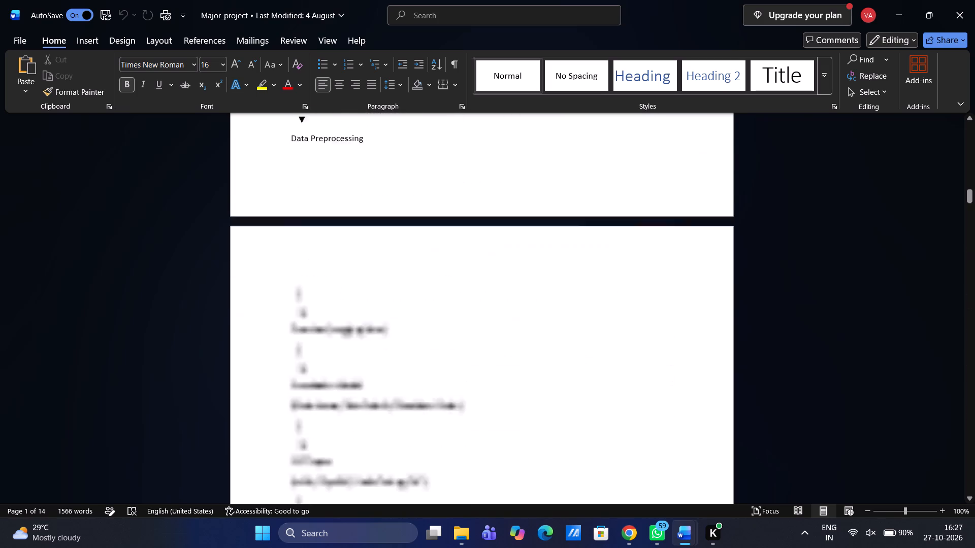
scroll(478, 294, "up", 5)
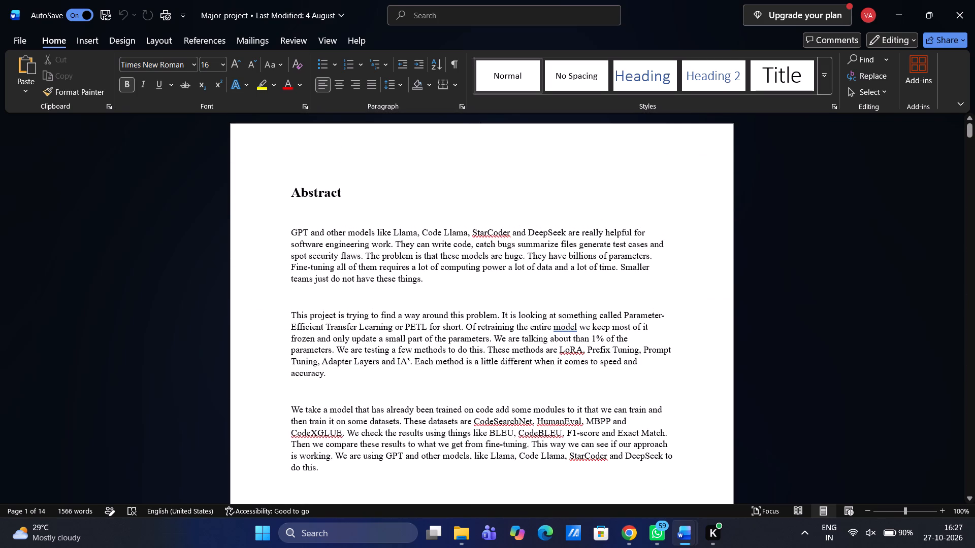
left_click_drag(290, 230, 299, 244)
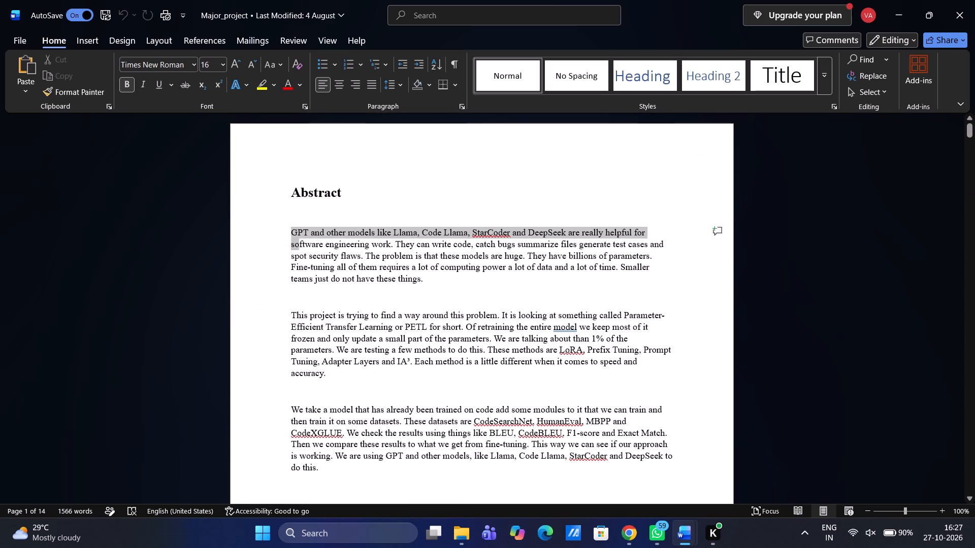
left_click_drag(299, 244, 333, 462)
key("ctrl+c")
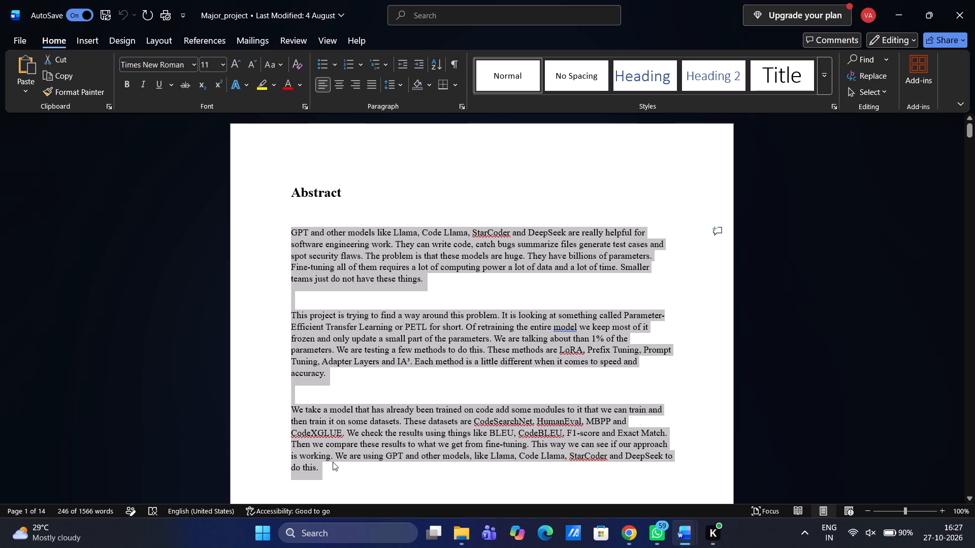
key("ctrl+c")
key("ctrl+c")
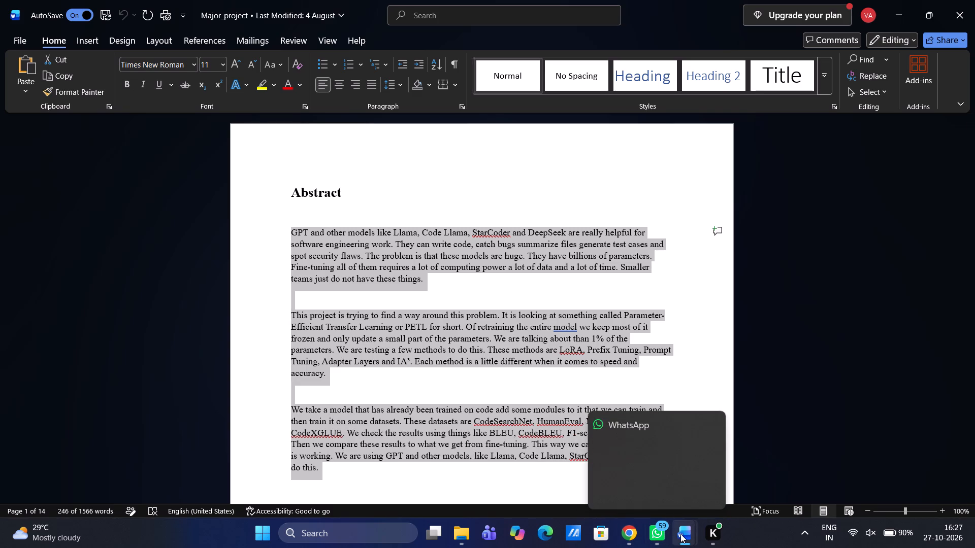
left_click(637, 496)
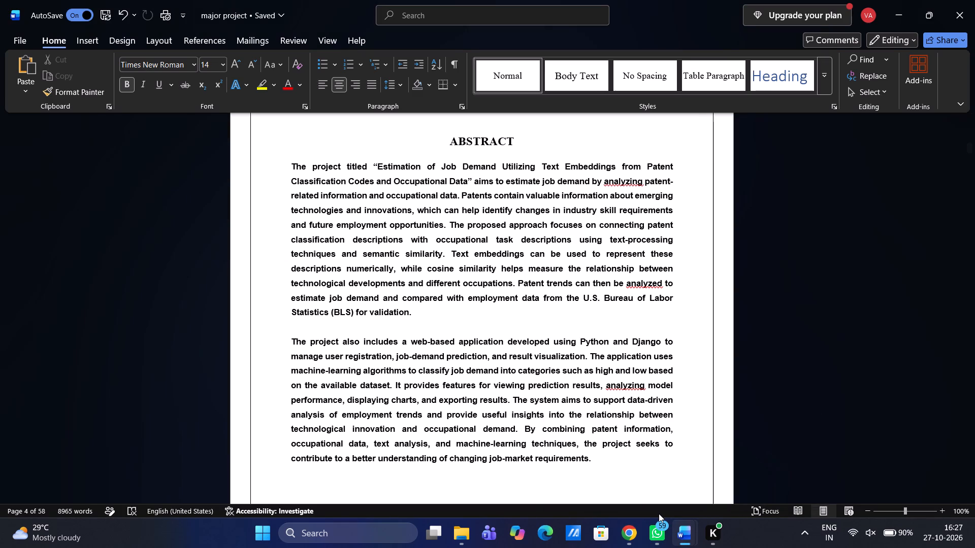
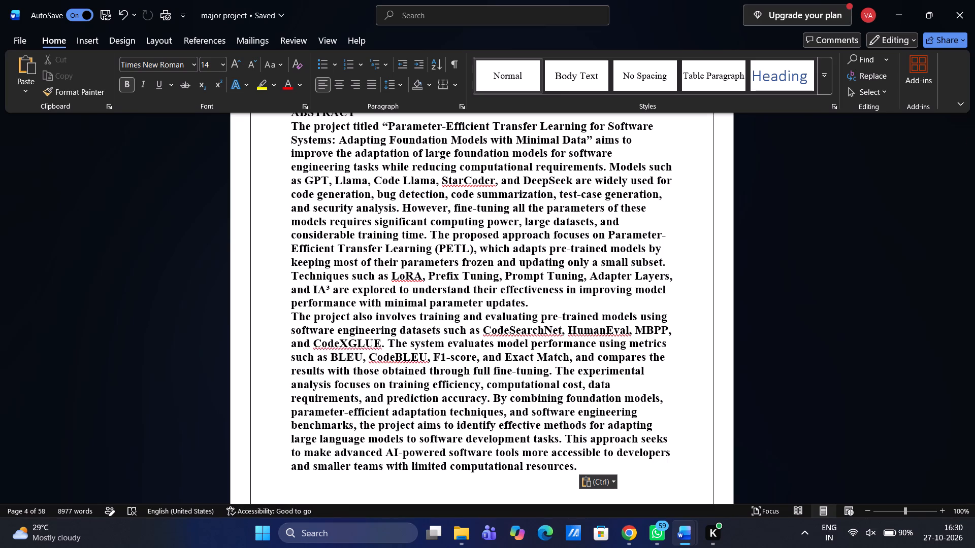
key("ctrl+z")
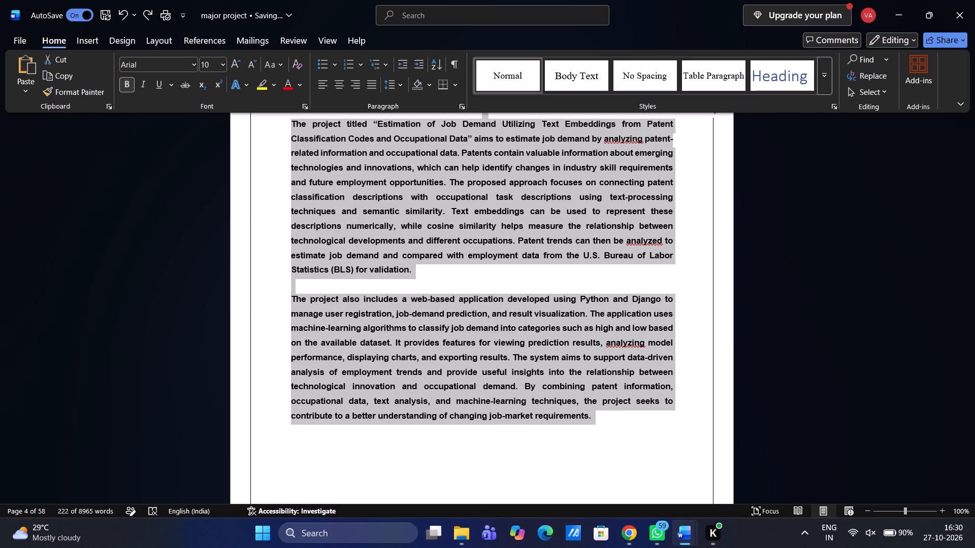
key("ctrl+v")
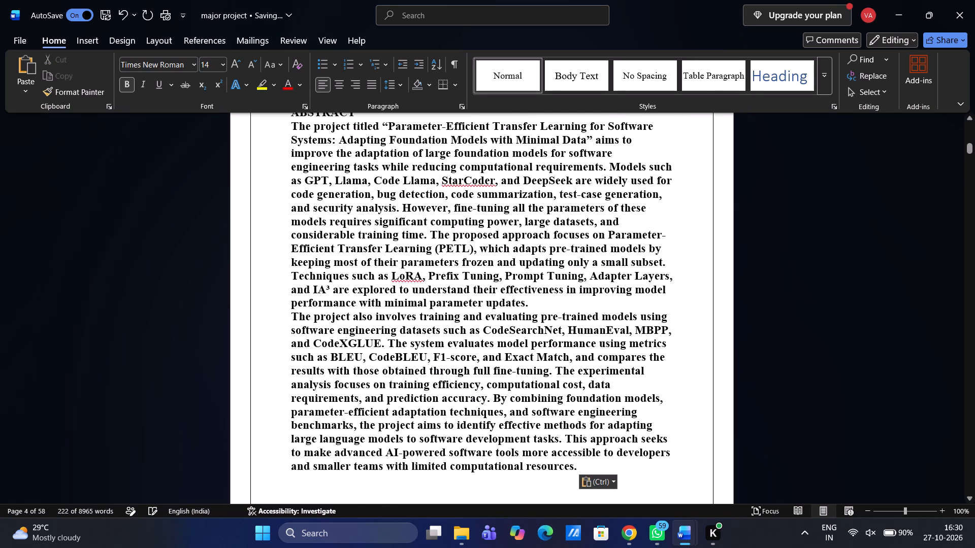
Delete the duplicate ABSTRACT line beneath the centred heading, leaving an empty line above the first paragraph.
scroll(556, 350, "up", 1)
scroll(556, 350, "down", 1)
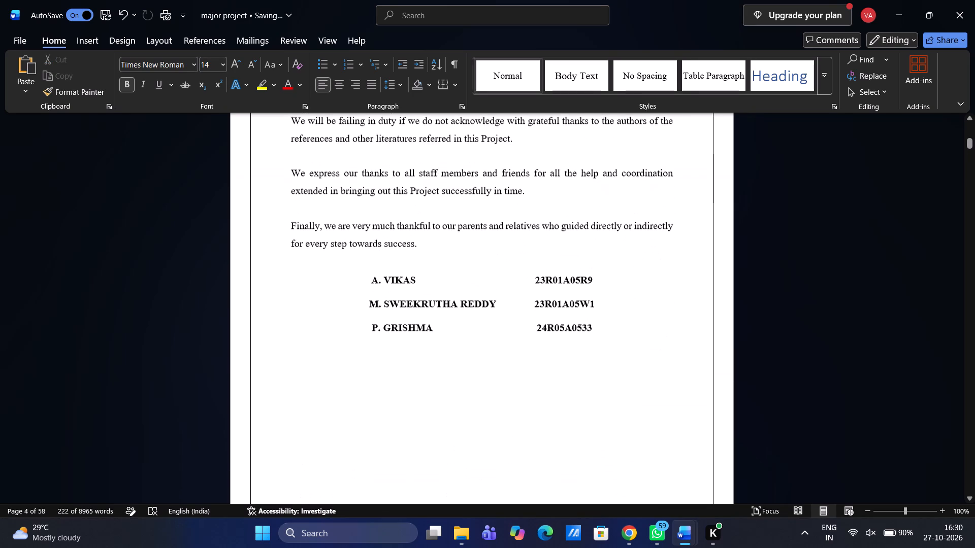
scroll(556, 350, "down", 2)
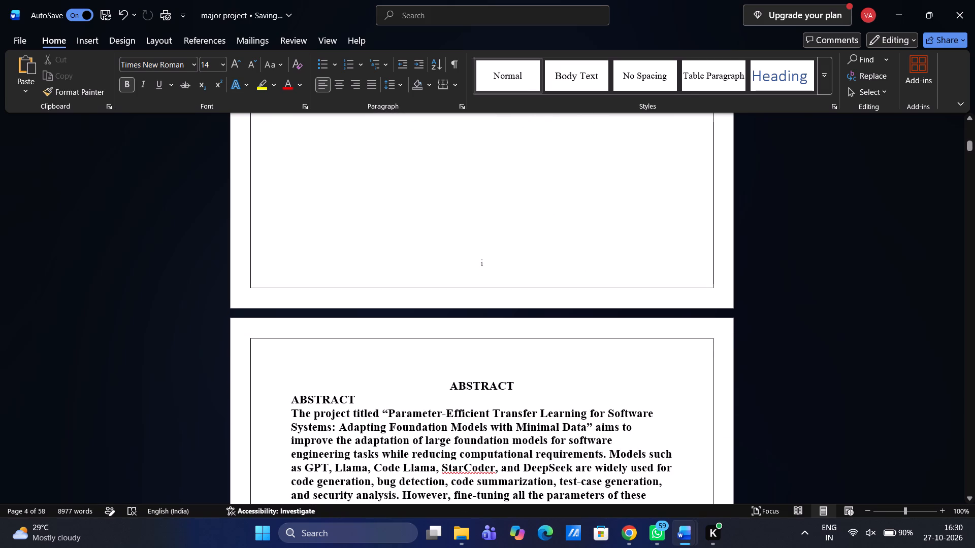
left_click(373, 397)
key("BackSpace")
key("BackSpace")
key("BackSpace")
key("BackSpace")
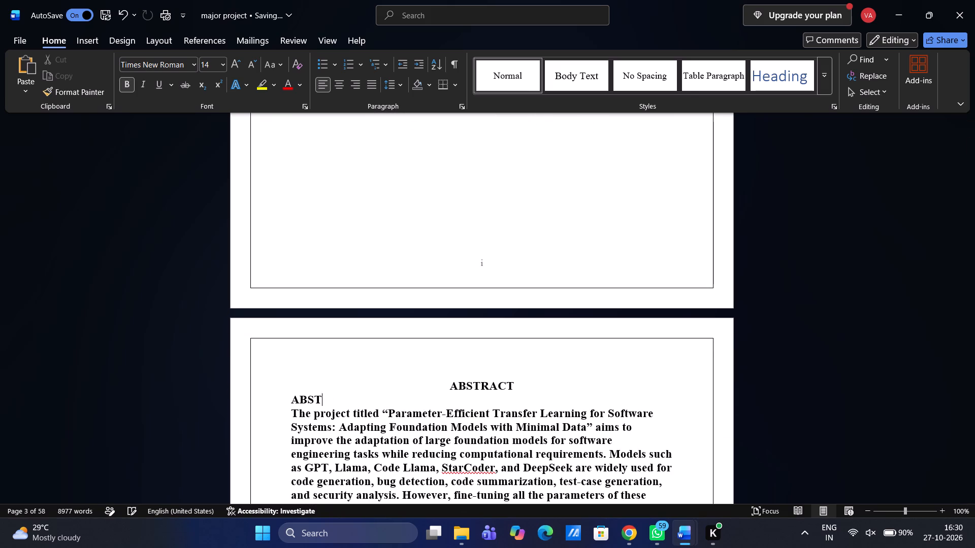
key("BackSpace")
key("BackSpace")
key("BackSpace")
key("BackSpace")
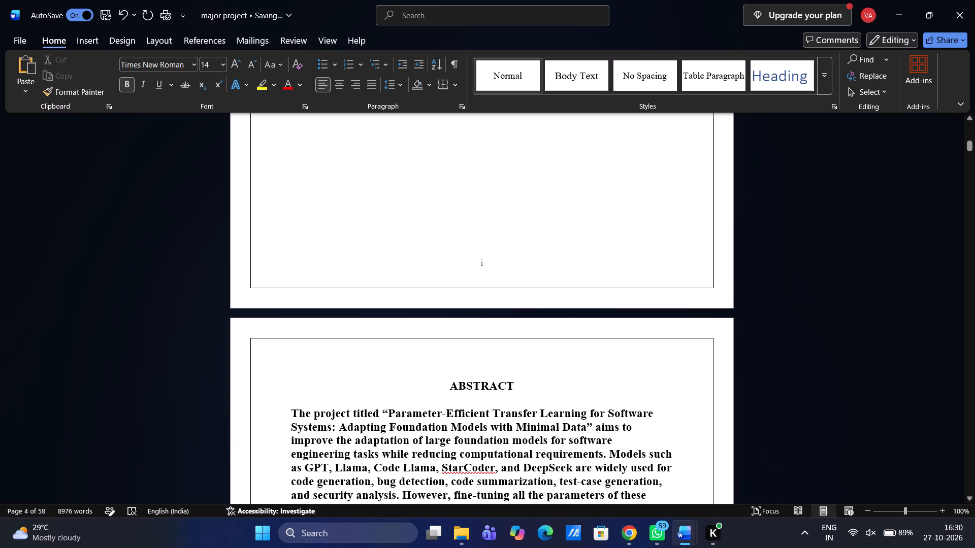
Format both new abstract paragraphs in Arial at size 10.
scroll(323, 409, "down", 1)
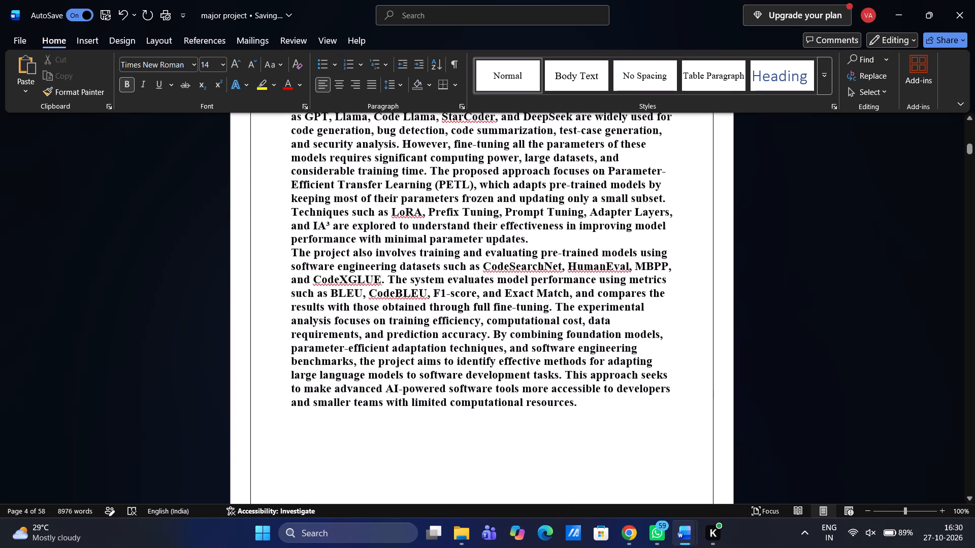
scroll(323, 409, "down", 2)
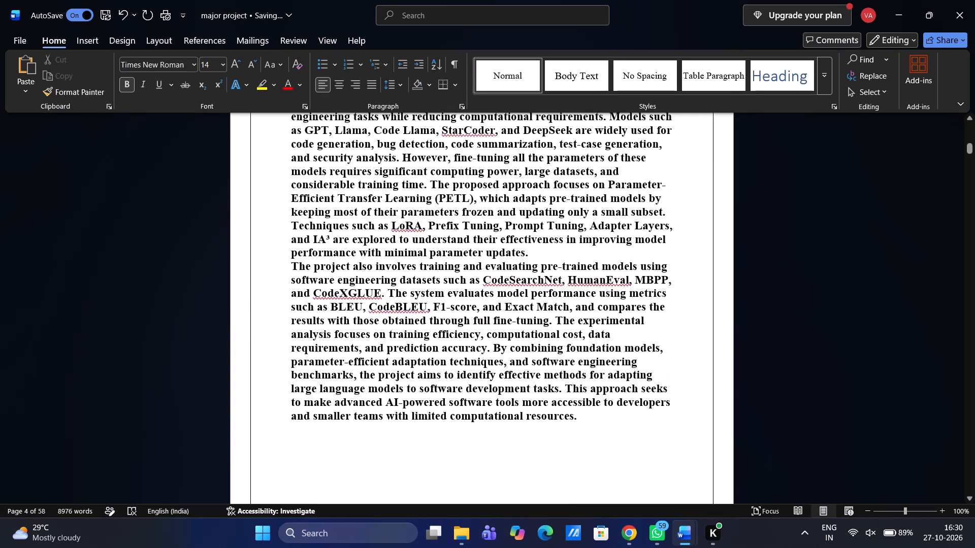
scroll(323, 409, "down", 1)
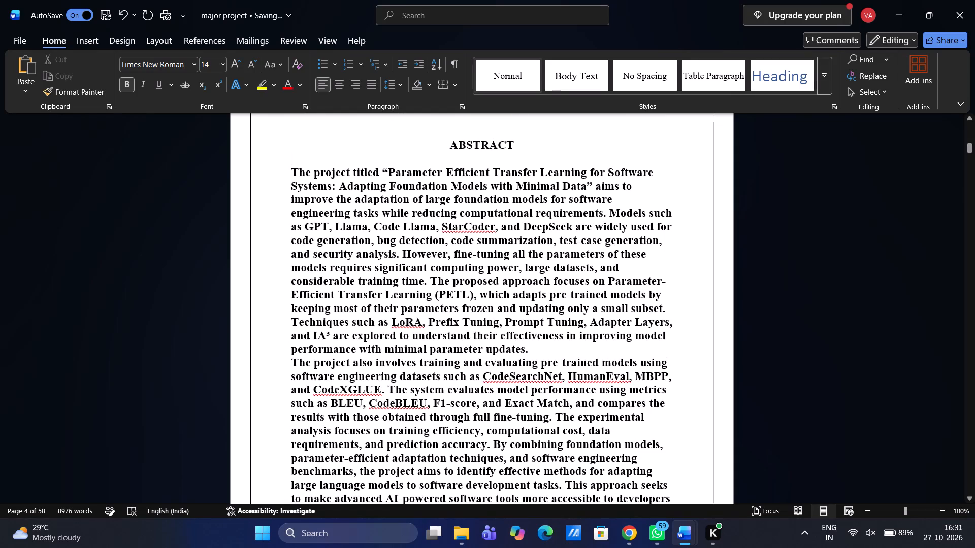
left_click_drag(289, 168, 458, 363)
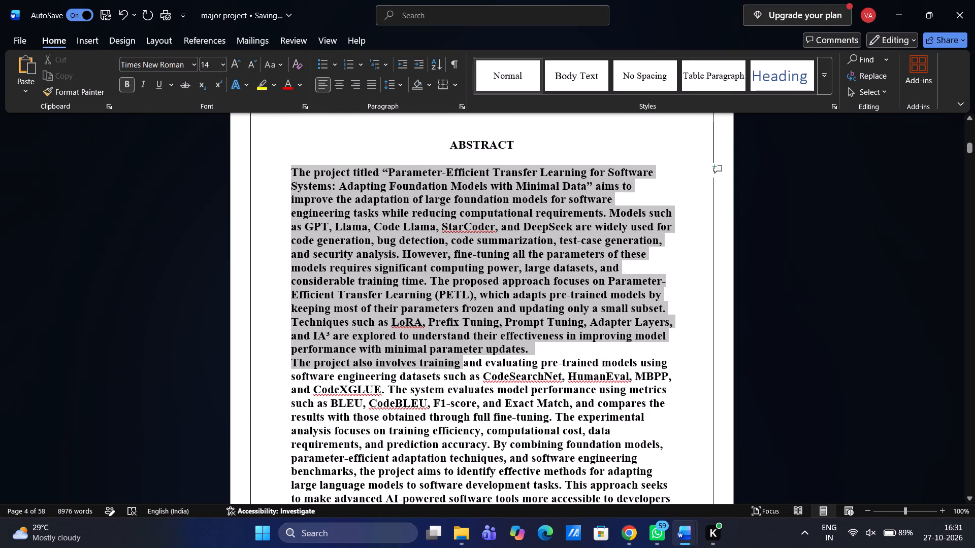
left_click_drag(458, 363, 557, 367)
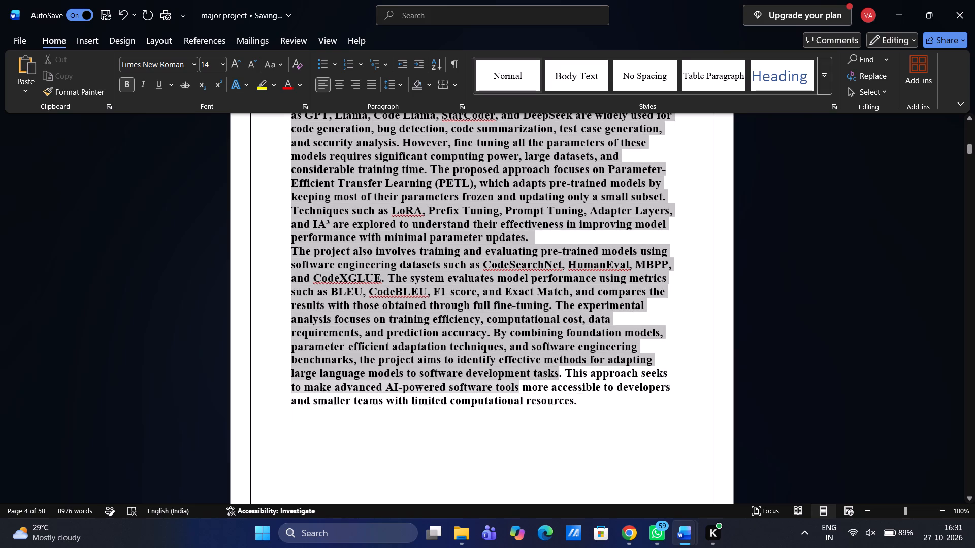
left_click_drag(557, 367, 578, 399)
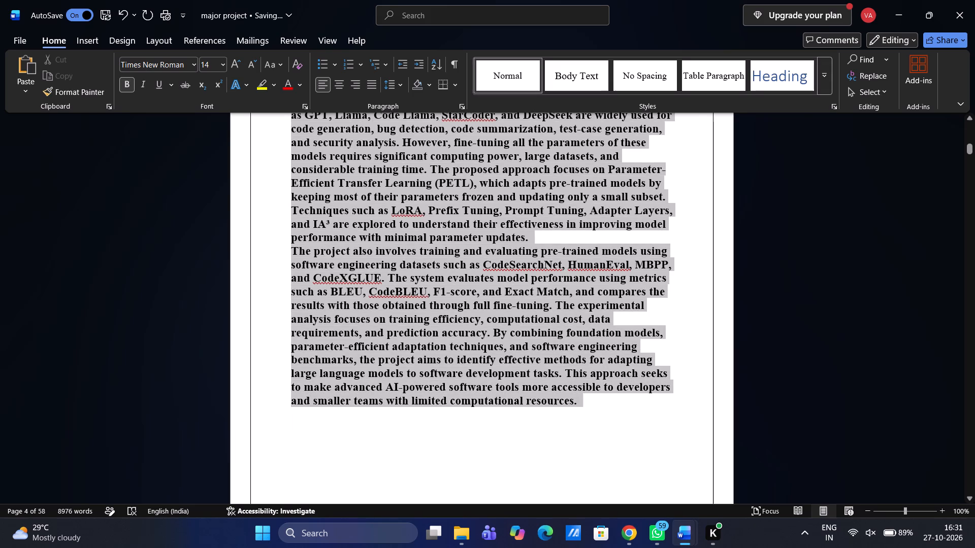
left_click_drag(578, 399, 581, 399)
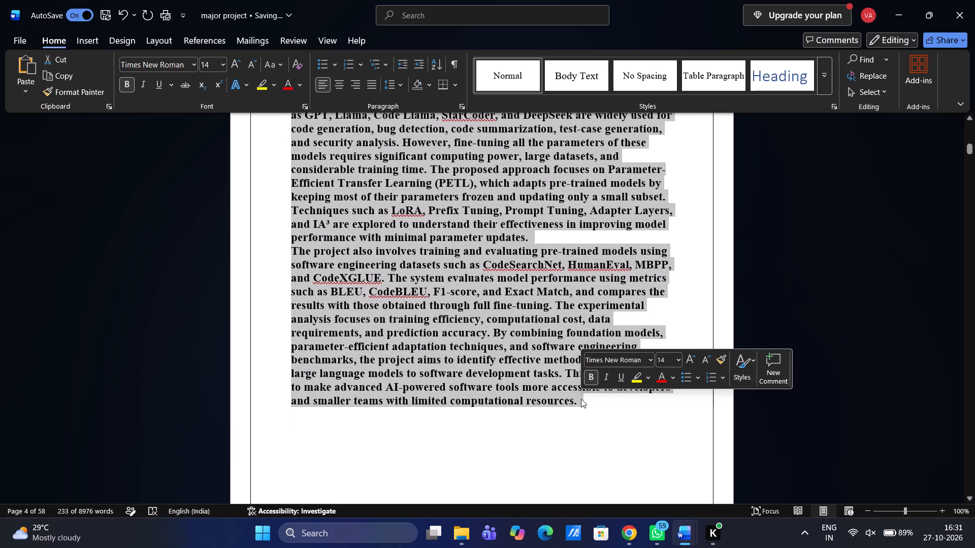
left_click(649, 360)
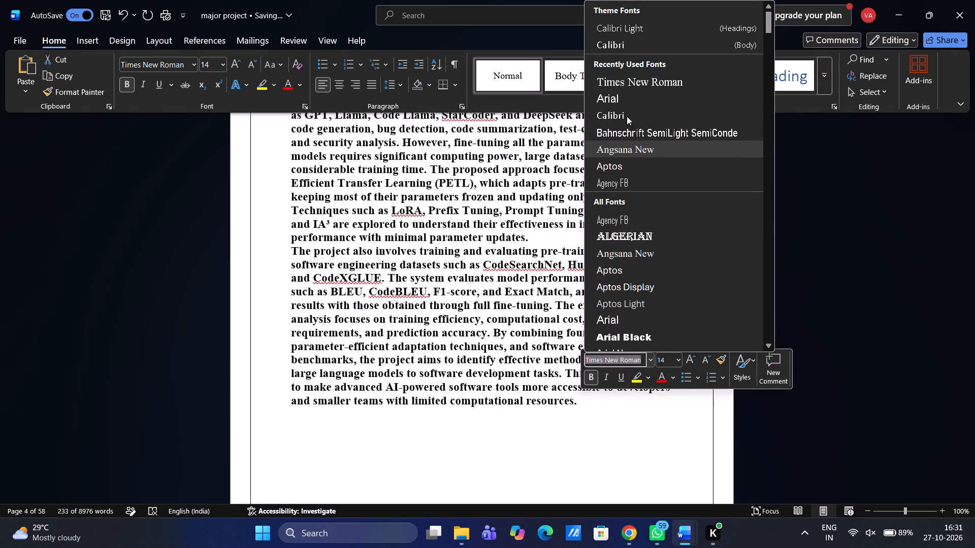
left_click(611, 97)
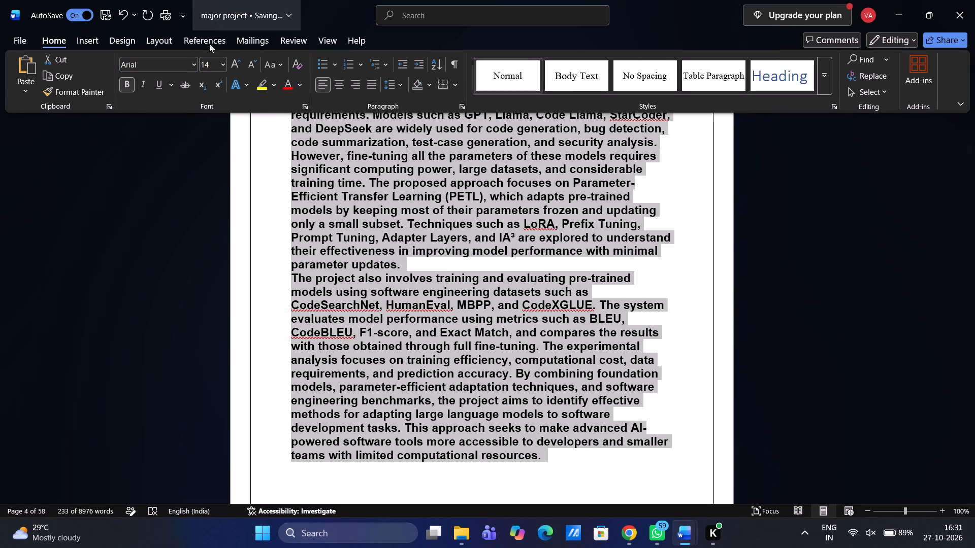
left_click(225, 63)
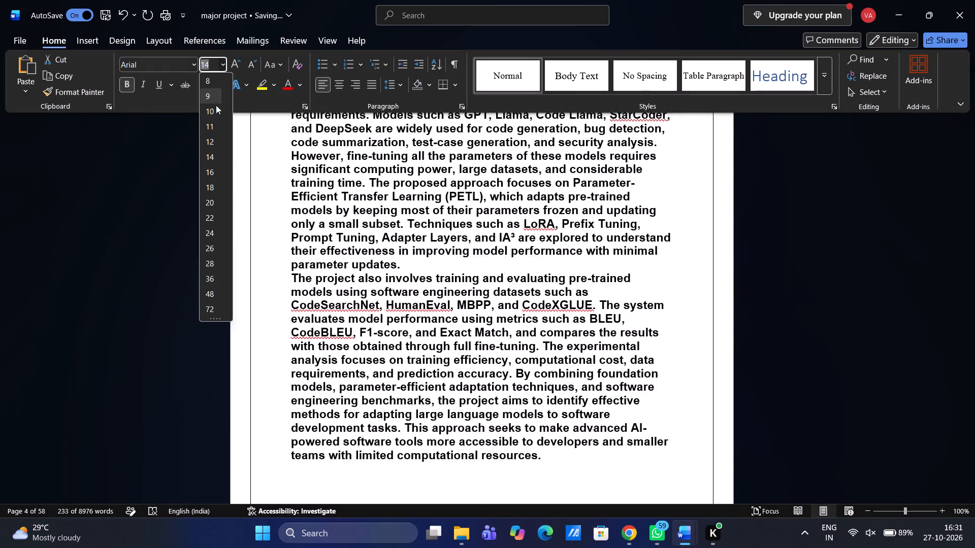
left_click(213, 110)
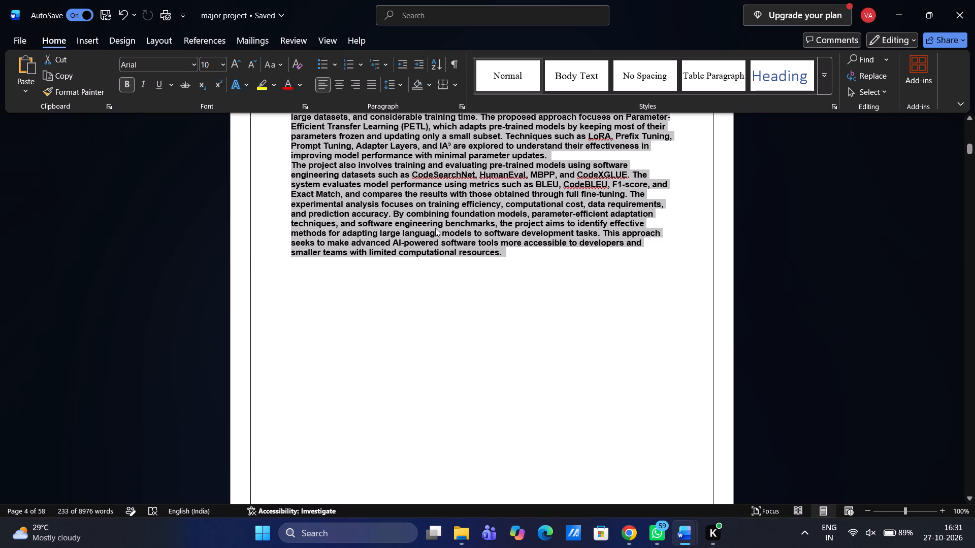
Insert a blank line between the two abstract paragraphs.
left_click(562, 154)
scroll(562, 154, "up", 1)
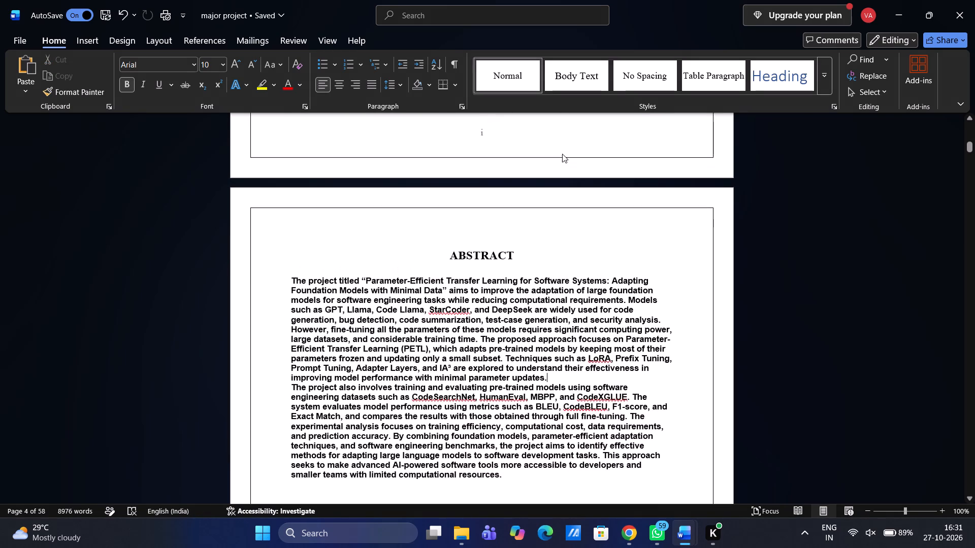
scroll(562, 154, "up", 1)
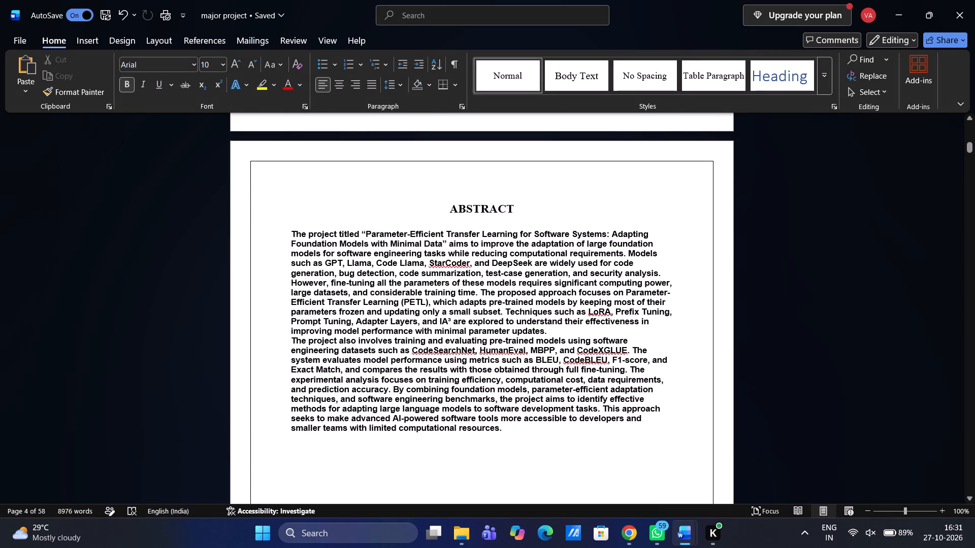
key("Return")
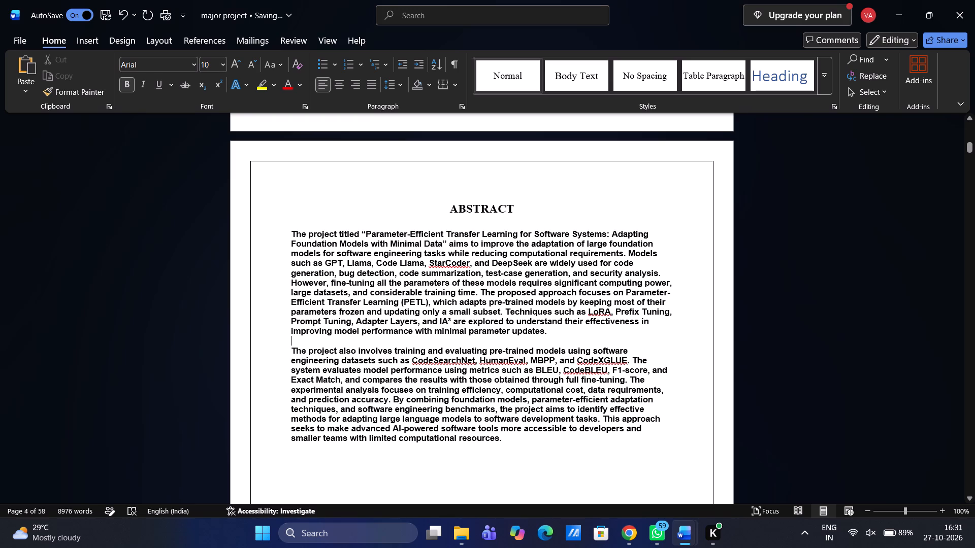
Set the line spacing of both abstract paragraphs to 1.5.
left_click_drag(290, 230, 461, 386)
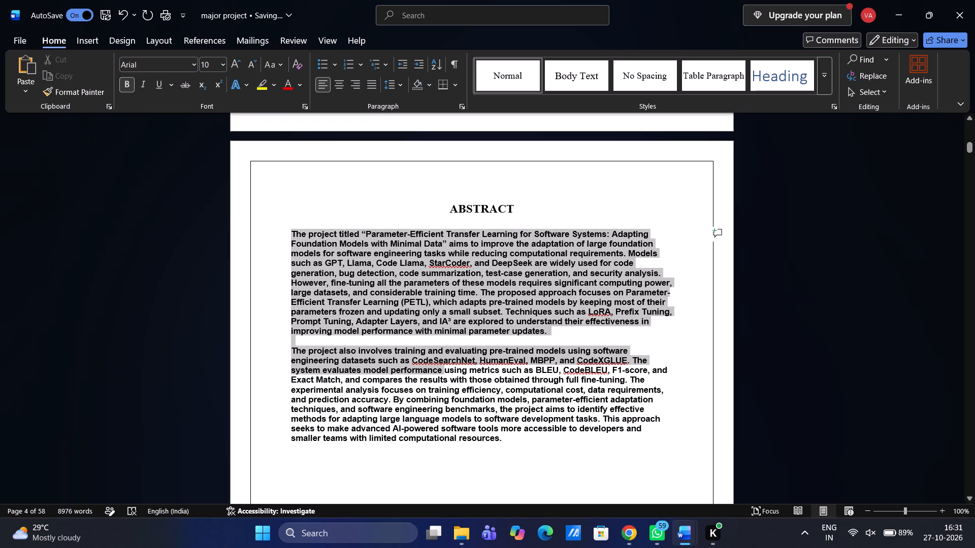
left_click_drag(461, 386, 507, 445)
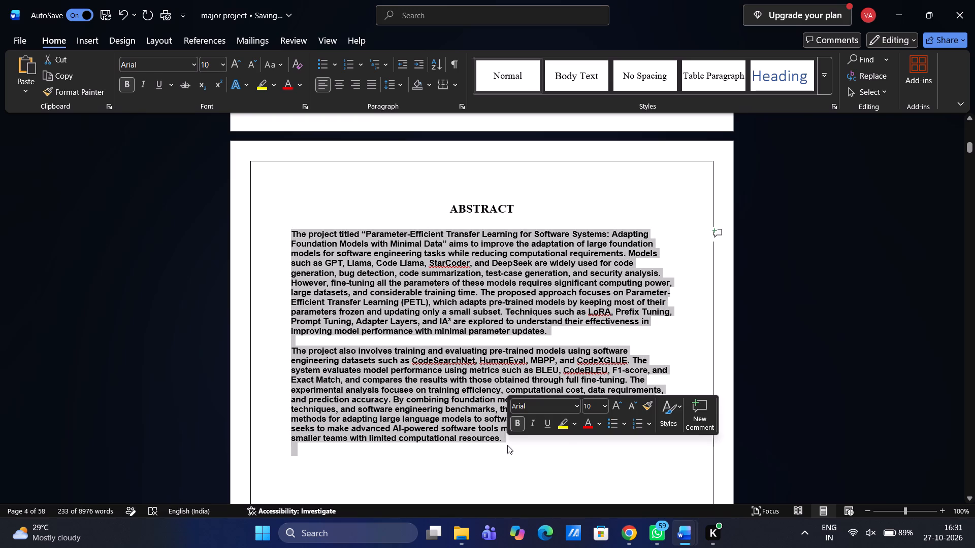
left_click(401, 82)
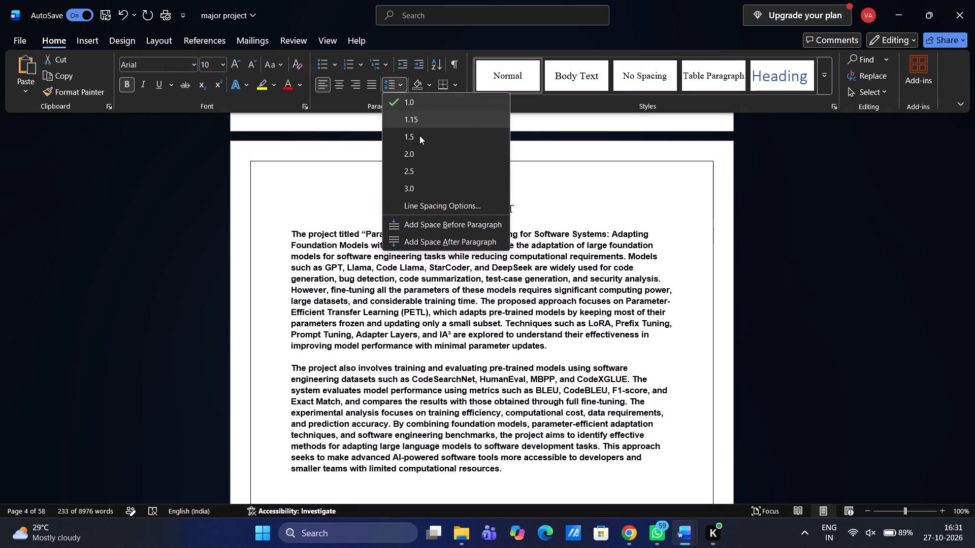
left_click(419, 136)
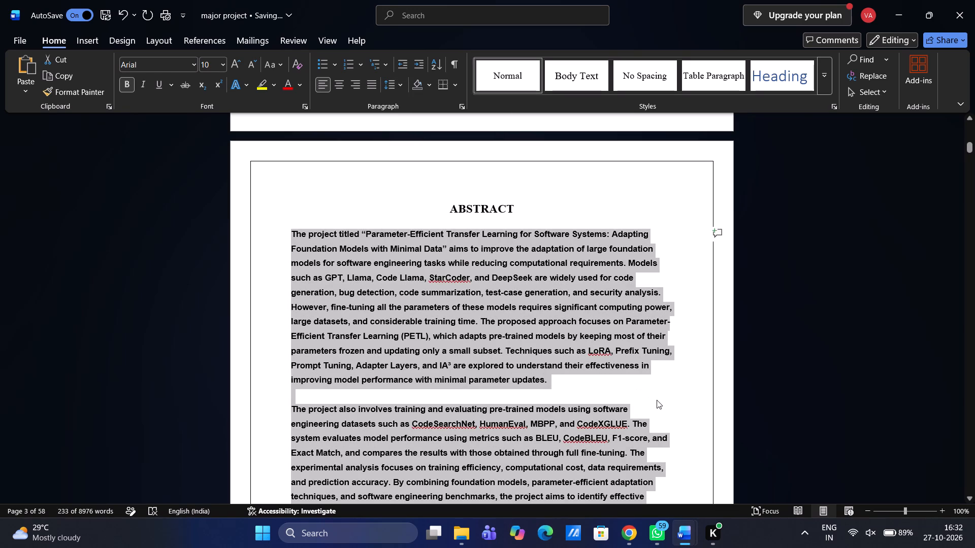
left_click(657, 400)
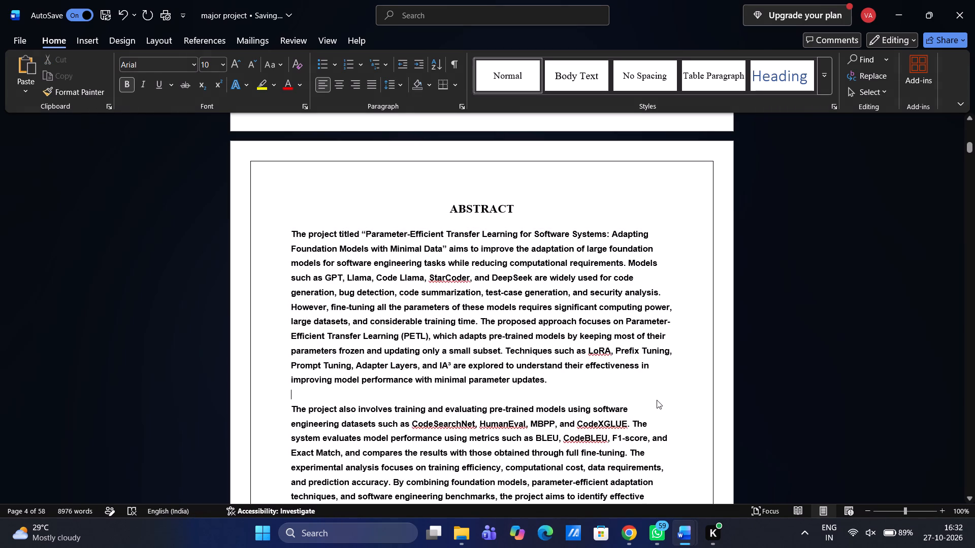
Look through the pages after the abstract, from the table of contents and list of figures to the introduction and literature survey.
scroll(657, 400, "down", 1)
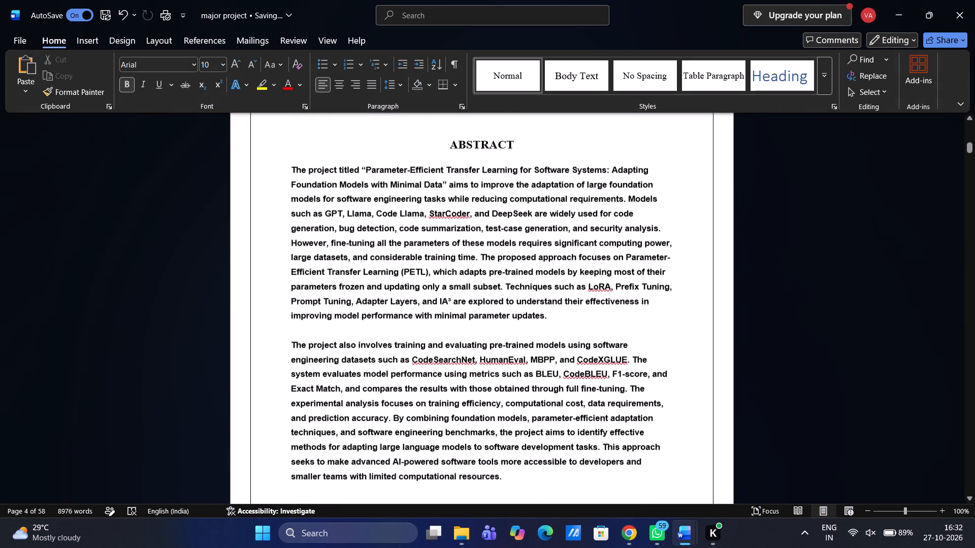
scroll(657, 400, "down", 1)
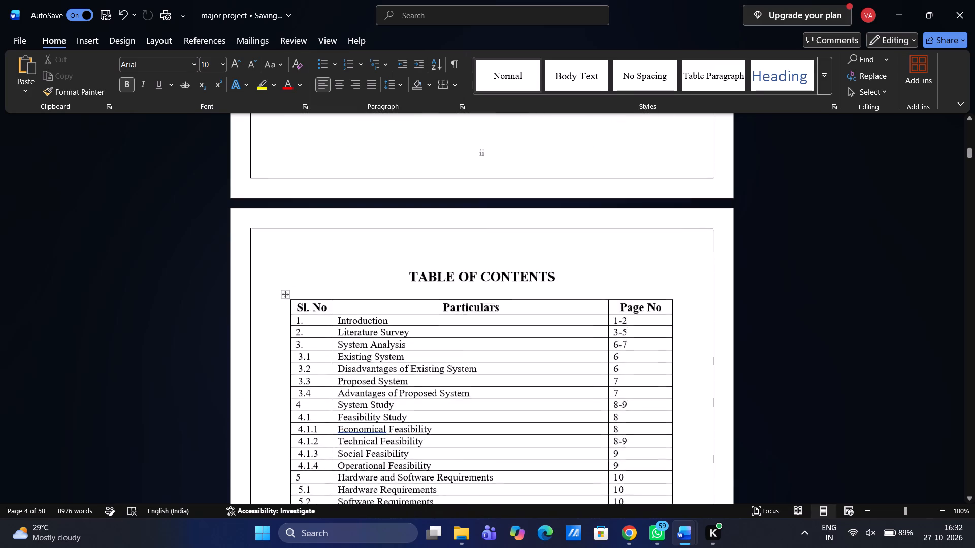
scroll(657, 400, "down", 2)
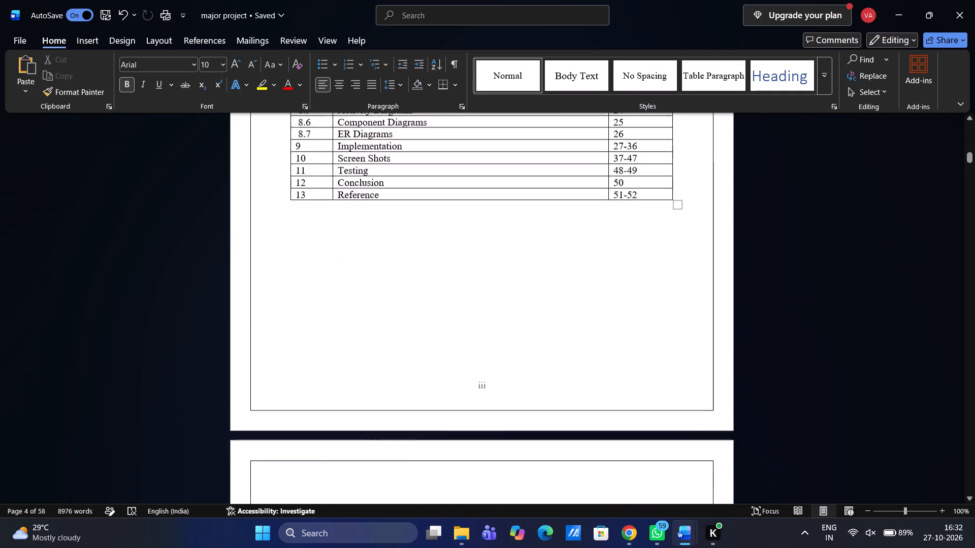
scroll(657, 400, "down", 2)
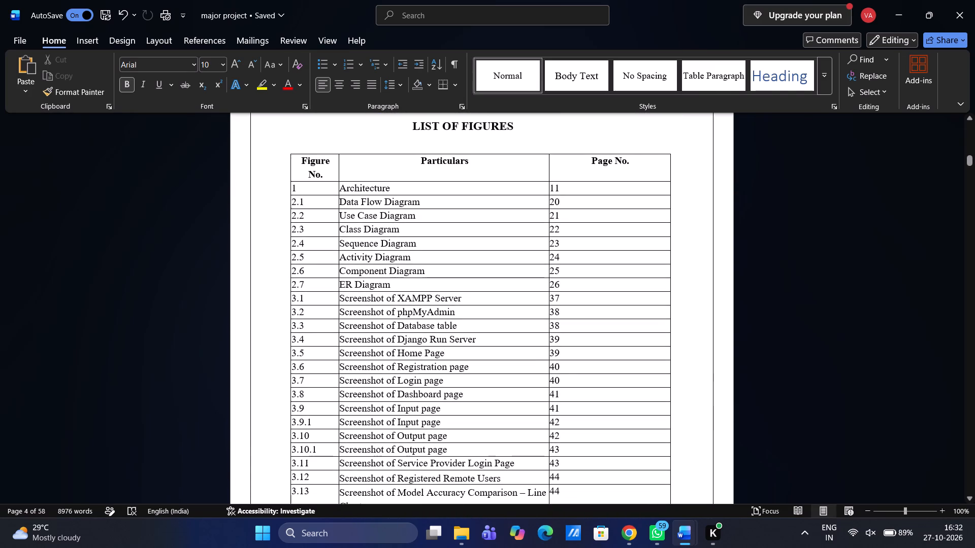
scroll(657, 400, "down", 1)
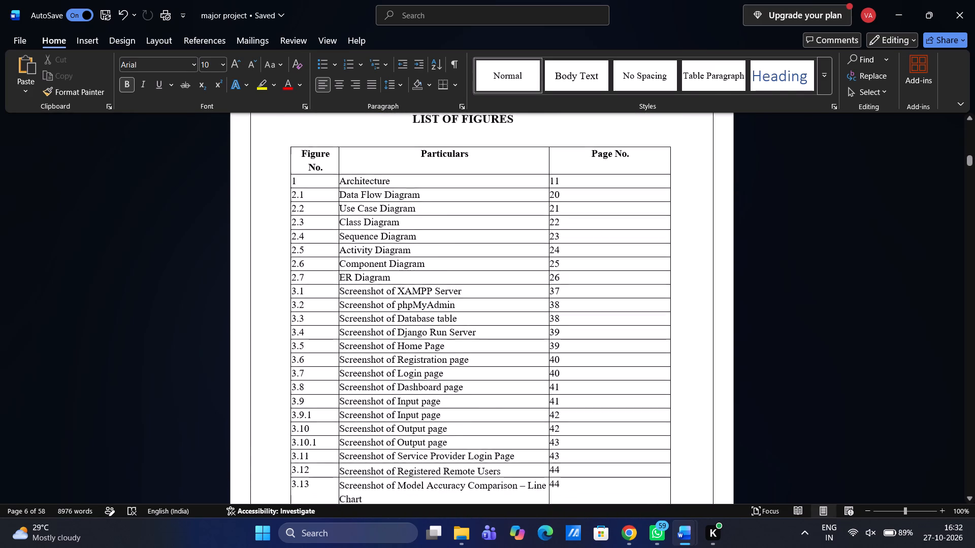
scroll(657, 400, "down", 1)
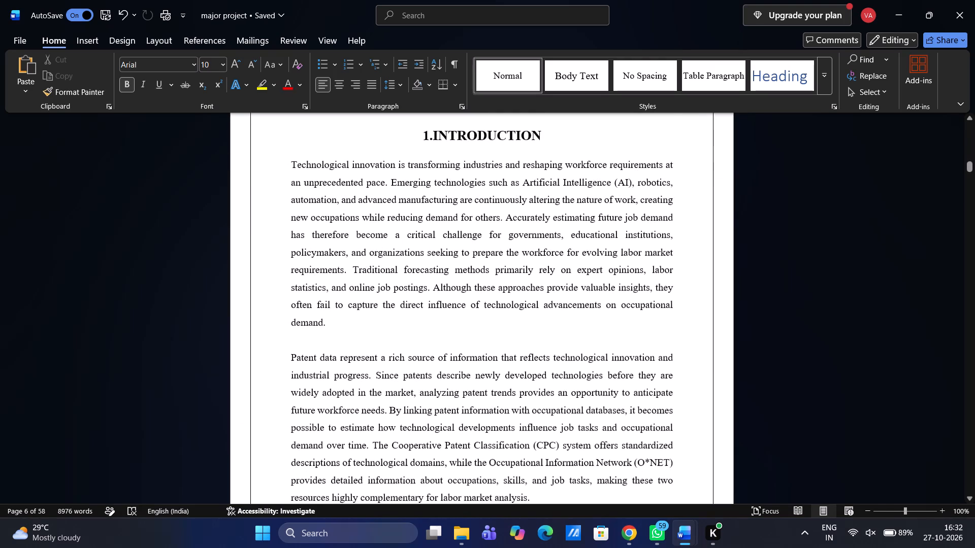
scroll(657, 400, "down", 1)
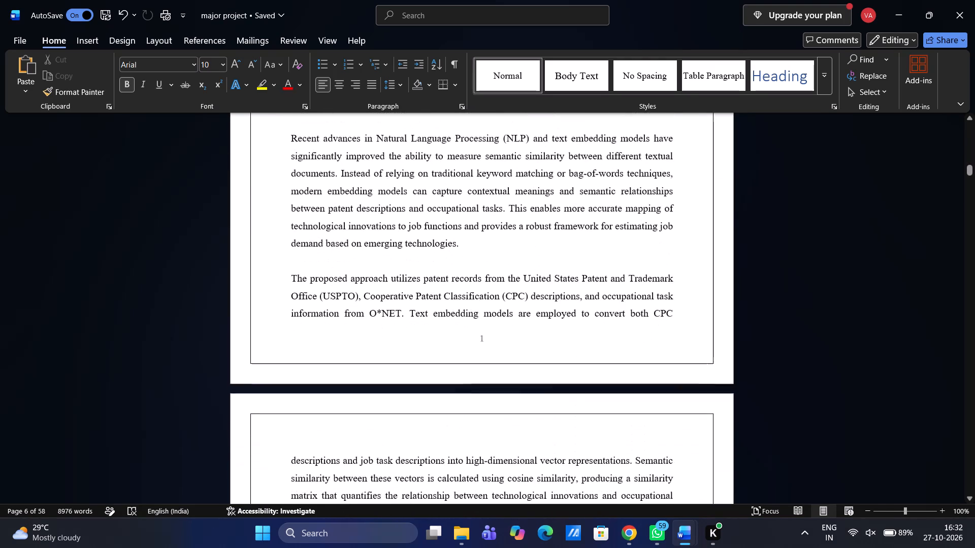
scroll(657, 400, "down", 3)
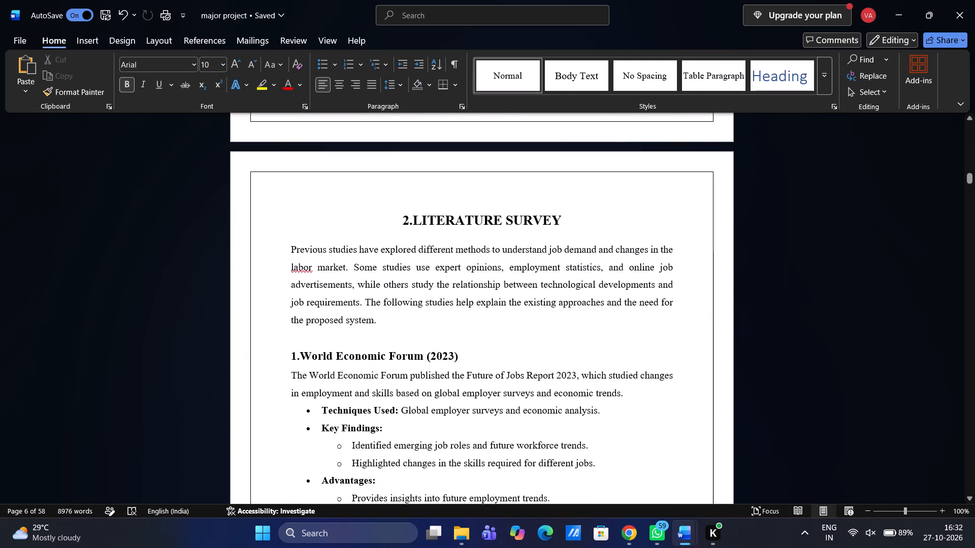
Check the line spacing of the opening paragraph under 2.LITERATURE SURVEY and look back over the end of the introduction.
left_click_drag(439, 269, 496, 275)
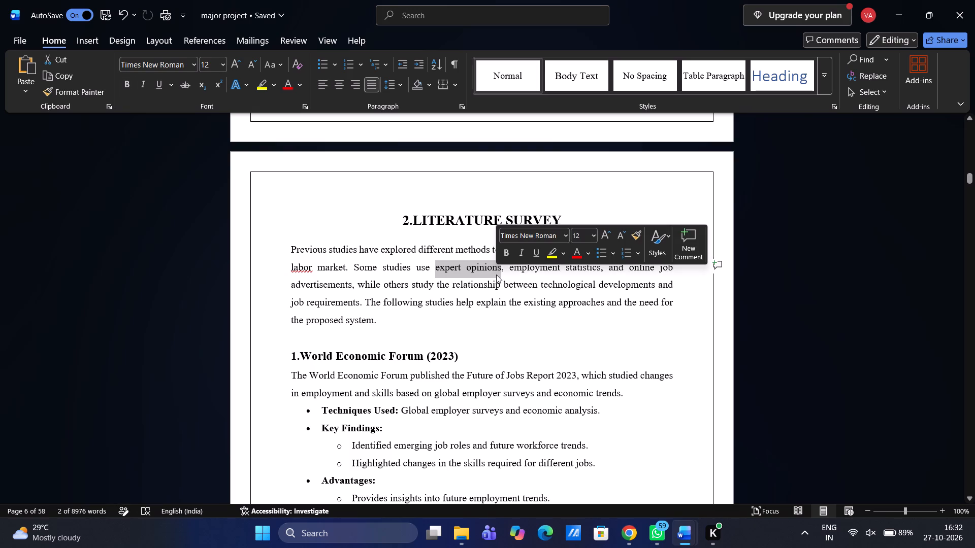
left_click(396, 82)
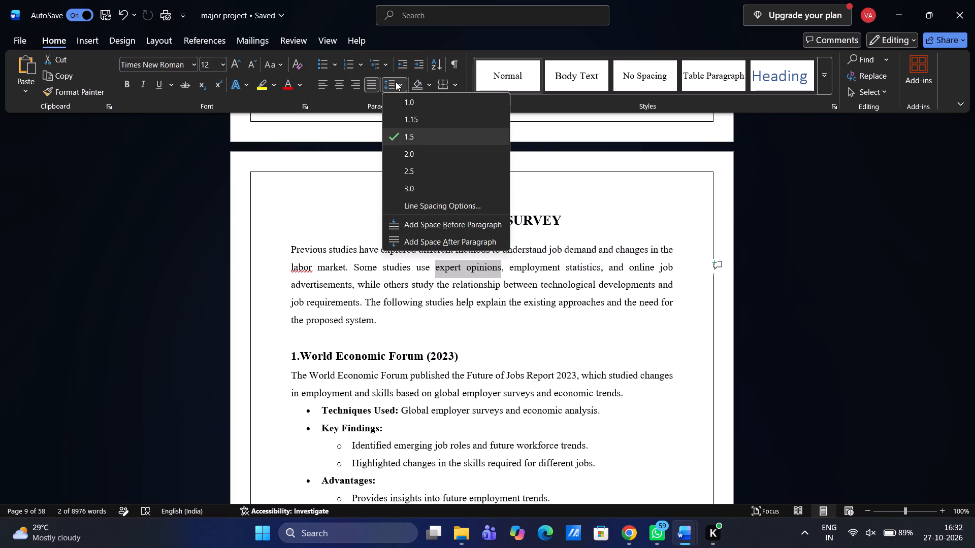
left_click(621, 139)
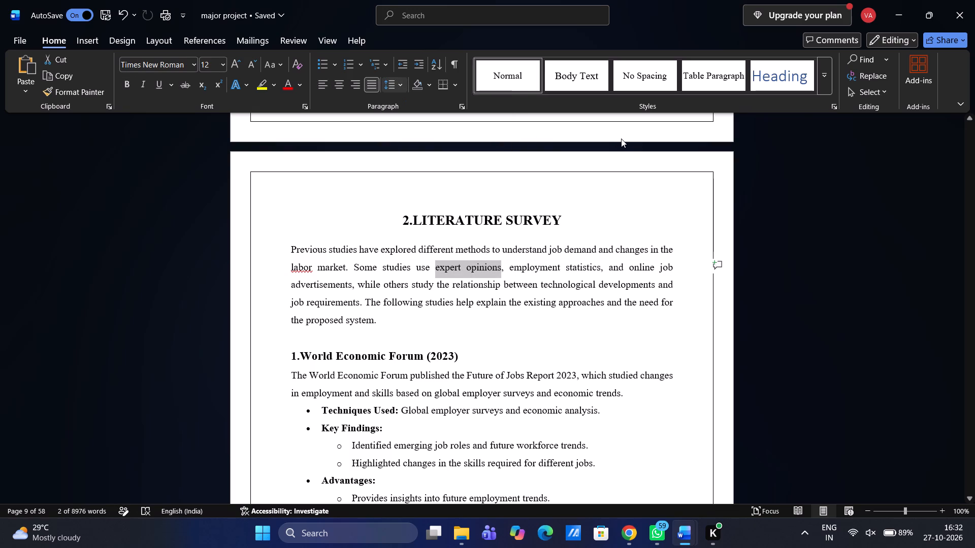
left_click(621, 139)
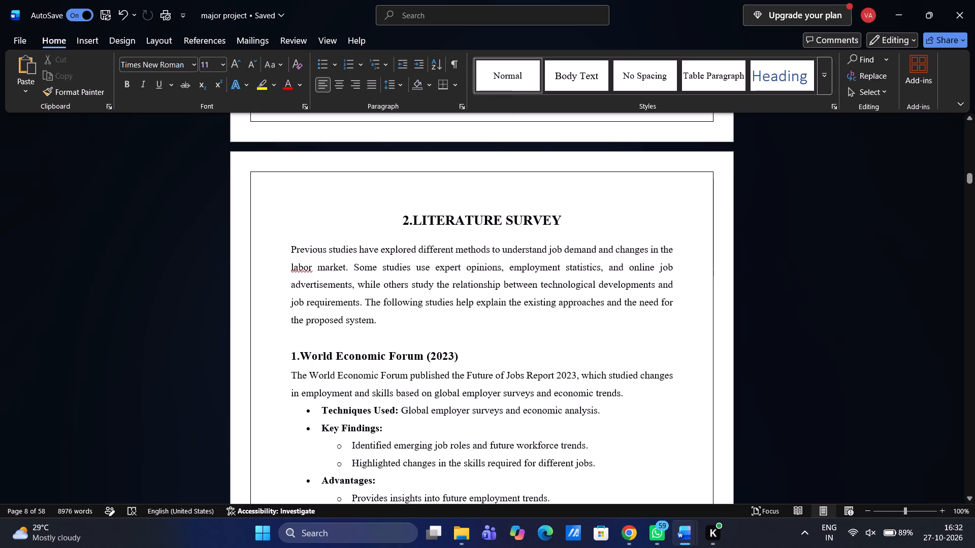
scroll(611, 159, "up", 1)
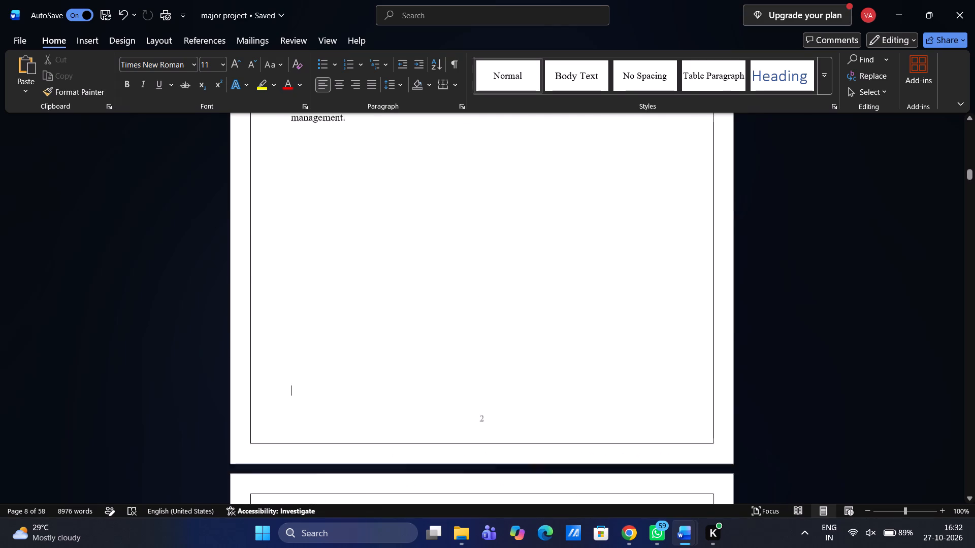
scroll(611, 159, "up", 1)
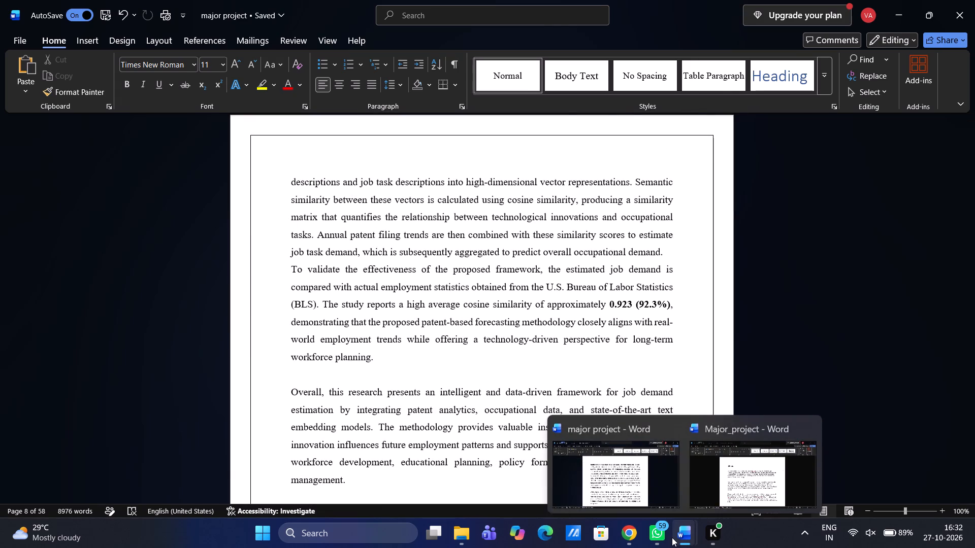
Switch to the Major_project document and look through its content, from the abstract past the workflow diagram to the numbered methodology steps.
left_click(728, 478)
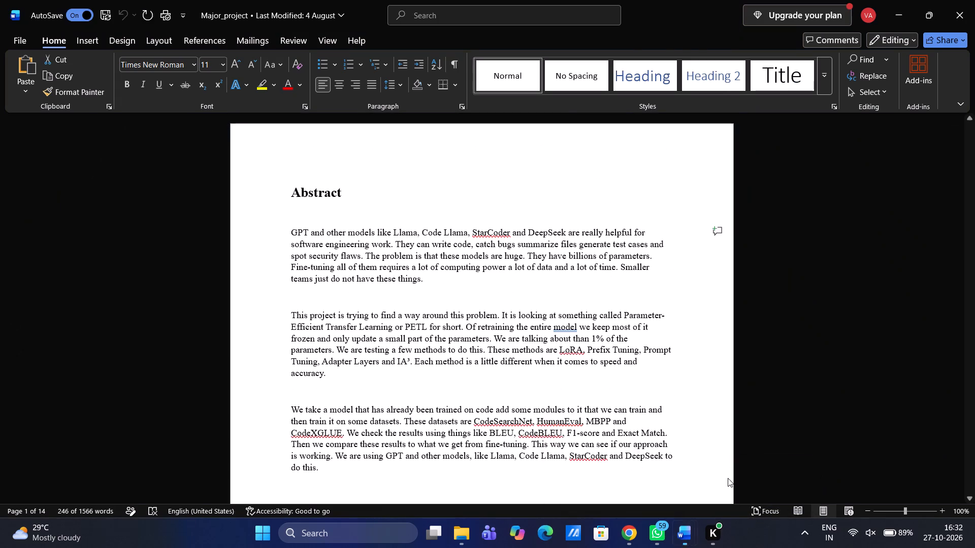
left_click(558, 396)
scroll(558, 396, "down", 1)
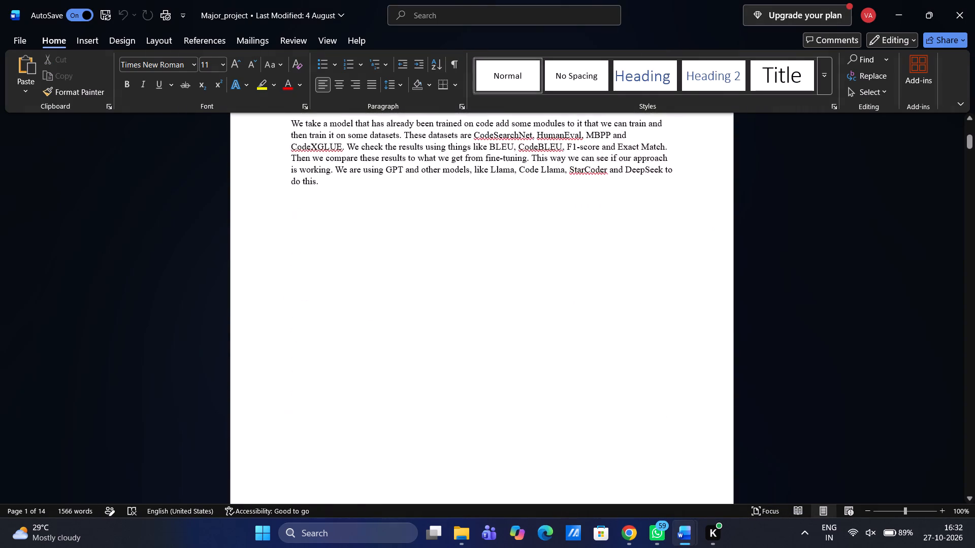
scroll(558, 396, "down", 8)
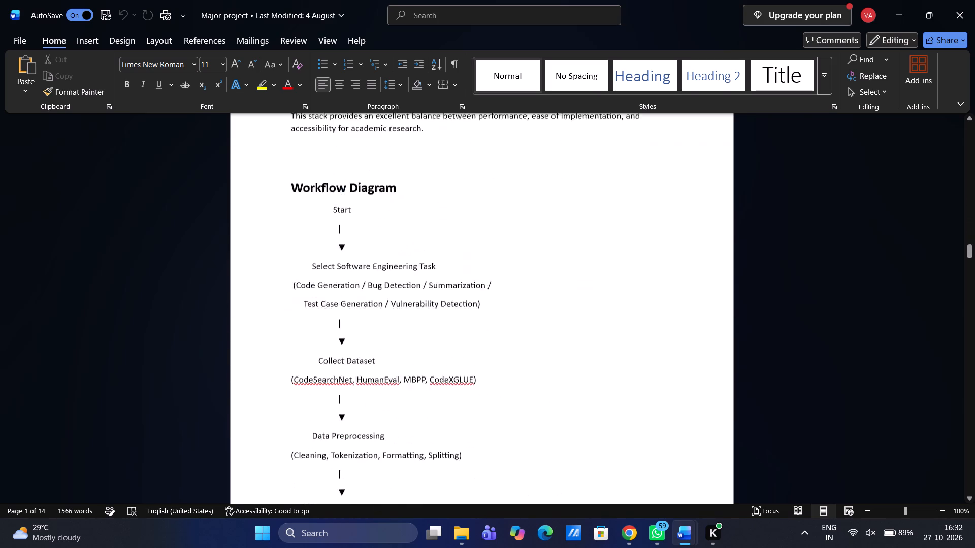
scroll(558, 396, "down", 3)
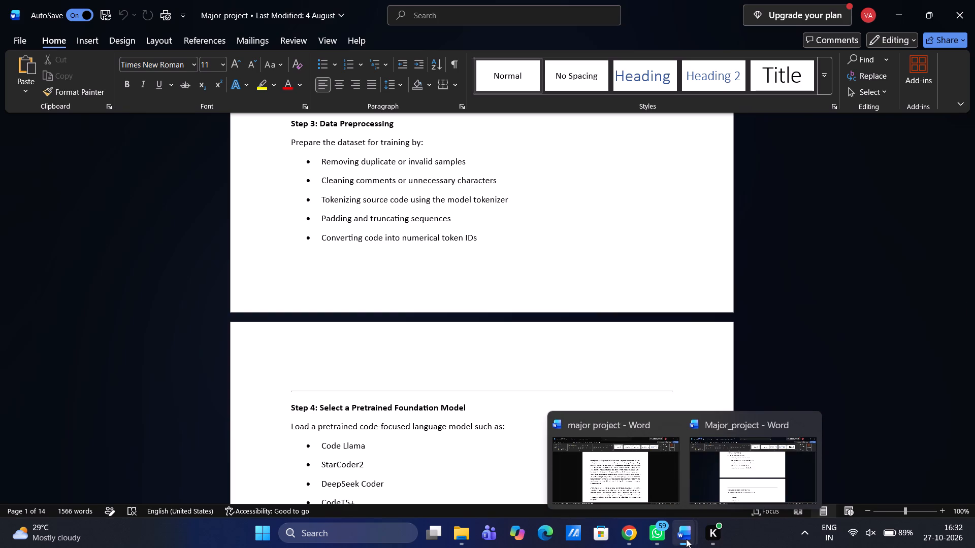
Switch back to the major project document and copy the whole 1.INTRODUCTION text, from "Technological innovation" to "strategic talent management".
left_click(639, 493)
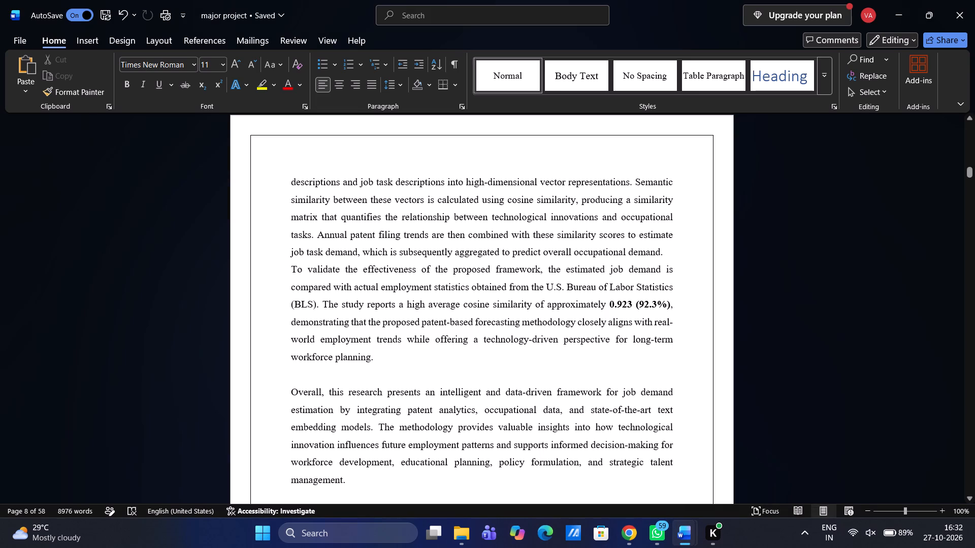
scroll(532, 348, "up", 2)
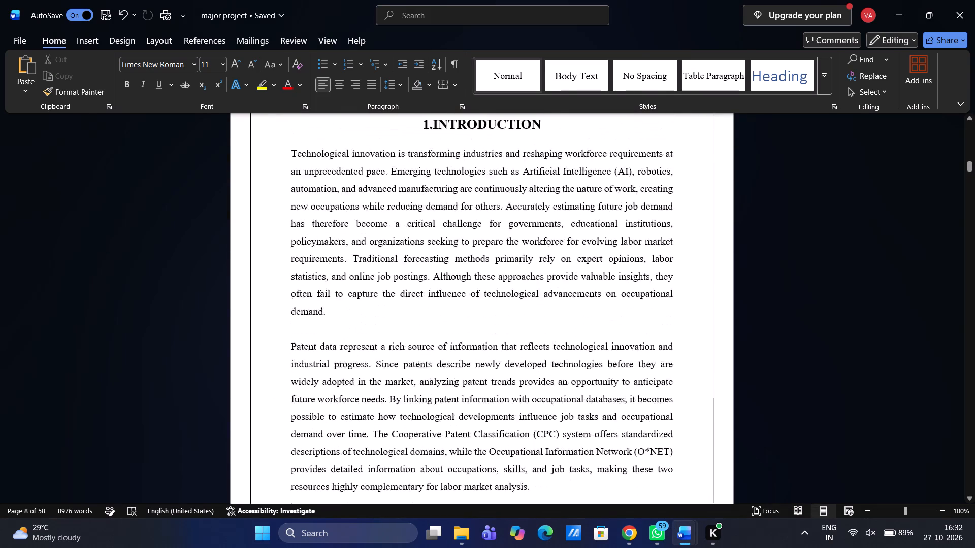
scroll(532, 348, "up", 1)
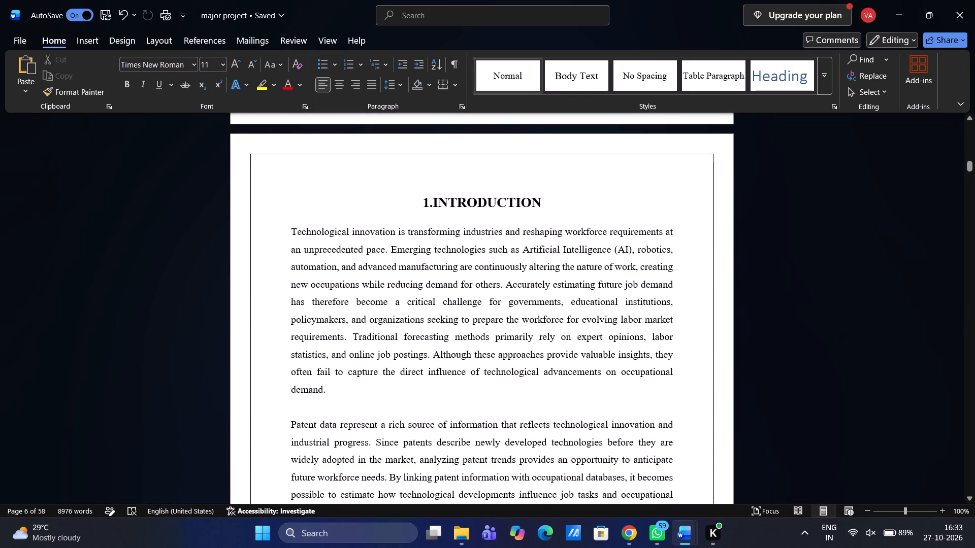
left_click_drag(292, 228, 301, 237)
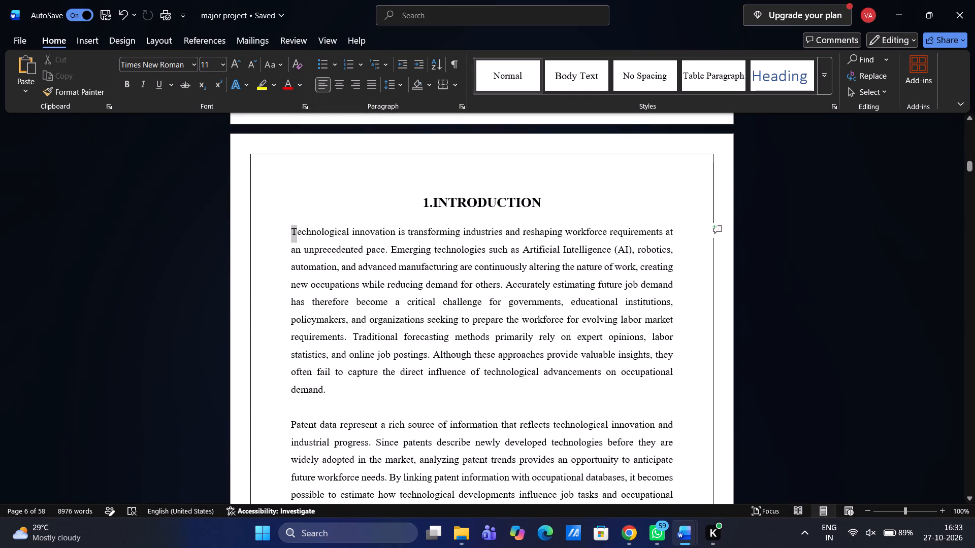
left_click_drag(301, 237, 401, 367)
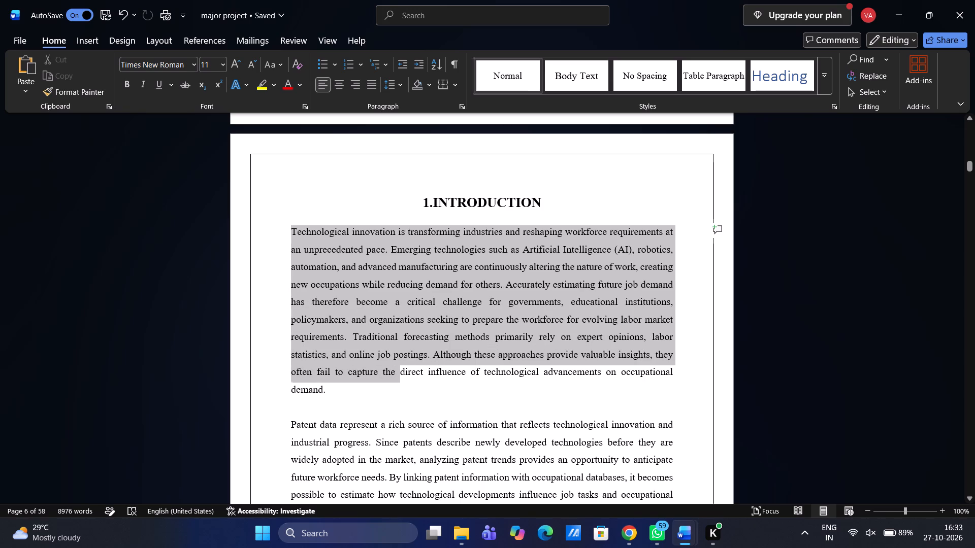
left_click_drag(401, 367, 449, 546)
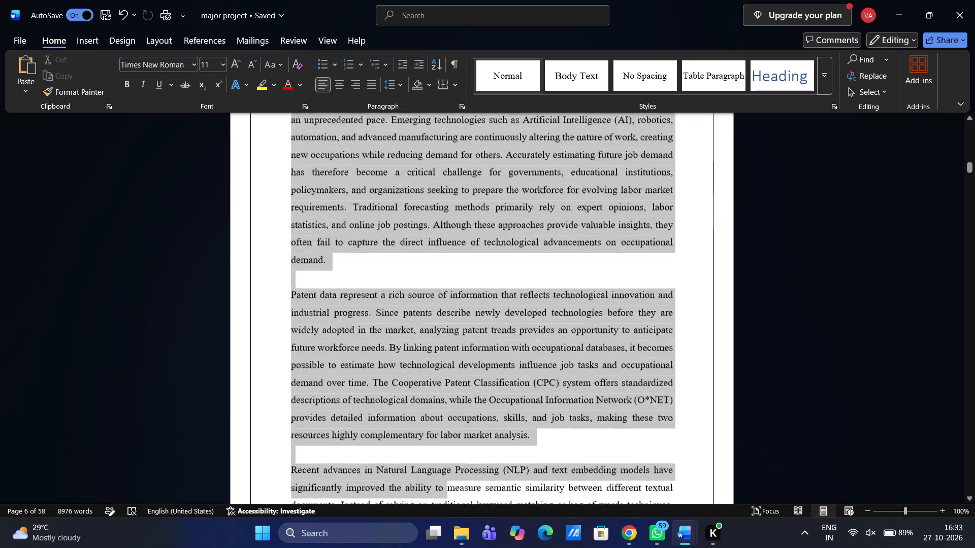
left_click_drag(449, 546, 360, 374)
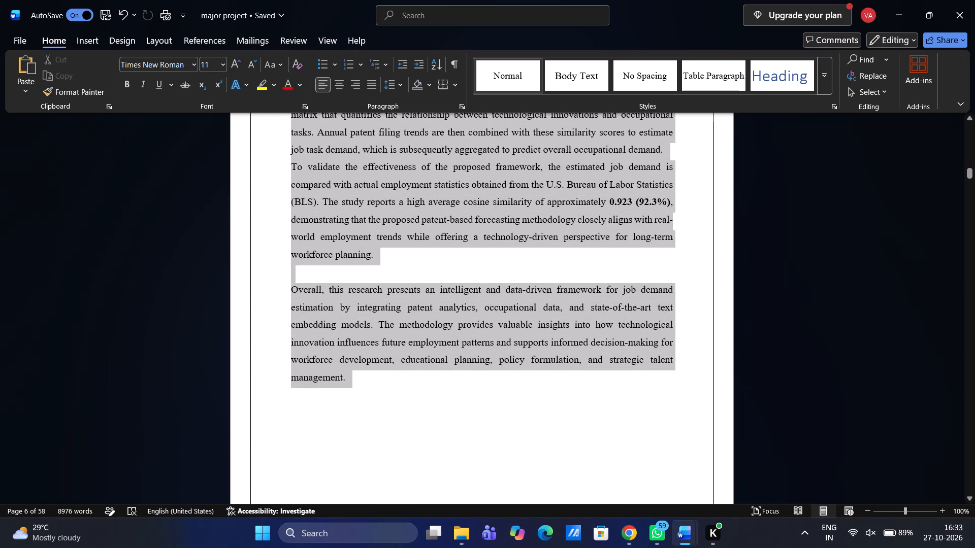
left_click_drag(360, 374, 346, 374)
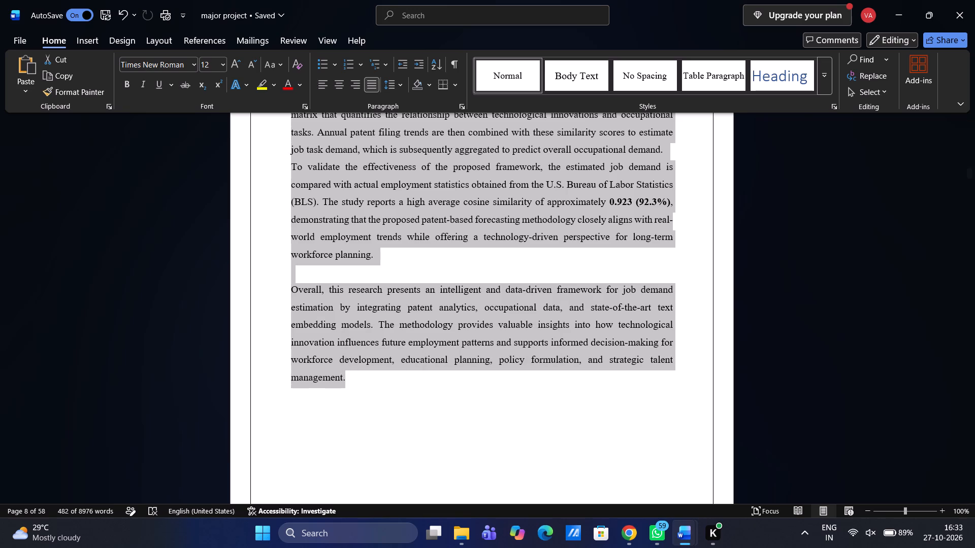
key("ctrl+c")
key("ctrl+c")
key("ctrl+c")
scroll(346, 374, "down", 1)
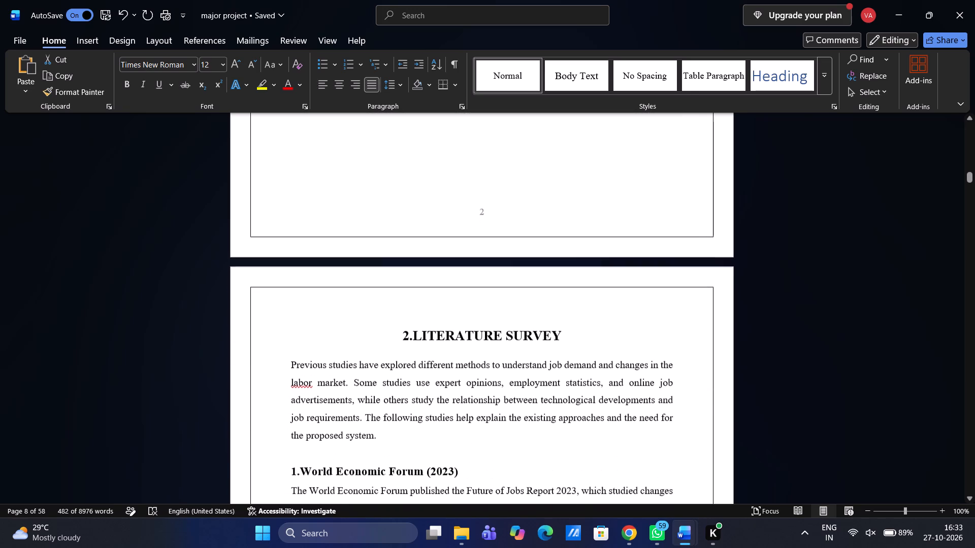
scroll(346, 374, "down", 1)
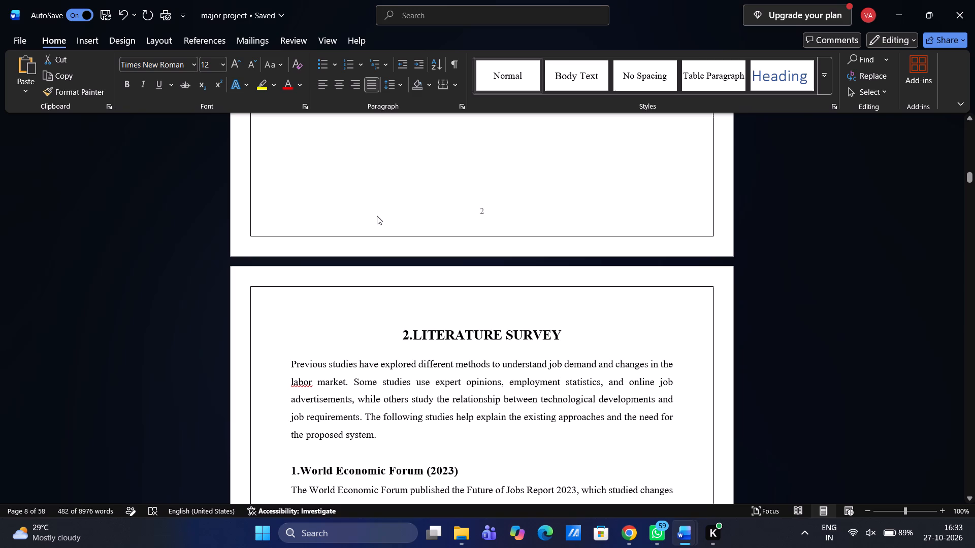
left_click(377, 216)
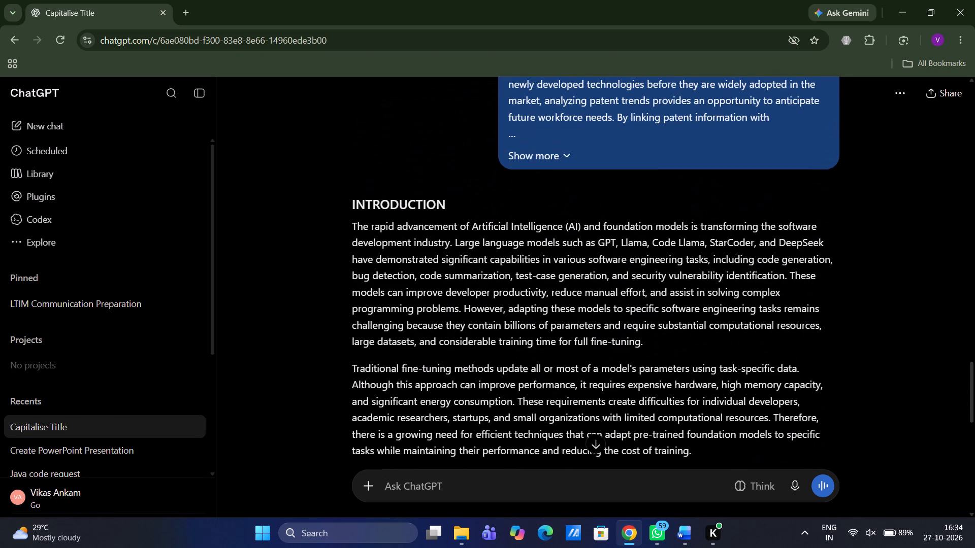
scroll(437, 358, "up", 1)
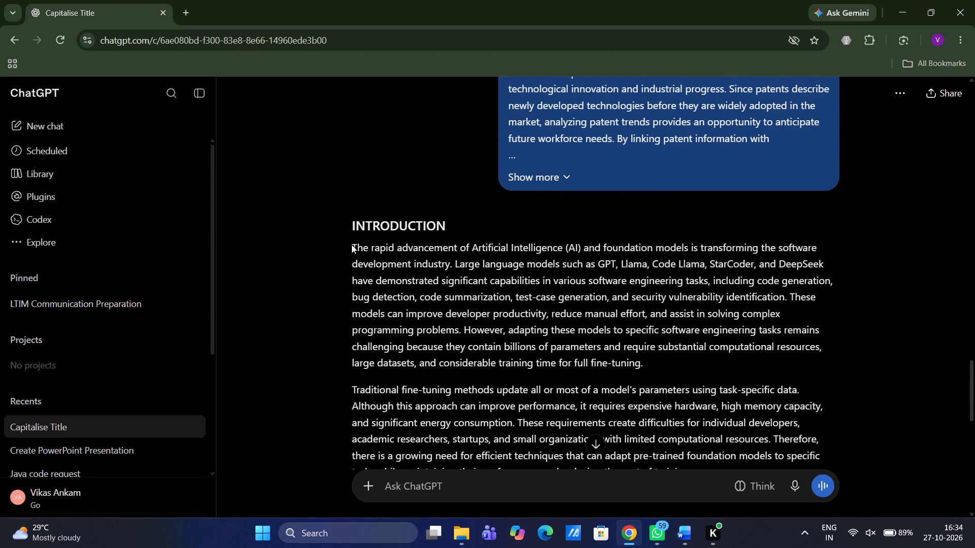
left_click_drag(351, 245, 450, 371)
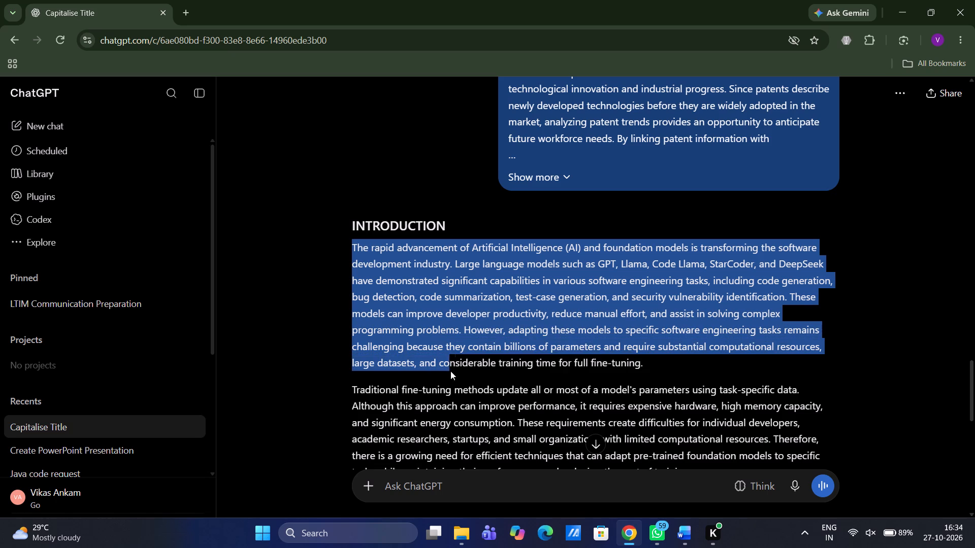
left_click_drag(450, 371, 510, 461)
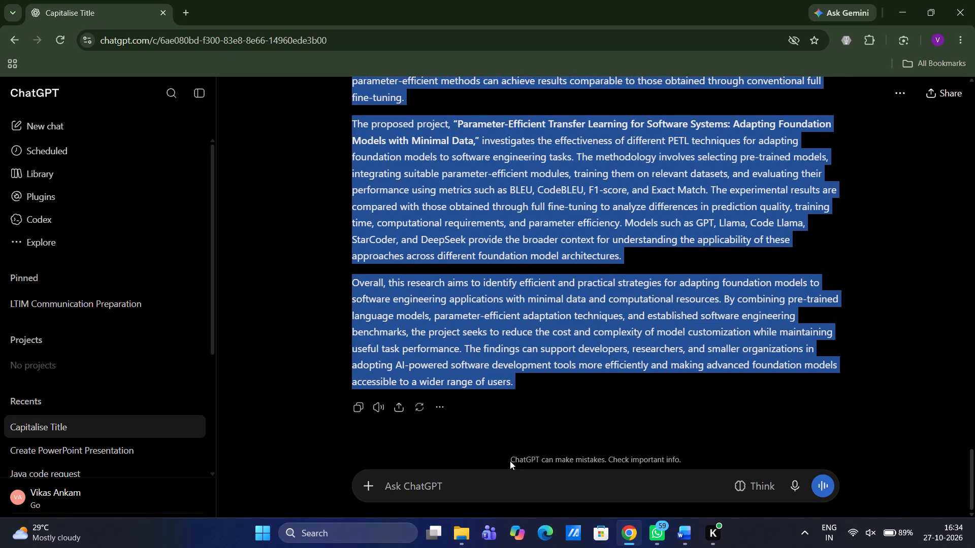
left_click_drag(510, 461, 528, 383)
key("ctrl+c")
key("ctrl+c")
key("ctrl+c")
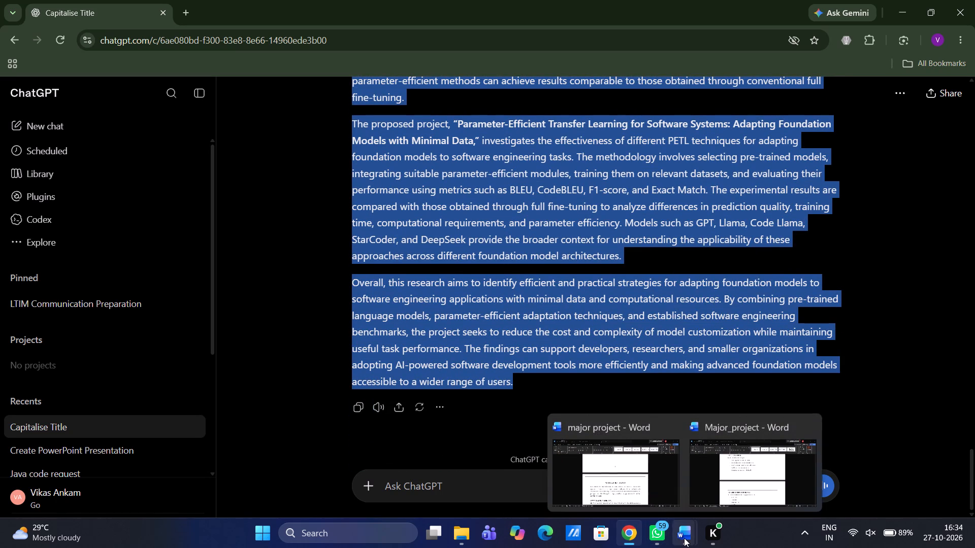
Switch to the major project document in Word and replace all the old text under 1.INTRODUCTION with the copied introduction.
left_click(627, 482)
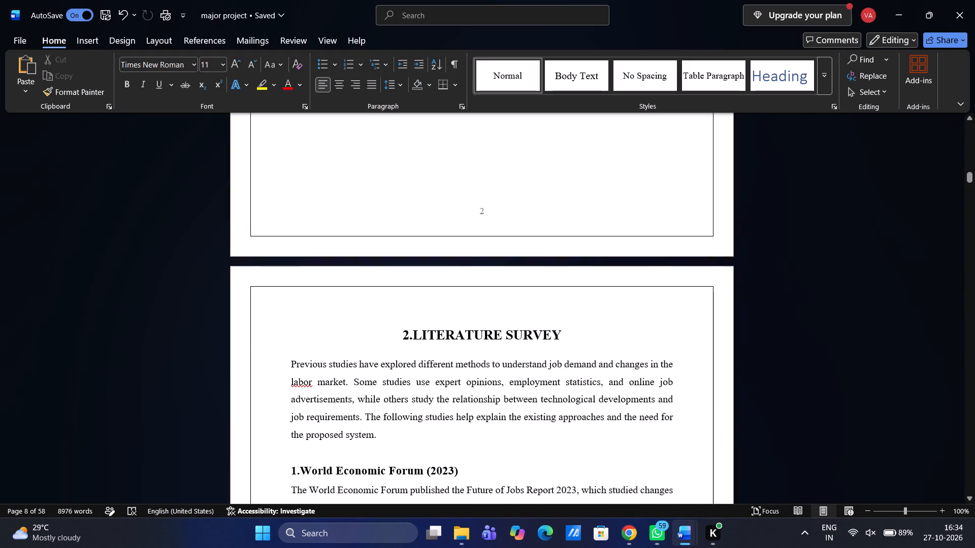
scroll(474, 316, "up", 2)
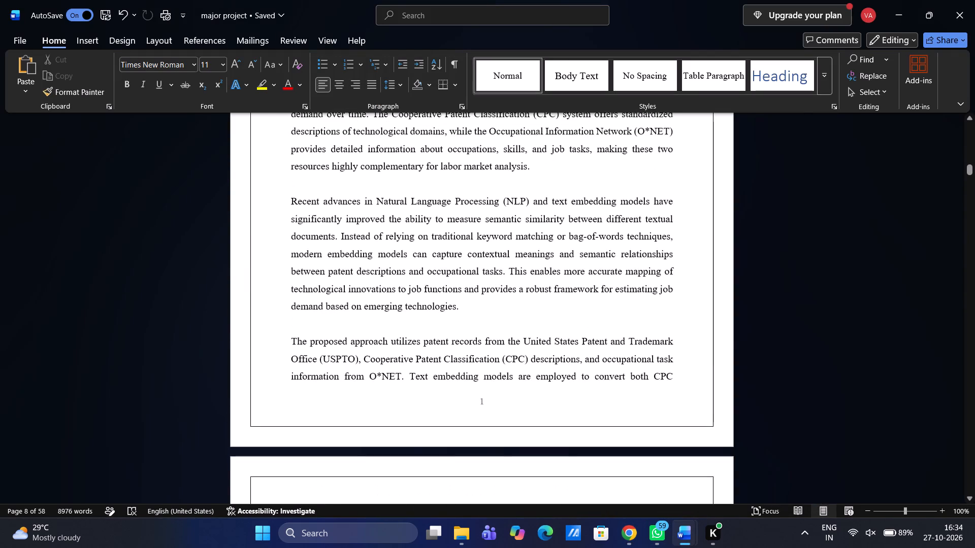
scroll(474, 316, "up", 1)
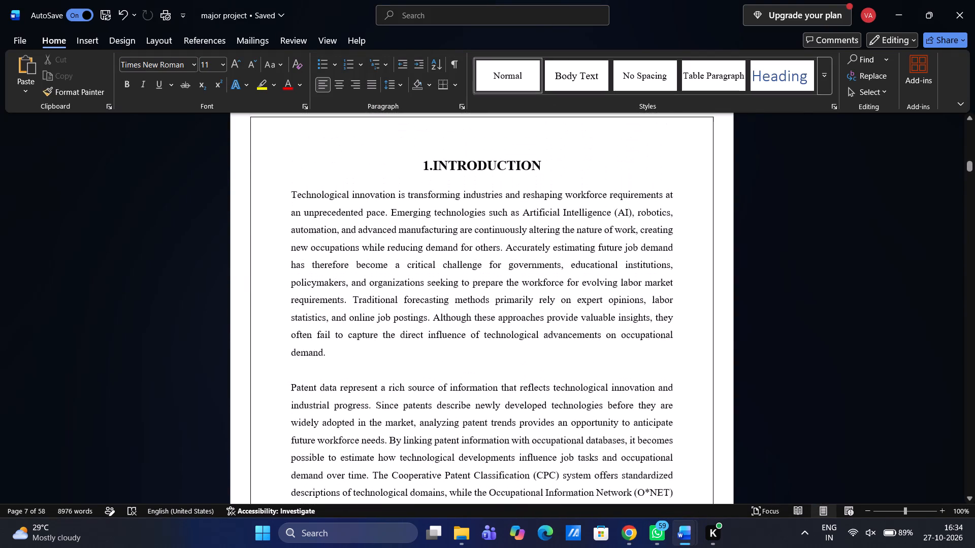
scroll(474, 316, "up", 1)
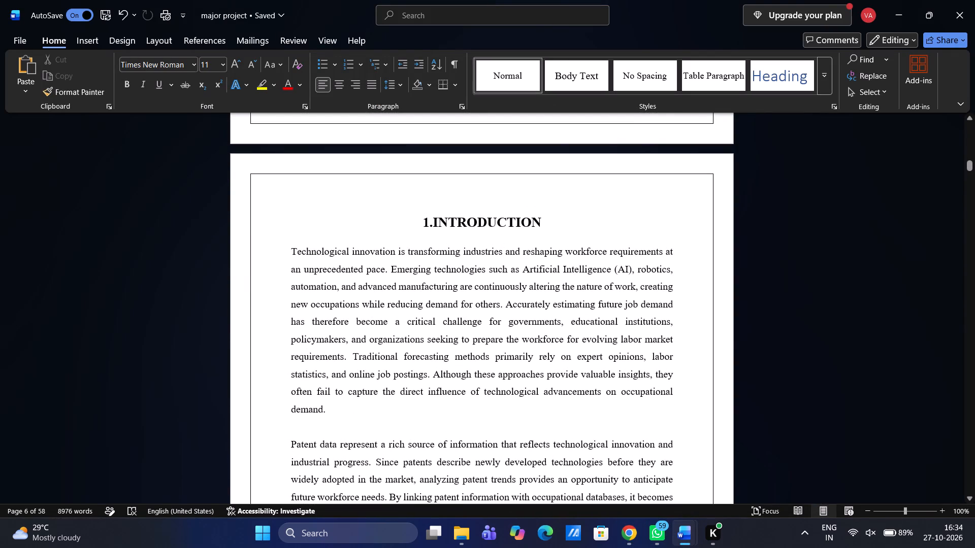
left_click_drag(289, 250, 360, 351)
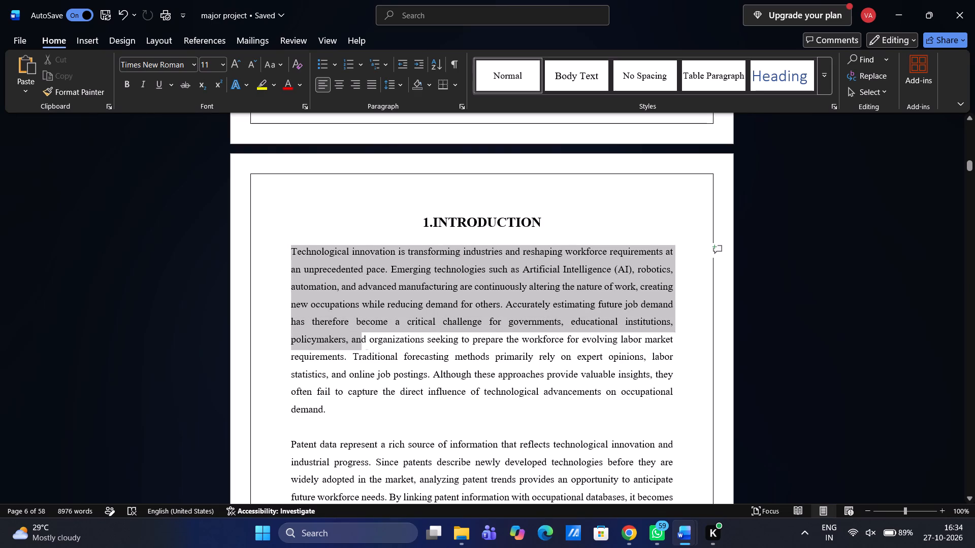
left_click_drag(360, 351, 399, 453)
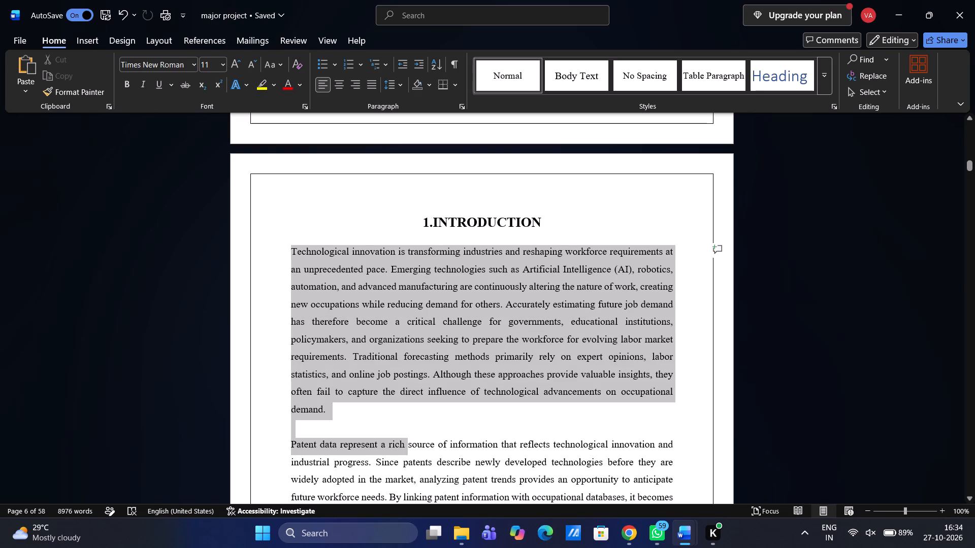
left_click_drag(399, 453, 406, 473)
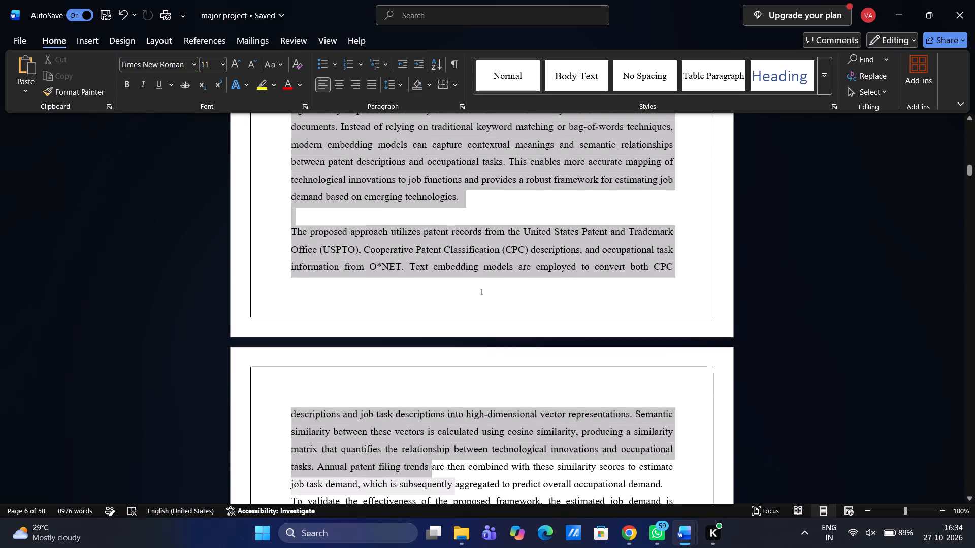
left_click_drag(406, 473, 405, 500)
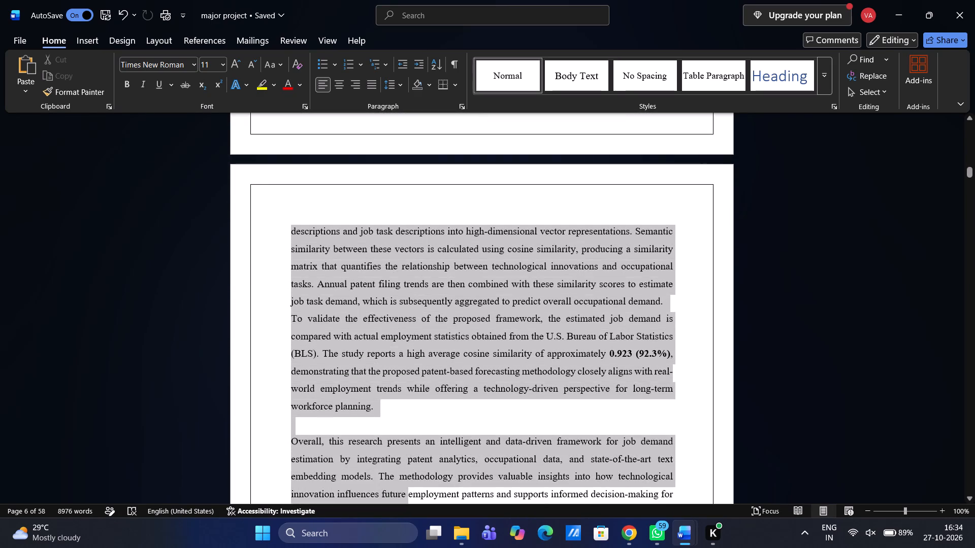
left_click_drag(405, 500, 368, 421)
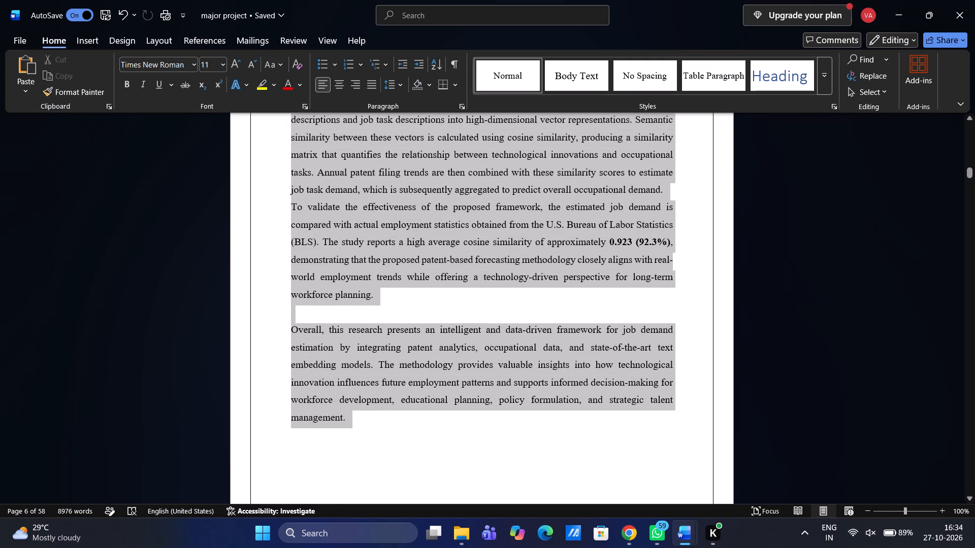
left_click_drag(368, 421, 368, 420)
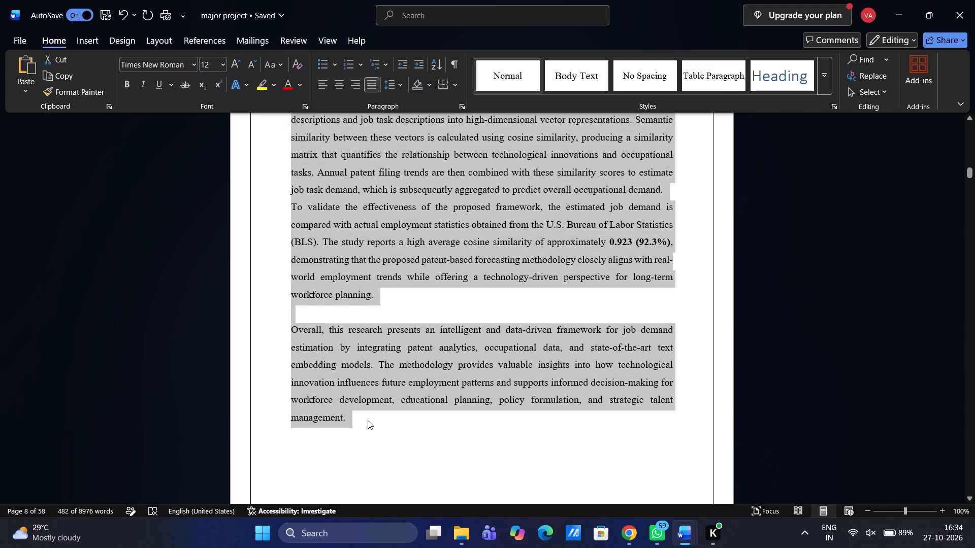
key("ctrl+v")
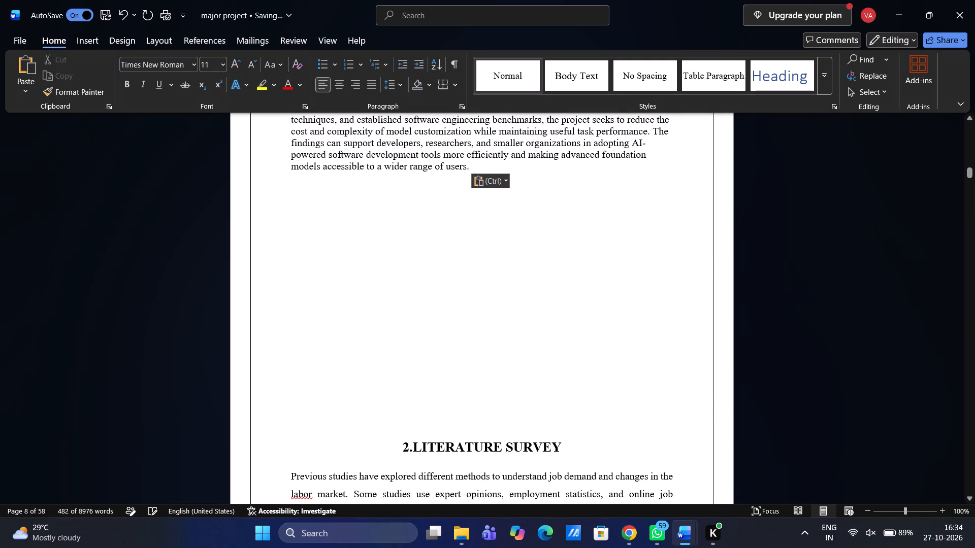
Set the whole text under 1.INTRODUCTION, from "The rapid advancement" to "wider range of users", to 1.5 line spacing and justify it.
scroll(368, 420, "up", 1)
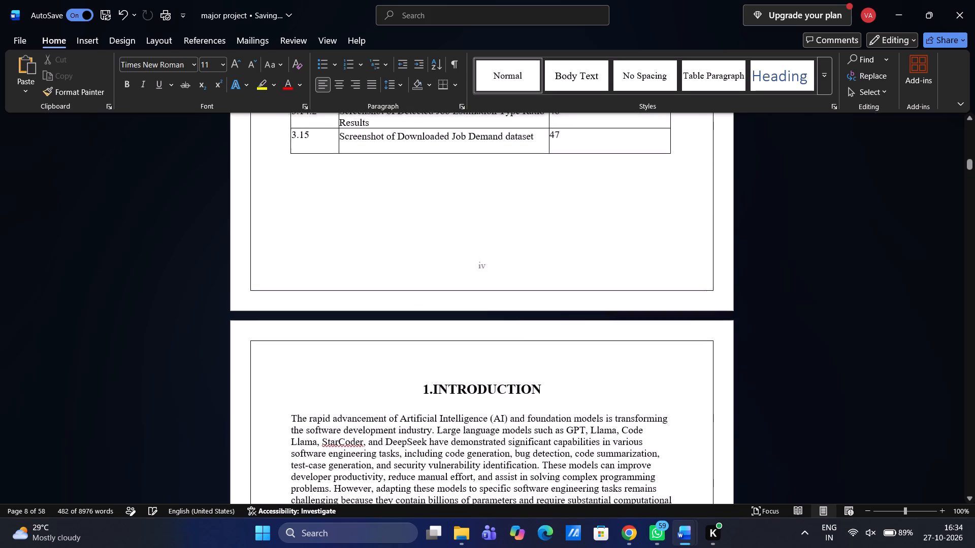
scroll(368, 420, "up", 1)
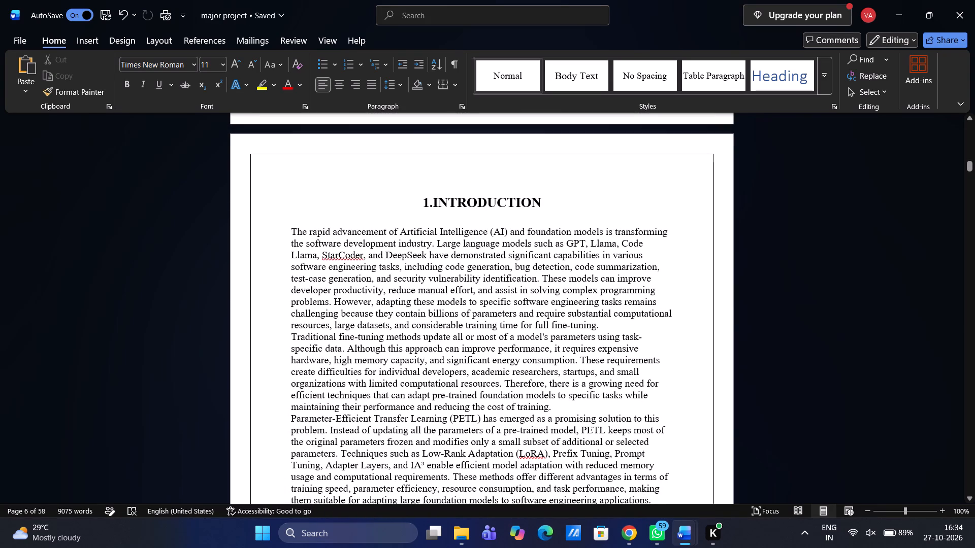
left_click_drag(289, 229, 331, 271)
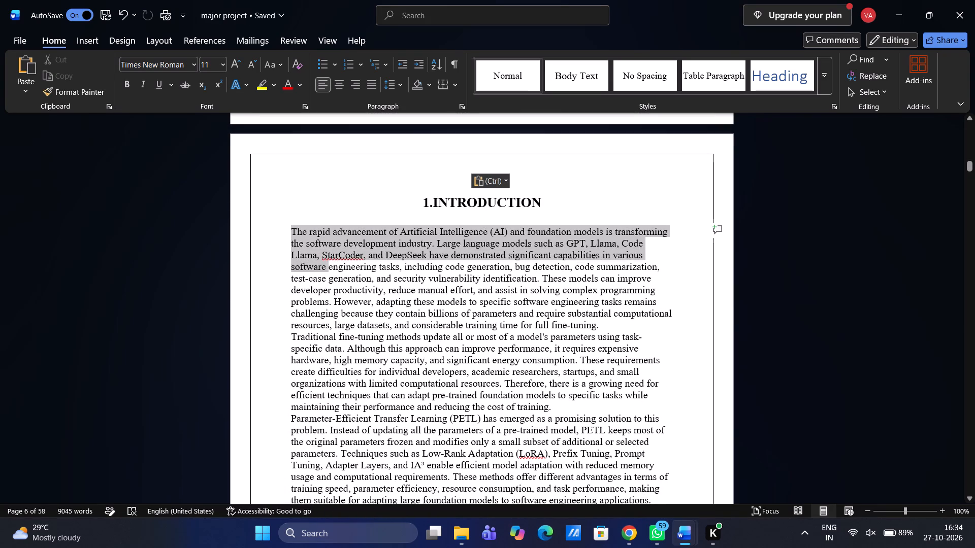
left_click_drag(331, 271, 415, 426)
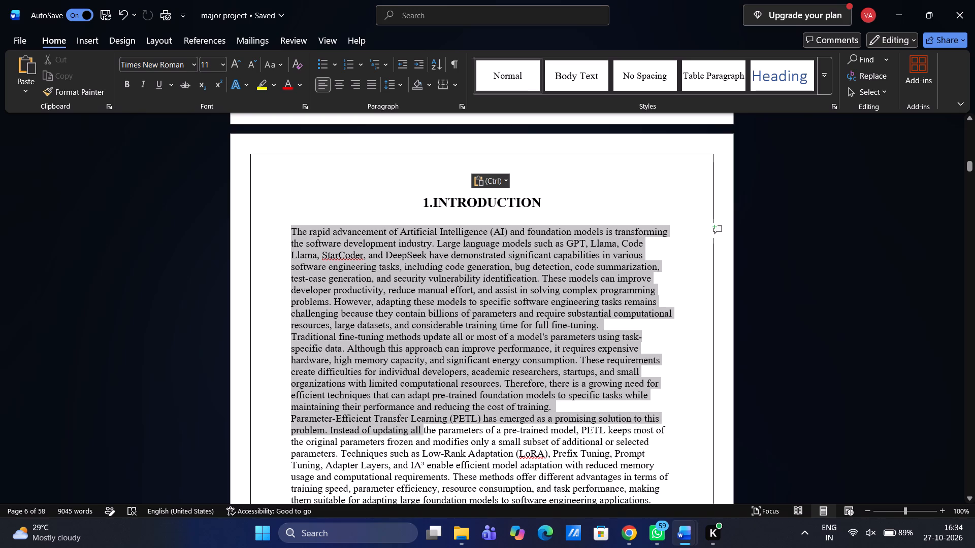
left_click_drag(415, 426, 426, 509)
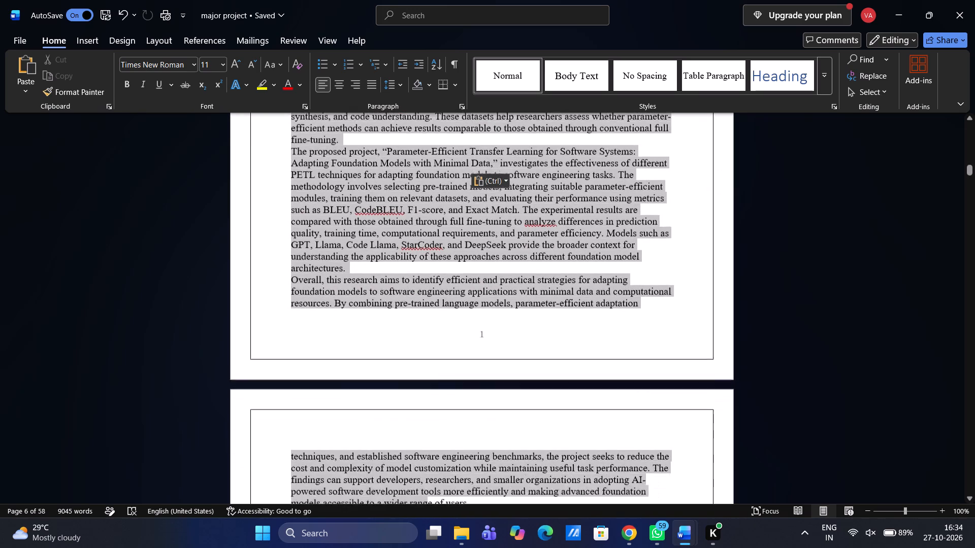
left_click_drag(426, 509, 477, 445)
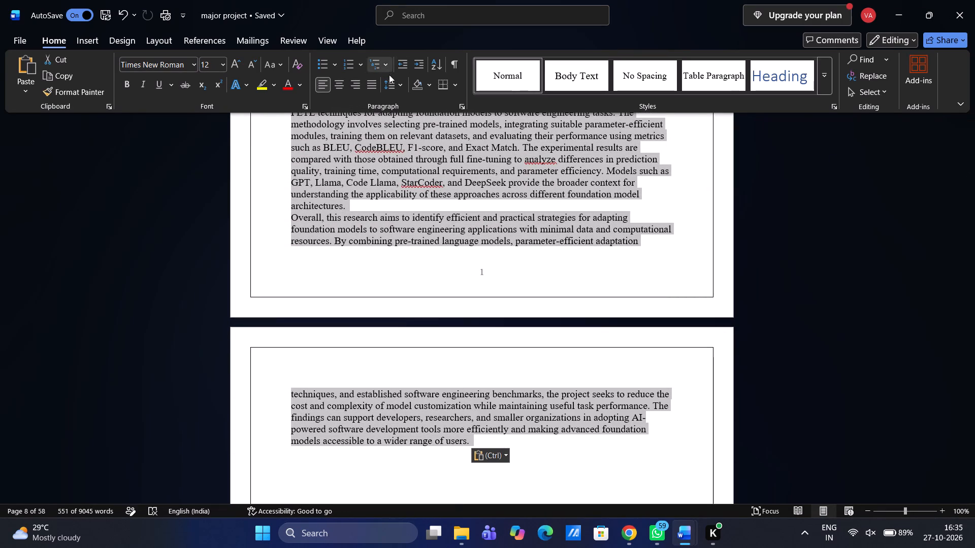
left_click(398, 83)
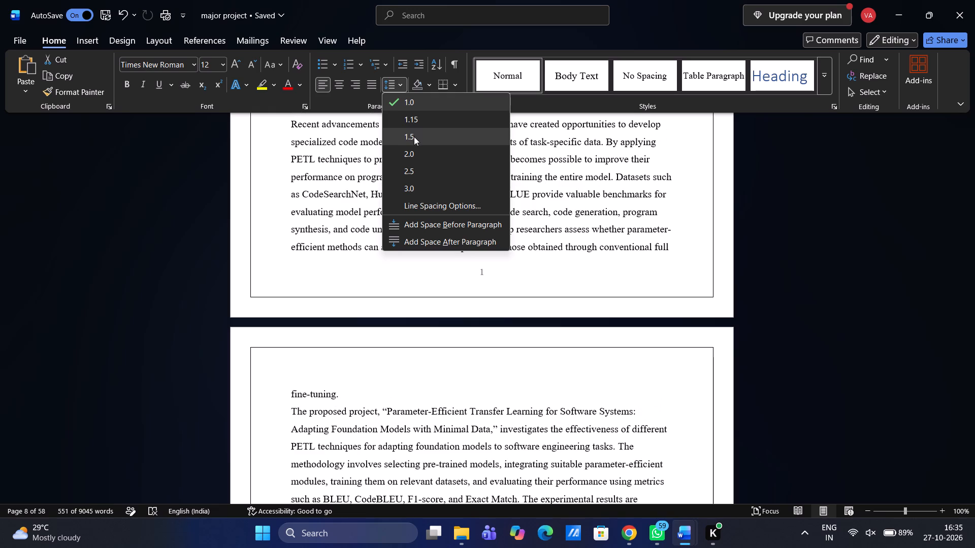
left_click(414, 136)
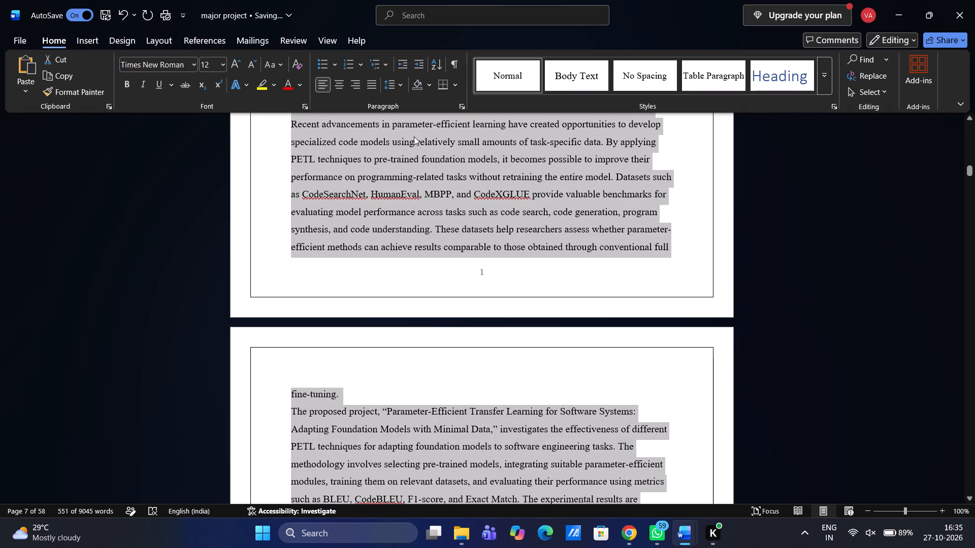
scroll(414, 136, "up", 1)
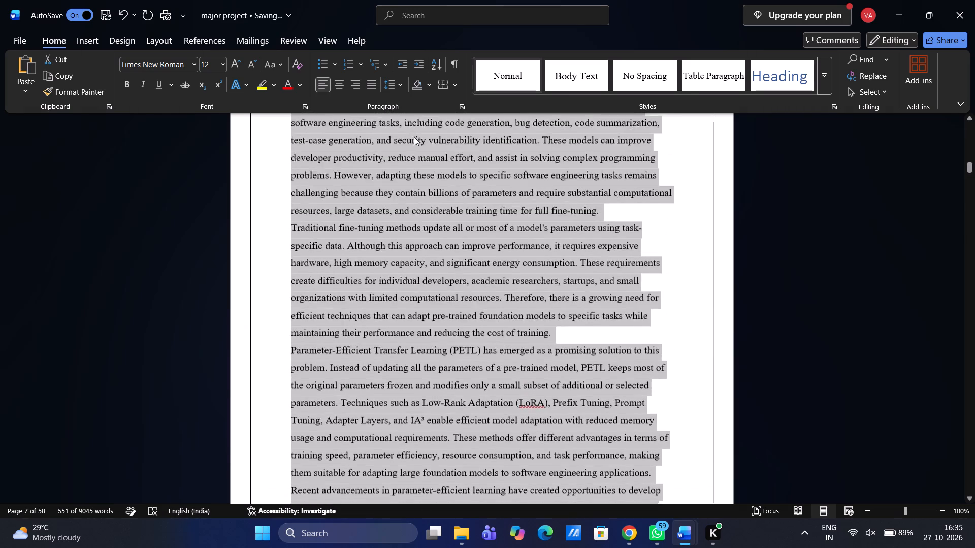
scroll(414, 136, "up", 1)
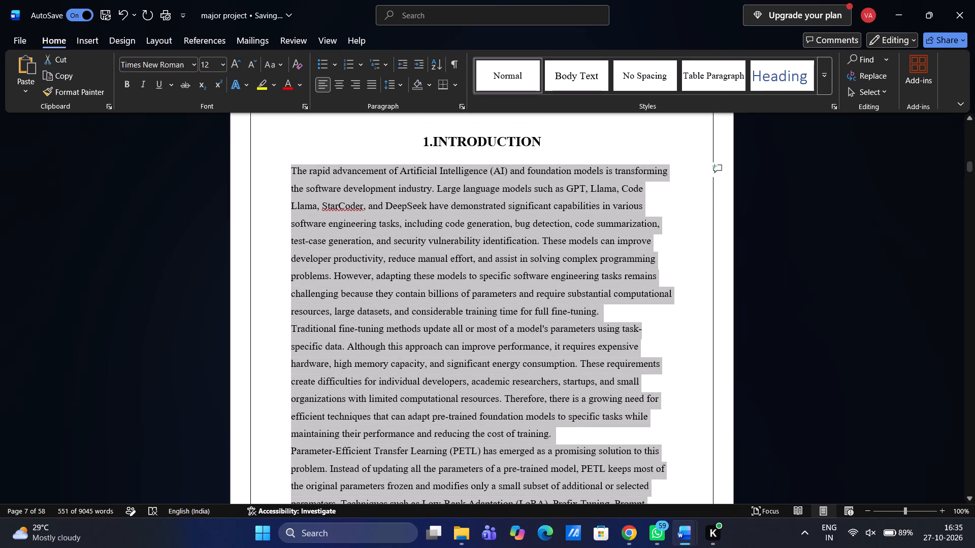
left_click(367, 86)
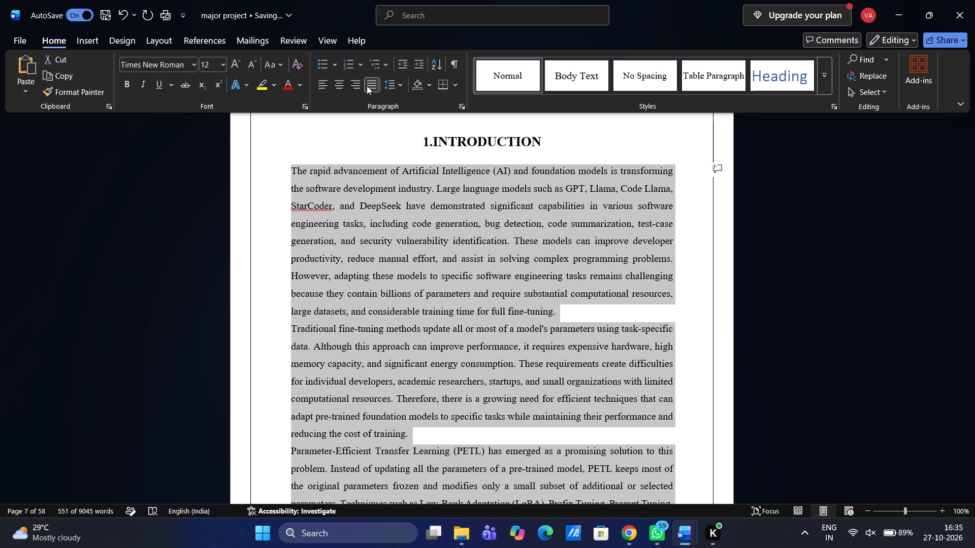
Insert a blank line after each of the first three introduction paragraphs, ending "full fine-tuning", "cost of training" and "software engineering applications".
left_click(589, 306)
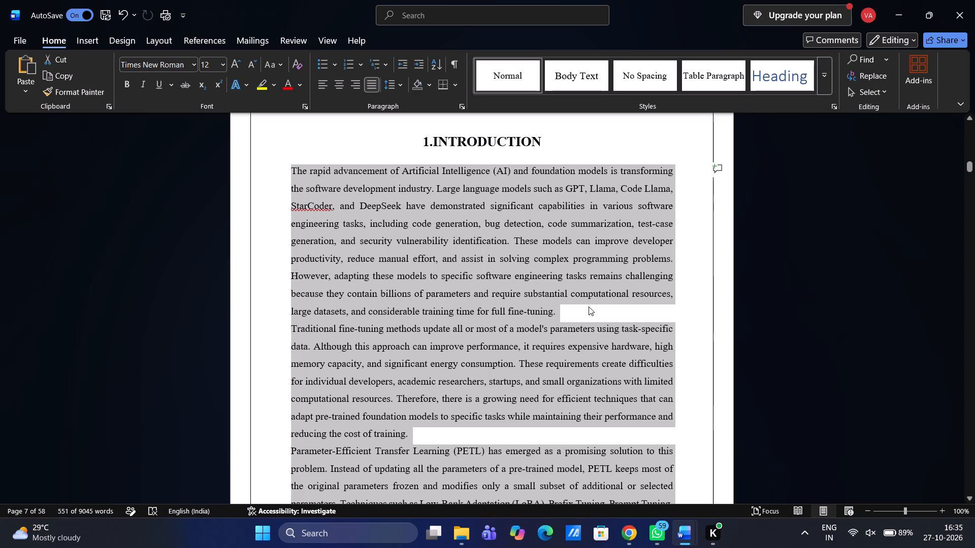
key("Return")
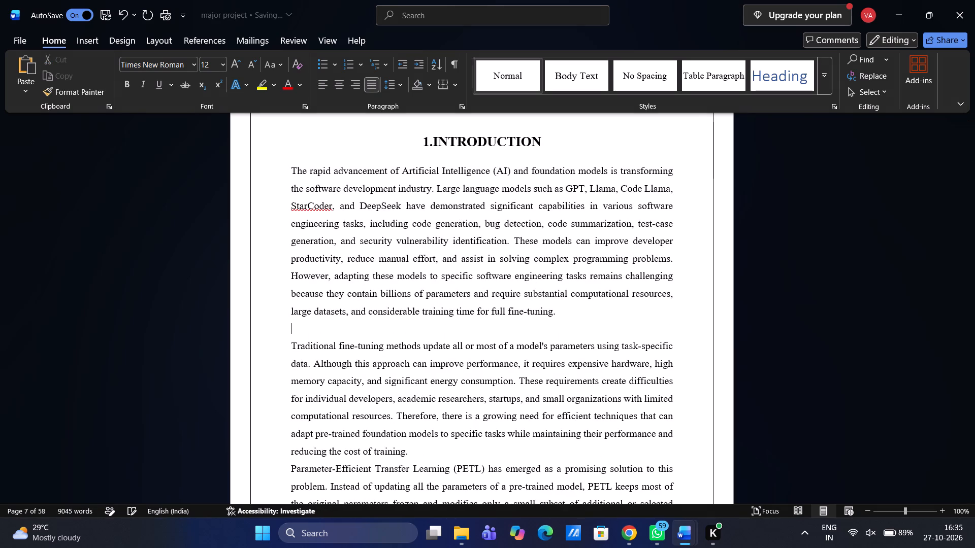
left_click(414, 451)
key("Return")
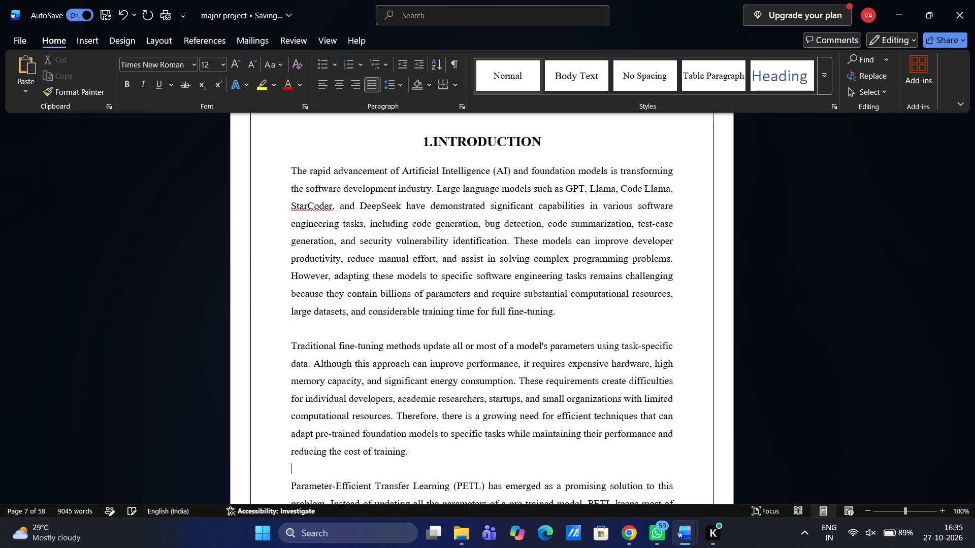
scroll(414, 451, "down", 1)
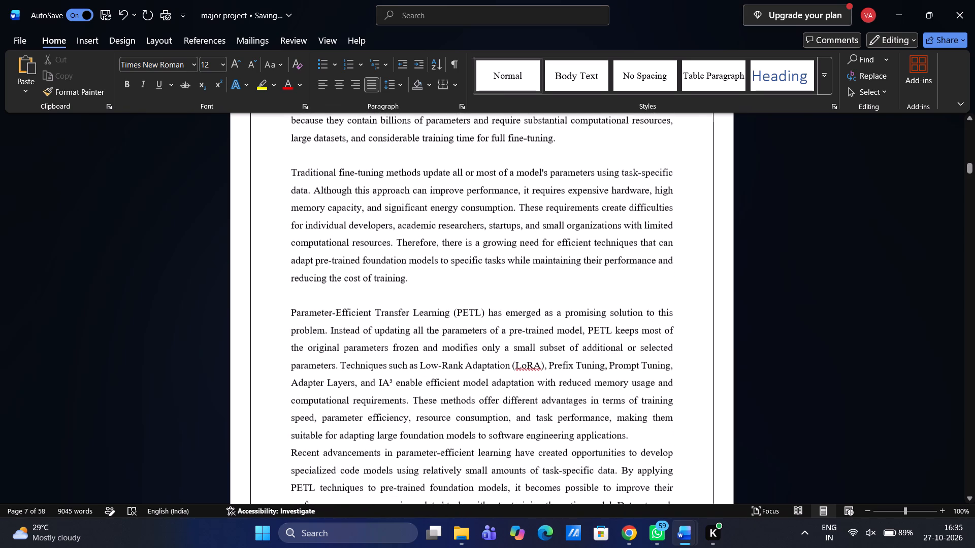
scroll(414, 451, "down", 1)
left_click(636, 434)
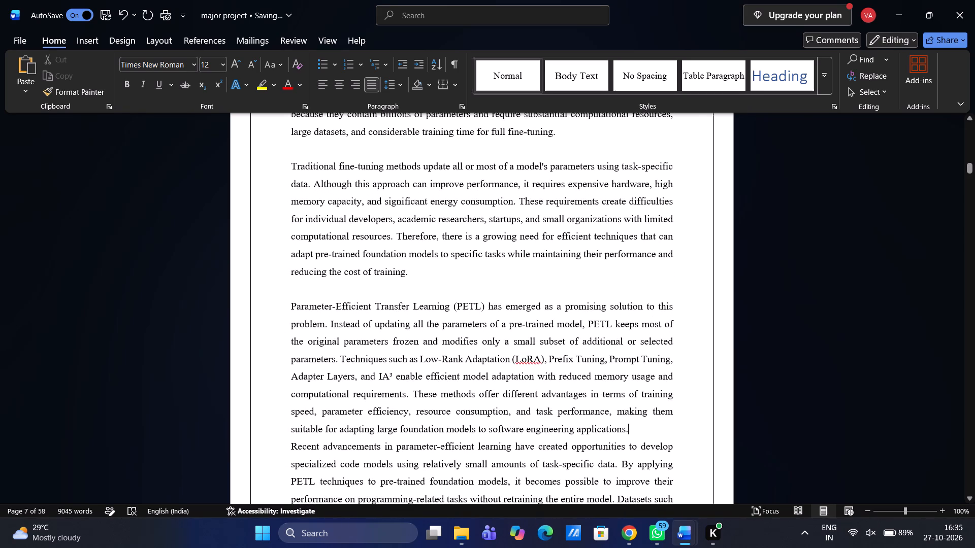
key("Return")
Insert a blank line before the introduction paragraphs starting "The proposed project" and "Overall, this research aims".
scroll(636, 434, "down", 1)
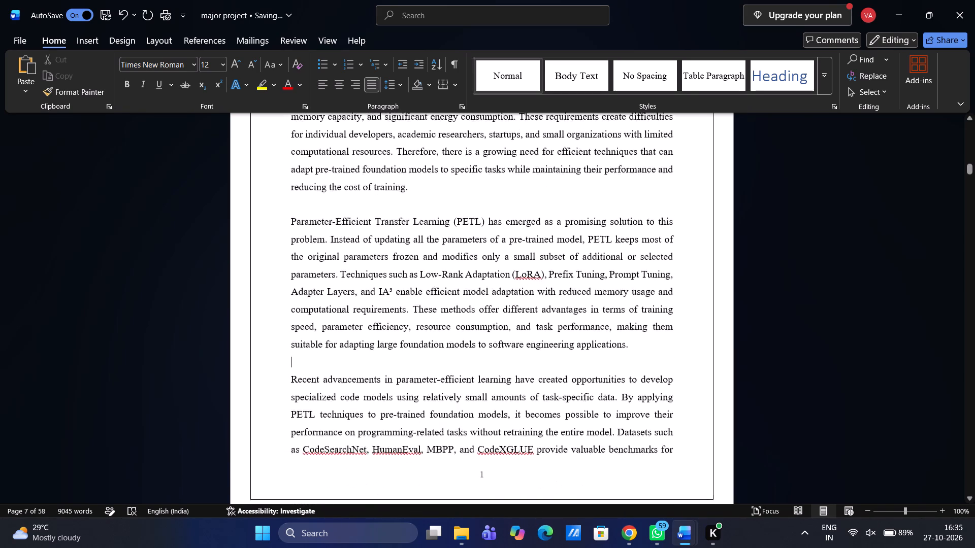
scroll(636, 434, "down", 1)
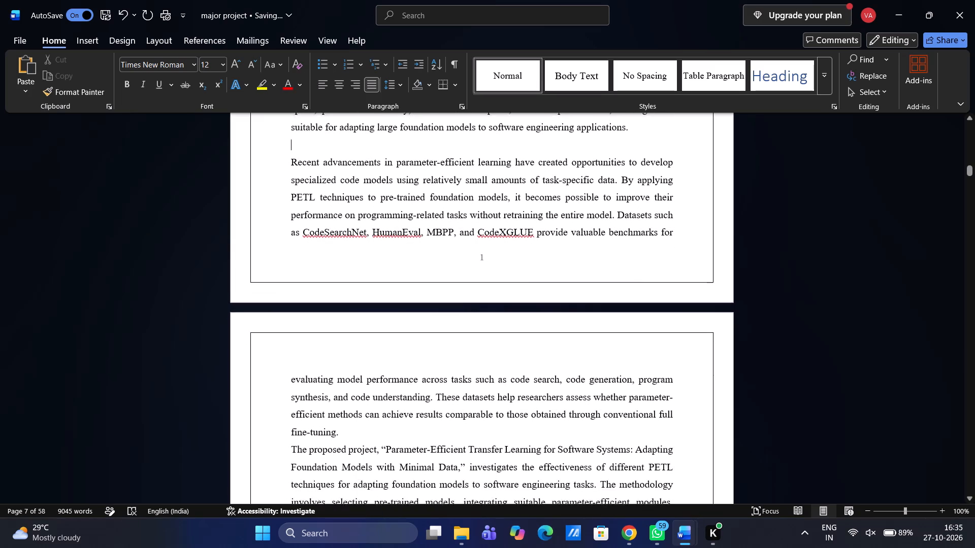
scroll(636, 434, "down", 1)
left_click(403, 420)
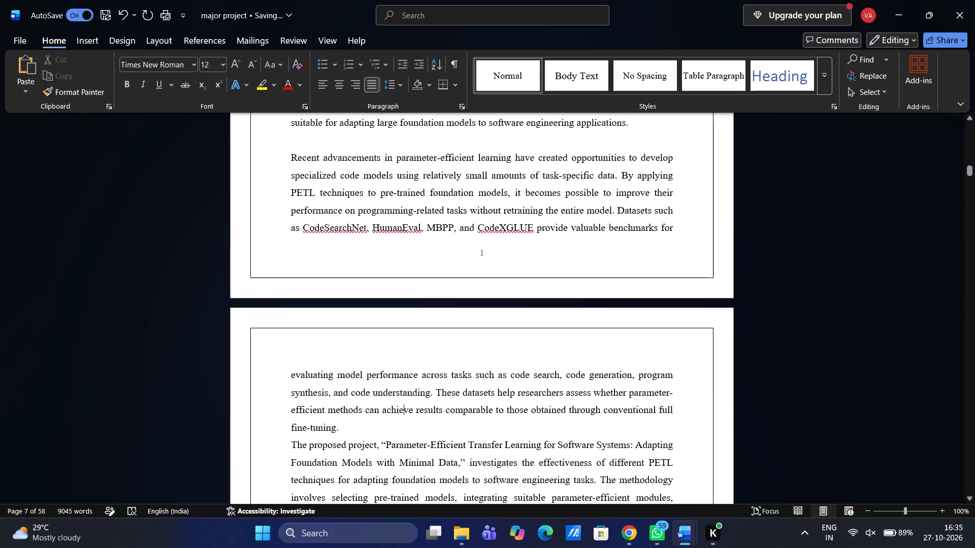
left_click(396, 423)
key("Return")
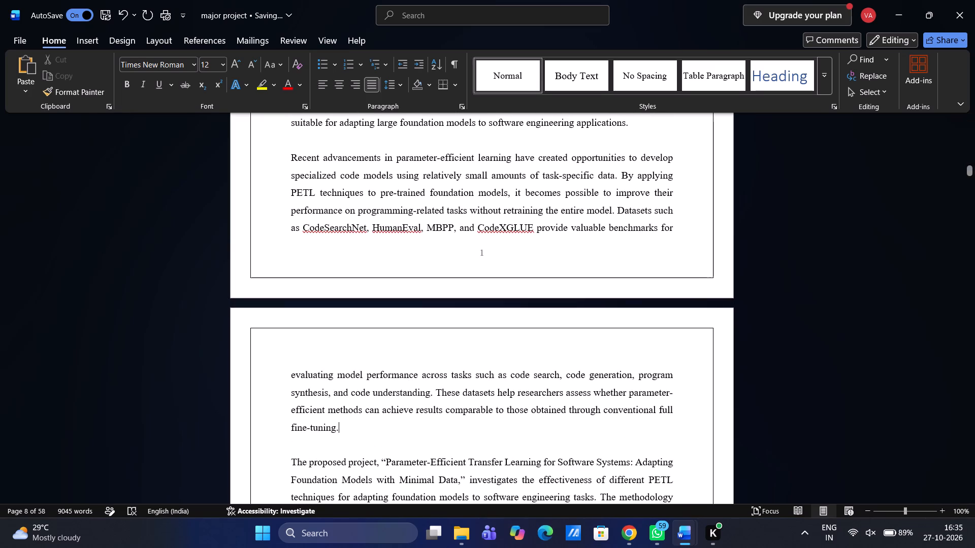
scroll(396, 423, "down", 1)
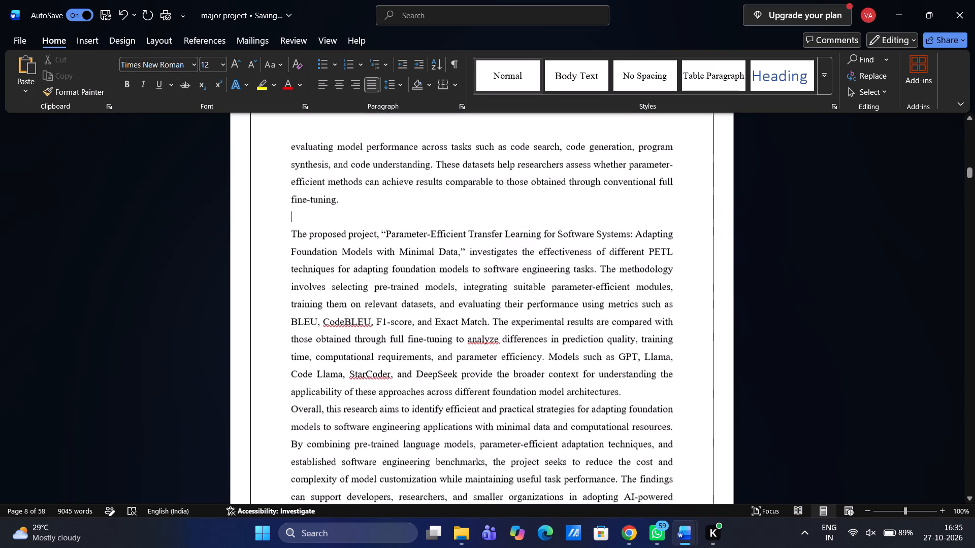
scroll(396, 423, "down", 1)
left_click(638, 356)
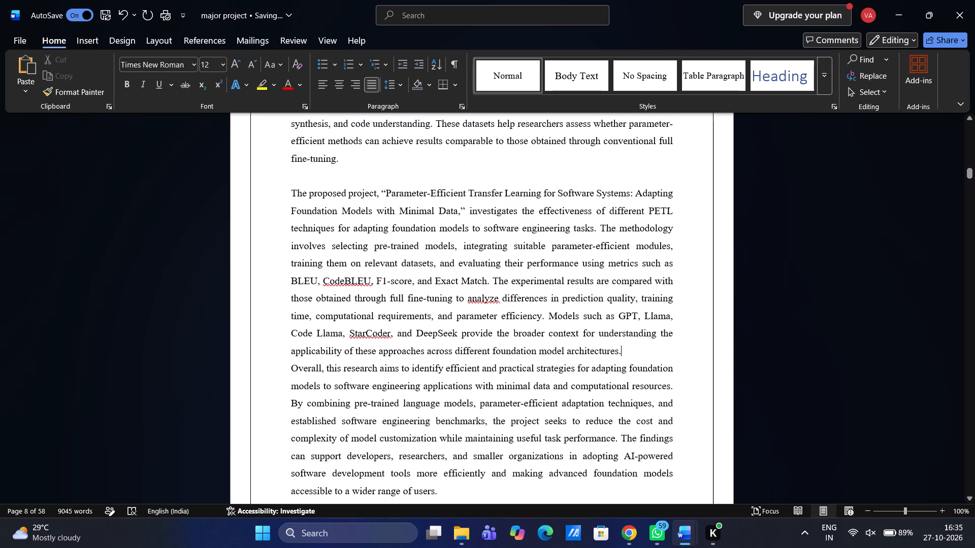
key("Return")
Delete the empty lines above the 2.LITERATURE SURVEY heading so it starts at the top of its page.
scroll(638, 356, "down", 1)
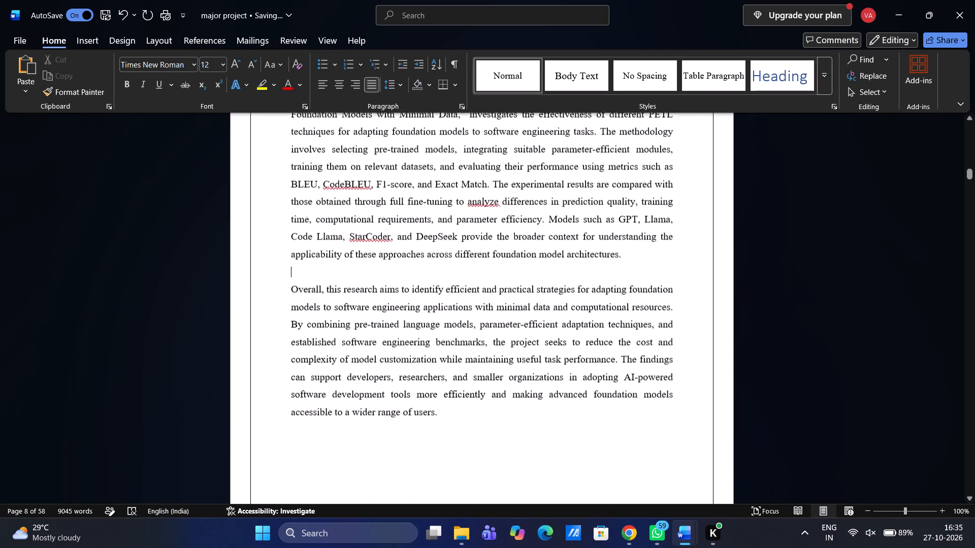
scroll(638, 356, "down", 1)
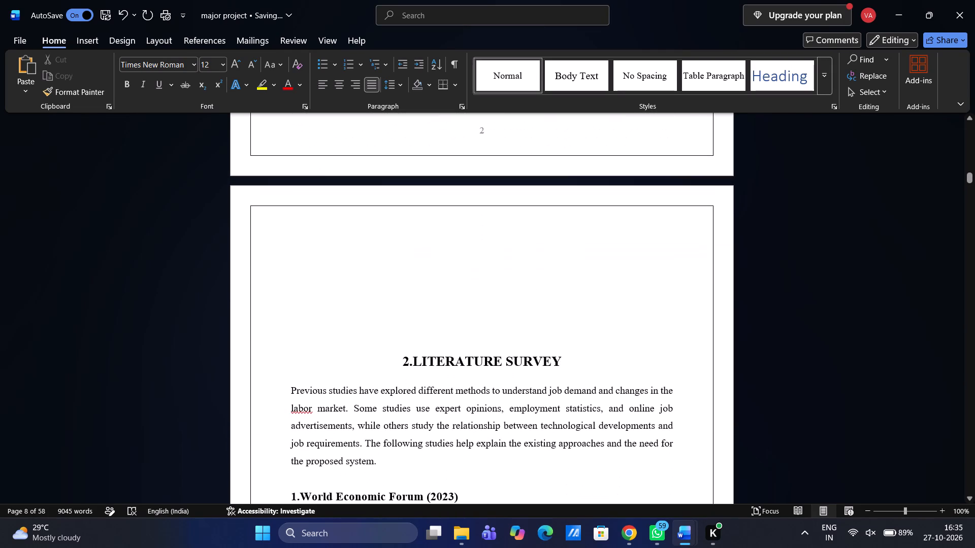
scroll(638, 356, "down", 1)
left_click(393, 344)
key("BackSpace")
key("BackSpace")
key("BackSpace")
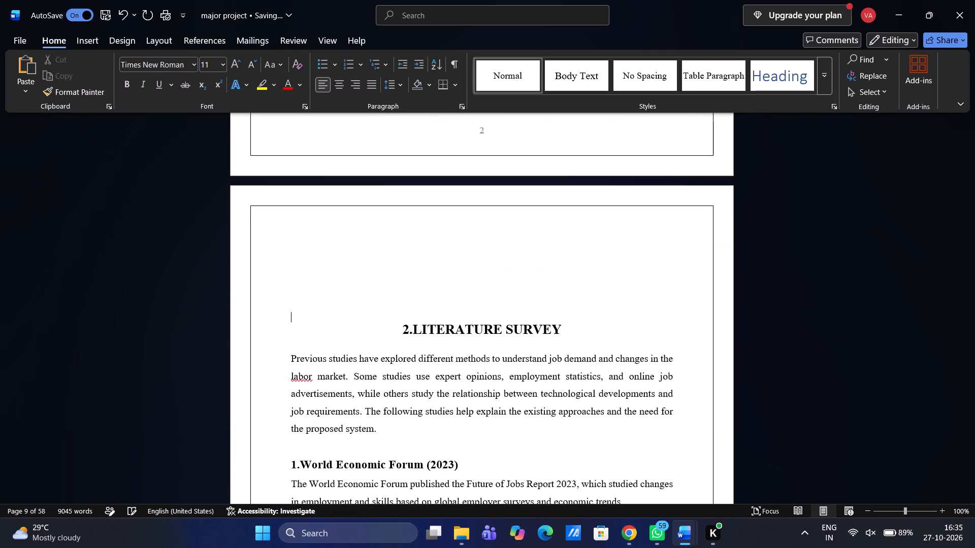
key("BackSpace")
key("BackSpace")
key("BackSpace")
key("BackSpace")
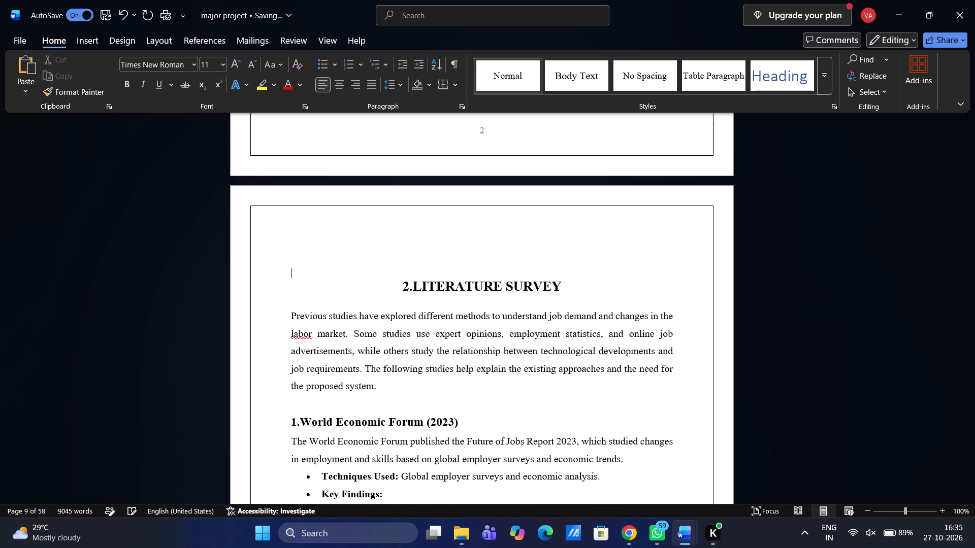
key("BackSpace")
key("BackSpace")
key("BackSpace")
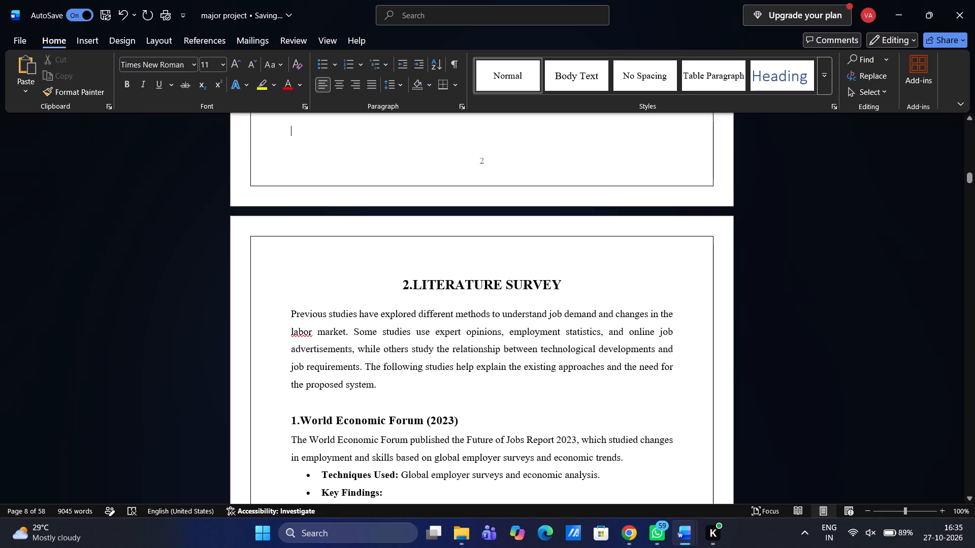
Justify both paragraphs under the ABSTRACT heading, from "The project titled" to "limited computational resources".
scroll(393, 344, "up", 1)
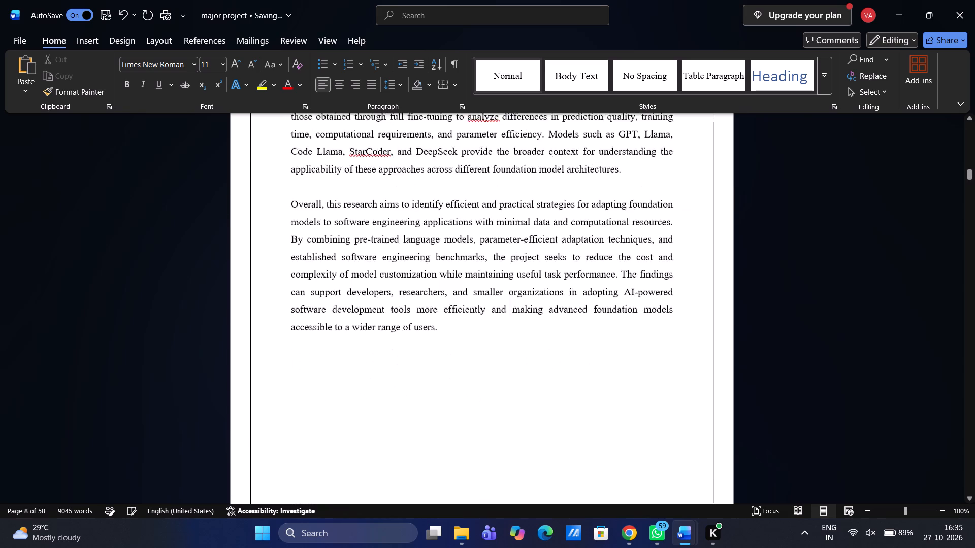
scroll(393, 344, "up", 2)
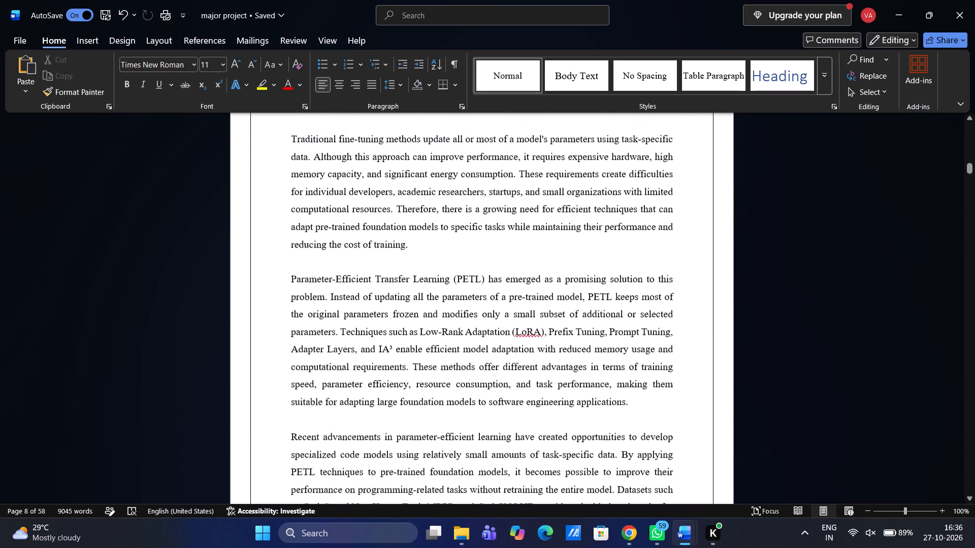
scroll(393, 344, "up", 2)
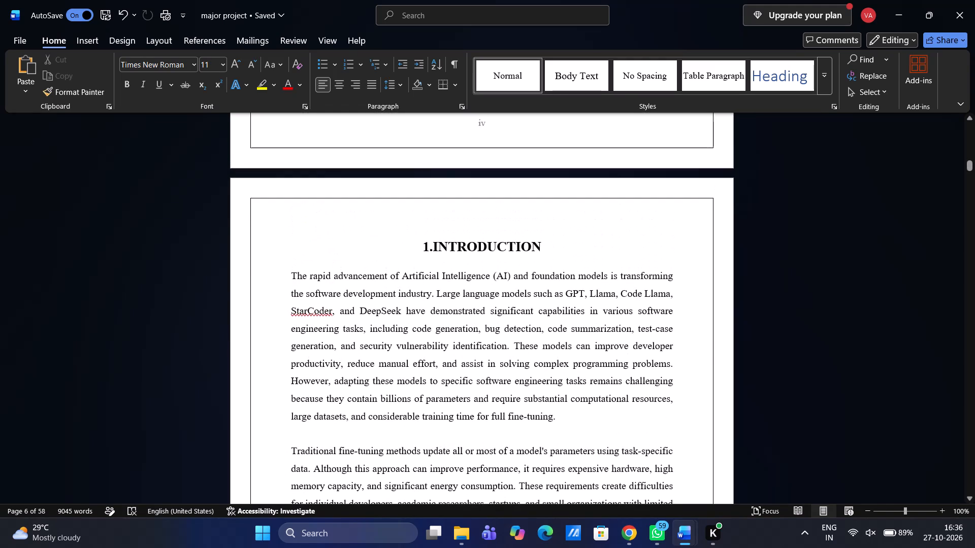
scroll(393, 344, "up", 3)
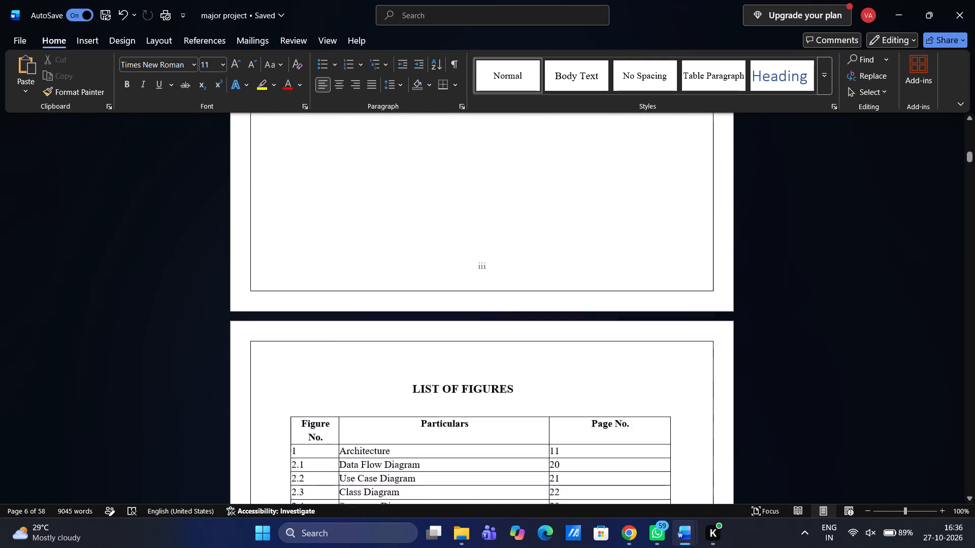
scroll(393, 344, "up", 2)
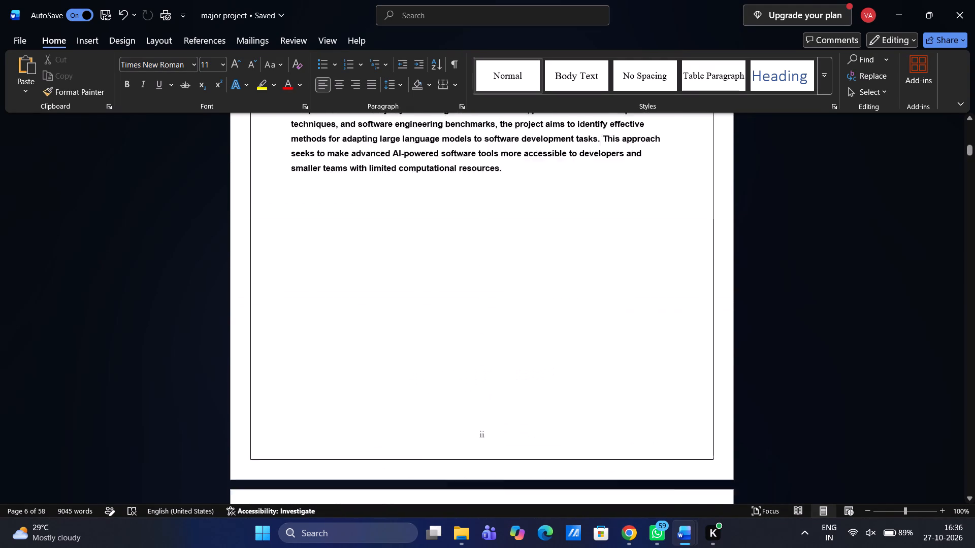
scroll(393, 344, "up", 1)
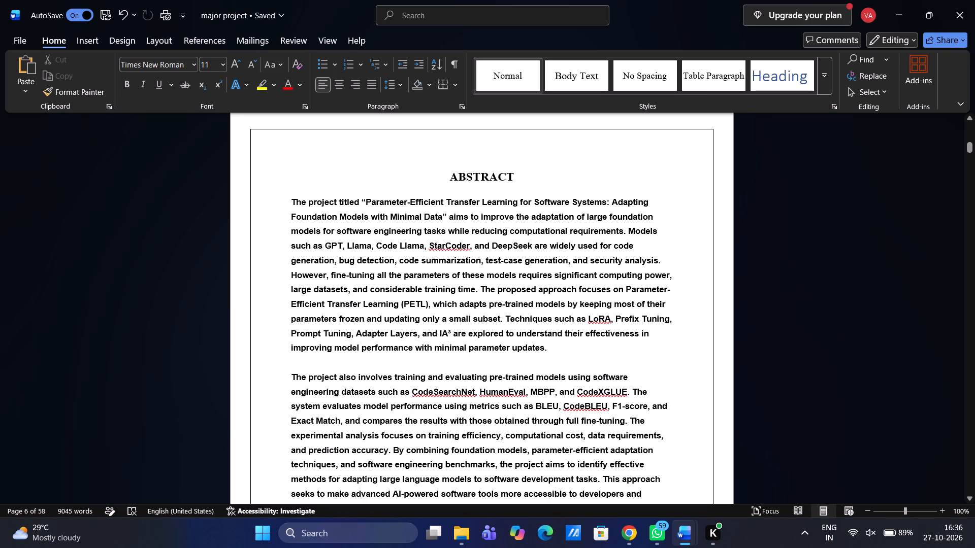
left_click_drag(292, 200, 453, 373)
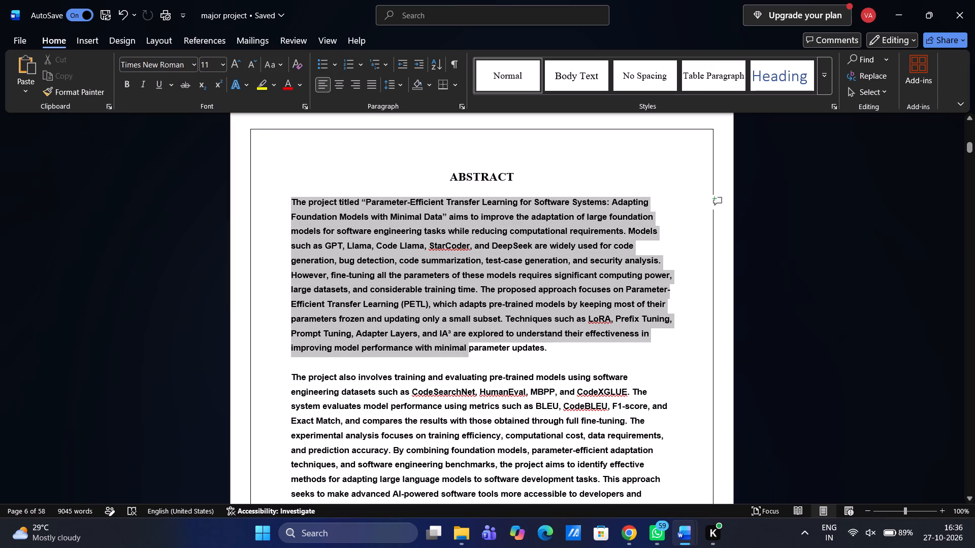
left_click_drag(453, 373, 502, 483)
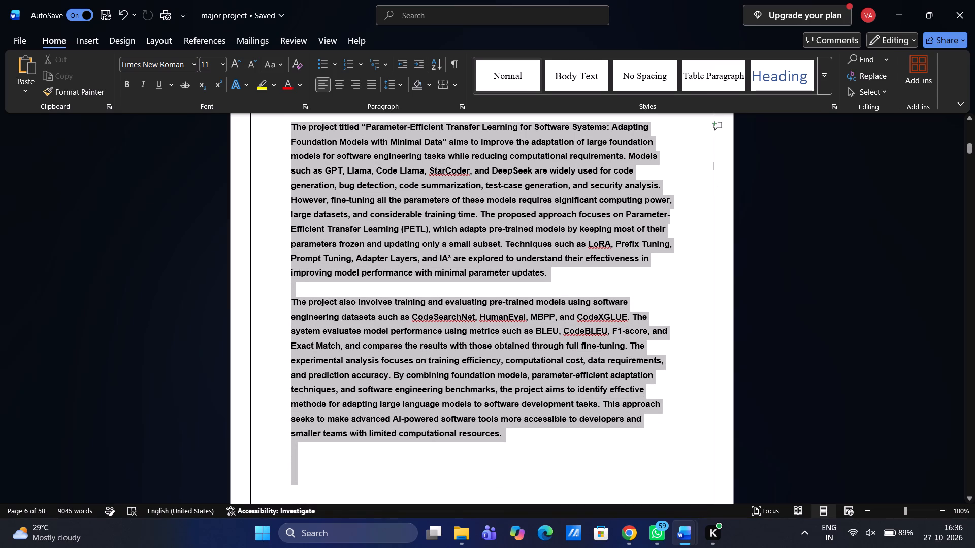
left_click_drag(502, 483, 508, 425)
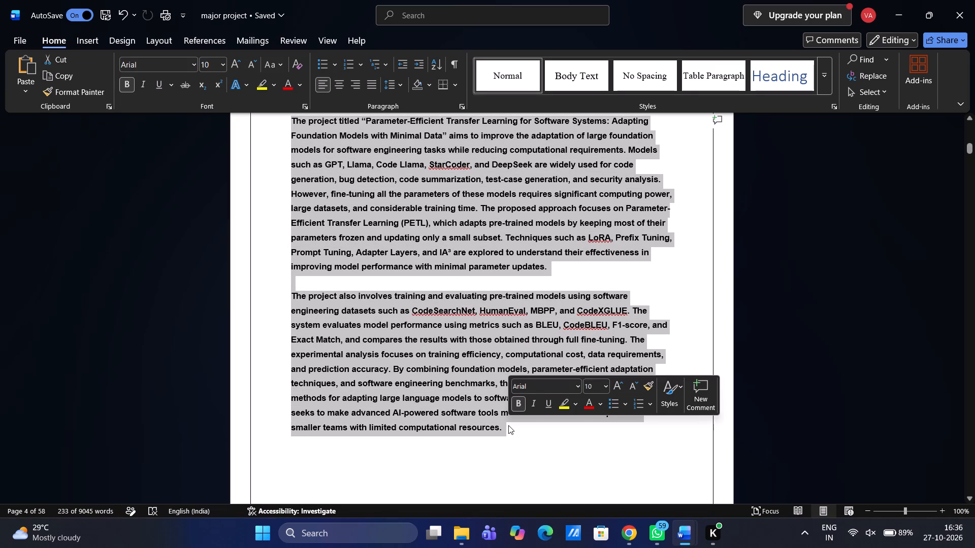
left_click(368, 86)
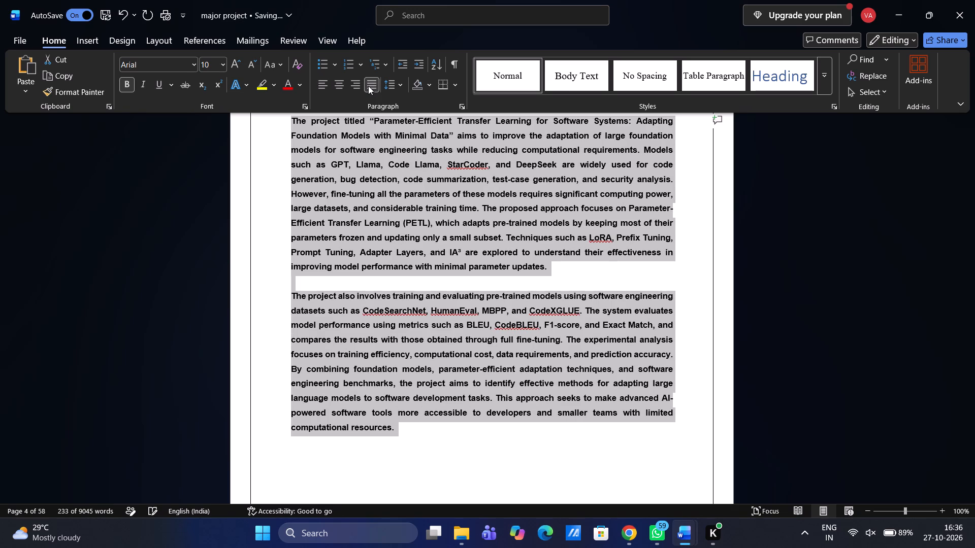
left_click(526, 467)
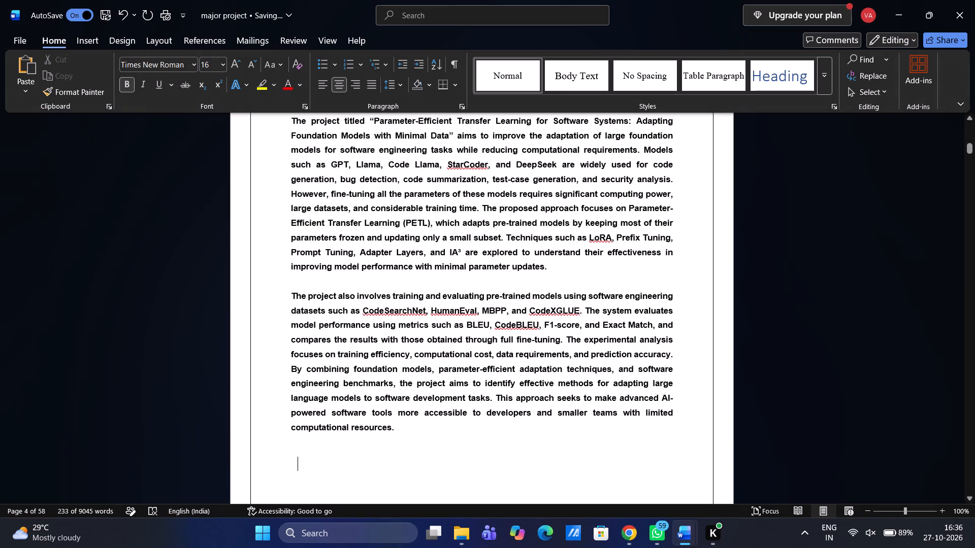
Look through the report from the abstract past the introduction and 2.LITERATURE SURVEY to the 3.SYSTEM ANALYSIS section, checking content and layout.
scroll(526, 467, "down", 1)
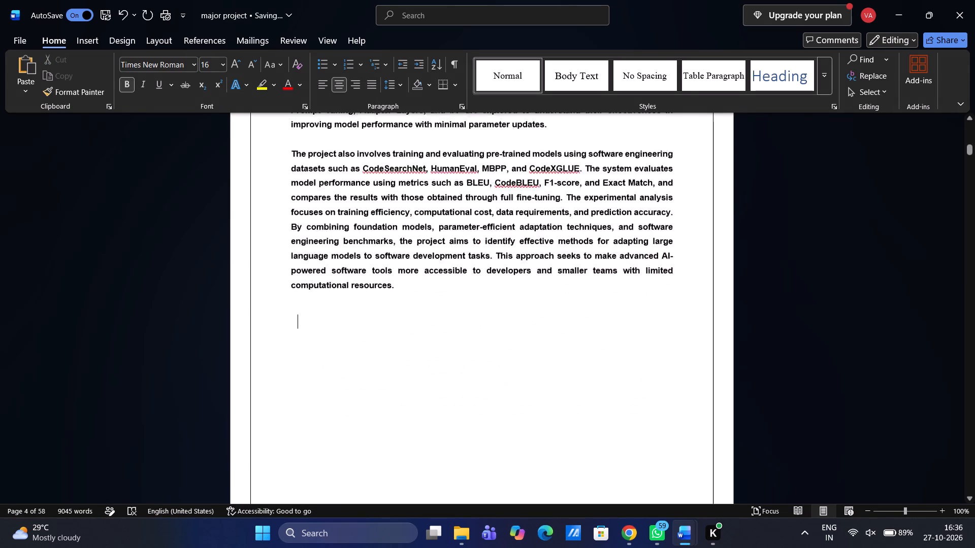
scroll(526, 467, "down", 2)
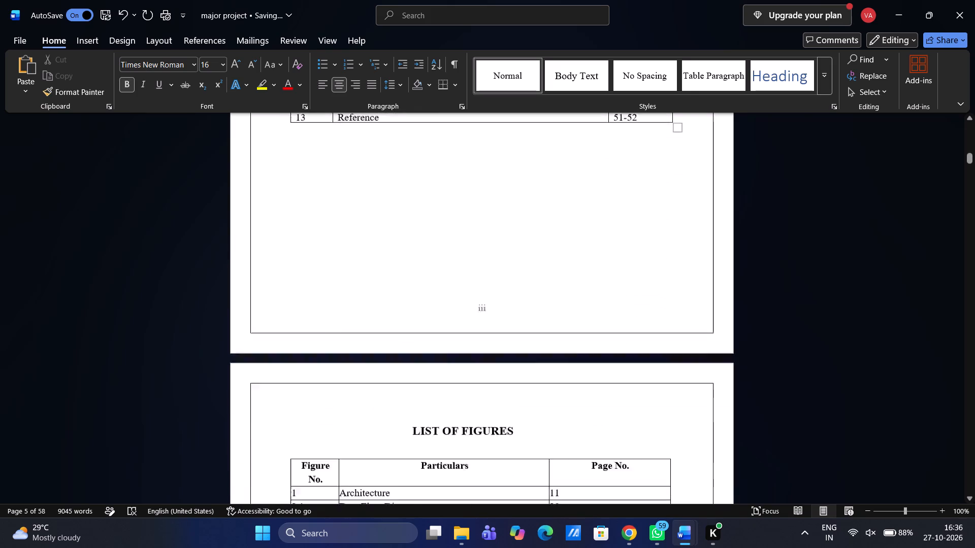
scroll(526, 467, "down", 2)
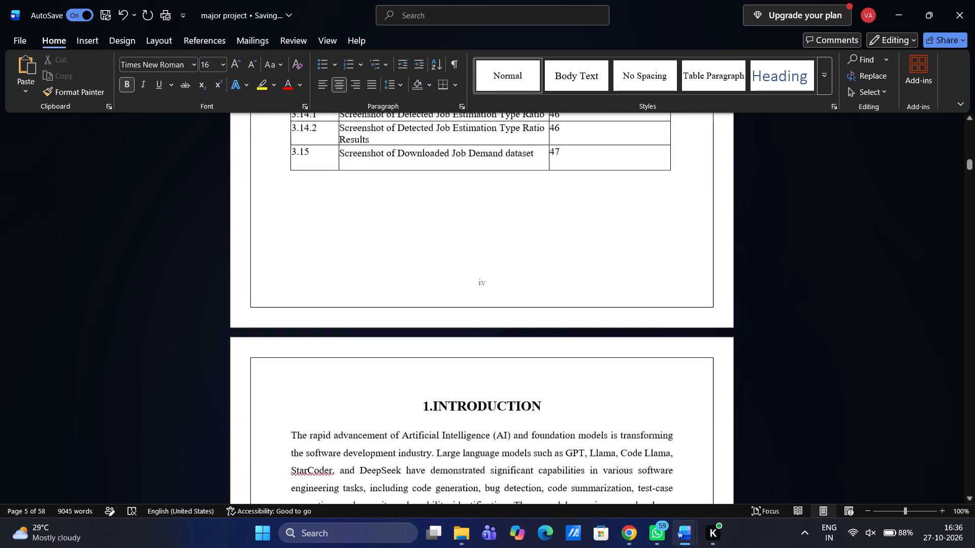
scroll(526, 467, "down", 3)
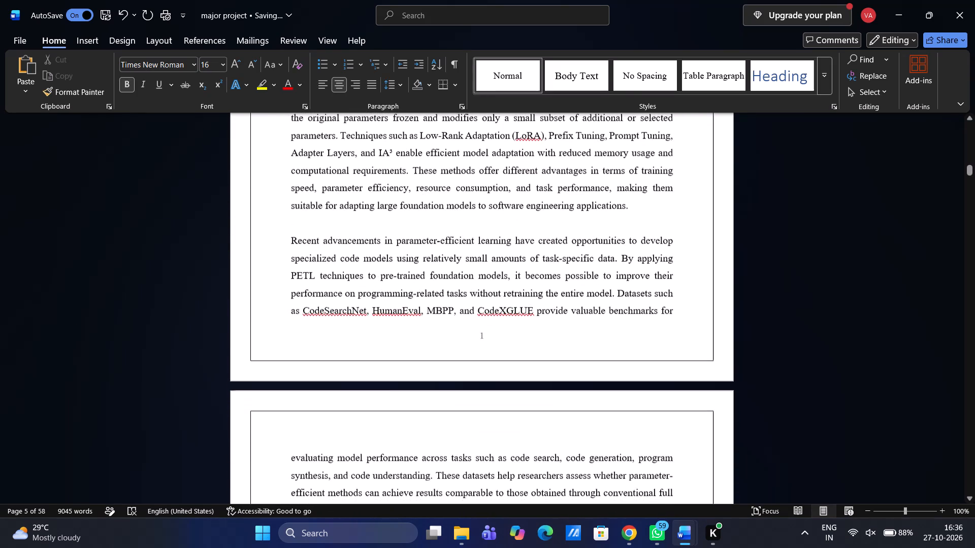
scroll(526, 467, "down", 2)
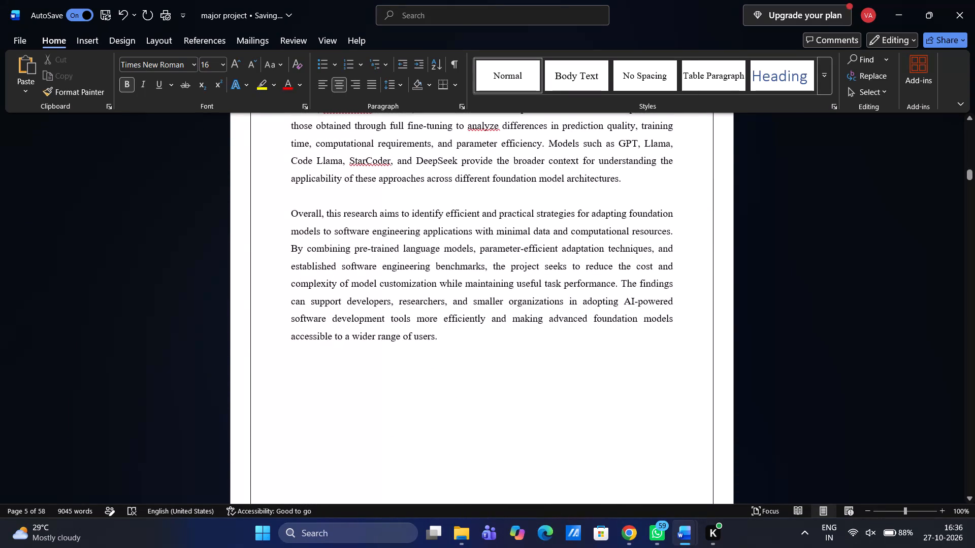
scroll(526, 467, "down", 1)
scroll(497, 434, "down", 1)
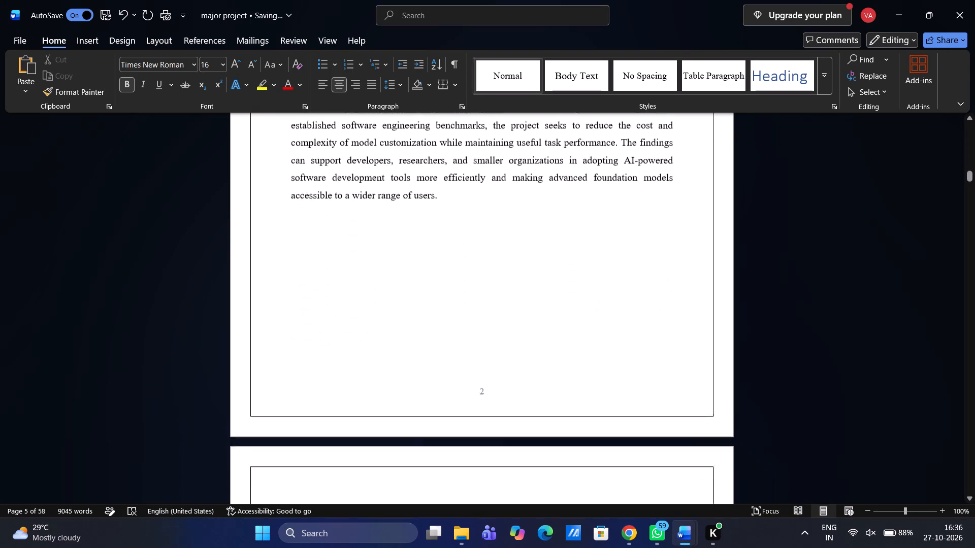
scroll(497, 434, "down", 2)
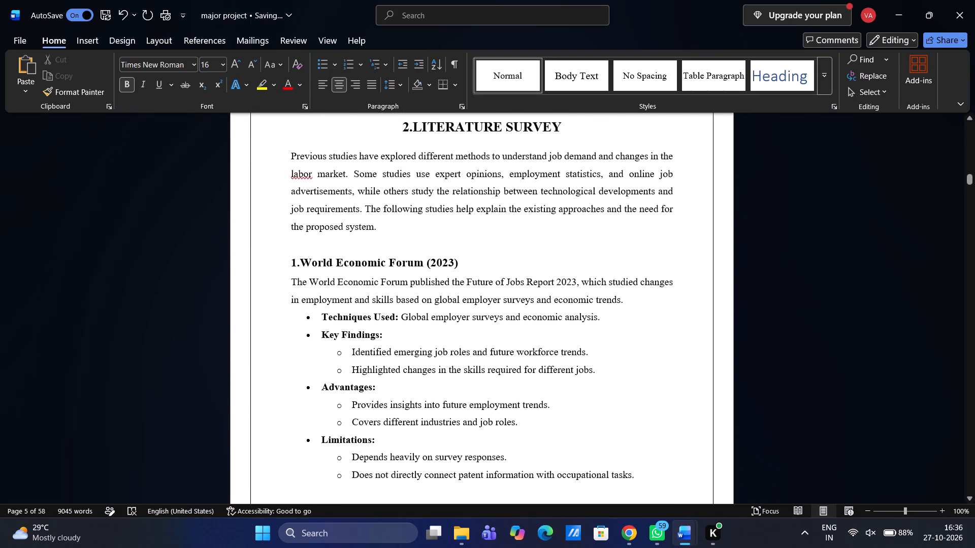
scroll(497, 434, "down", 3)
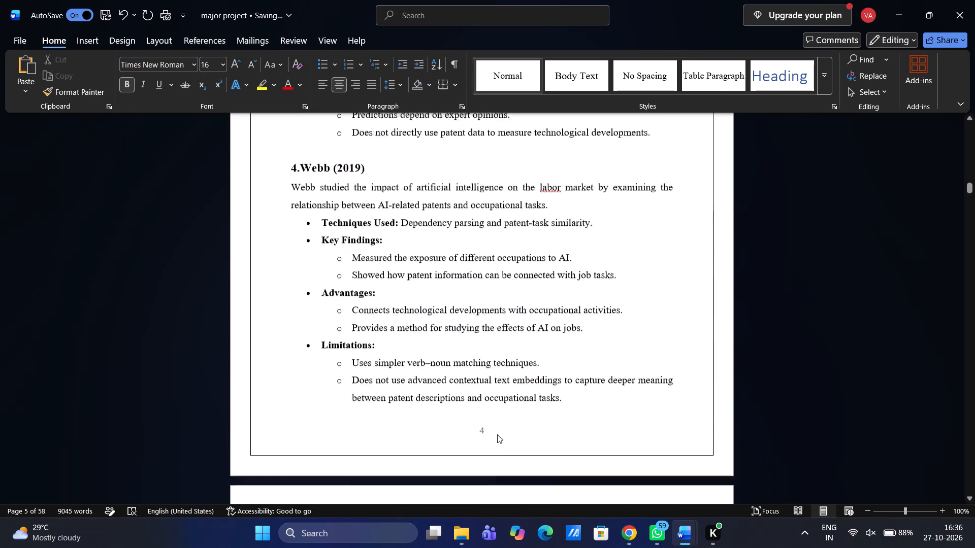
scroll(497, 434, "down", 2)
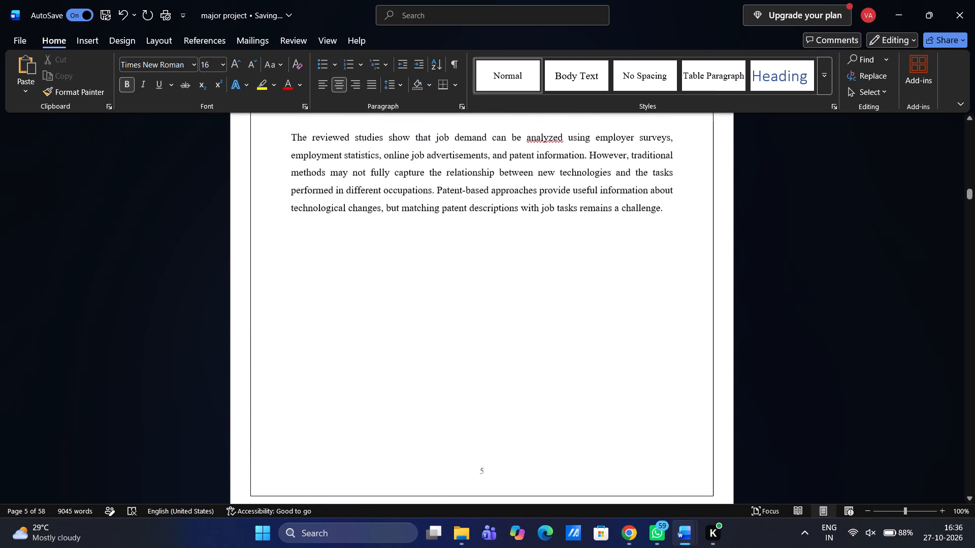
scroll(497, 434, "down", 1)
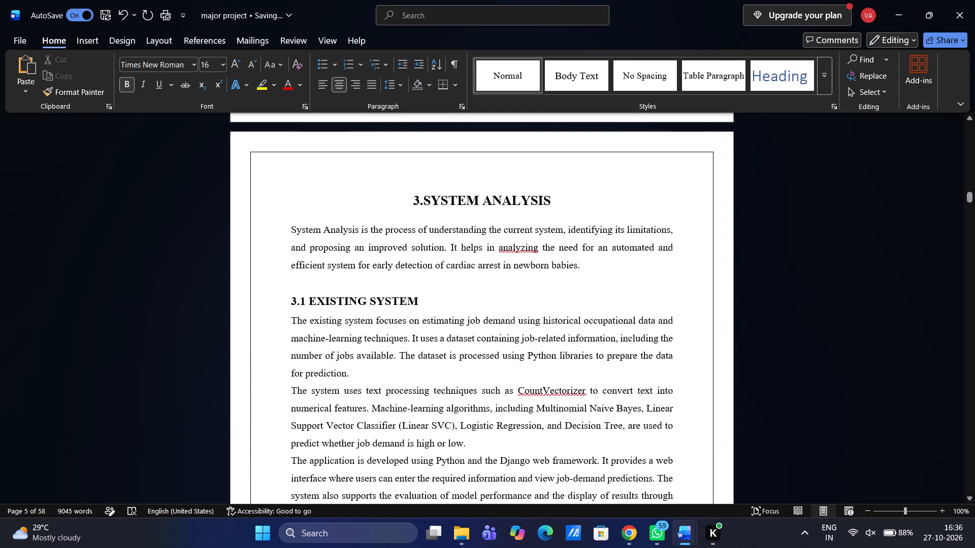
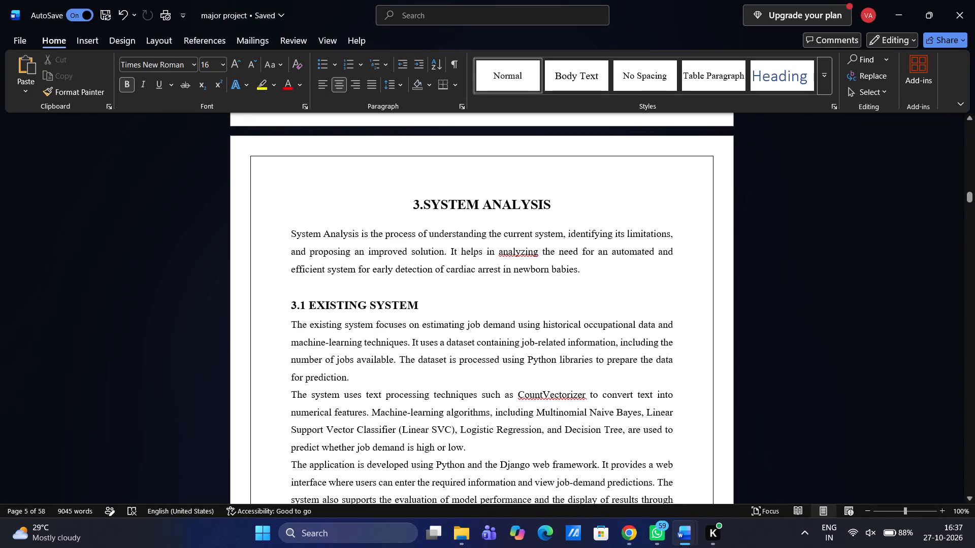
Review the existing literature survey from its closing paragraph back to the 2.LITERATURE SURVEY heading.
left_click(492, 266)
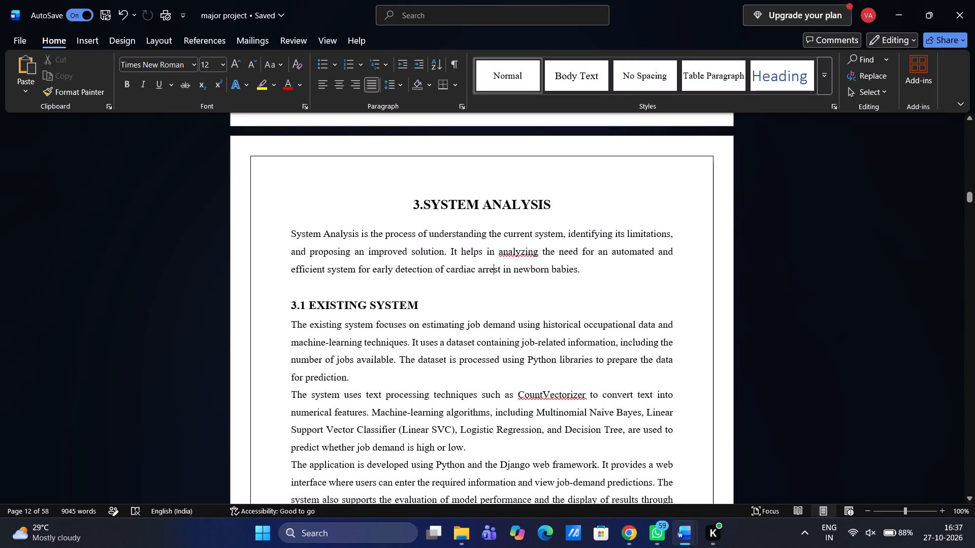
scroll(492, 266, "up", 2)
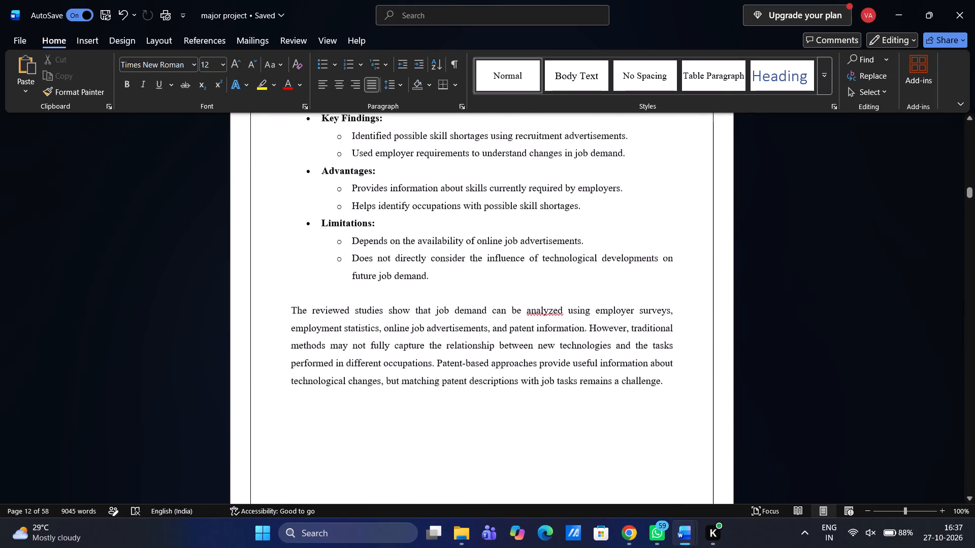
scroll(492, 266, "up", 2)
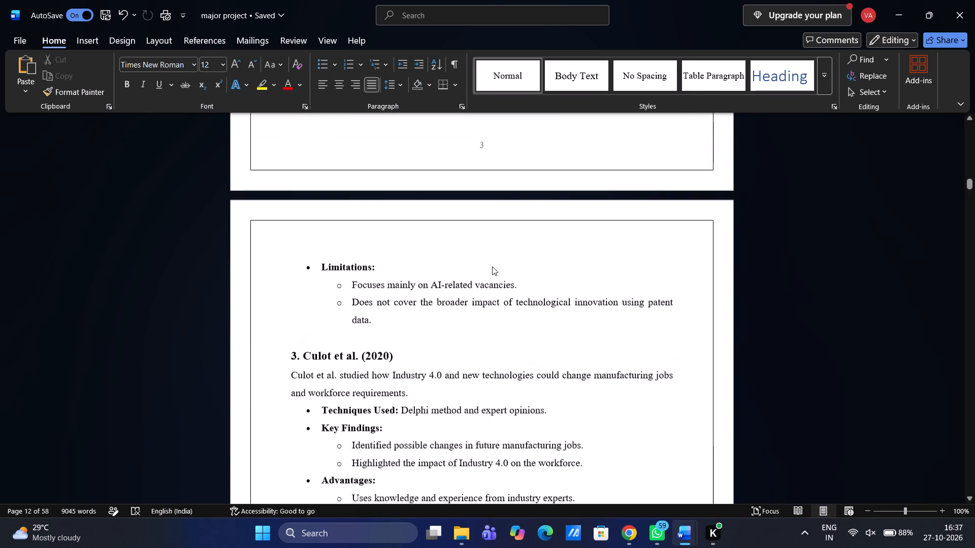
scroll(492, 266, "up", 2)
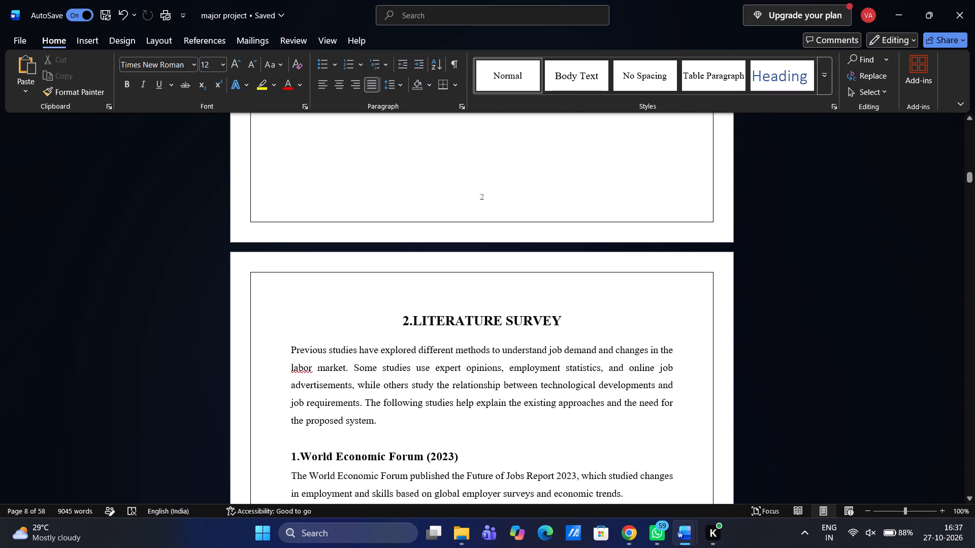
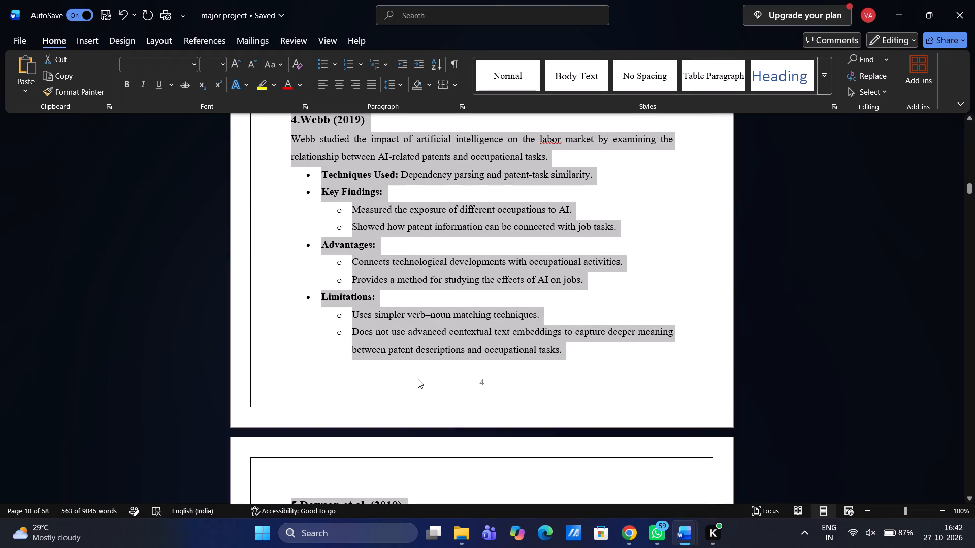
key("ctrl+v")
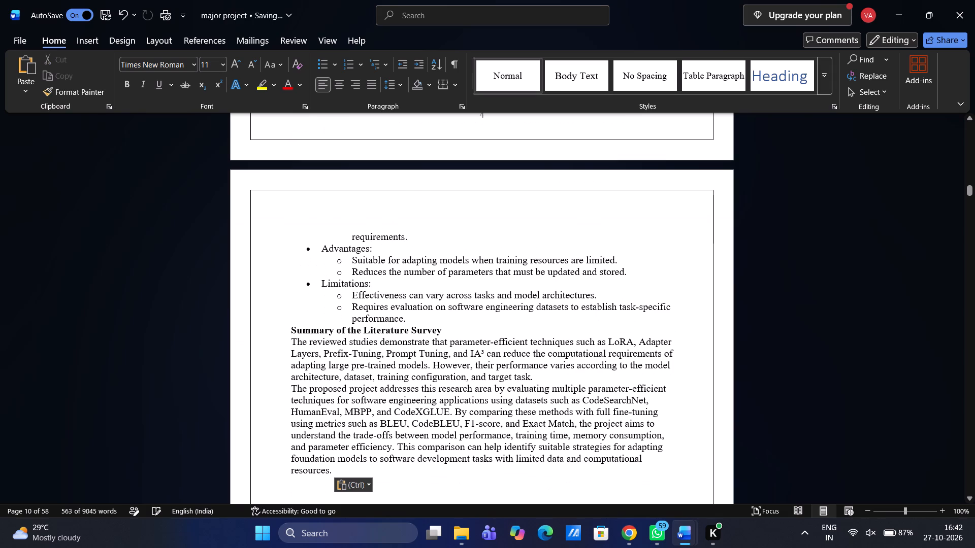
Set the line spacing of the whole pasted literature survey, from its opening paragraph to the closing summary, to 1.5.
scroll(418, 379, "up", 1)
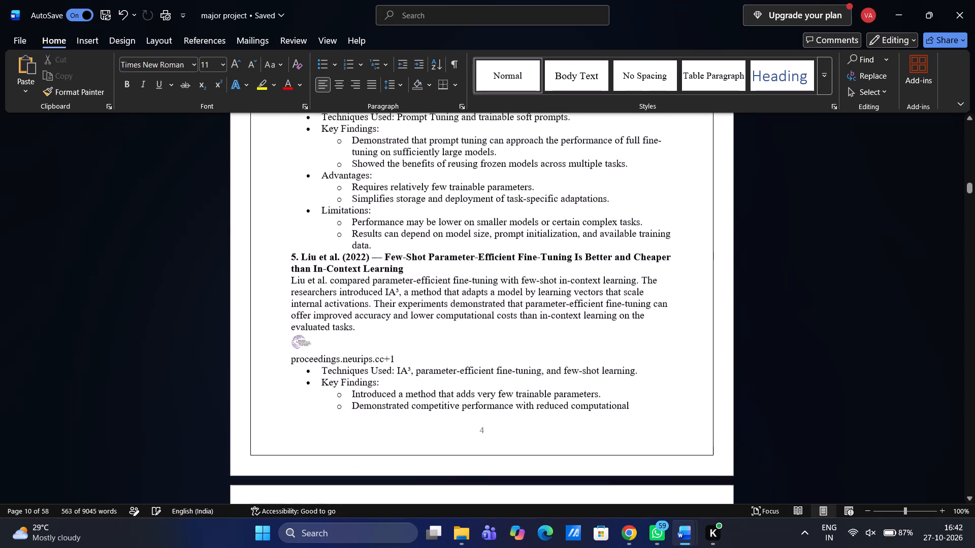
scroll(418, 379, "up", 2)
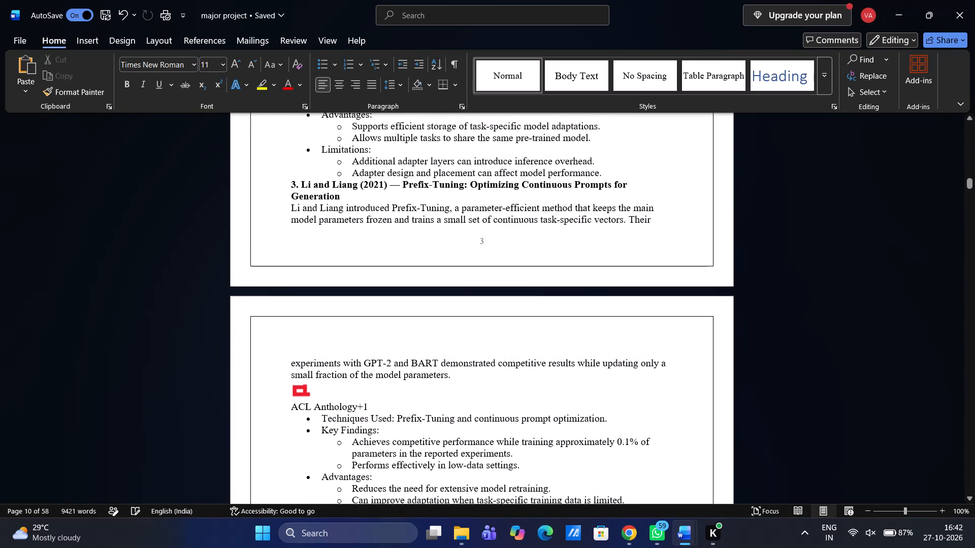
scroll(418, 379, "up", 2)
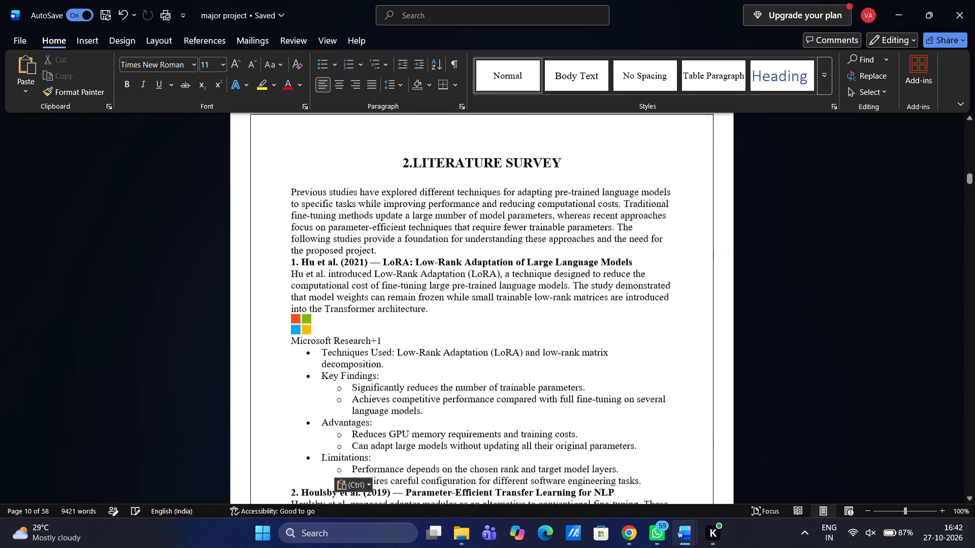
scroll(418, 379, "up", 1)
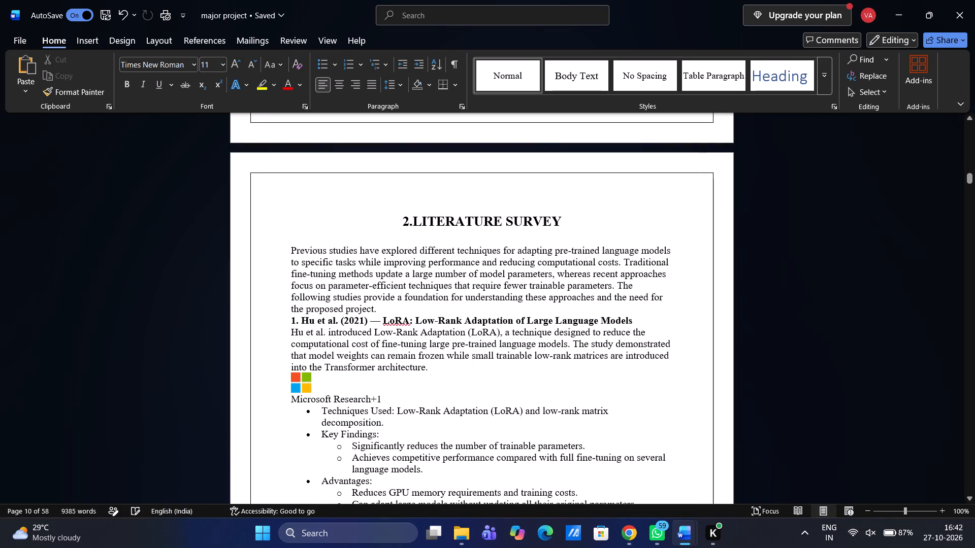
left_click_drag(287, 248, 360, 370)
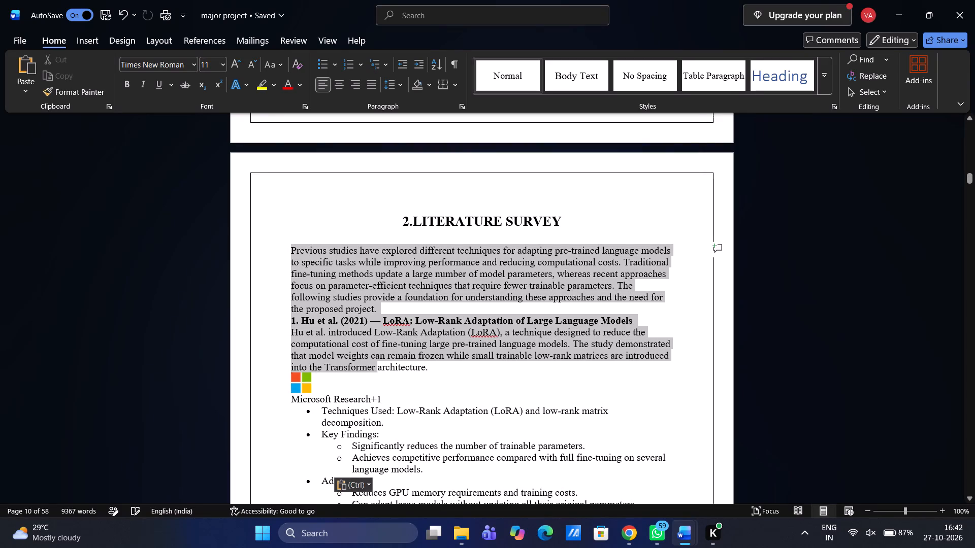
left_click_drag(360, 370, 386, 547)
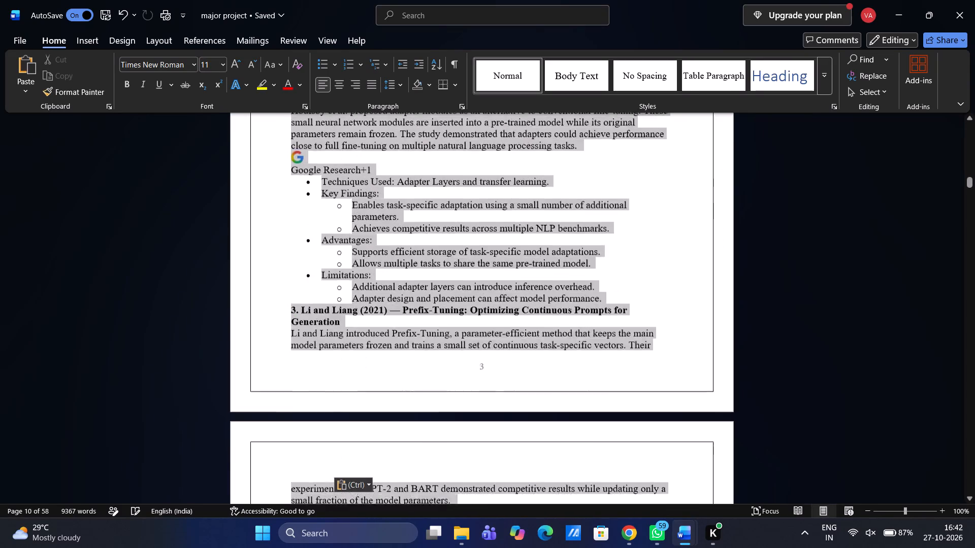
left_click_drag(386, 547, 372, 422)
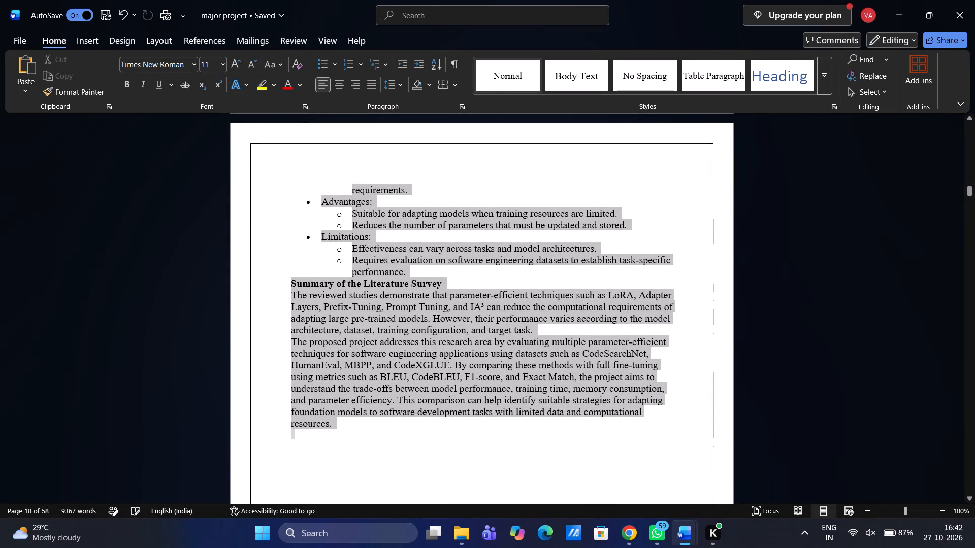
left_click_drag(372, 422, 362, 422)
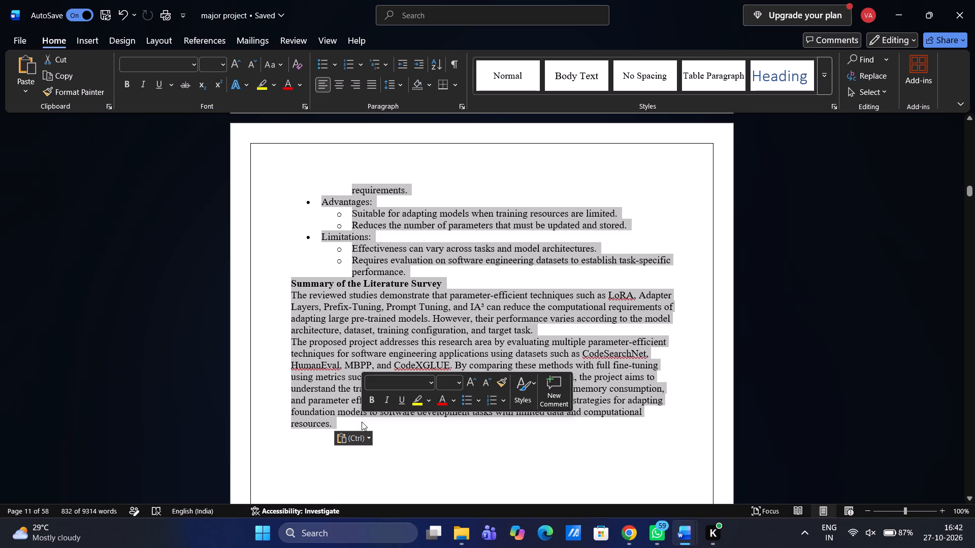
left_click(399, 85)
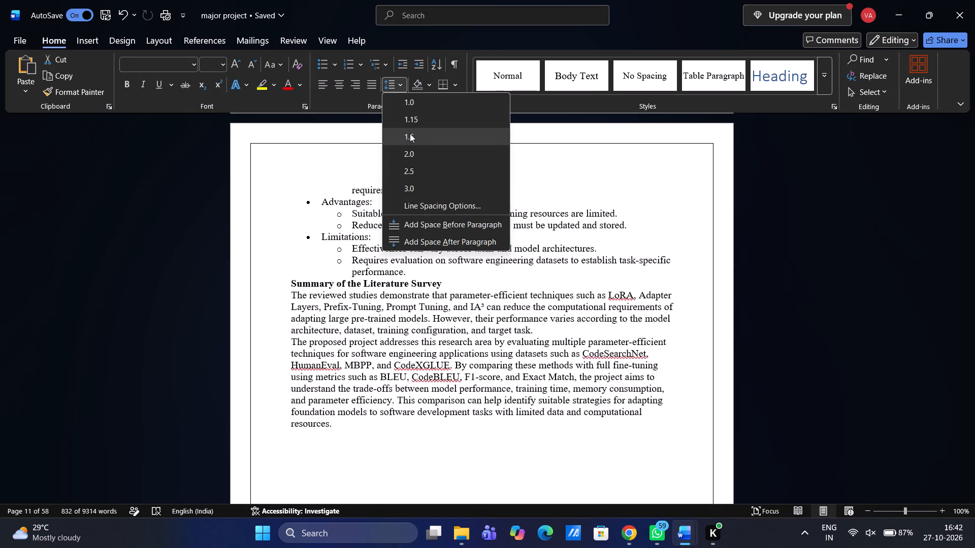
left_click(410, 133)
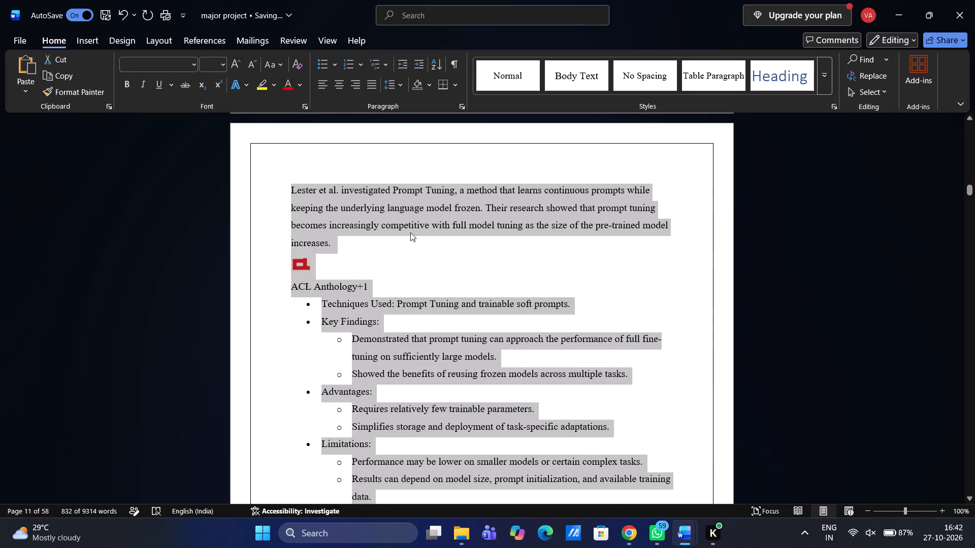
left_click(413, 267)
Insert a blank line between the survey's introductory paragraph and the "1. Hu et al. (2021)" heading.
scroll(413, 267, "up", 1)
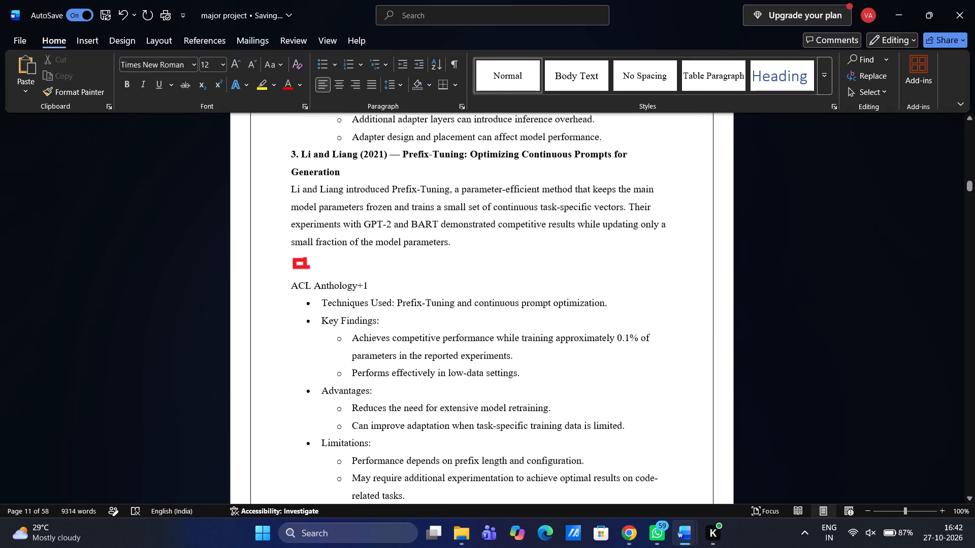
scroll(413, 267, "up", 1)
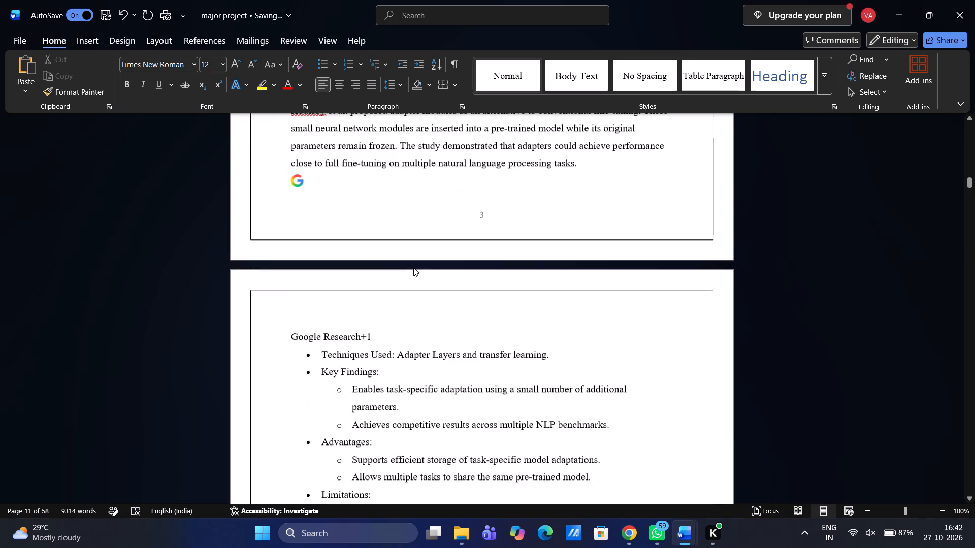
scroll(413, 267, "up", 1)
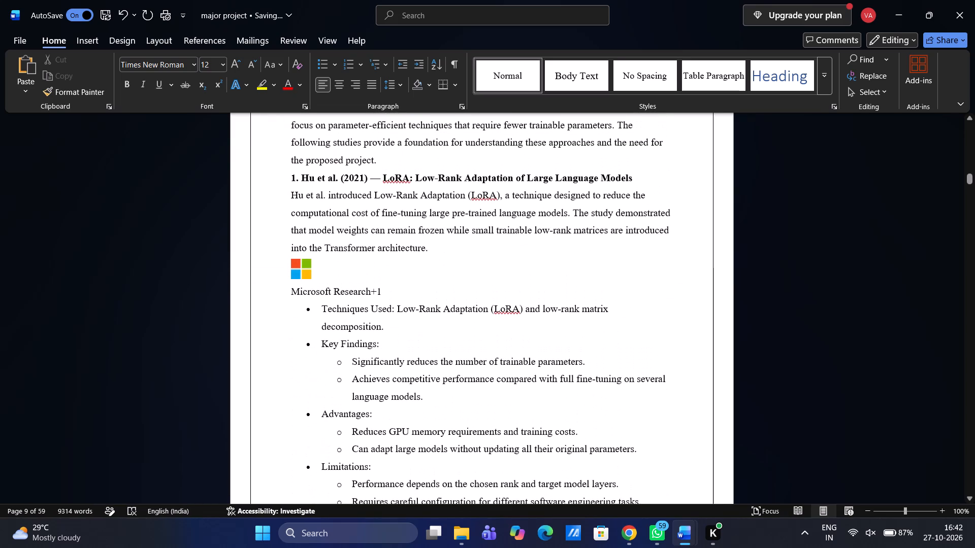
left_click(384, 158)
key("Return")
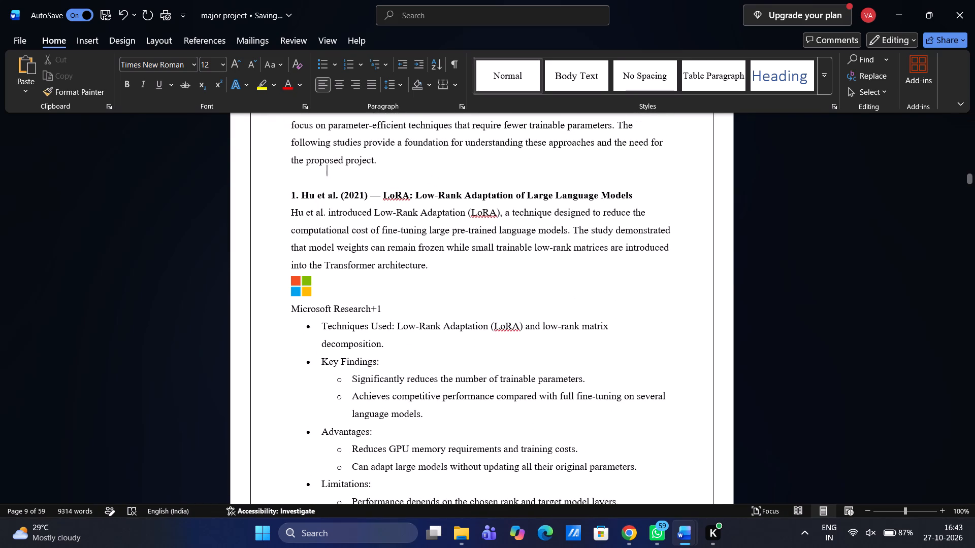
Delete the Microsoft logo image below the Hu et al. description paragraph in the literature survey.
scroll(384, 158, "up", 1)
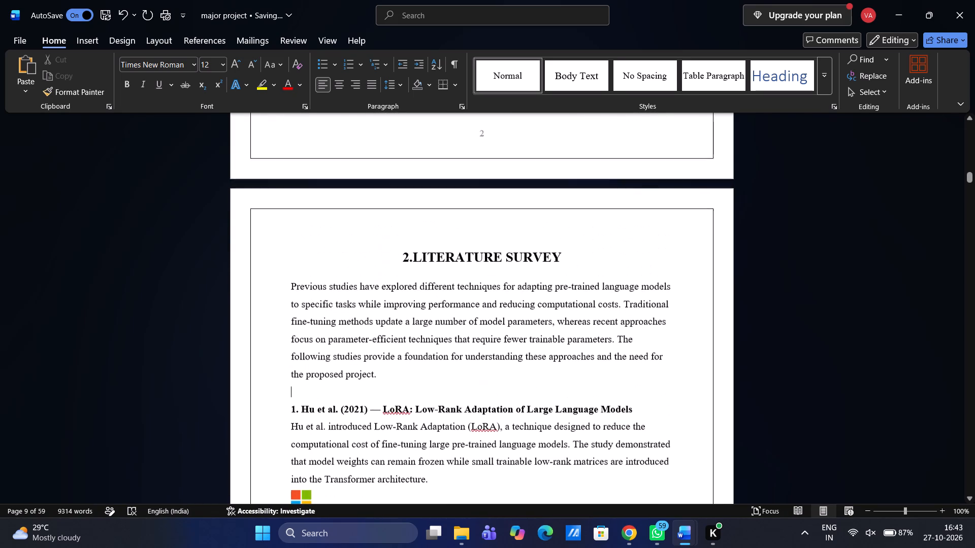
scroll(384, 158, "up", 1)
left_click(319, 402)
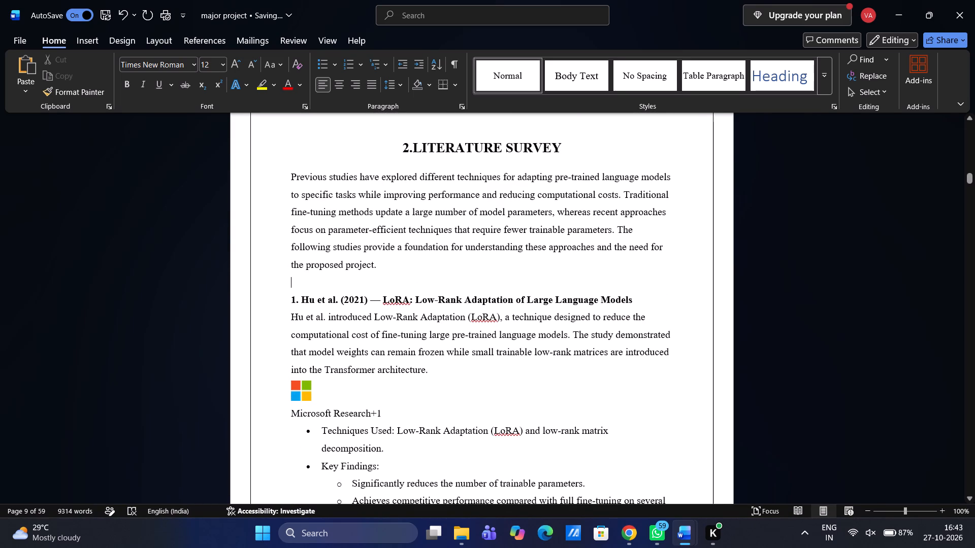
key("BackSpace")
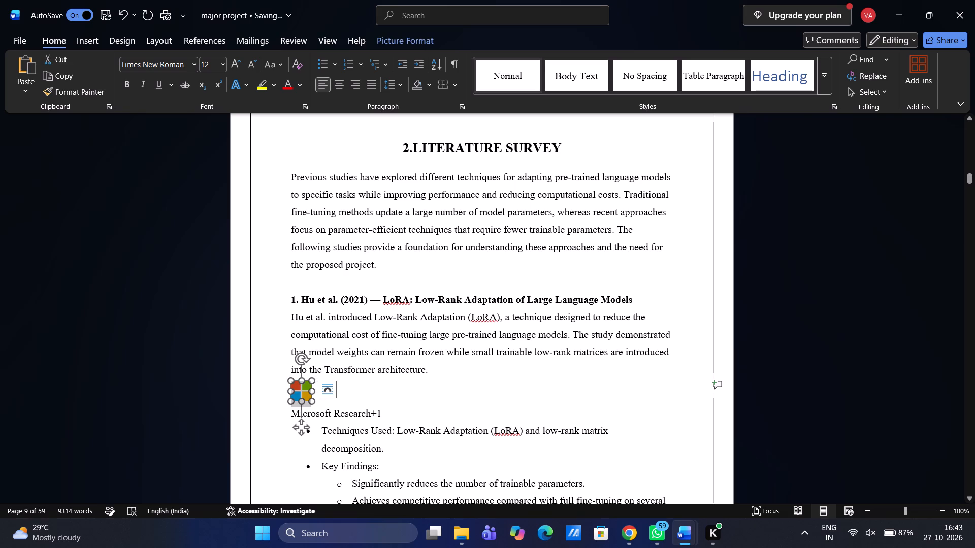
key("Delete")
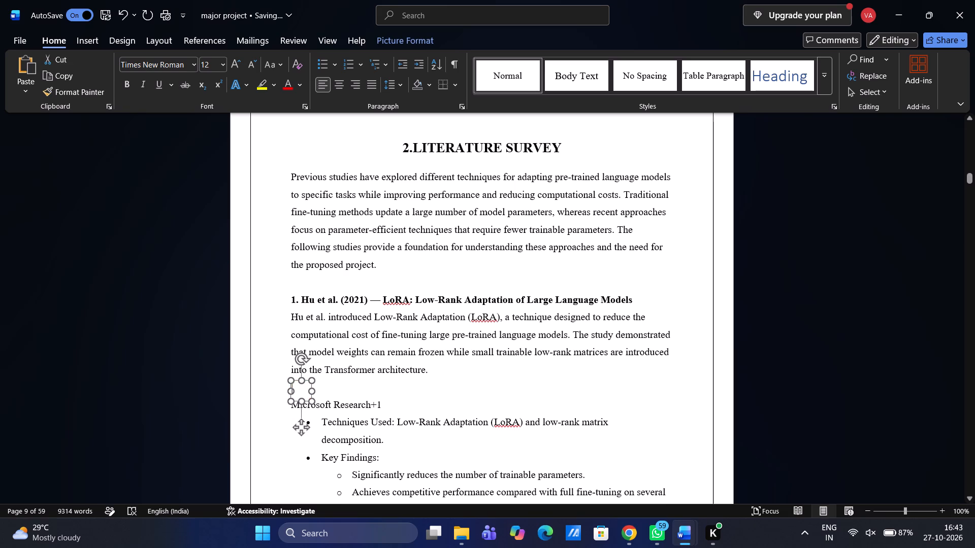
Remove the leftover empty picture and its line between the Hu et al. description paragraph and the "Microsoft Research+1" line.
key("Delete")
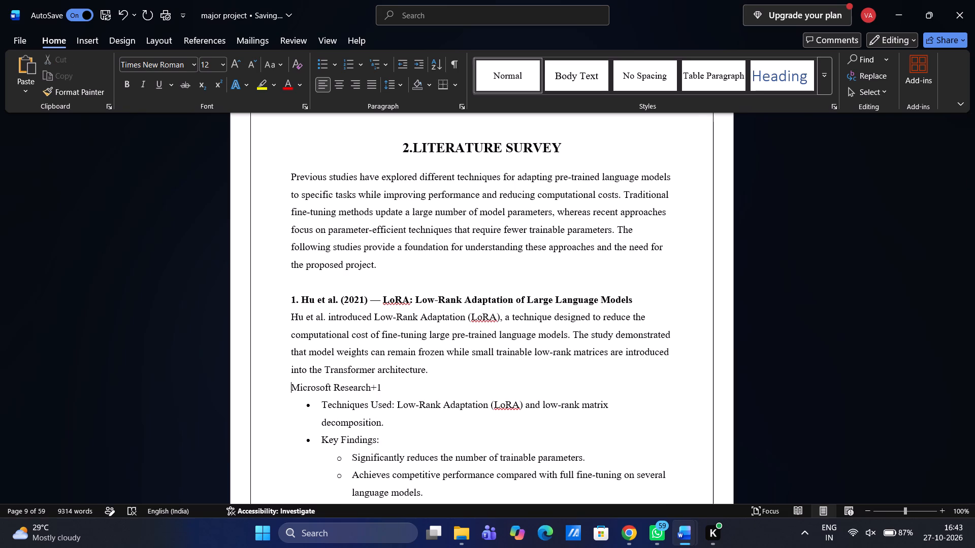
key("Return")
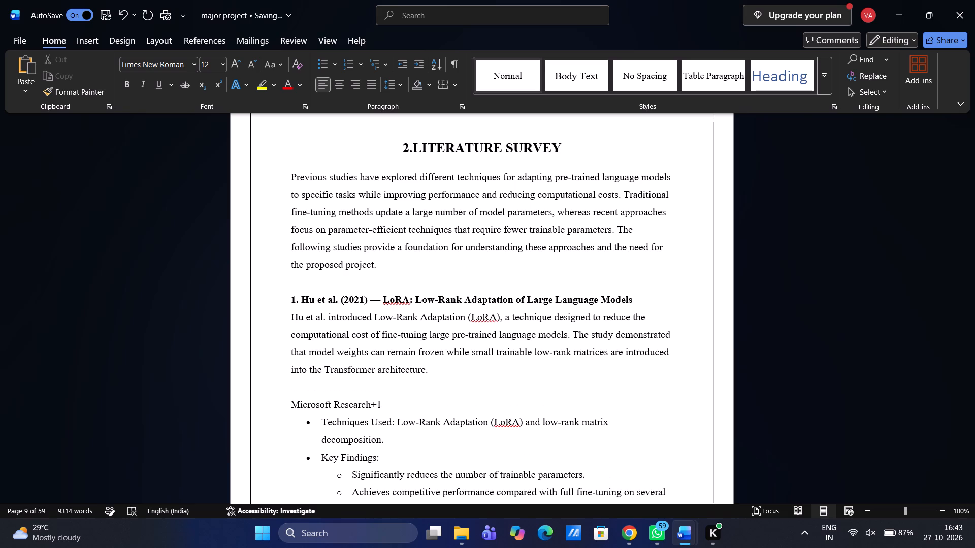
key("BackSpace")
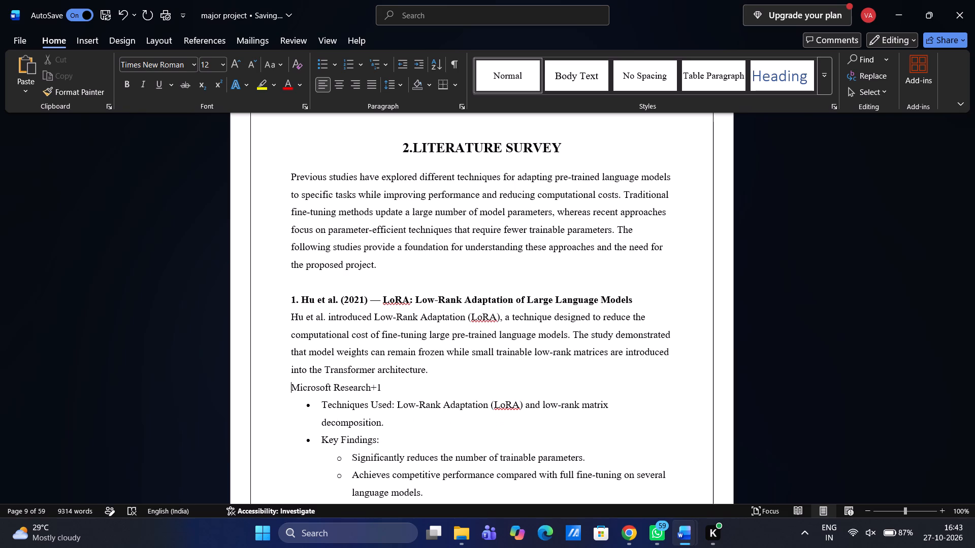
Delete the "Microsoft Research+1" source line in the Hu et al. entry, leaving one blank line before the "Techniques Used" bullet.
scroll(390, 408, "down", 1)
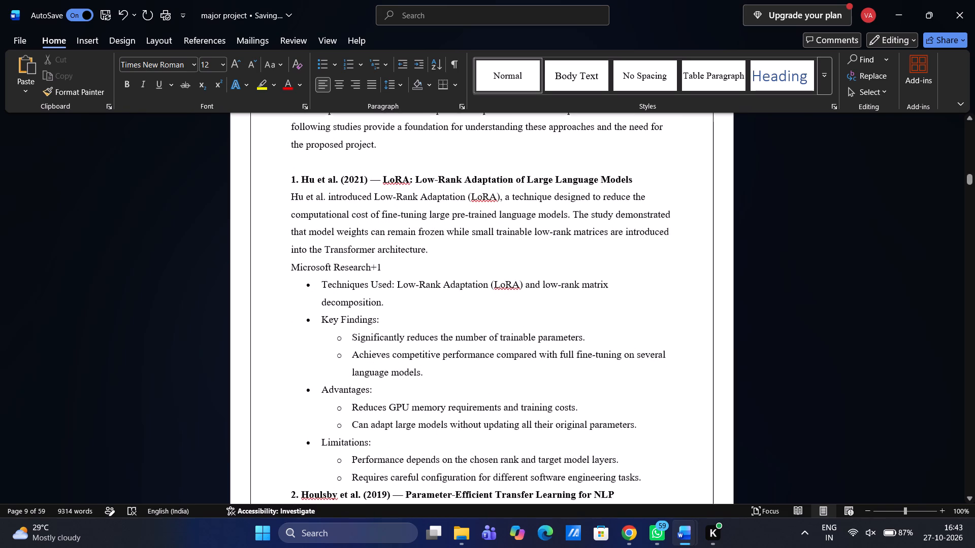
scroll(390, 408, "down", 2)
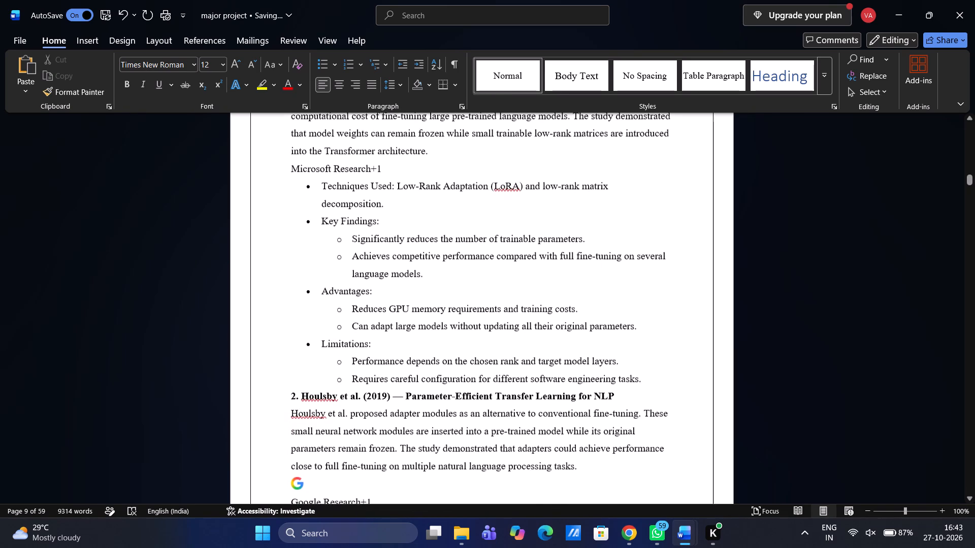
scroll(390, 408, "down", 2)
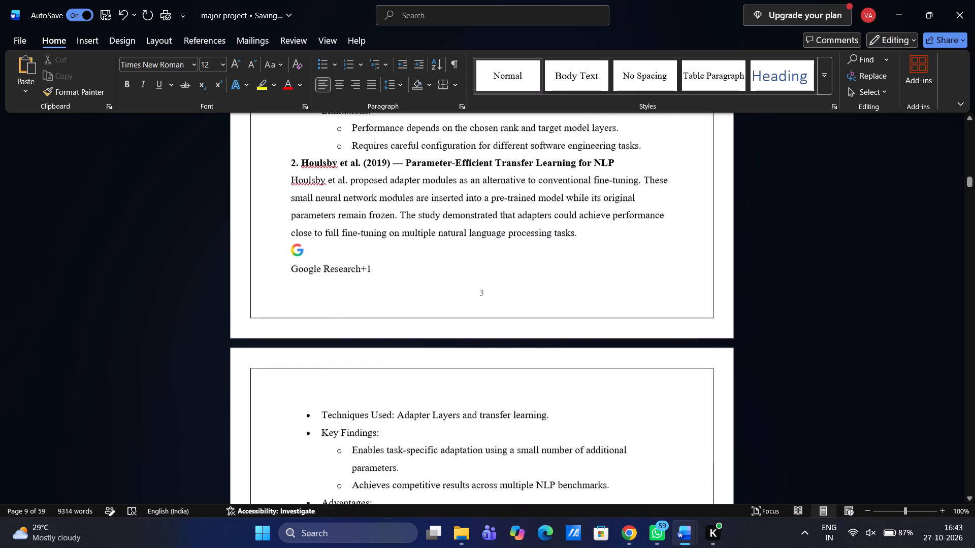
scroll(390, 408, "down", 1)
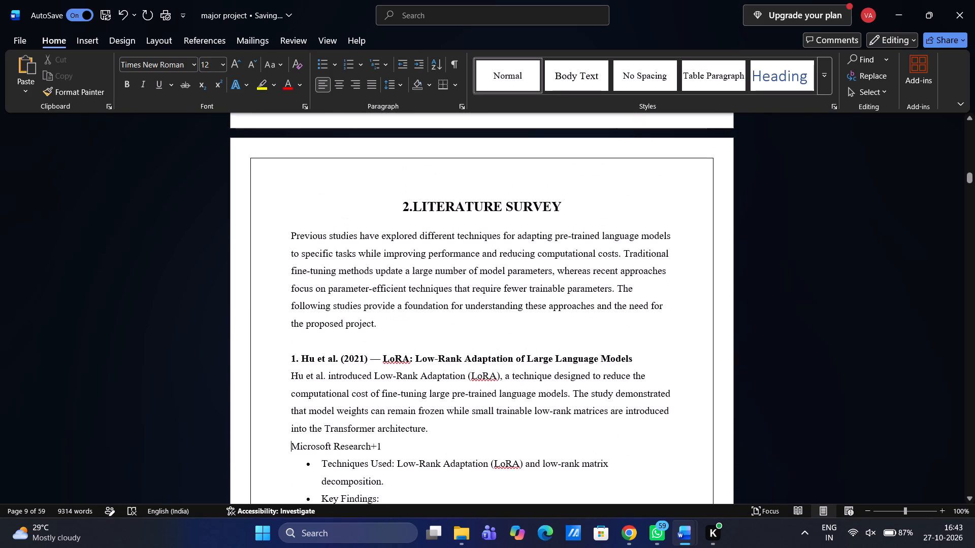
left_click(393, 449)
key("BackSpace")
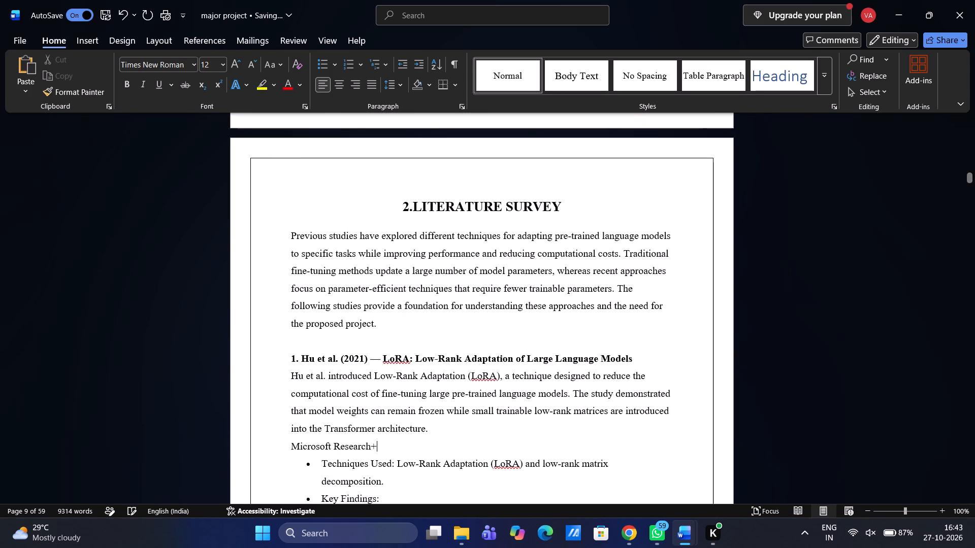
key("BackSpace")
key("BackSpace")
key("BackSpace")
key("BackSpace")
key("BackSpace")
key("BackSpace")
key("BackSpace")
key("BackSpace")
key("BackSpace")
key("BackSpace")
key("BackSpace")
key("BackSpace")
key("BackSpace")
key("BackSpace")
key("BackSpace")
key("BackSpace")
key("BackSpace")
key("BackSpace")
key("BackSpace")
key("BackSpace")
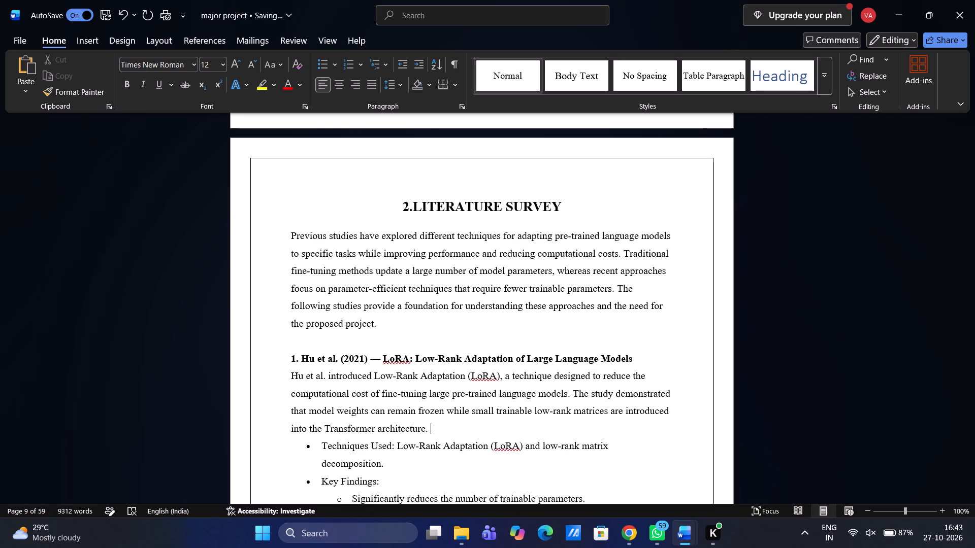
key("Return")
Delete the Google logo image below the Houlsby et al. (2019) description paragraph.
scroll(393, 449, "down", 1)
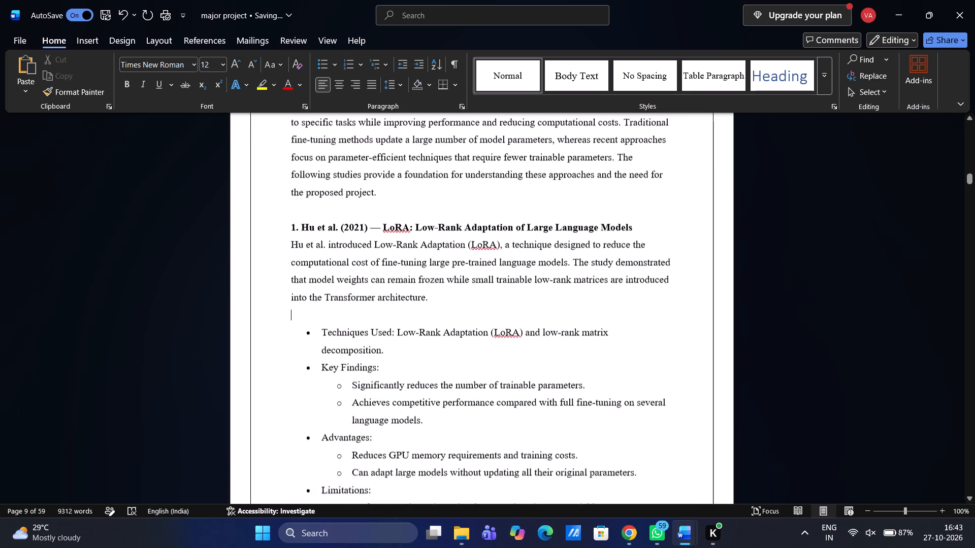
scroll(393, 449, "down", 1)
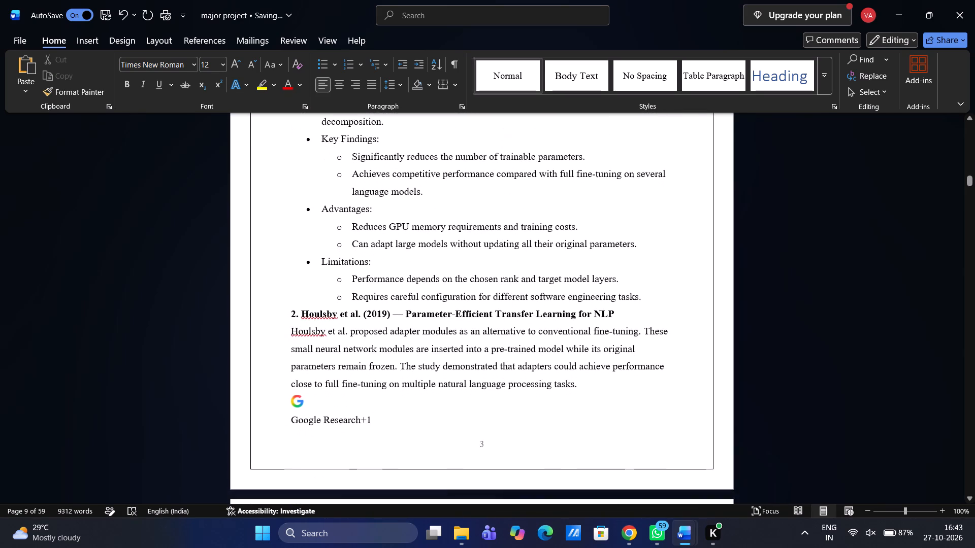
left_click(317, 401)
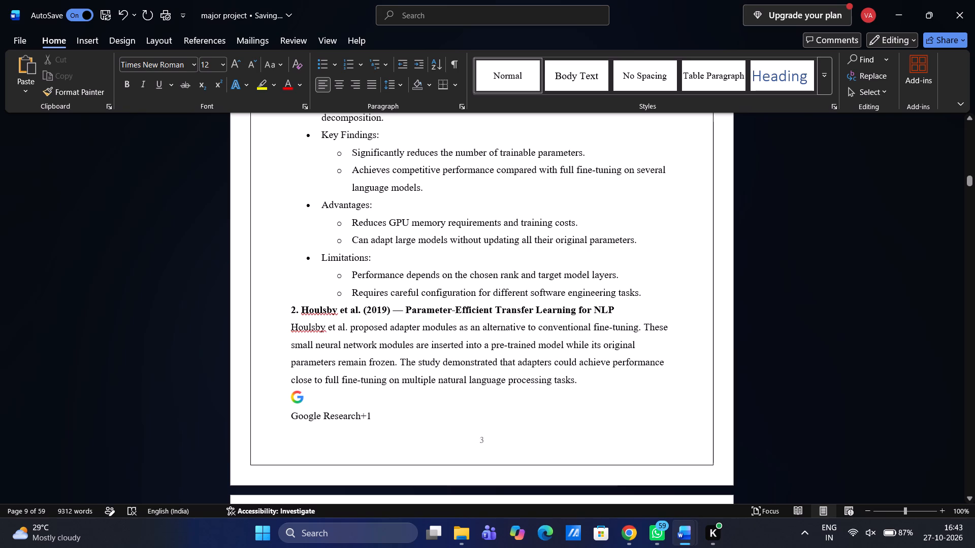
key("BackSpace")
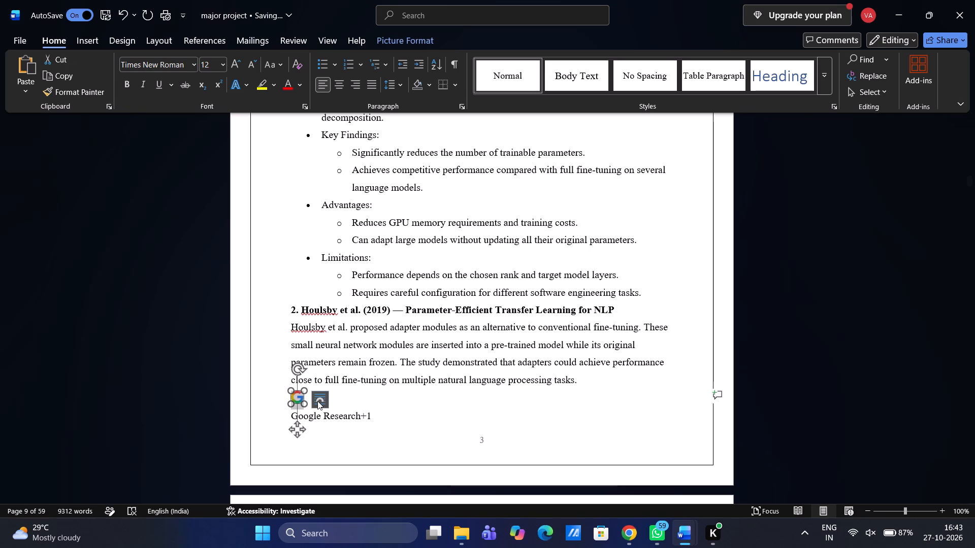
key("Delete")
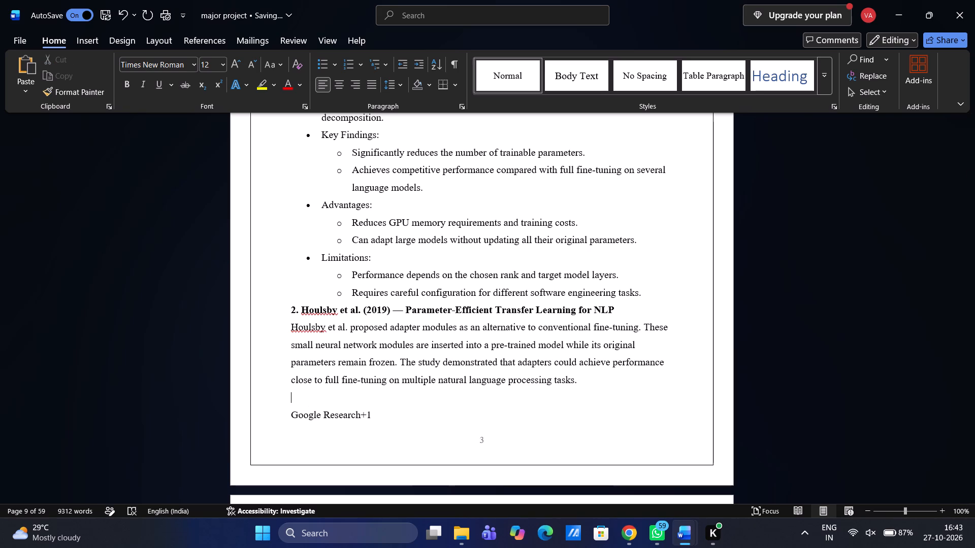
Delete the "Google Research+1" source line in the Houlsby et al. entry, leaving one blank line before the "Techniques Used" bullet.
key("Down")
key("Right")
key("Right")
key("Right")
key("Right")
key("Right")
key("Right")
key("Right")
key("Right")
key("Right")
key("Right")
key("Right")
key("Right")
key("Right")
key("Right")
key("Right")
key("Right")
key("Right")
key("Right")
key("Right")
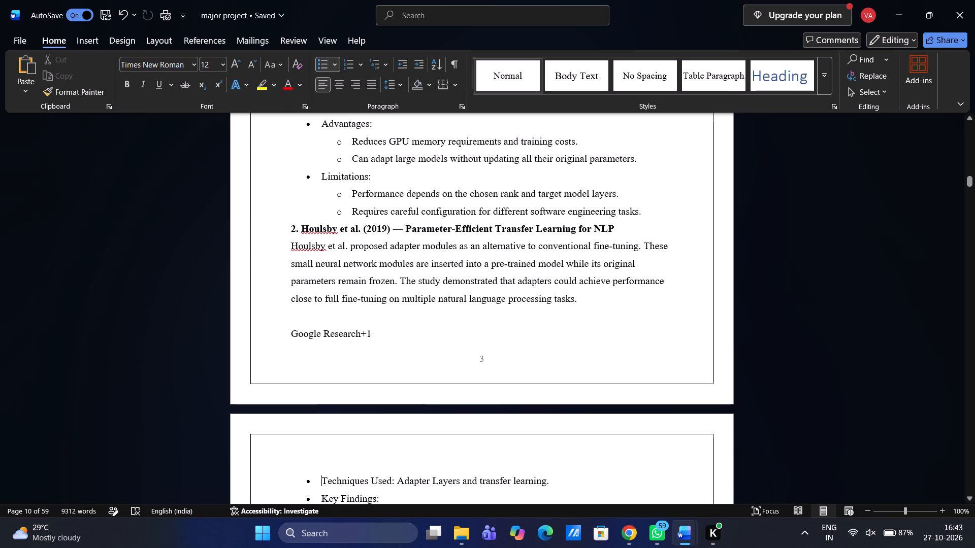
left_click(380, 328)
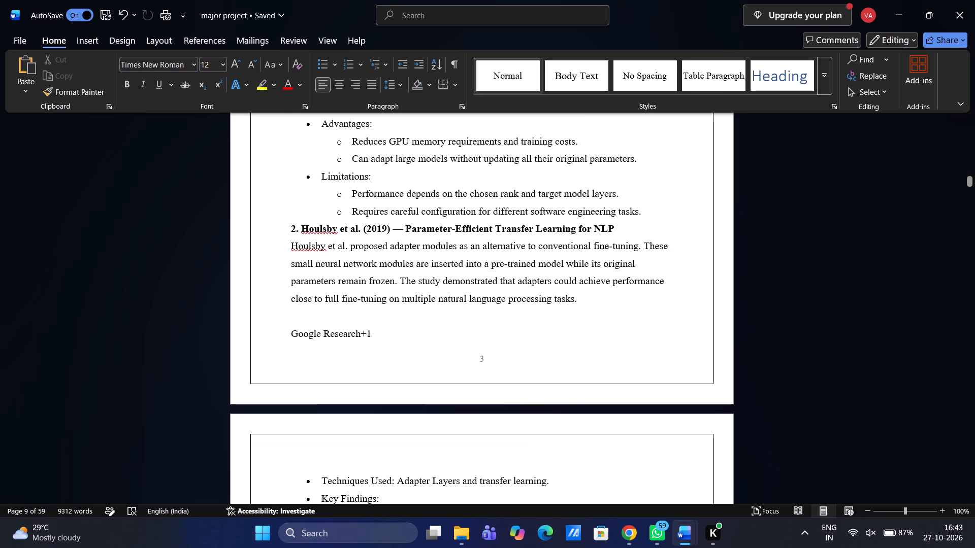
key("BackSpace")
key("BackSpace")
key("BackSpace")
key("BackSpace")
key("BackSpace")
key("BackSpace")
key("BackSpace")
key("BackSpace")
key("BackSpace")
key("BackSpace")
key("BackSpace")
key("BackSpace")
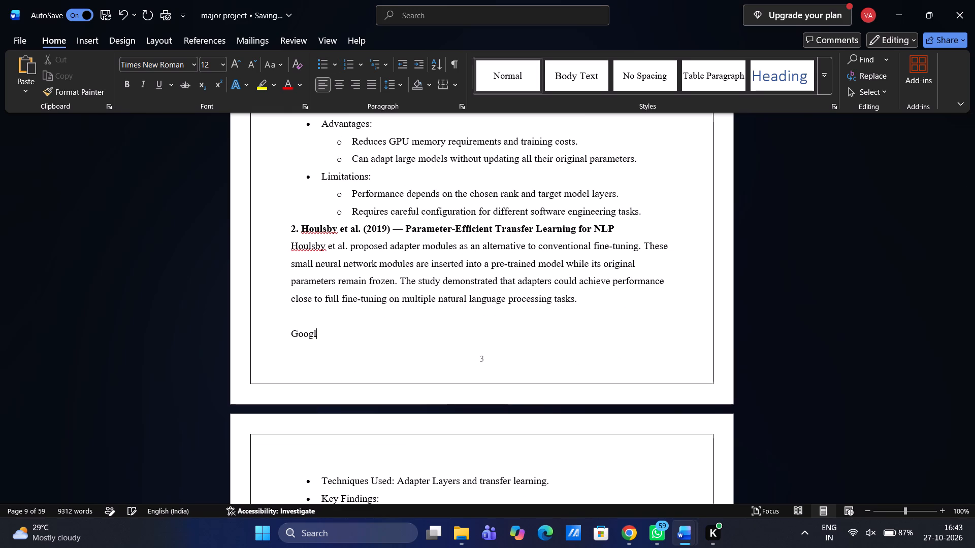
key("BackSpace")
key("BackSpace")
key("BackSpace")
key("BackSpace")
key("BackSpace")
key("BackSpace")
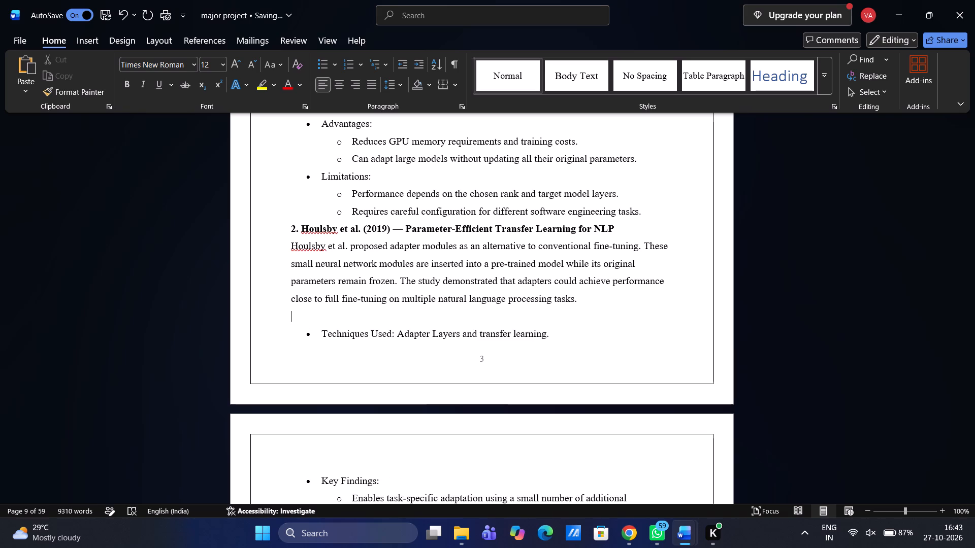
Delete the red logo image below the Li and Liang (2021) description paragraph.
scroll(380, 328, "down", 1)
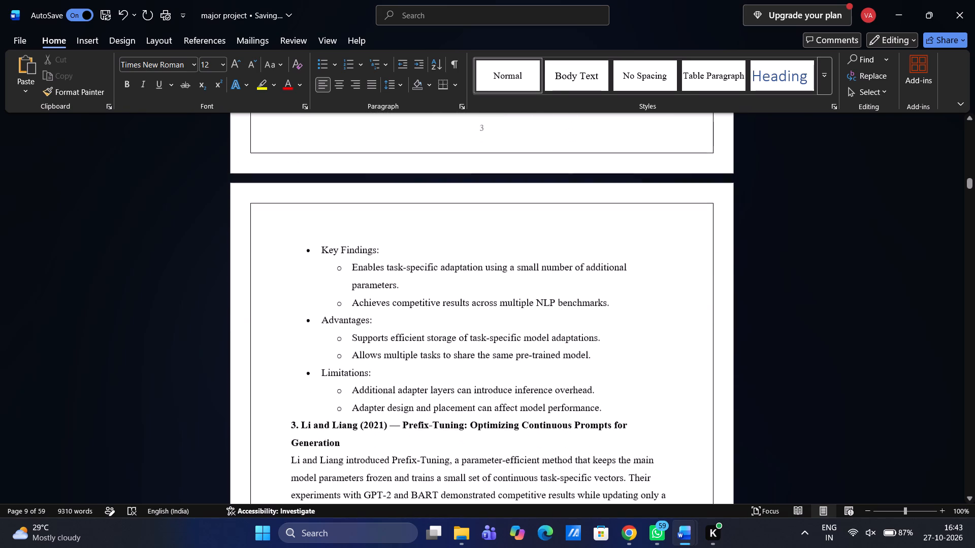
scroll(380, 328, "down", 1)
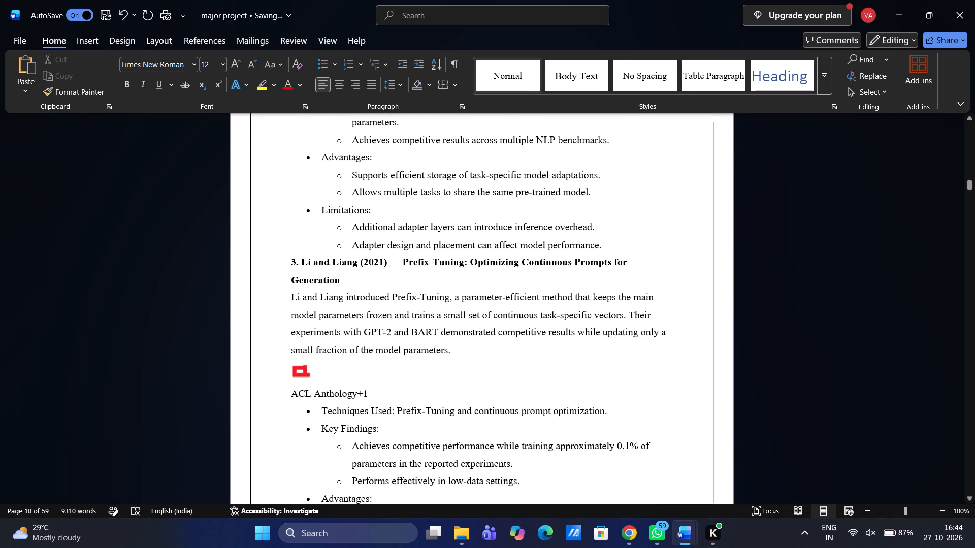
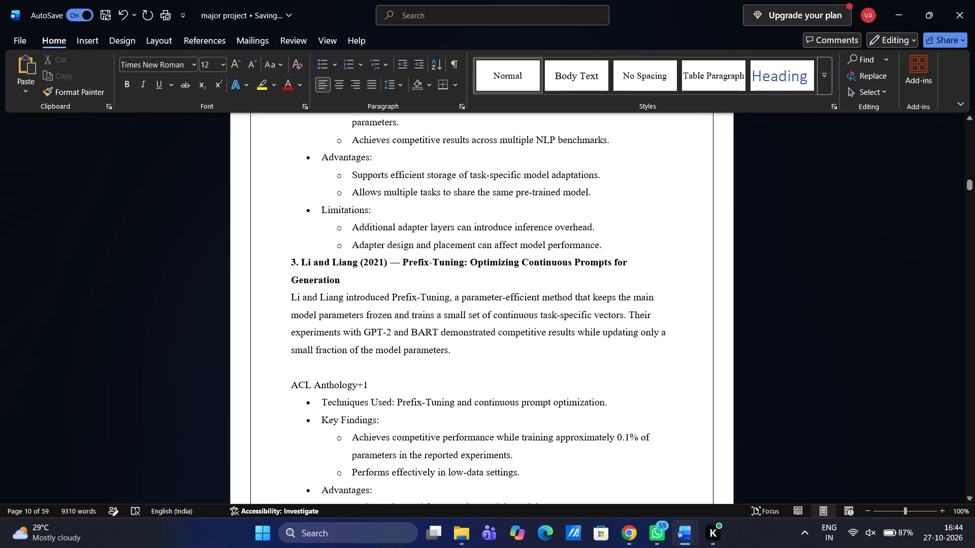
Delete the "ACL Anthology+1" source line above the "Techniques Used" bullet in the Li and Liang (2021) entry.
left_click_drag(372, 386, 301, 387)
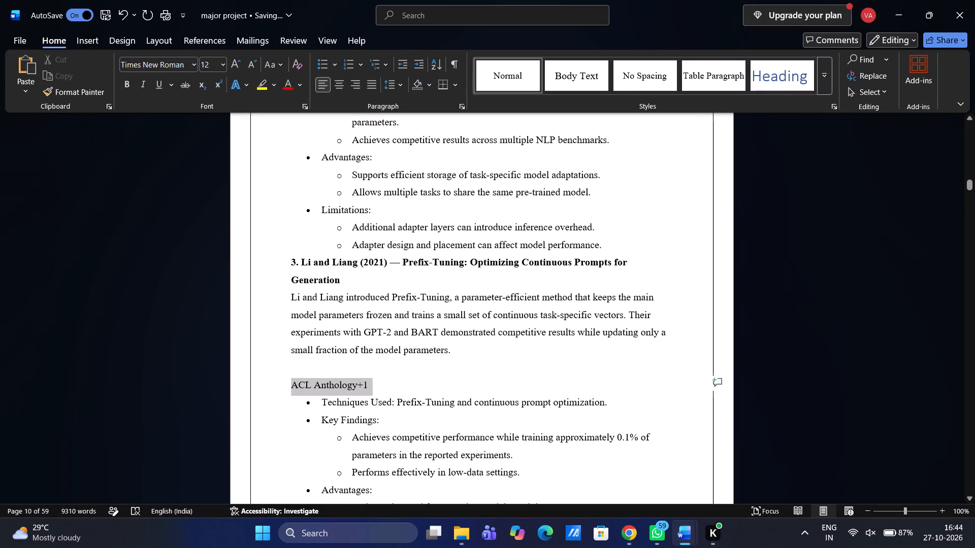
left_click_drag(301, 387, 298, 387)
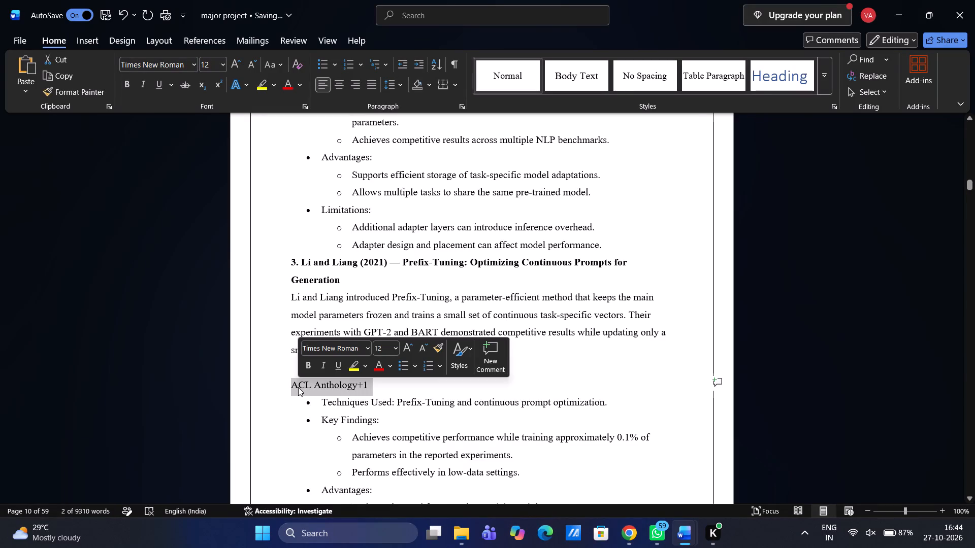
key("BackSpace")
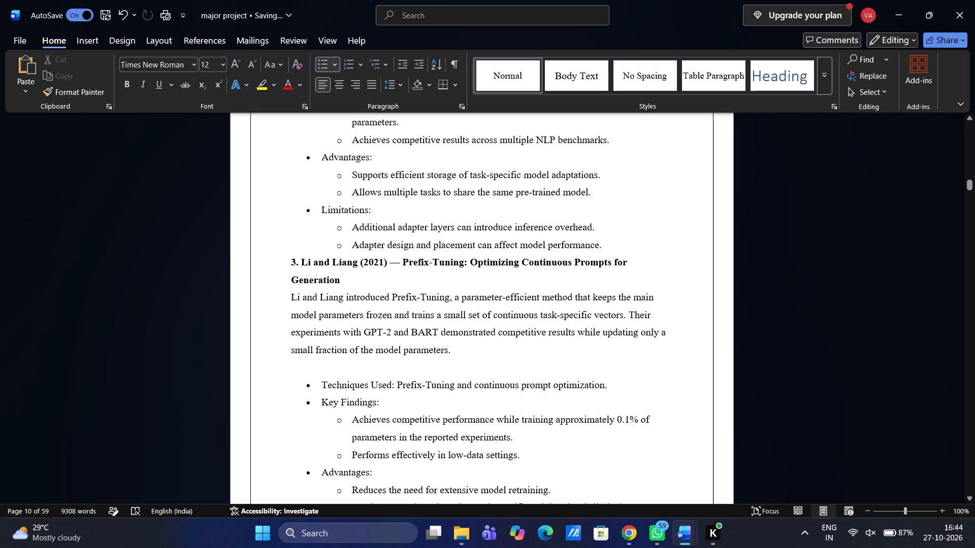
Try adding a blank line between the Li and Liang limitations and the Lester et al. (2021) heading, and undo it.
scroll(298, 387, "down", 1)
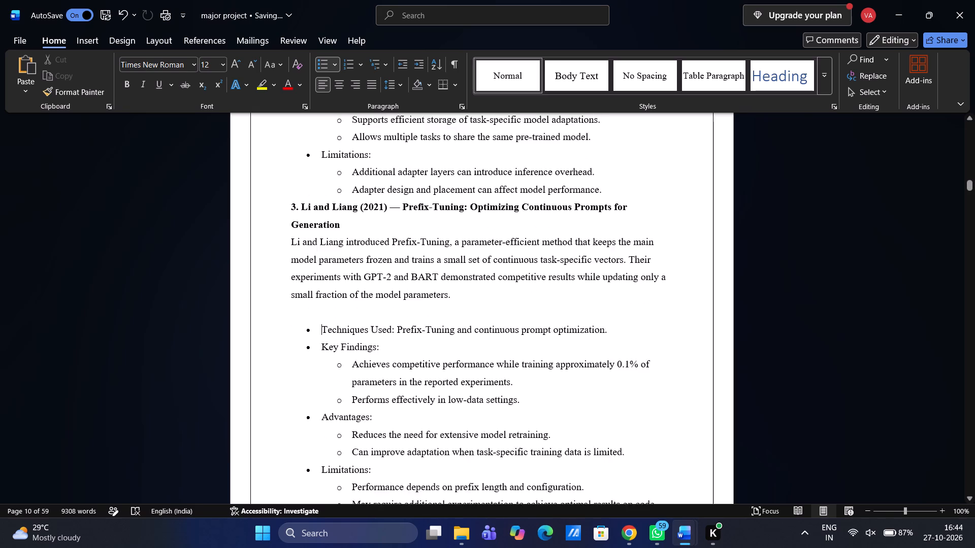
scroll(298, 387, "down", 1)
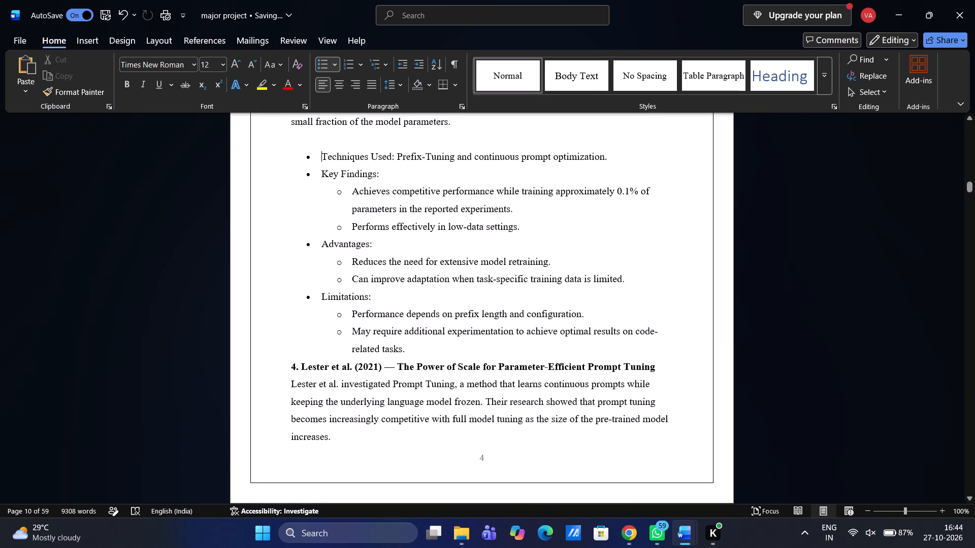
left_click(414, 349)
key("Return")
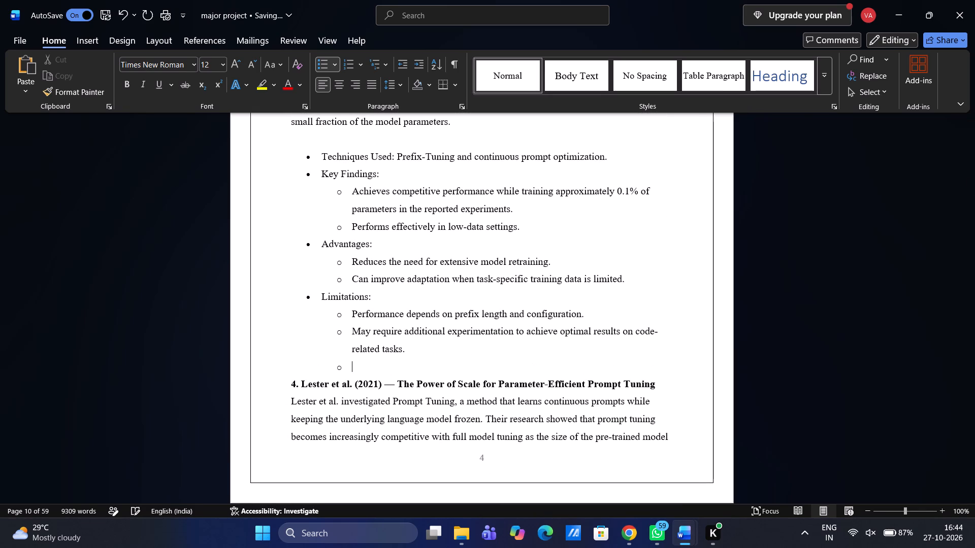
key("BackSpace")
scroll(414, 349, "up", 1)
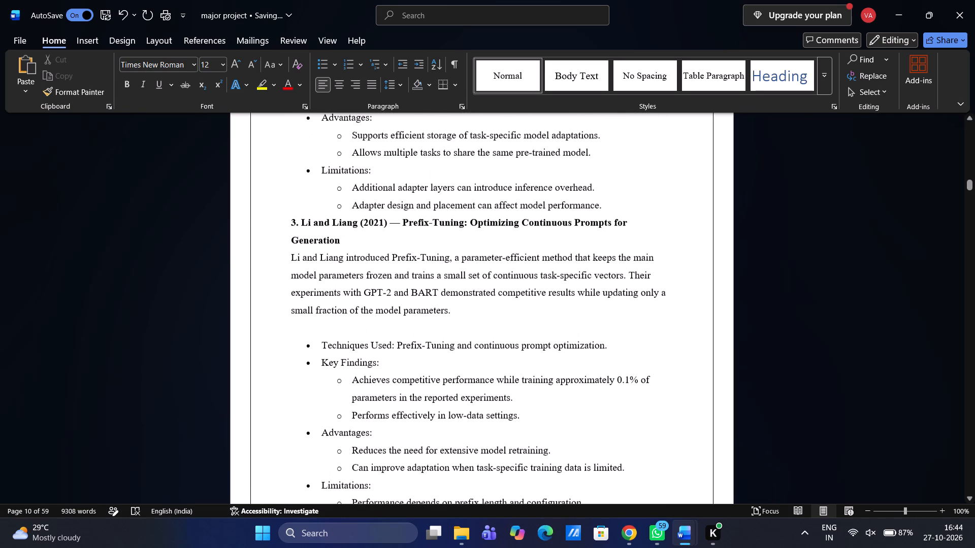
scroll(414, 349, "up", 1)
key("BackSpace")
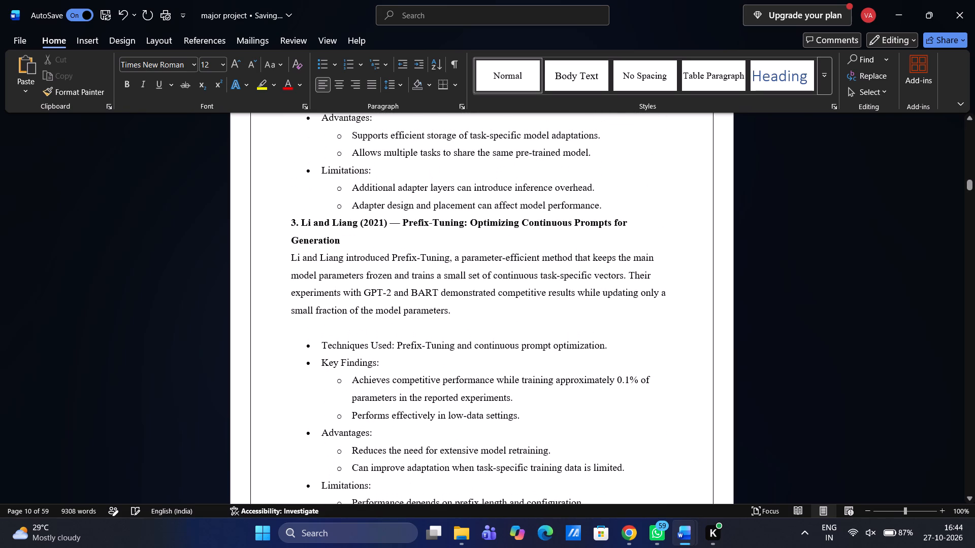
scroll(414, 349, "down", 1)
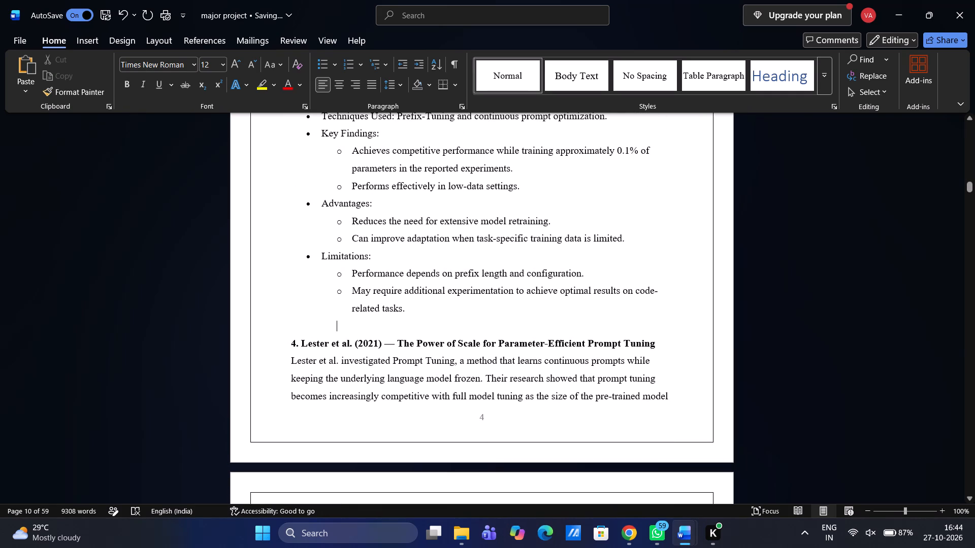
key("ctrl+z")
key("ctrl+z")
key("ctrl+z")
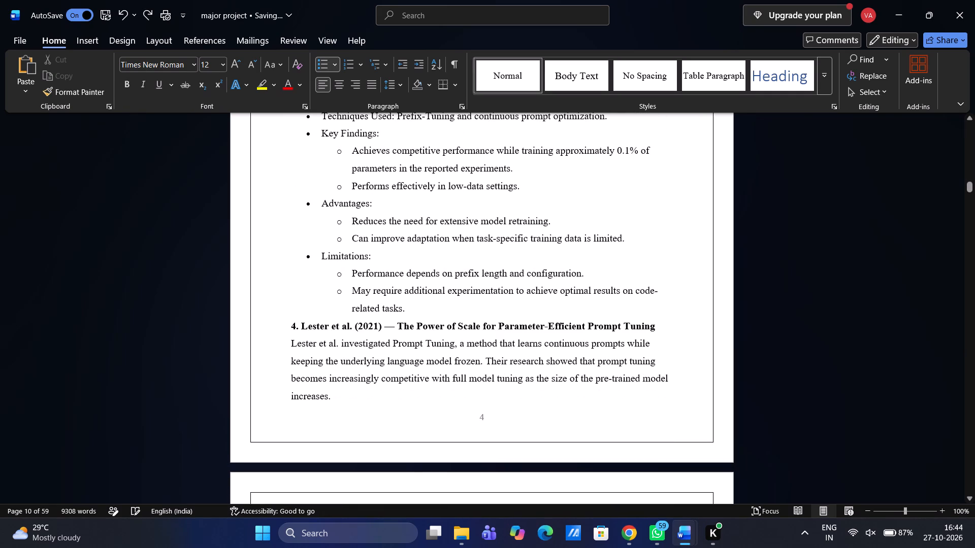
Delete the red logo image below the Lester et al. (2021) description paragraph.
scroll(414, 349, "down", 1)
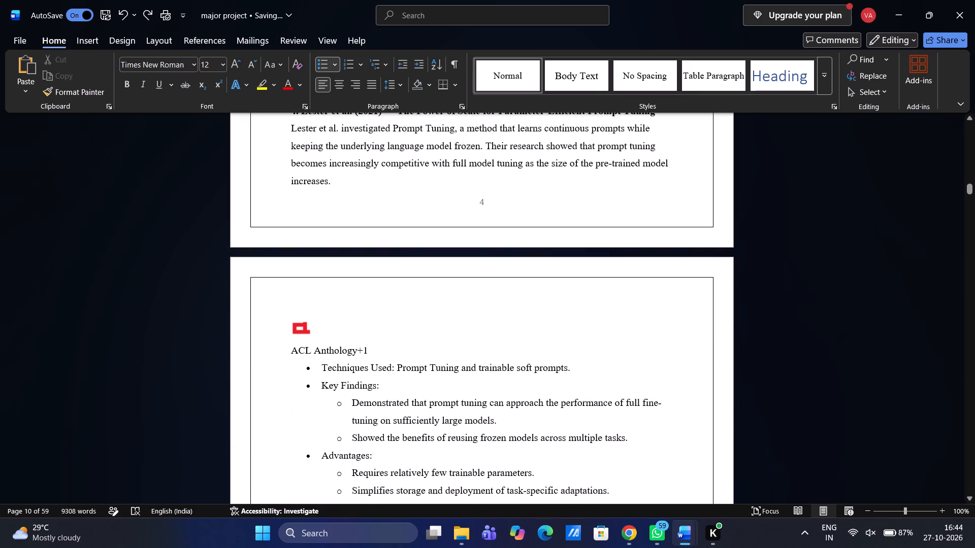
left_click(314, 329)
key("BackSpace")
key("BackSpace")
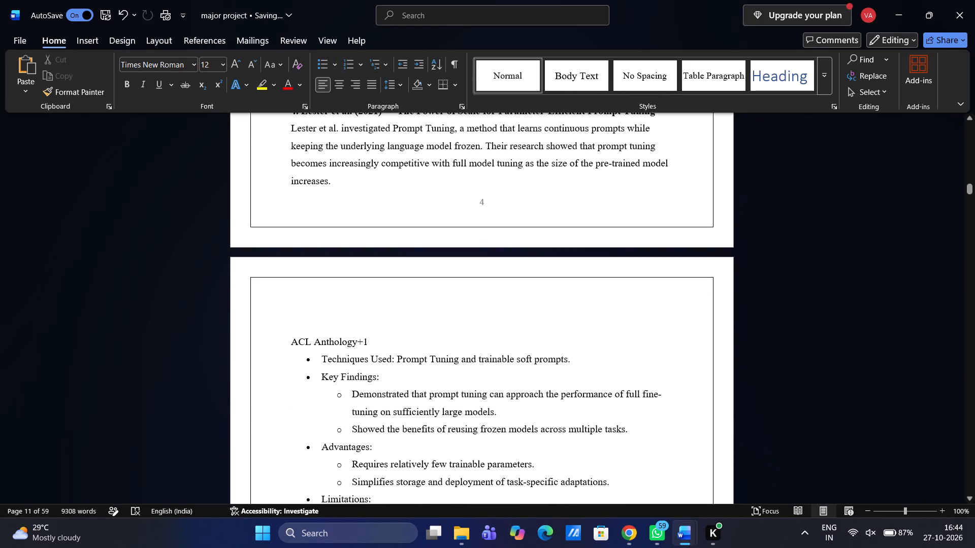
Delete the "ACL Anthology+1" source line above the "Techniques Used" bullet in the Lester et al. entry.
left_click_drag(374, 338, 359, 339)
left_click_drag(359, 339, 292, 344)
key("BackSpace")
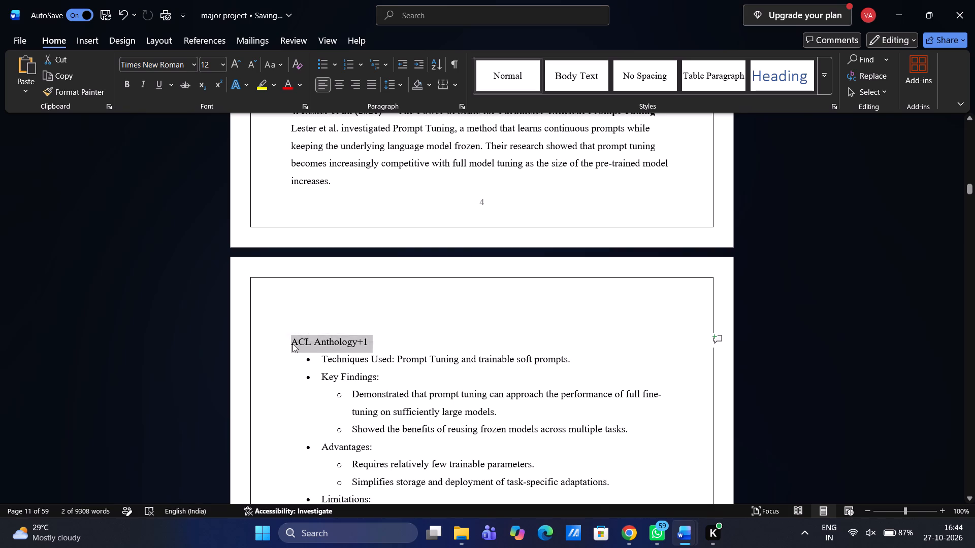
Delete the logo image and its empty line below the Liu et al. (2022) description paragraph.
scroll(292, 344, "down", 1)
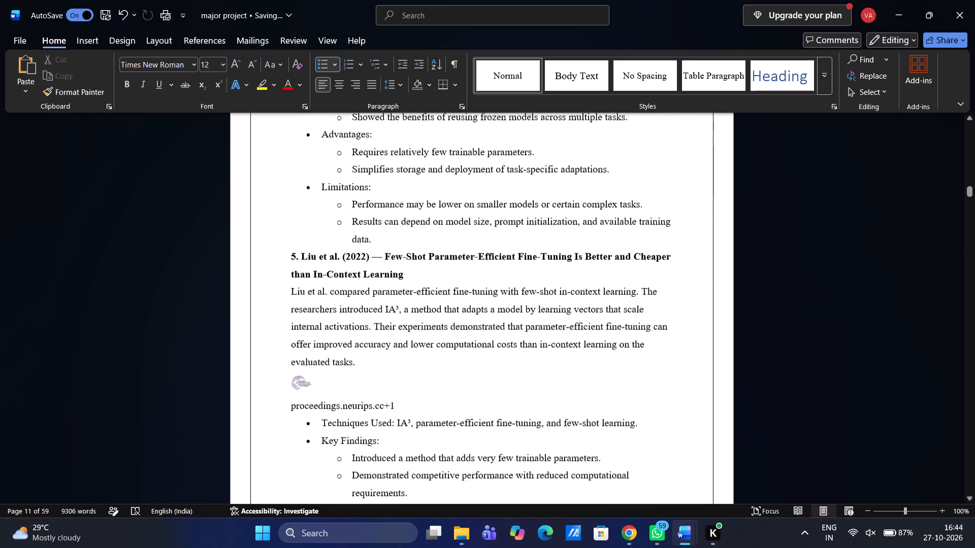
scroll(292, 344, "down", 2)
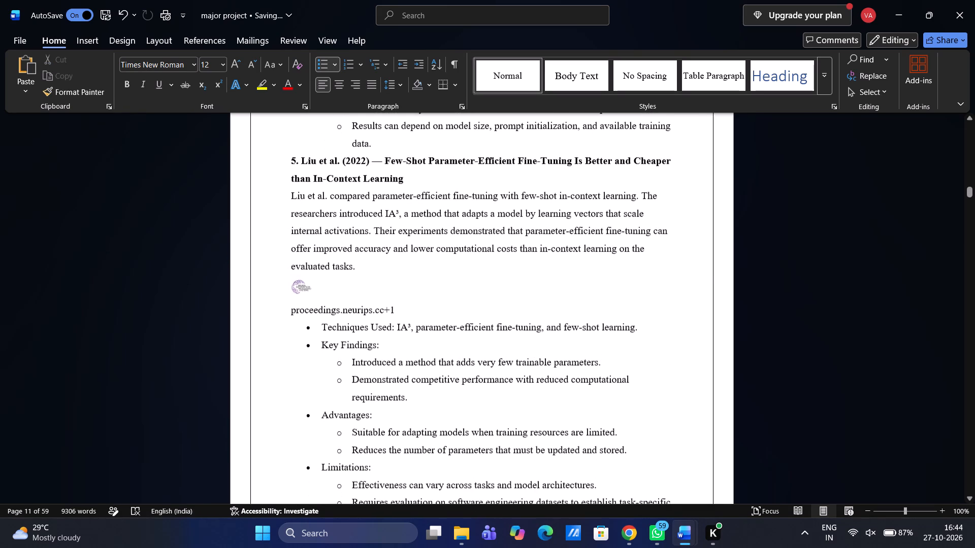
left_click(304, 291)
key("Delete")
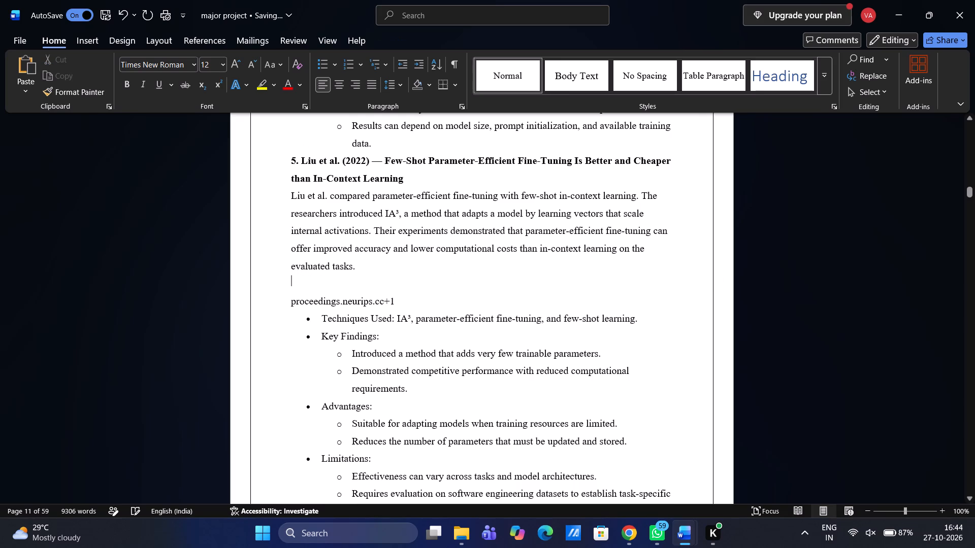
key("Delete")
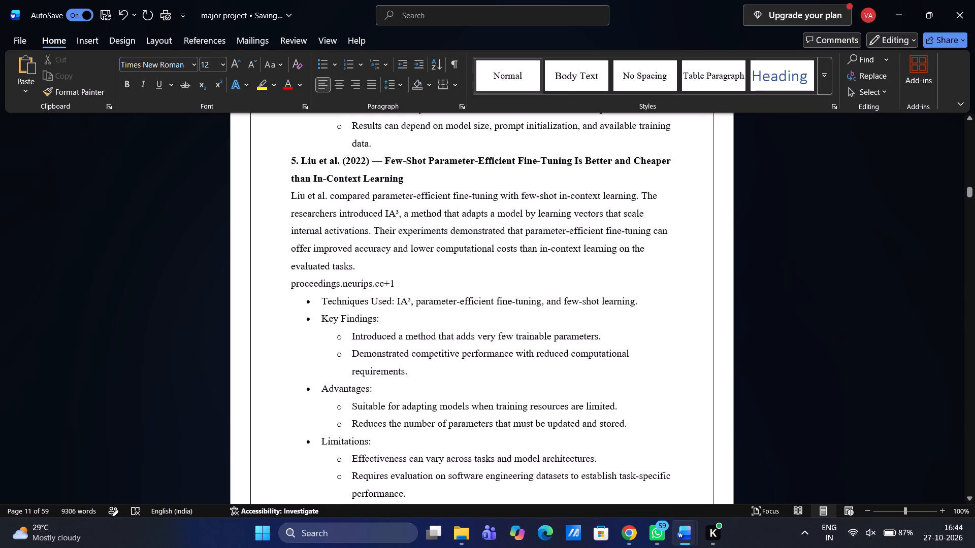
Delete the "proceedings.neurips.cc+1" source line above the "Techniques Used" bullet in the Liu et al. entry.
left_click_drag(401, 283, 311, 282)
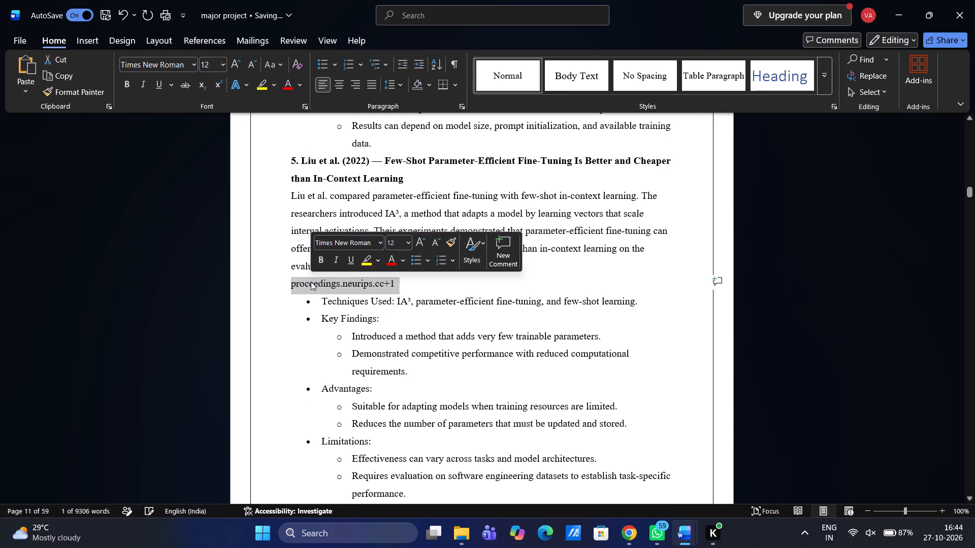
key("BackSpace")
Delete the "Summary of the Literature Survey" heading after the Liu et al. limitations.
scroll(311, 282, "down", 1)
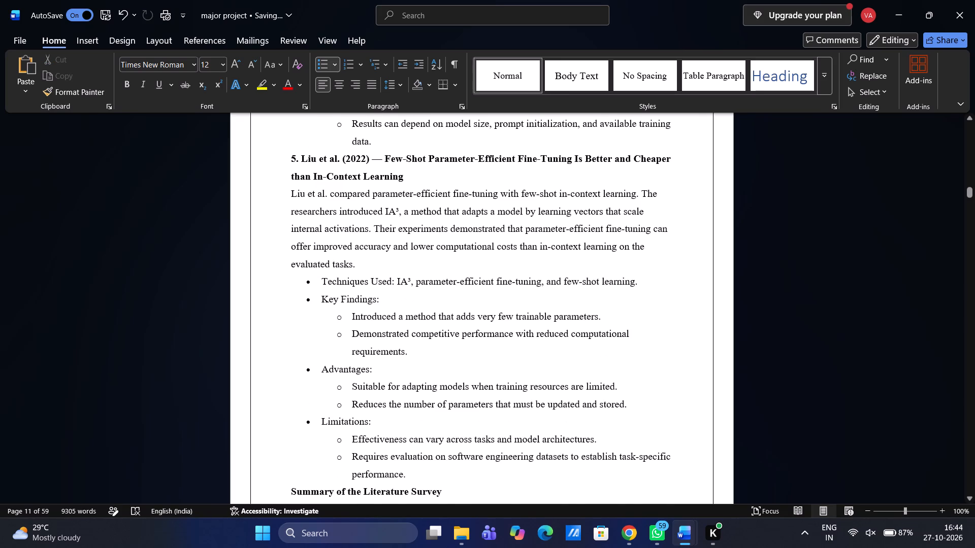
scroll(311, 282, "down", 1)
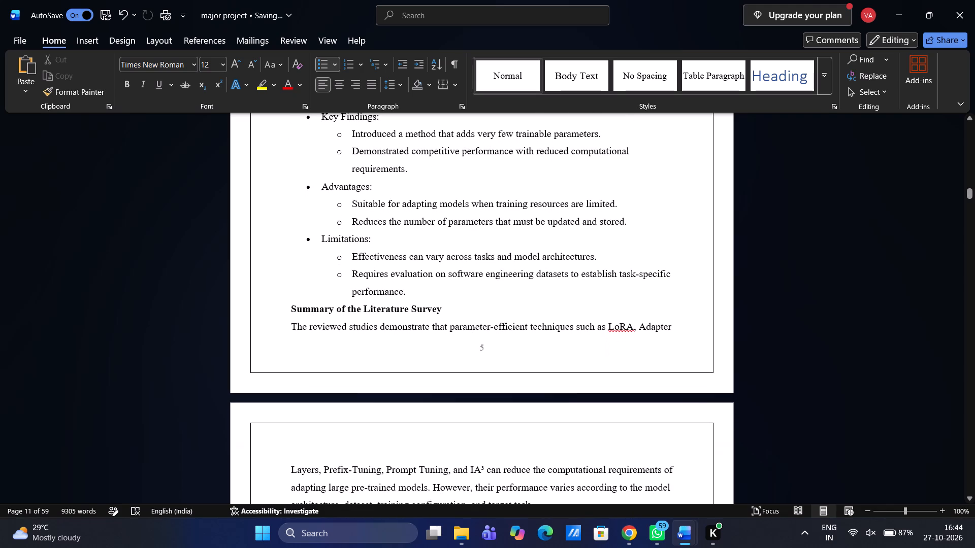
scroll(311, 282, "down", 1)
left_click_drag(443, 308, 308, 314)
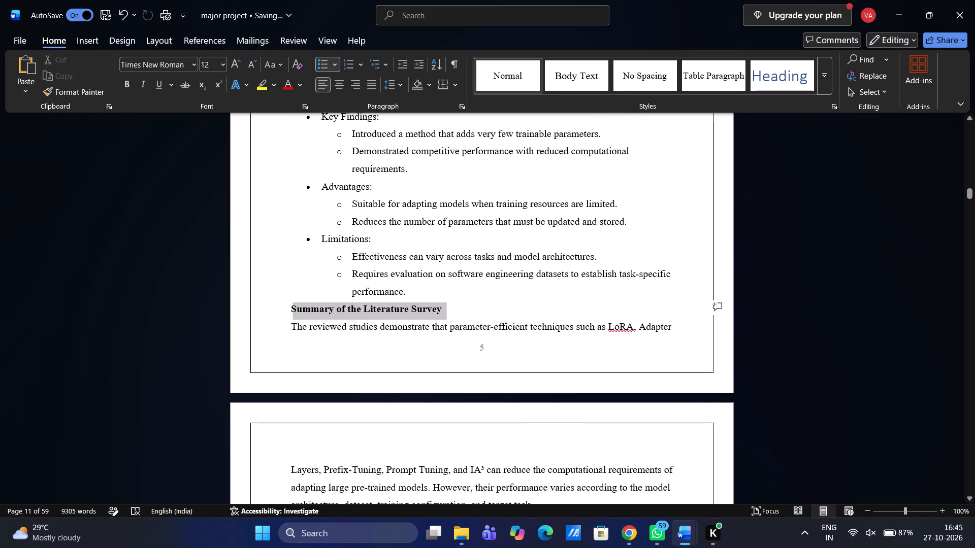
left_click_drag(308, 314, 301, 314)
key("BackSpace")
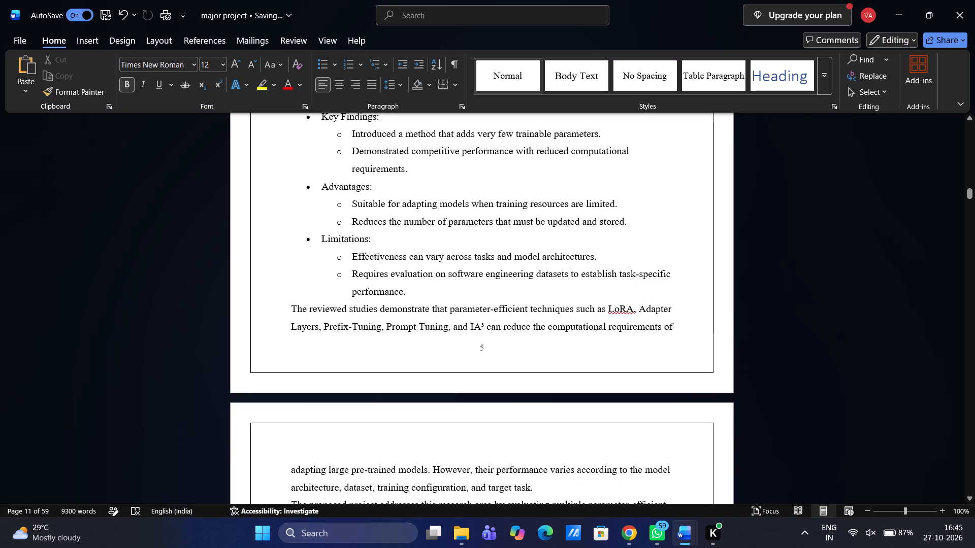
Insert two blank lines before "The reviewed studies demonstrate" so that the closing paragraph starts on a new page.
key("Return")
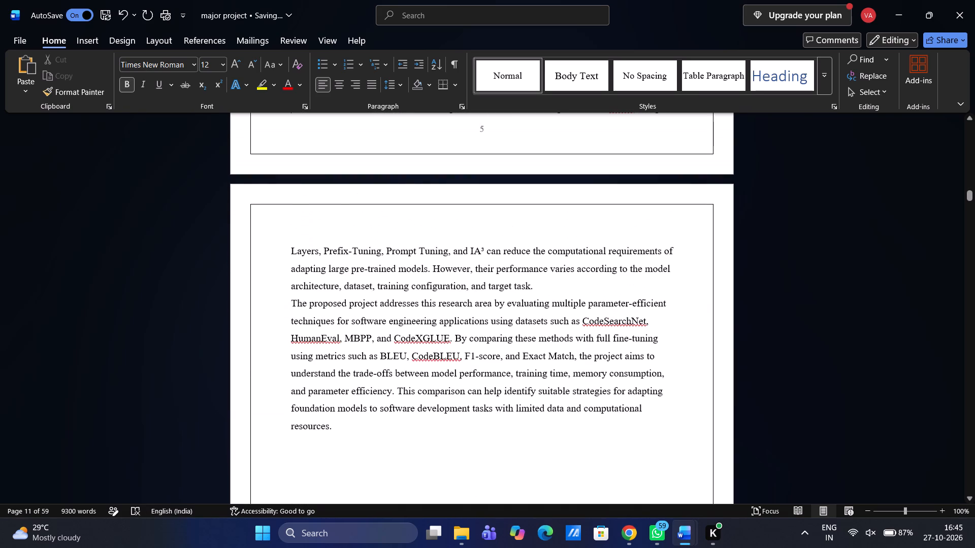
scroll(301, 314, "up", 1)
key("Return")
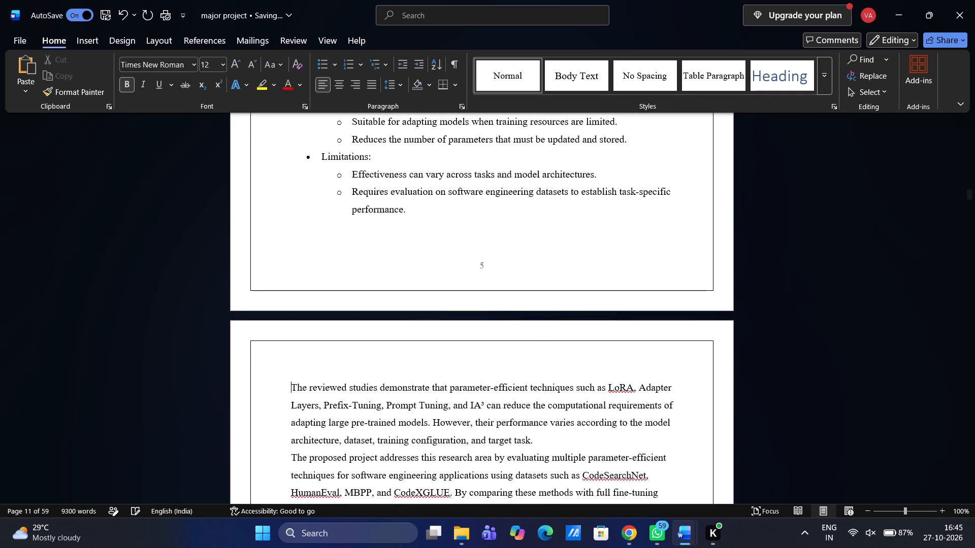
Insert a blank line between the "The reviewed studies" and "The proposed project" paragraphs.
scroll(301, 314, "down", 1)
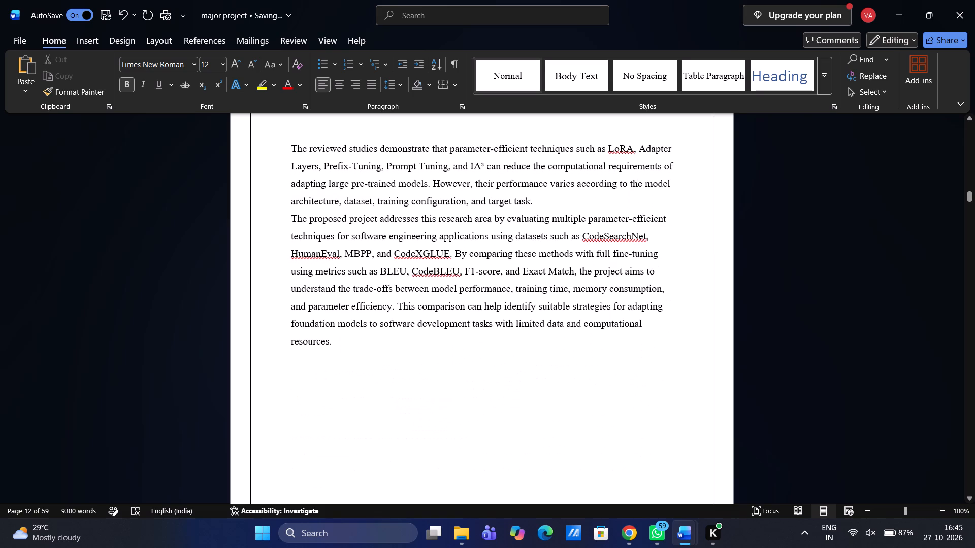
scroll(301, 314, "down", 1)
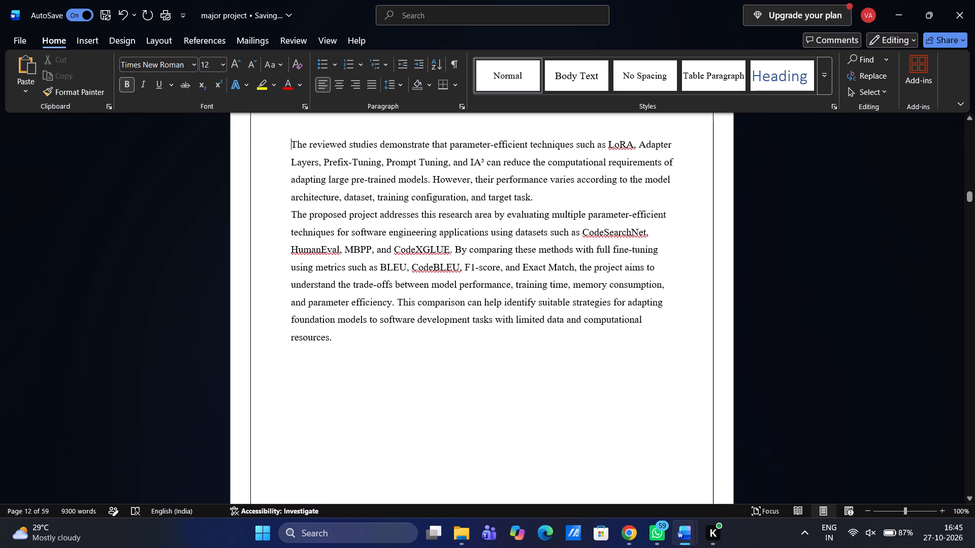
left_click(565, 200)
key("Return")
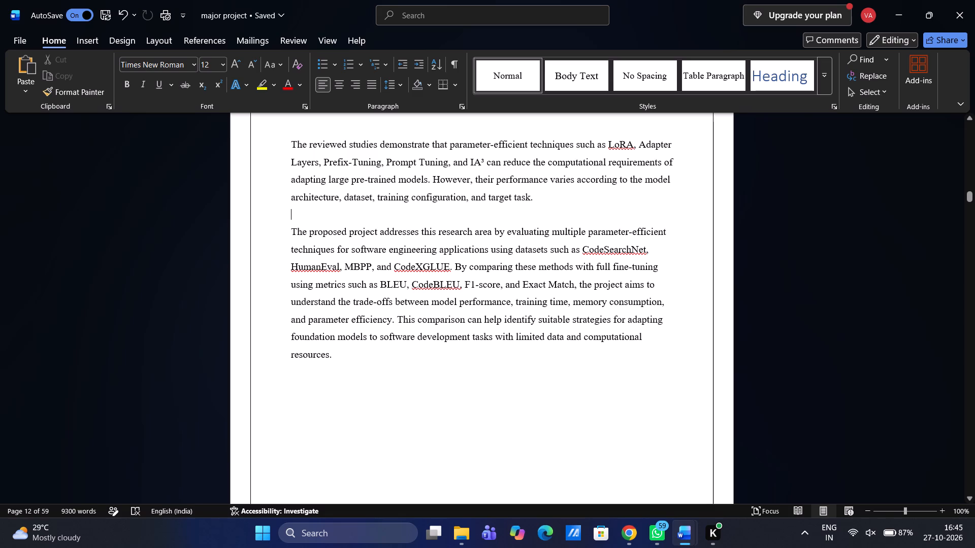
Set the line spacing of the two closing literature survey paragraphs to 1.5.
left_click_drag(290, 145, 303, 184)
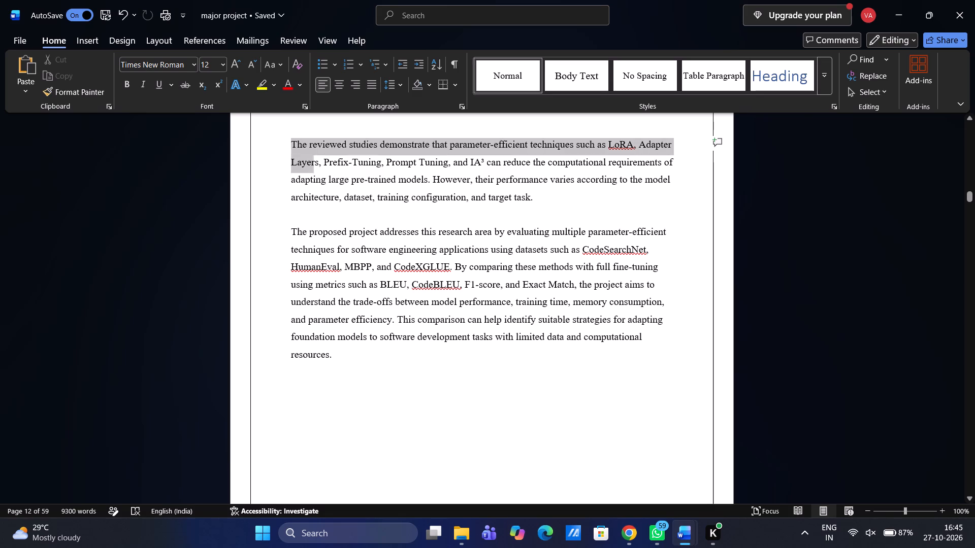
left_click_drag(303, 184, 333, 385)
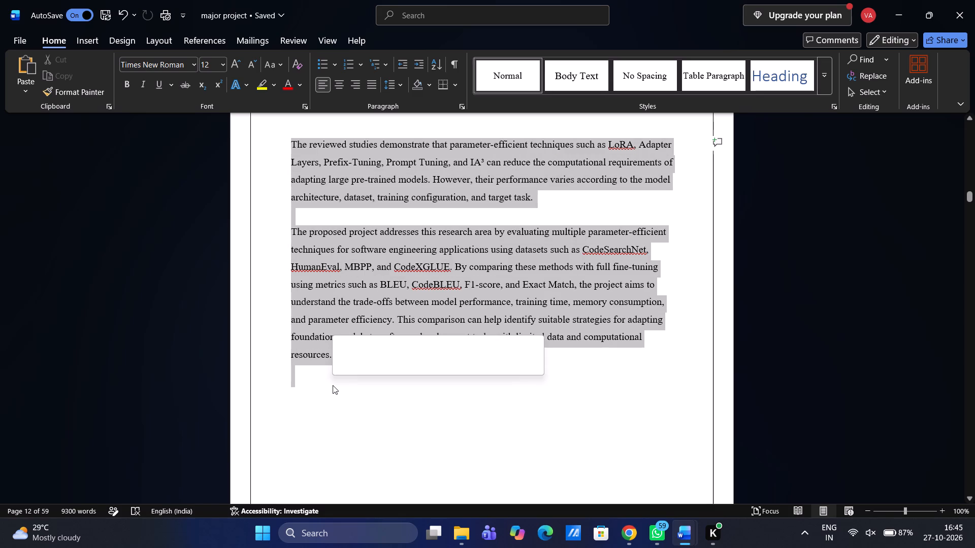
left_click(401, 84)
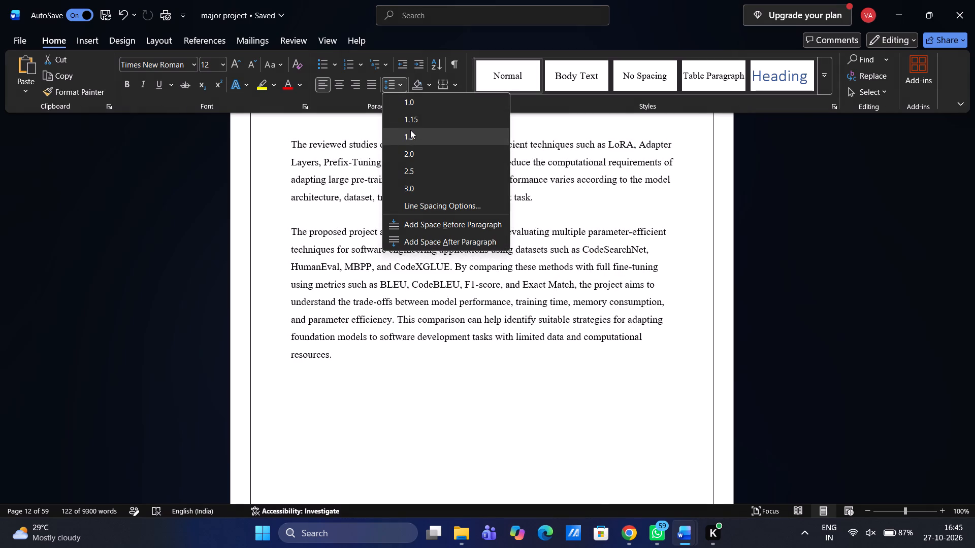
left_click(410, 136)
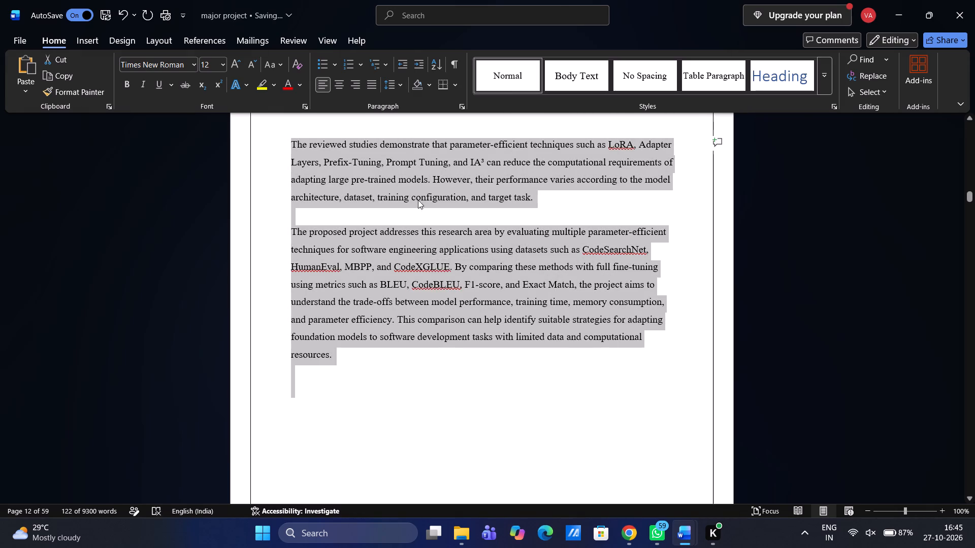
Insert seven blank lines after the closing literature survey paragraph so that "3.SYSTEM ANALYSIS" starts on a new page.
left_click(507, 377)
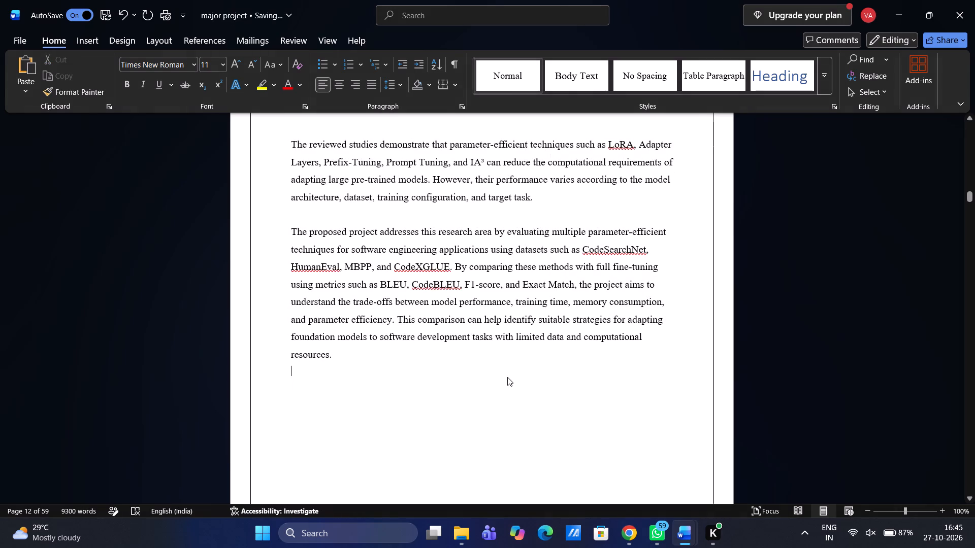
scroll(507, 377, "down", 1)
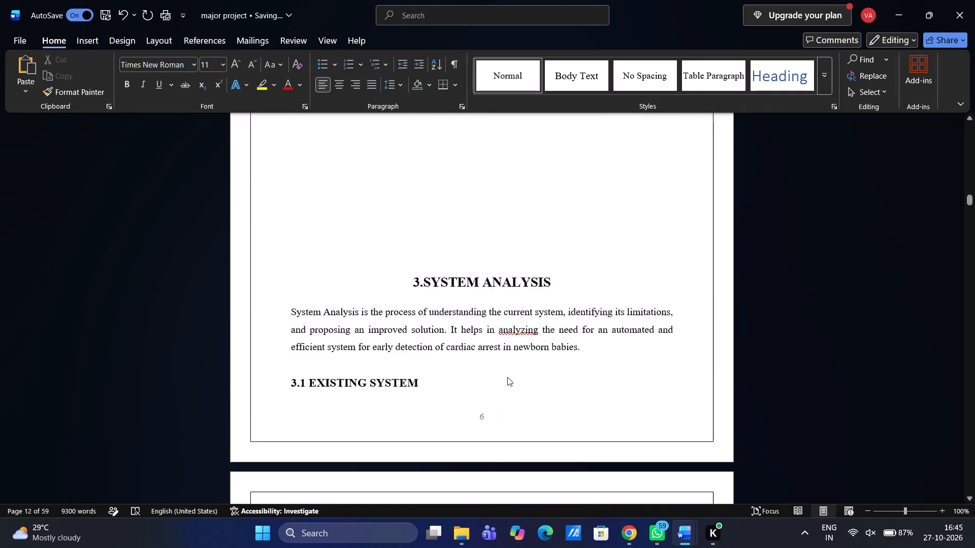
scroll(507, 377, "down", 1)
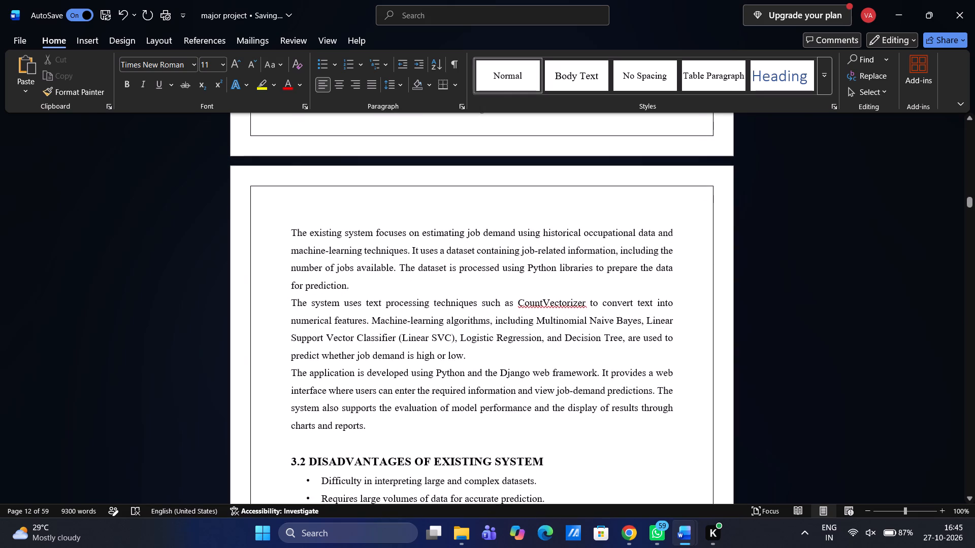
scroll(507, 377, "down", 3)
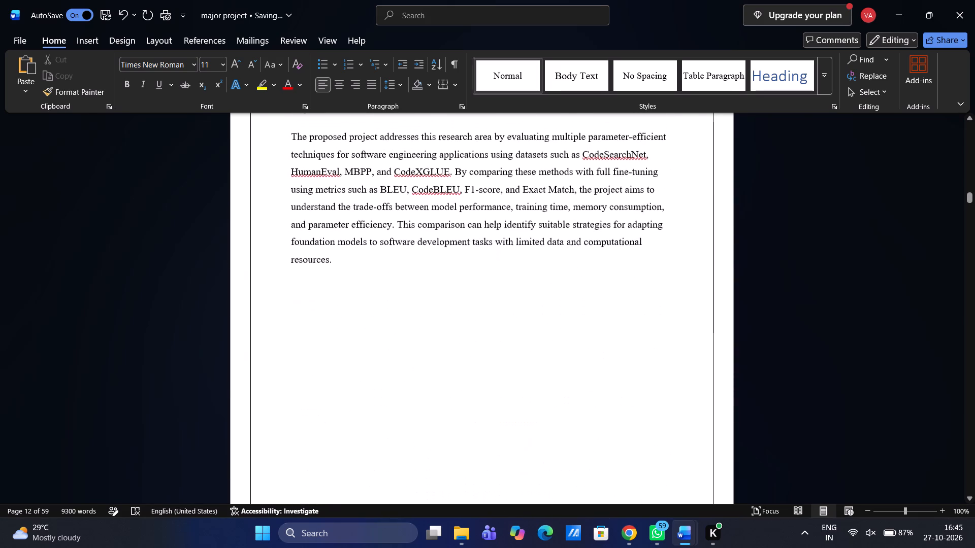
scroll(507, 377, "down", 1)
key("Return")
key("Return")
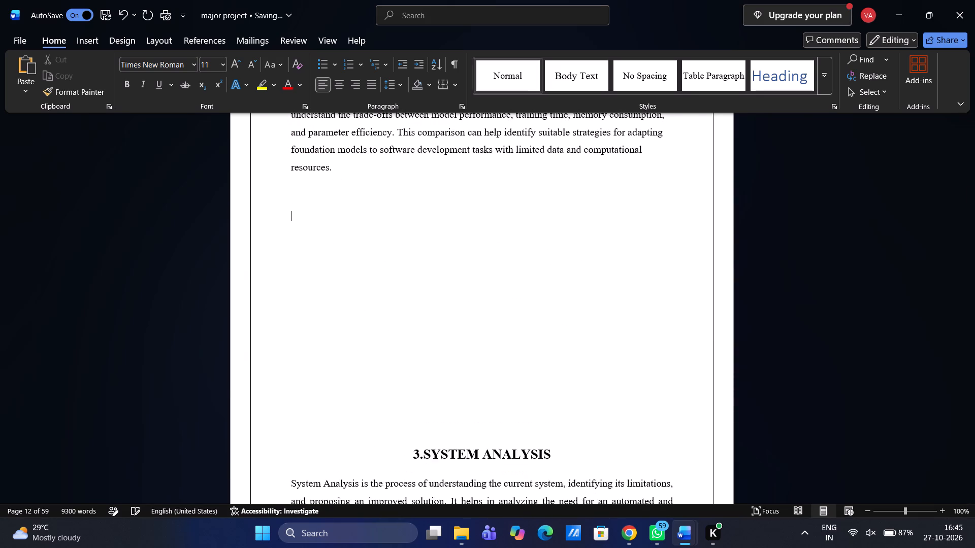
key("Return")
key("Return")
key("Return")
key("Return")
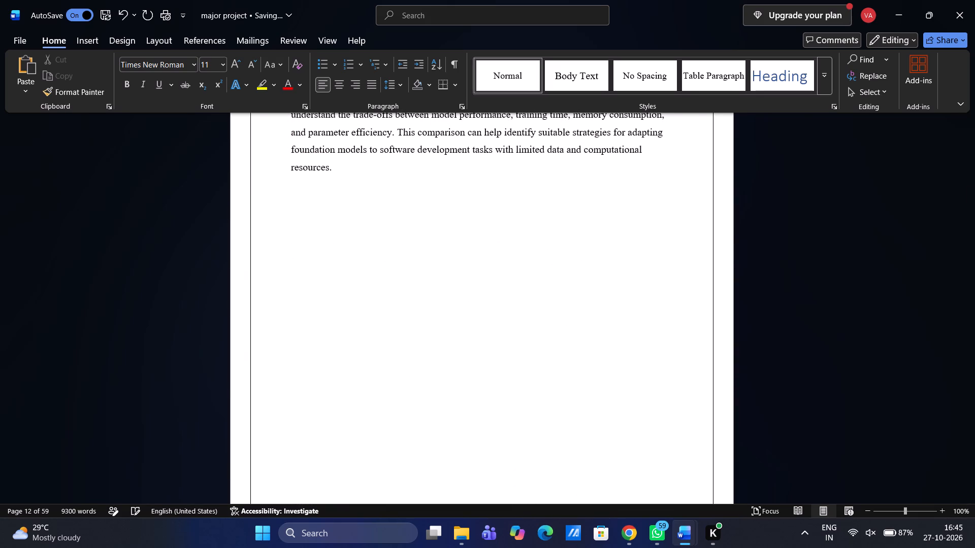
scroll(507, 377, "down", 1)
key("Return")
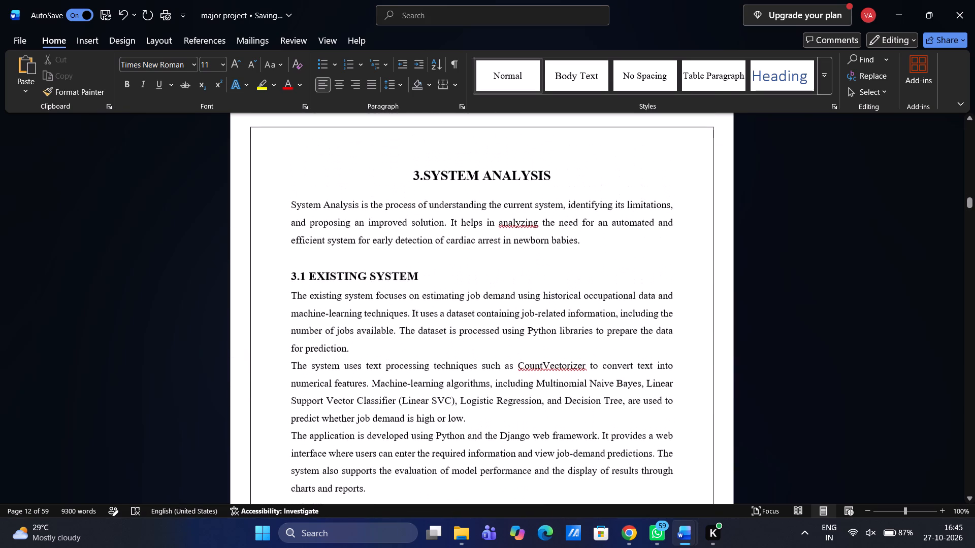
Review the literature survey from its closing paragraphs back to the chapter heading, checking the layout and text alignment.
scroll(507, 377, "up", 1)
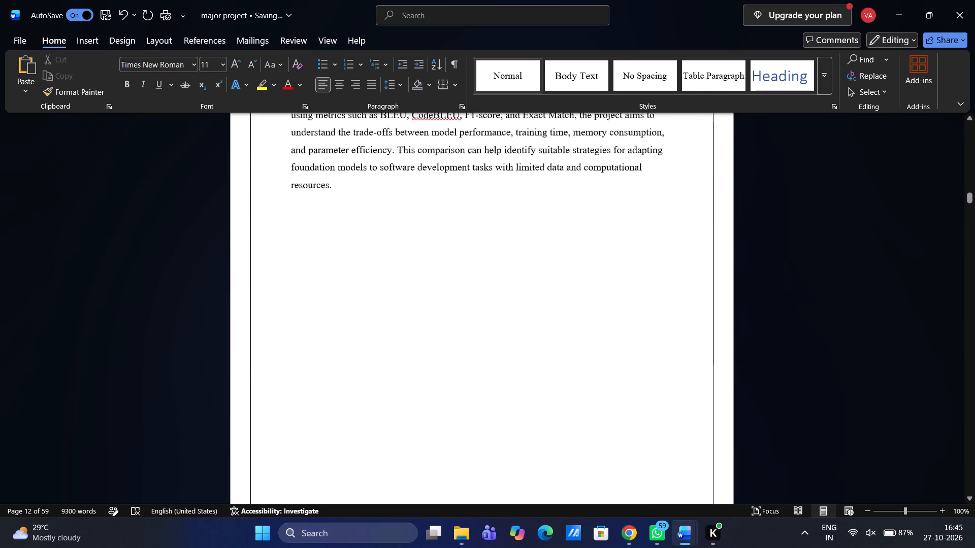
scroll(507, 377, "up", 2)
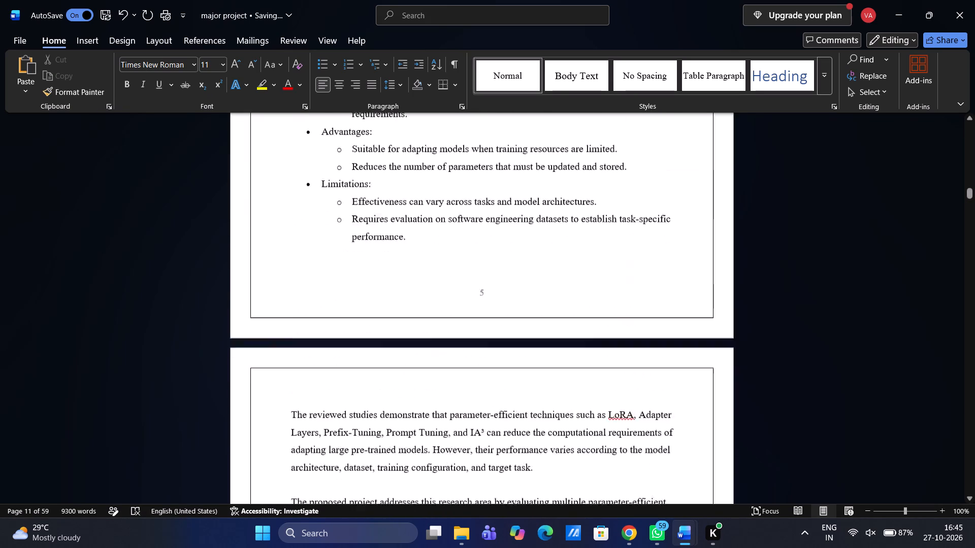
scroll(507, 377, "up", 2)
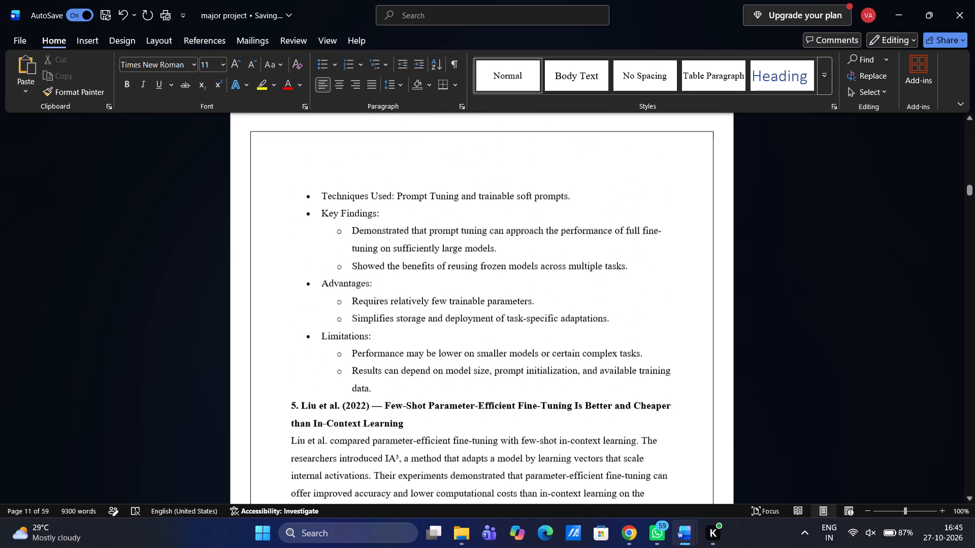
scroll(507, 377, "up", 2)
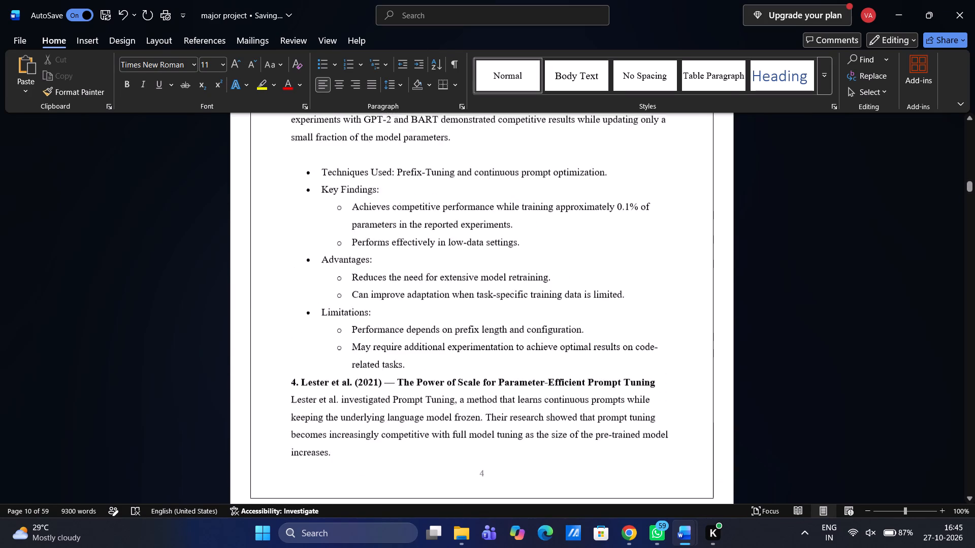
scroll(507, 377, "up", 2)
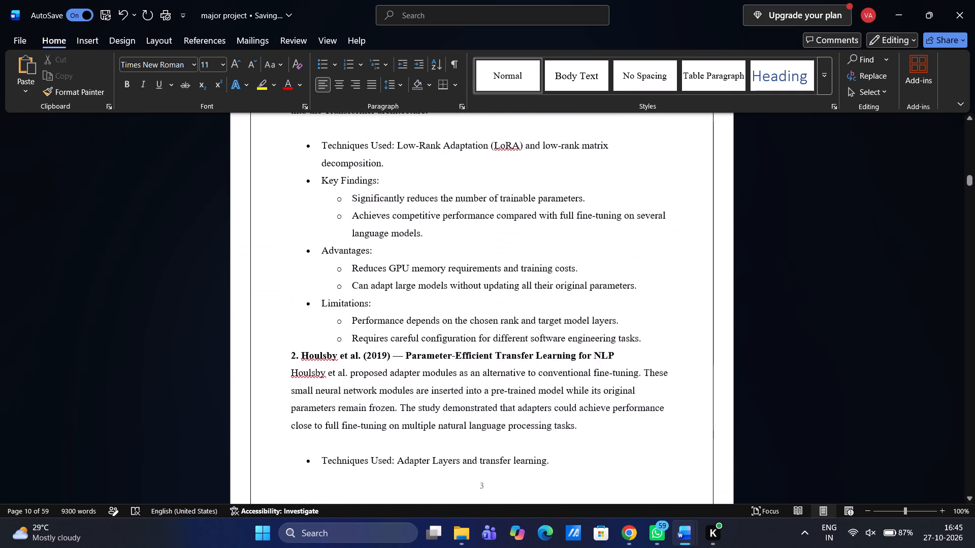
scroll(507, 377, "up", 2)
scroll(507, 377, "down", 1)
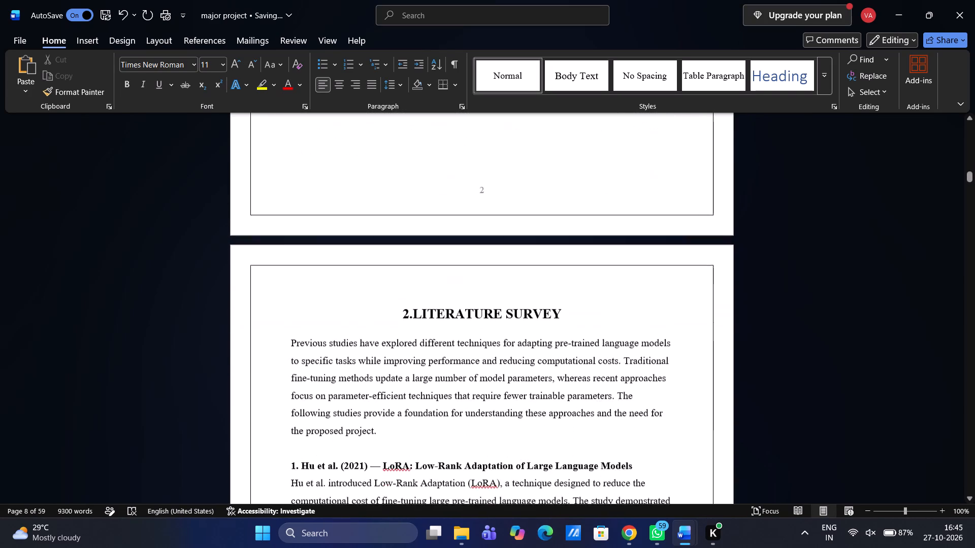
scroll(507, 377, "down", 1)
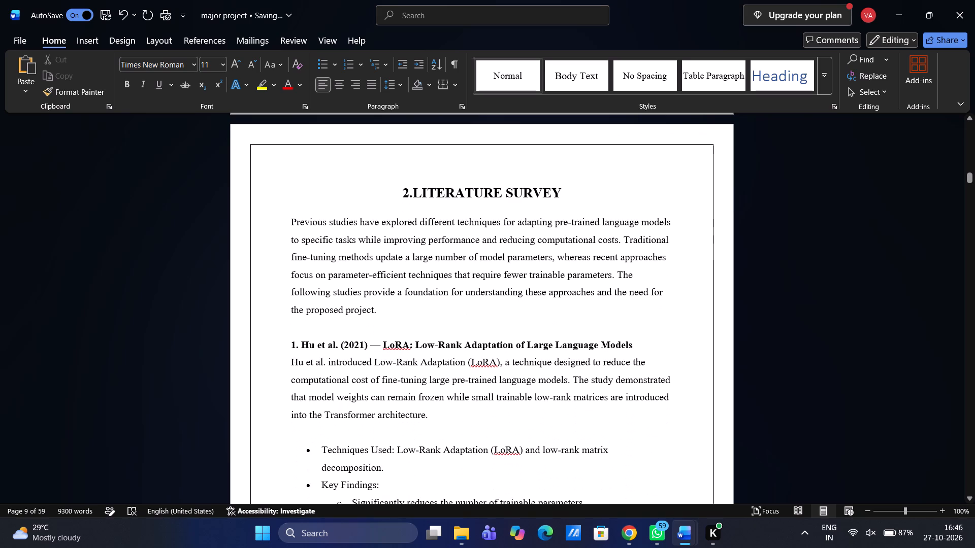
scroll(507, 377, "down", 5)
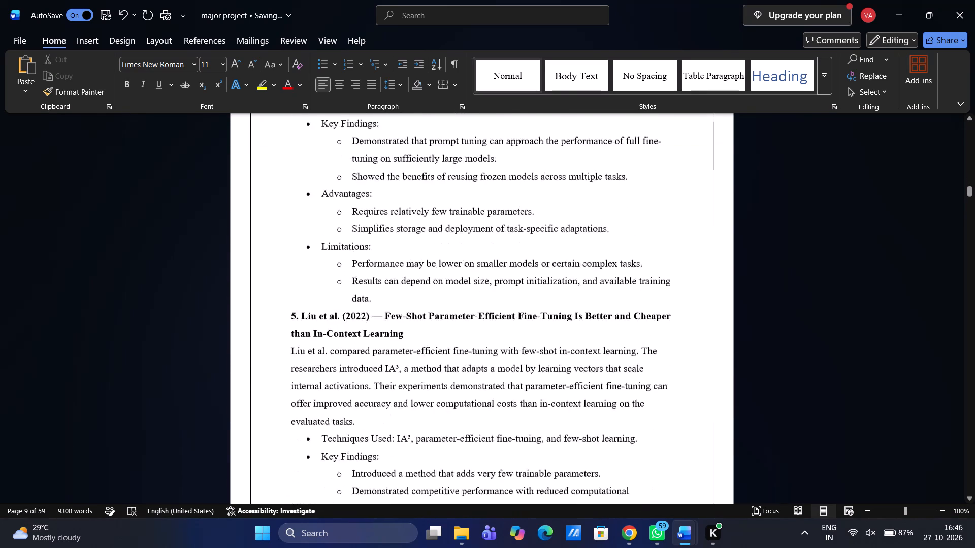
Justify the two closing literature survey paragraphs, "The reviewed studies" and "The proposed project".
scroll(507, 377, "down", 2)
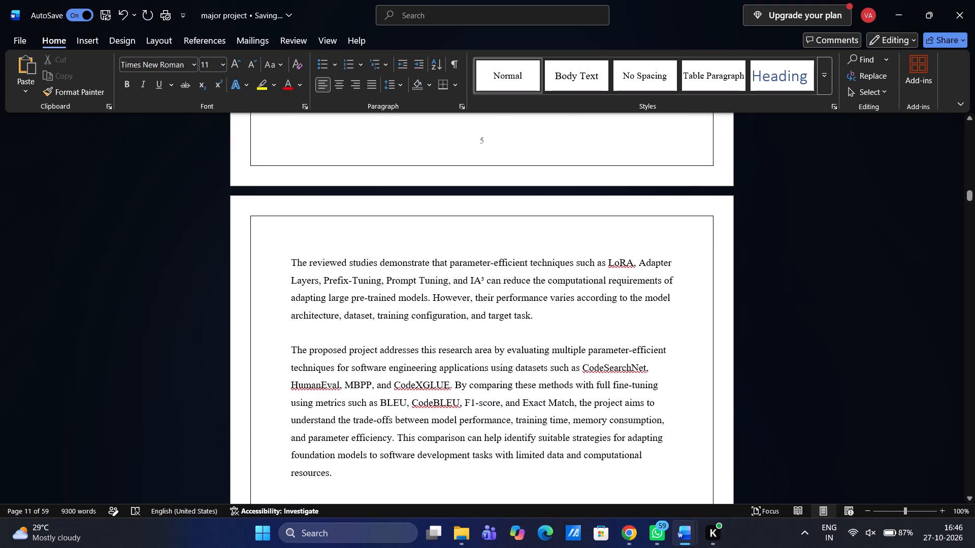
left_click_drag(288, 258, 334, 474)
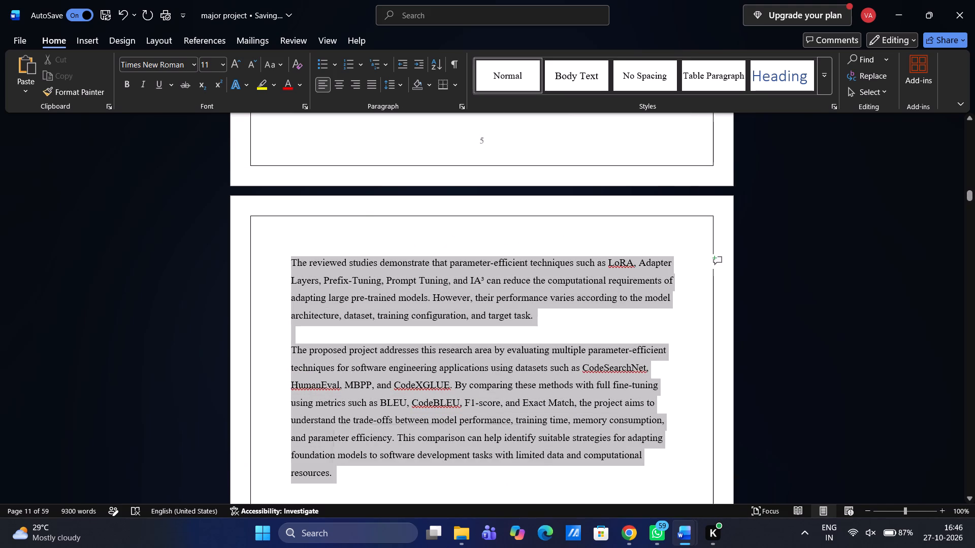
left_click(368, 84)
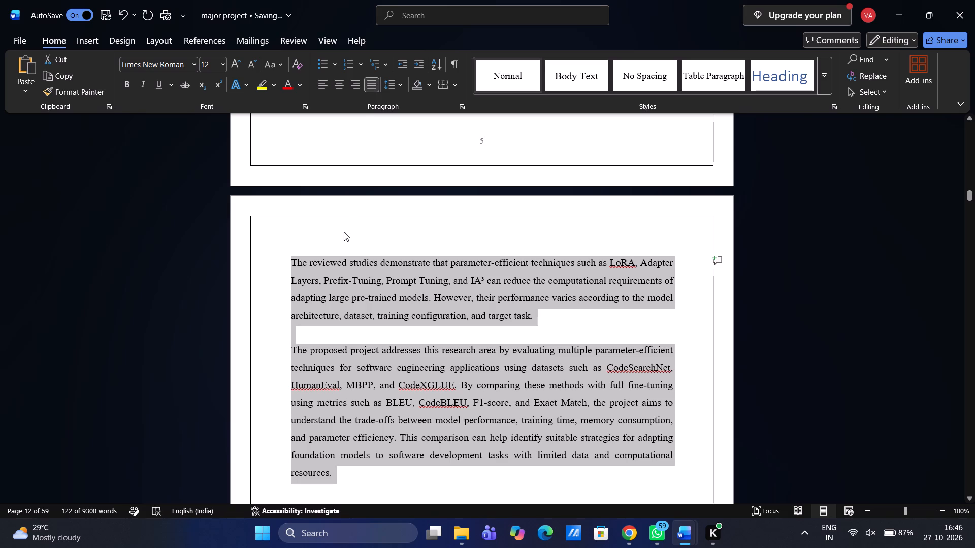
left_click(344, 232)
Justify the introductory paragraph under the "5. Liu et al. (2022)" heading.
scroll(344, 232, "up", 1)
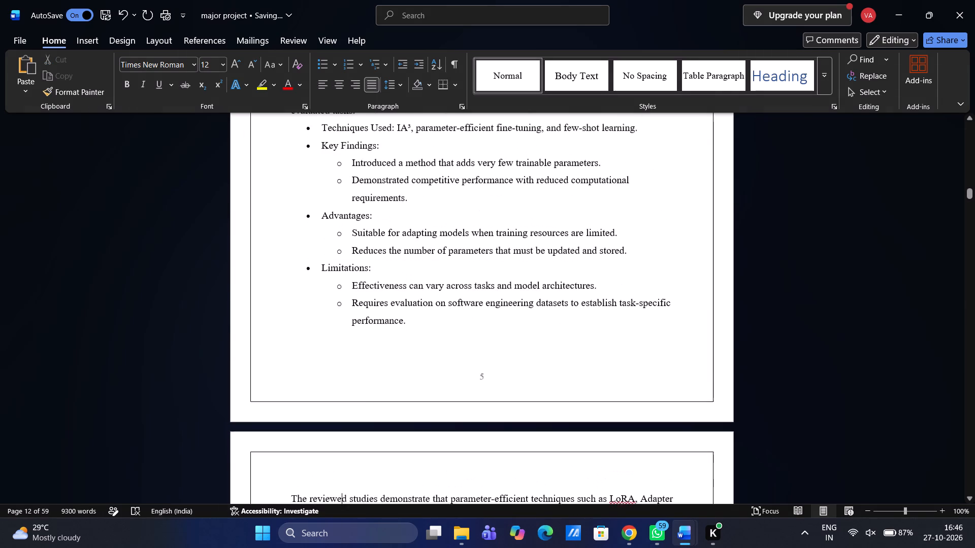
scroll(344, 232, "up", 1)
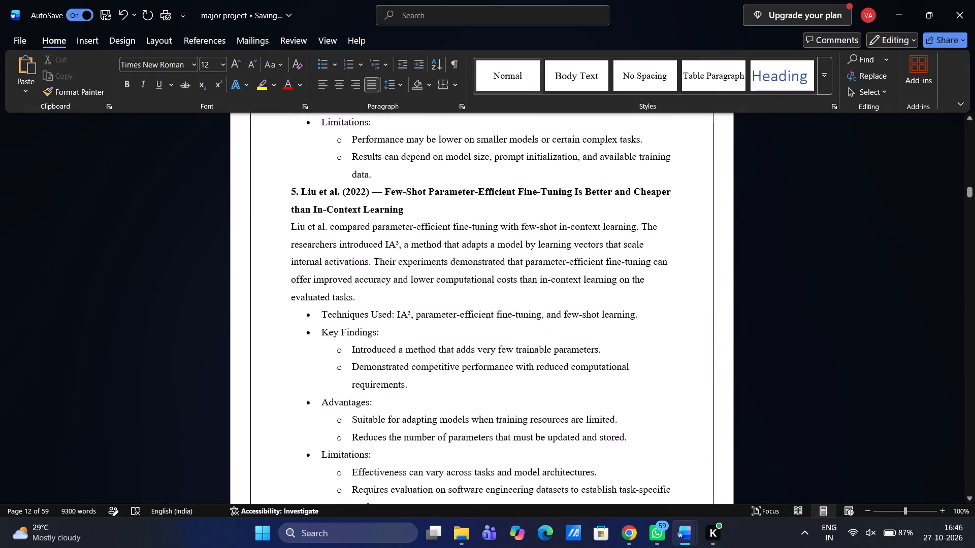
left_click_drag(288, 225, 355, 295)
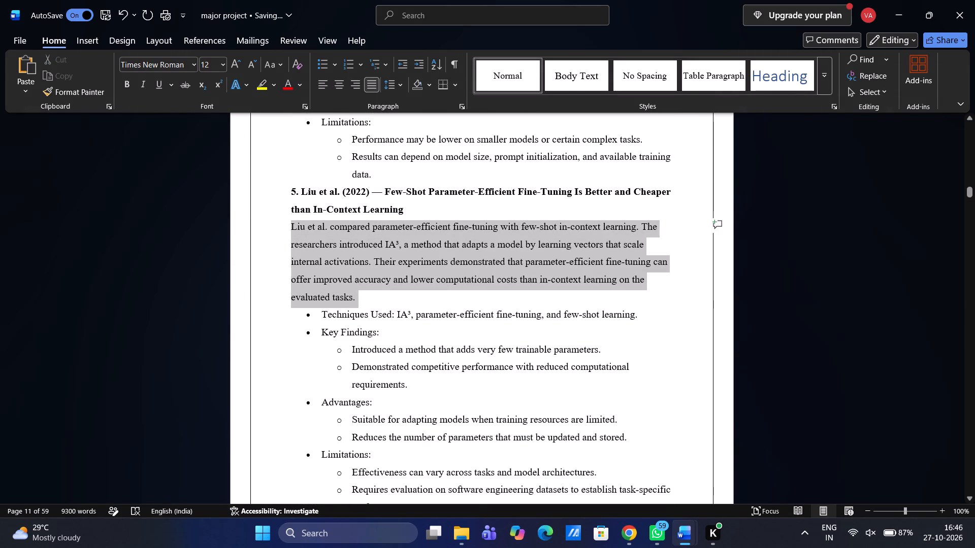
left_click_drag(355, 295, 355, 295)
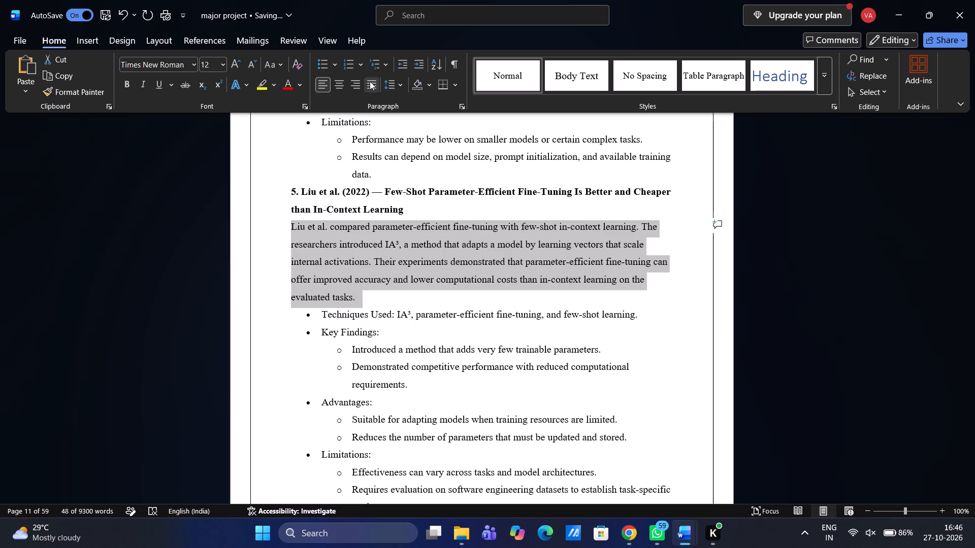
left_click(370, 81)
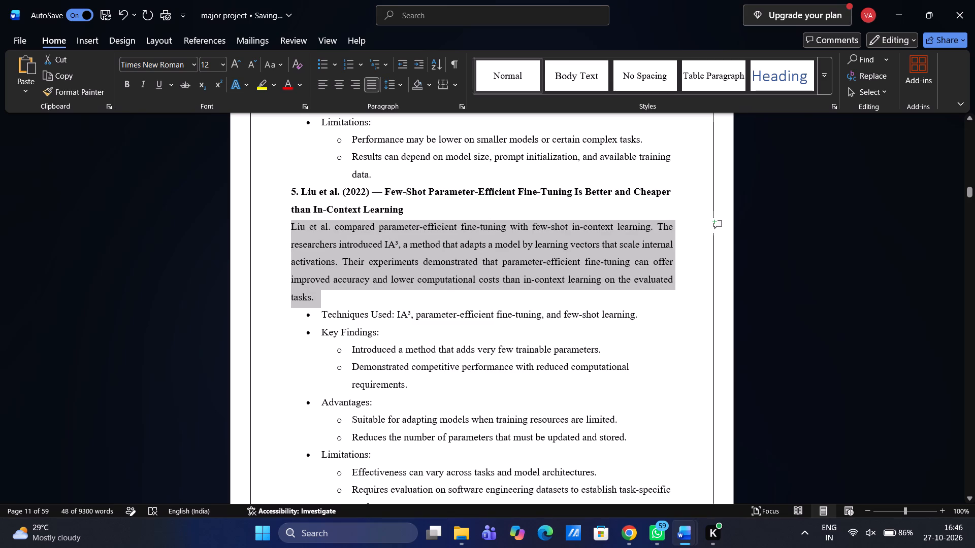
left_click(493, 212)
Justify the introductory paragraph under the "4. Lester et al. (2021)" heading.
scroll(493, 212, "up", 1)
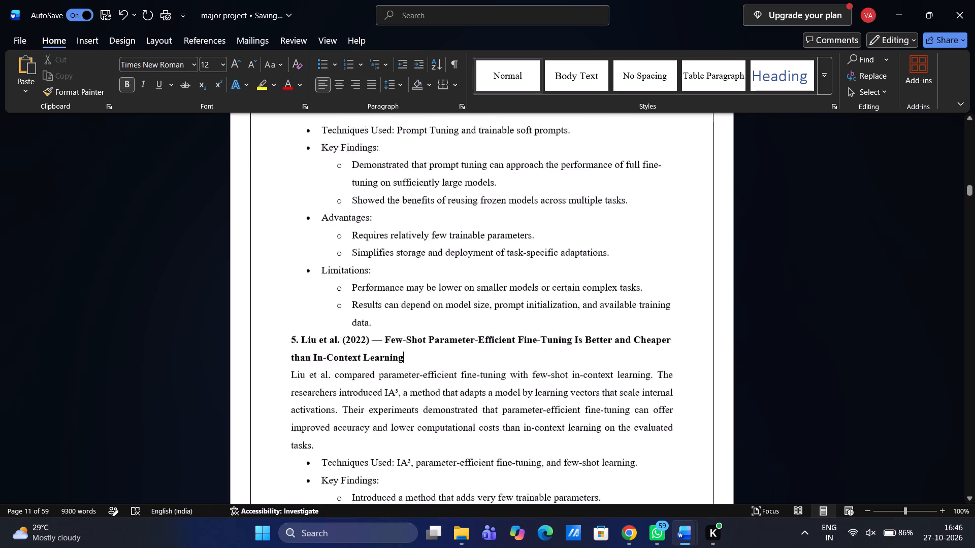
scroll(493, 212, "up", 1)
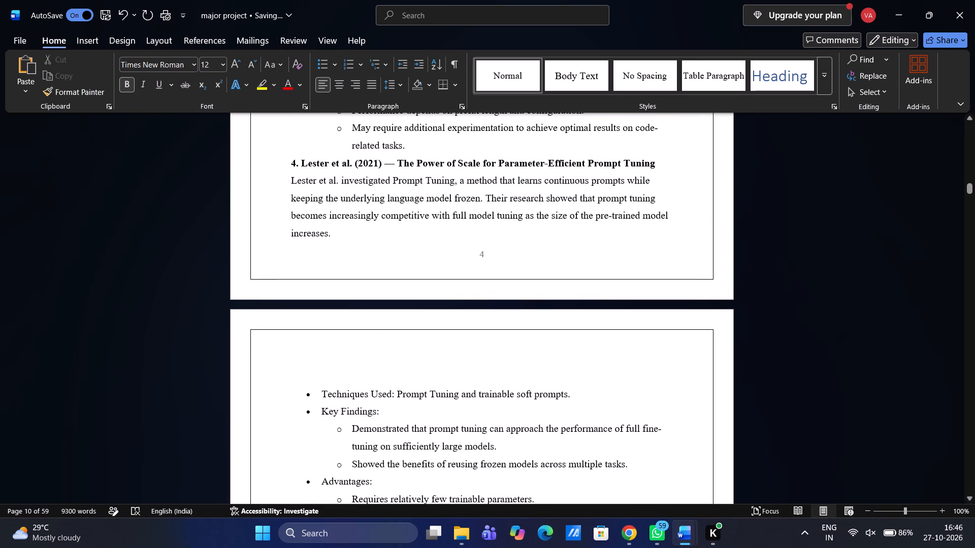
left_click_drag(291, 179, 338, 230)
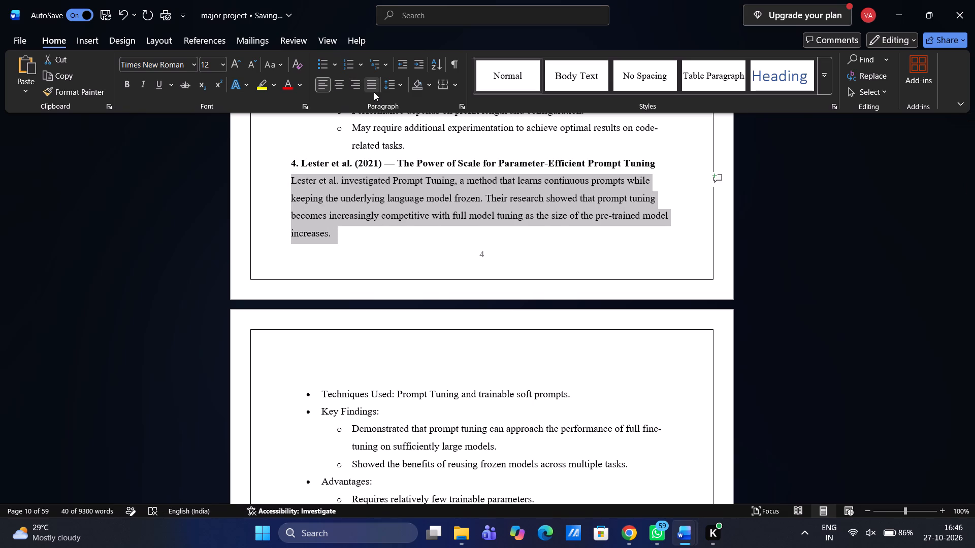
left_click(374, 92)
left_click(410, 265)
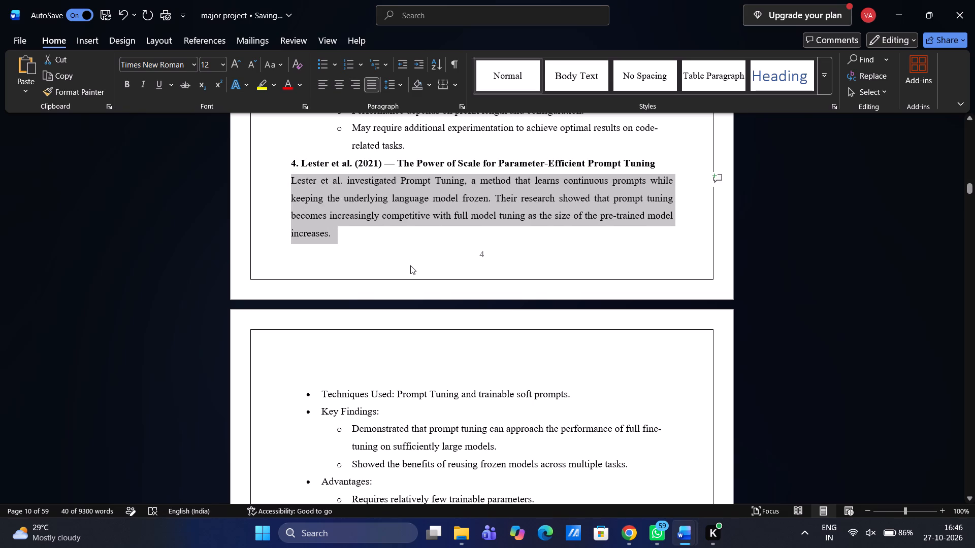
Justify the introductory paragraph under the "3. Li and Liang (2021)" heading.
scroll(410, 265, "up", 1)
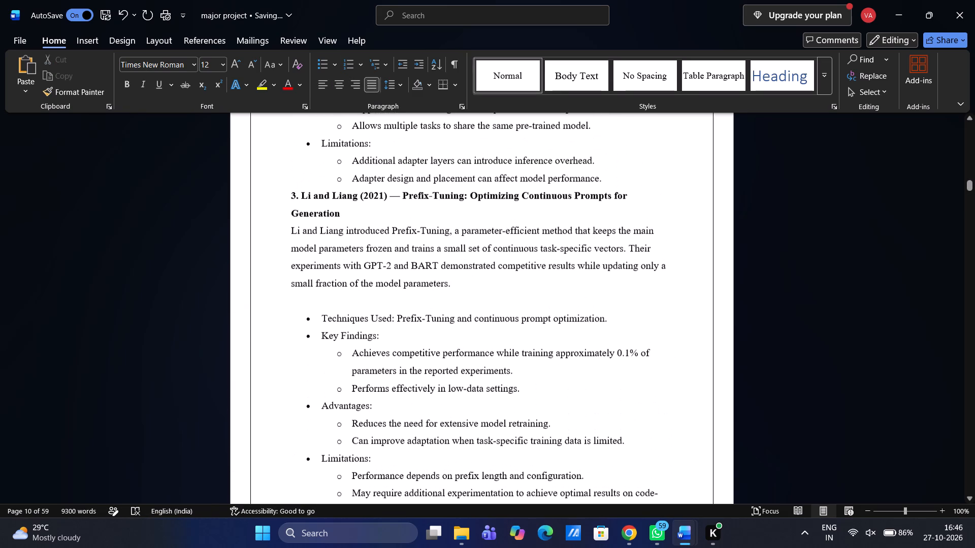
left_click_drag(286, 236, 438, 278)
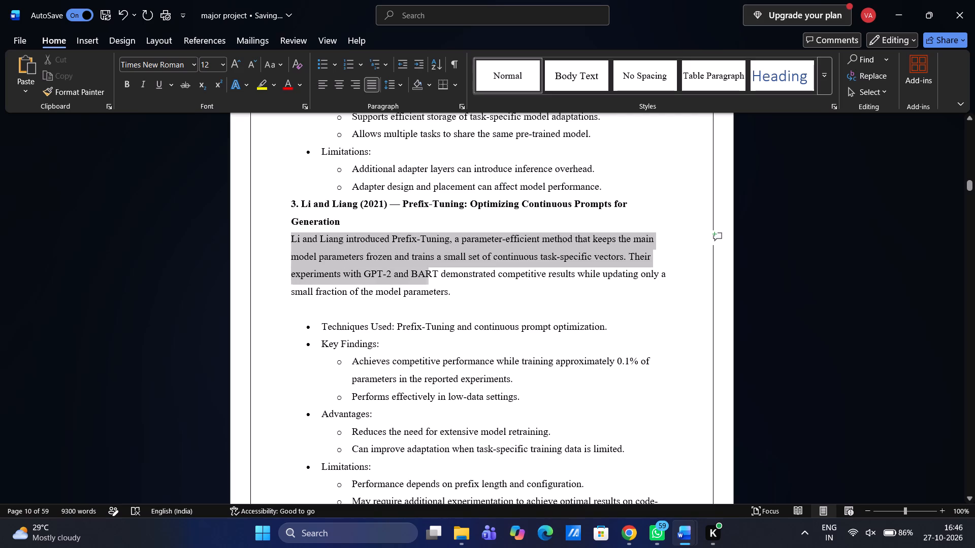
left_click_drag(438, 278, 470, 288)
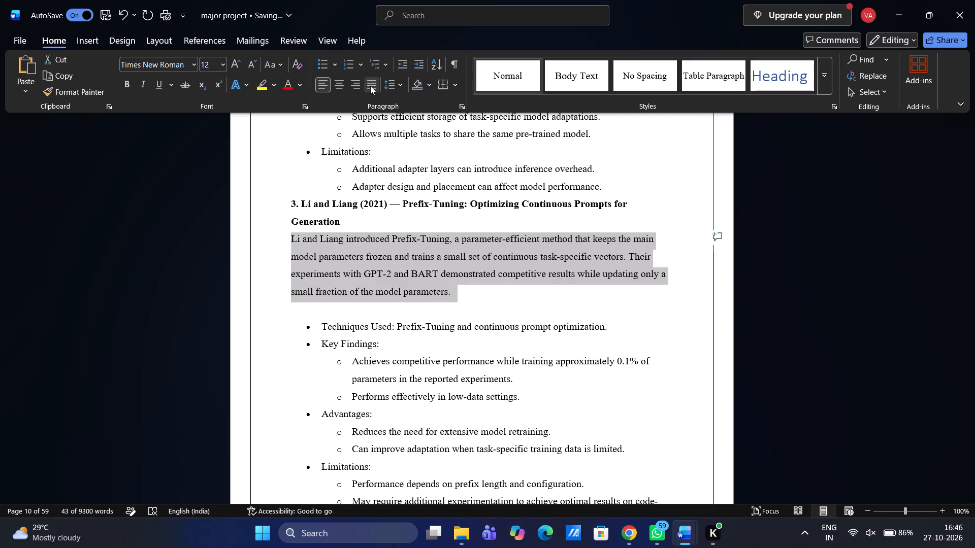
left_click(370, 86)
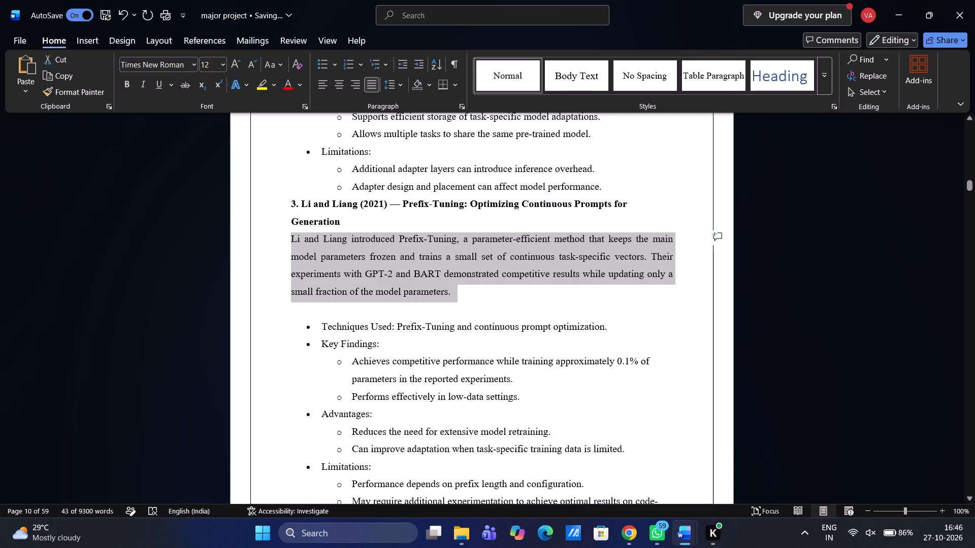
left_click(287, 191)
Justify the introductory paragraph under the "2. Houlsby et al. (2019)" heading.
scroll(287, 191, "up", 1)
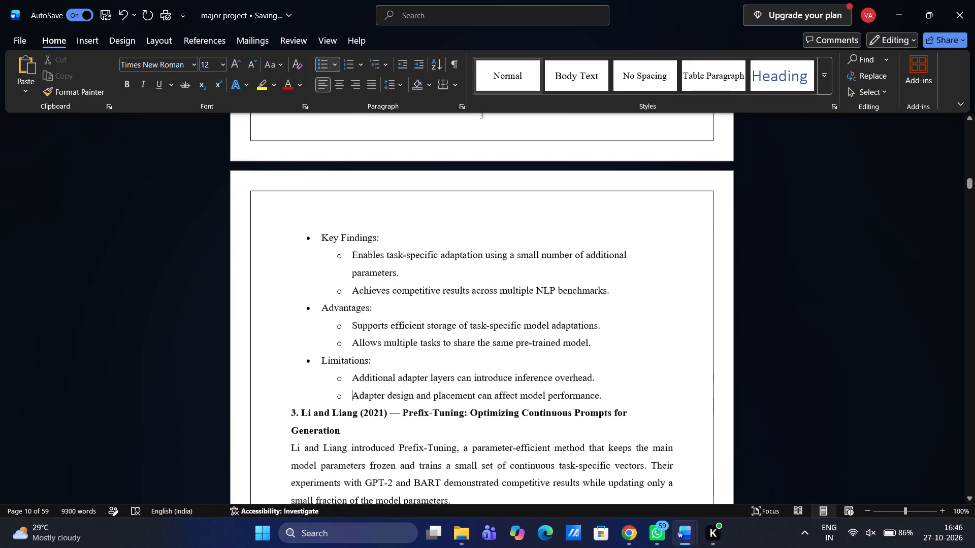
scroll(287, 191, "up", 1)
left_click_drag(288, 199, 296, 201)
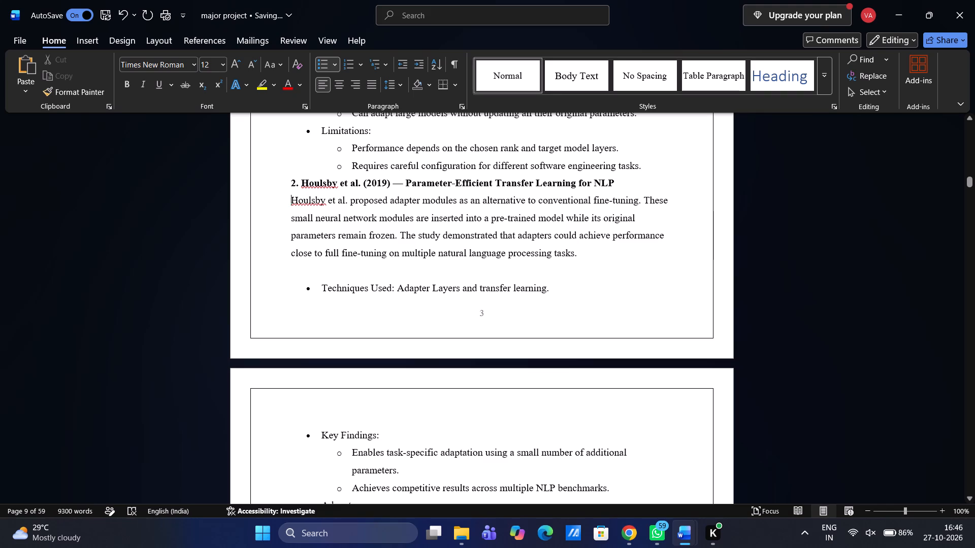
left_click_drag(296, 201, 599, 251)
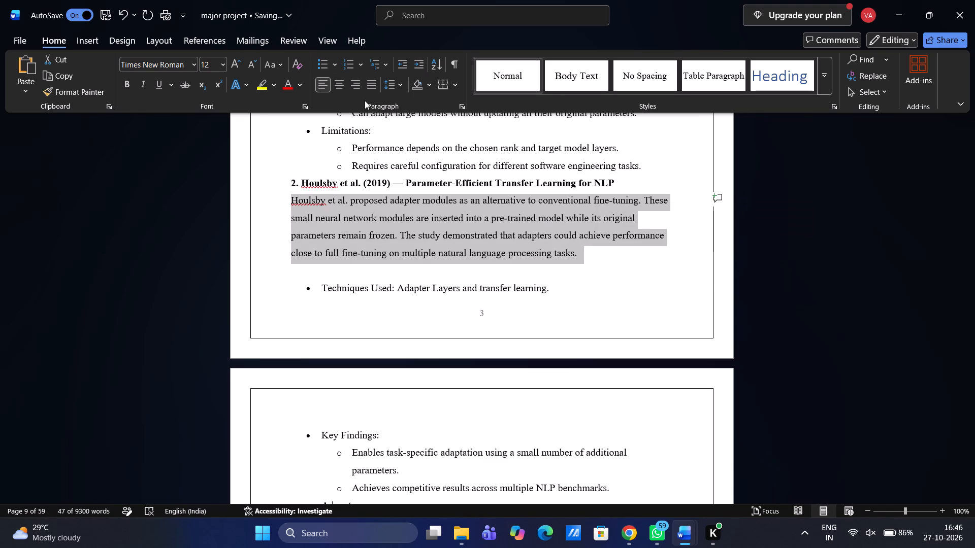
left_click(367, 87)
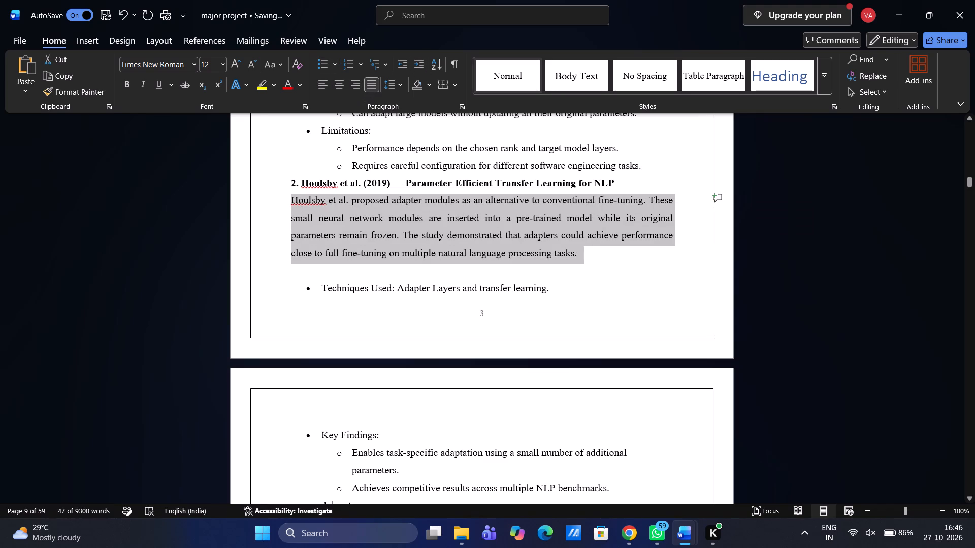
Justify the introductory paragraph under the "1. Hu et al. (2021)" heading.
left_click(286, 156)
scroll(286, 156, "up", 1)
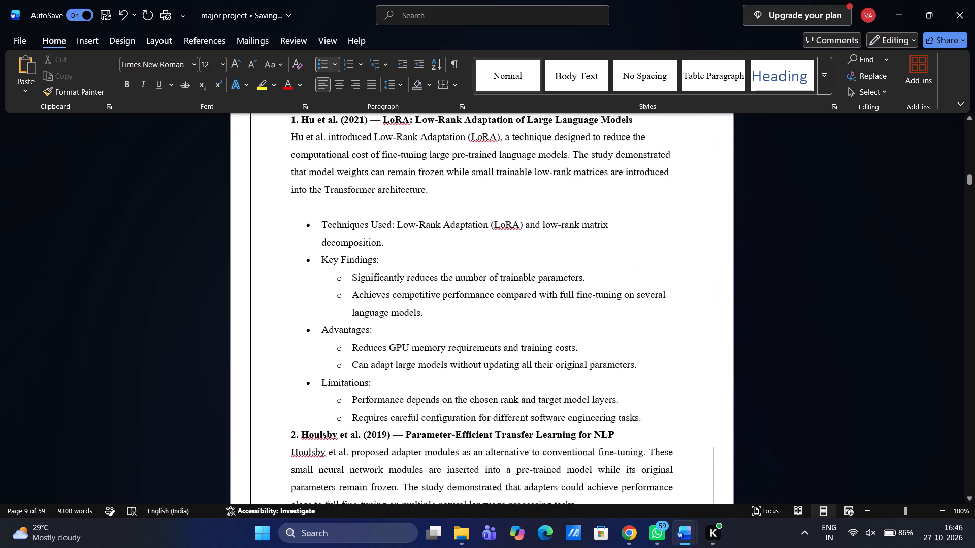
scroll(286, 156, "up", 1)
left_click_drag(289, 186, 399, 231)
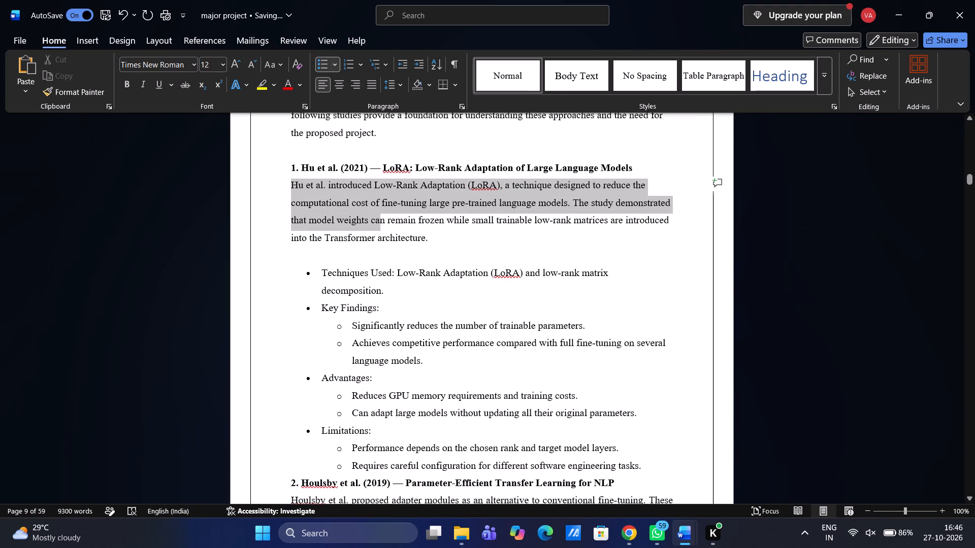
left_click_drag(399, 231, 440, 244)
left_click(372, 83)
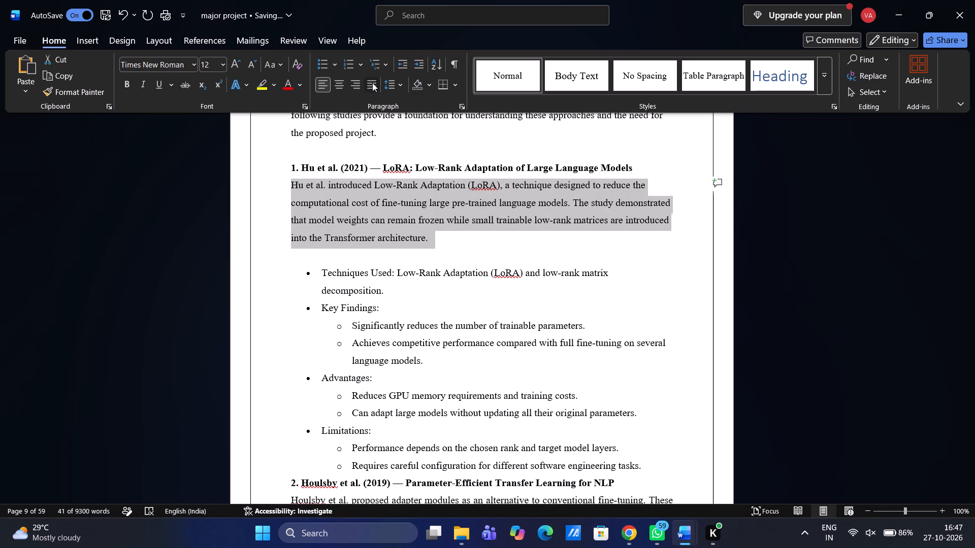
left_click(275, 174)
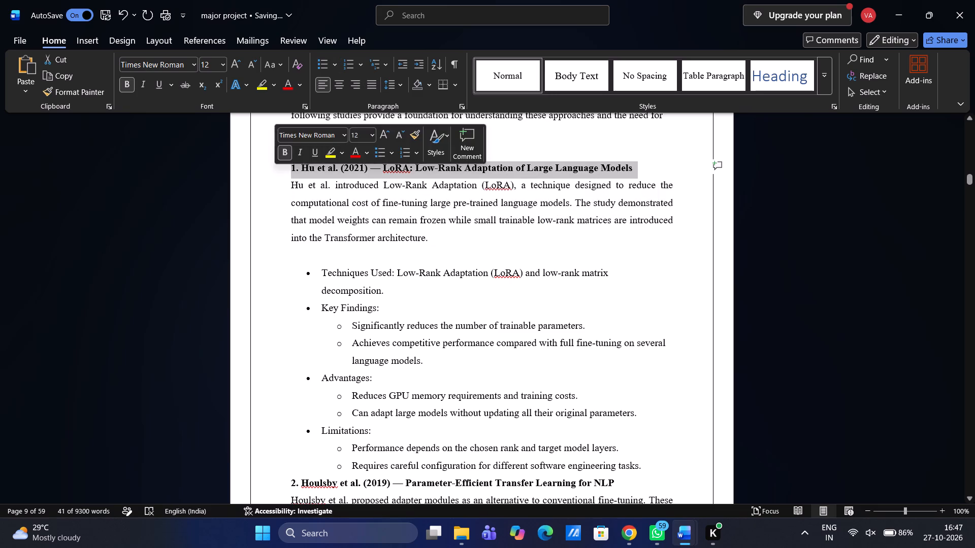
Justify the opening paragraph under the "2.LITERATURE SURVEY" chapter title.
scroll(275, 174, "up", 1)
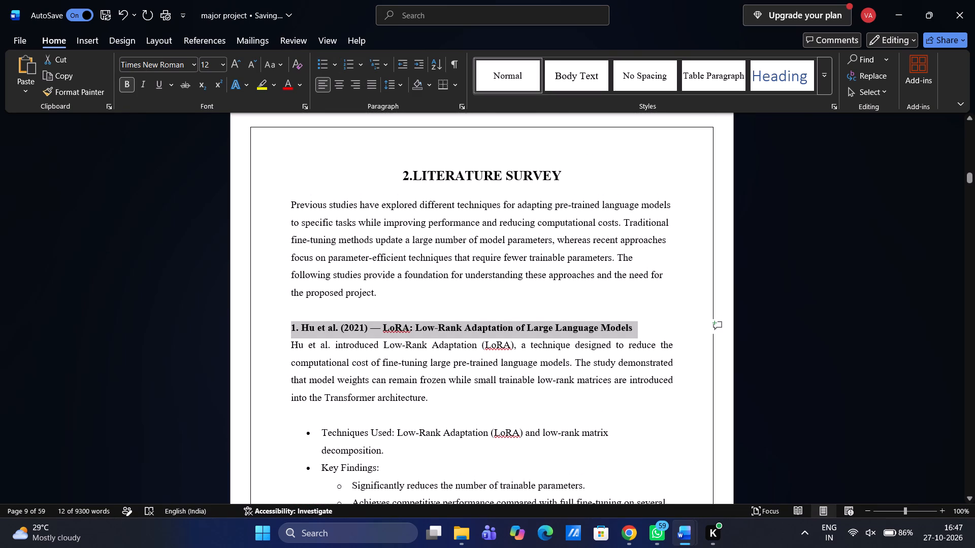
left_click_drag(288, 200, 385, 289)
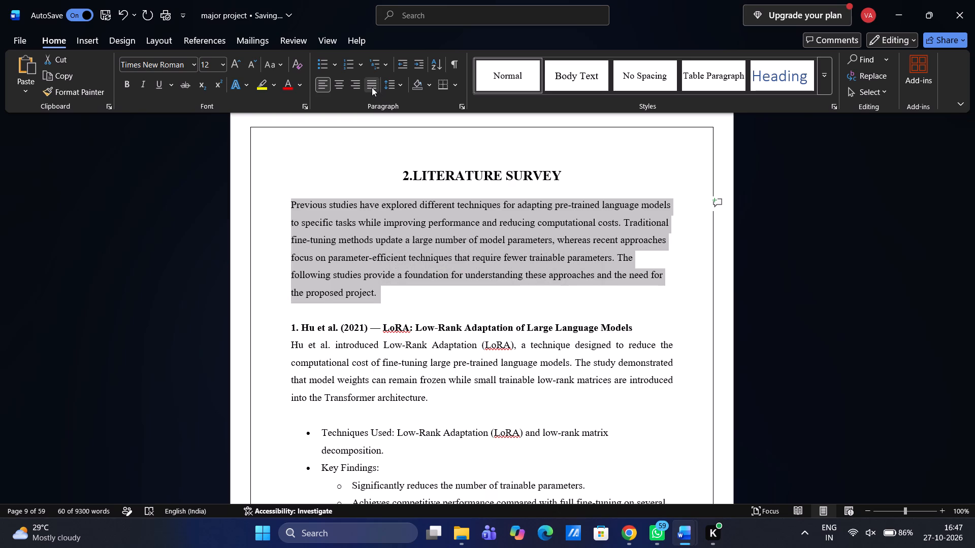
left_click(372, 87)
left_click(290, 315)
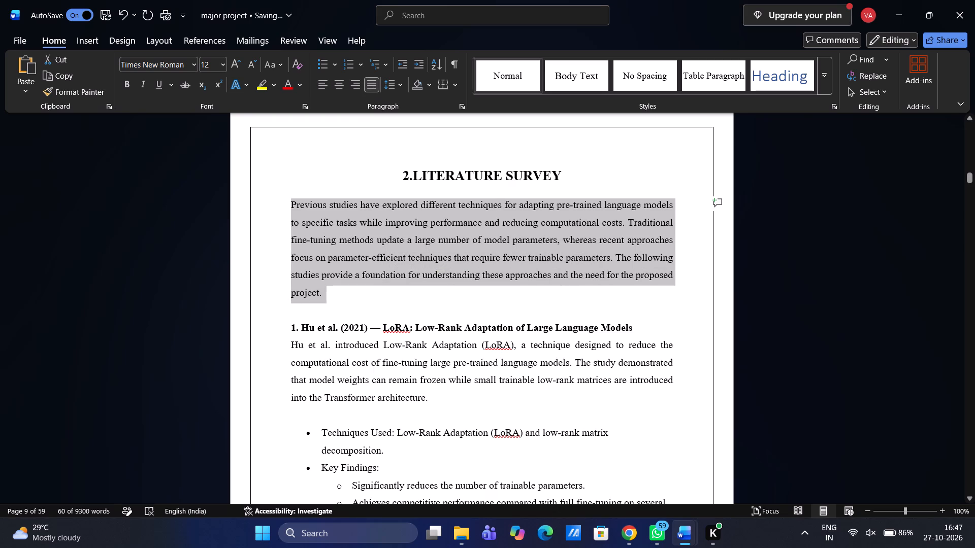
scroll(290, 315, "down", 1)
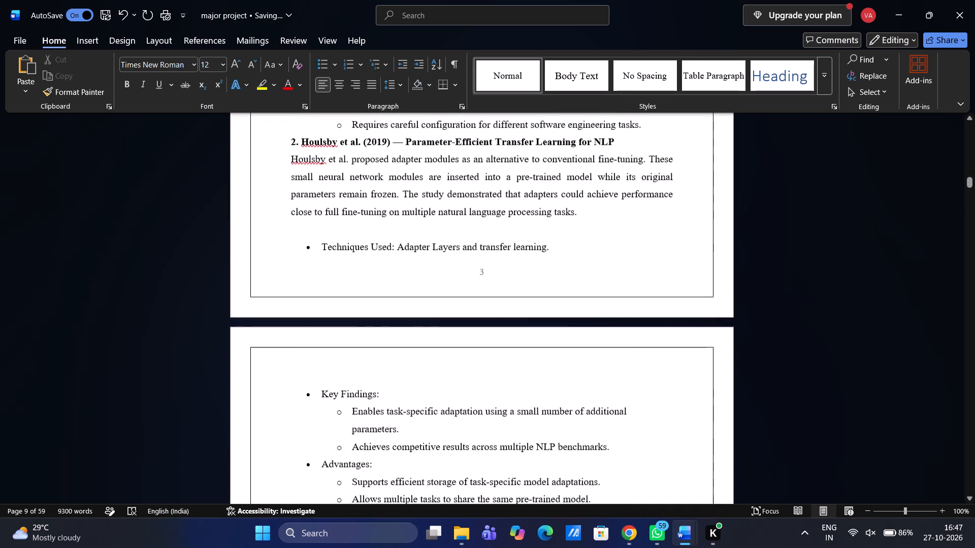
scroll(290, 315, "down", 2)
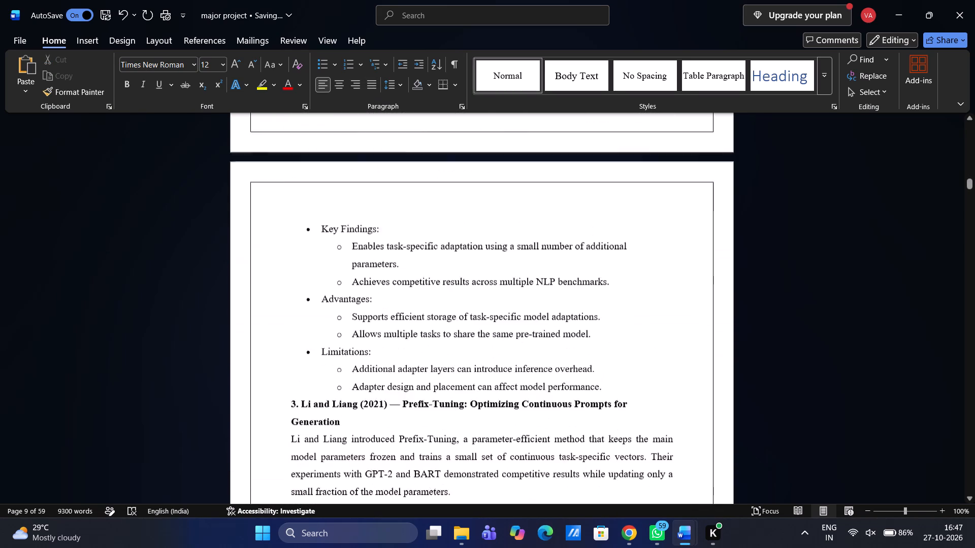
scroll(290, 315, "down", 2)
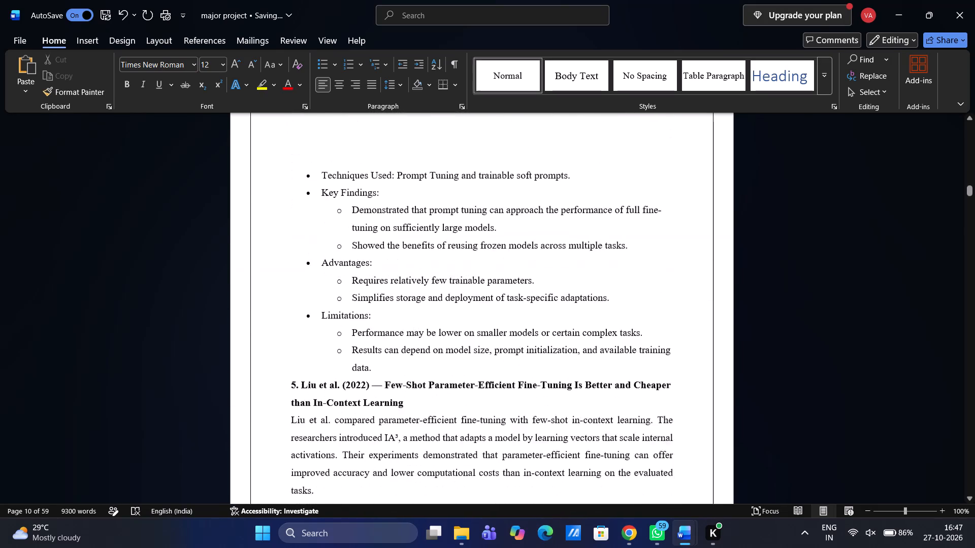
scroll(290, 315, "down", 1)
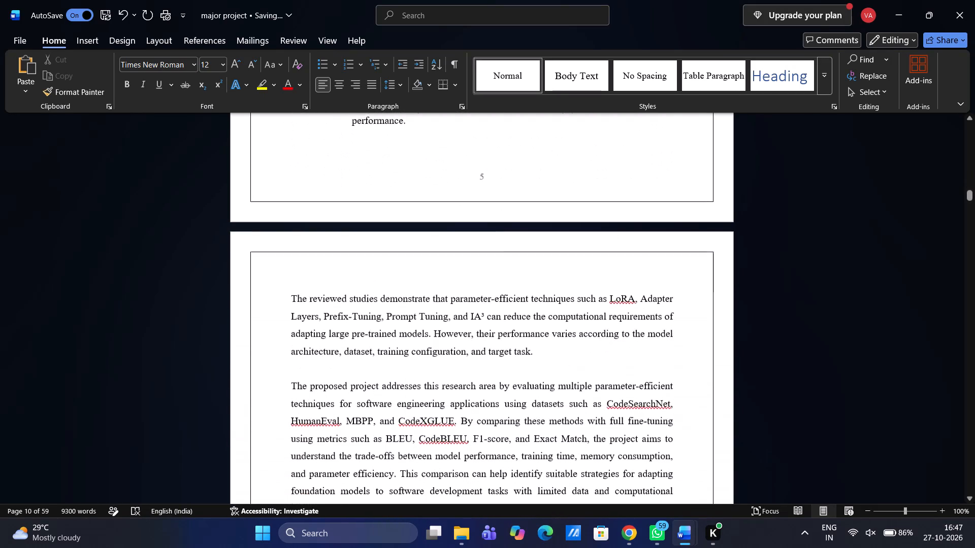
scroll(290, 315, "down", 2)
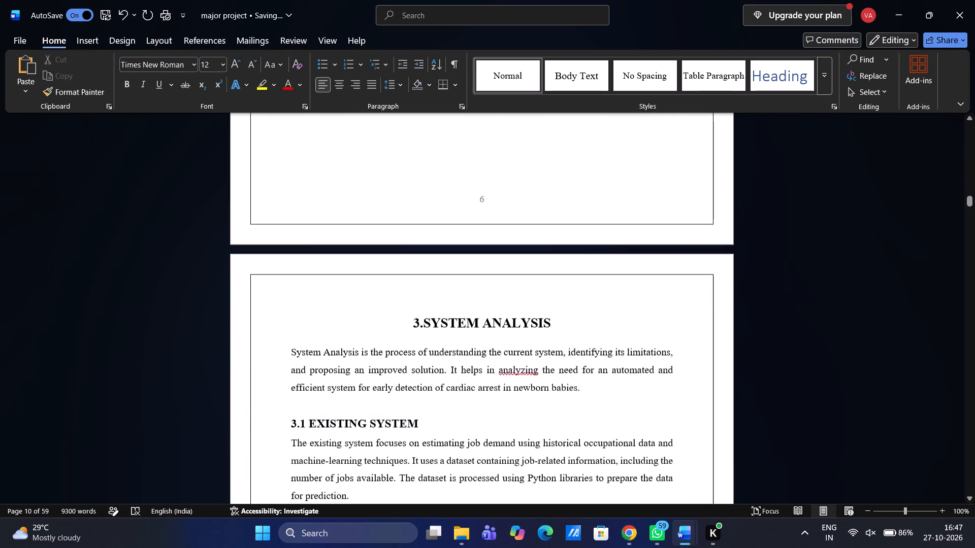
scroll(290, 315, "down", 1)
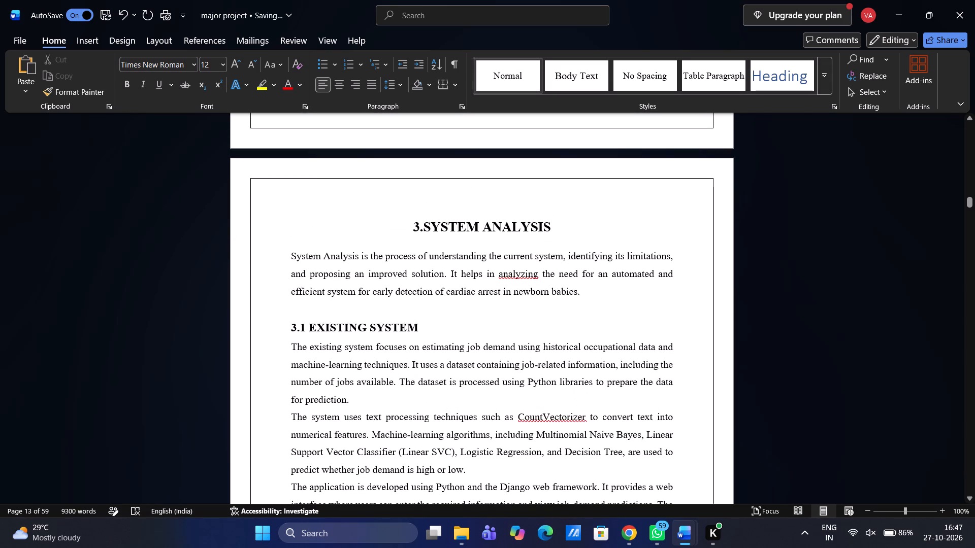
left_click_drag(288, 254, 420, 465)
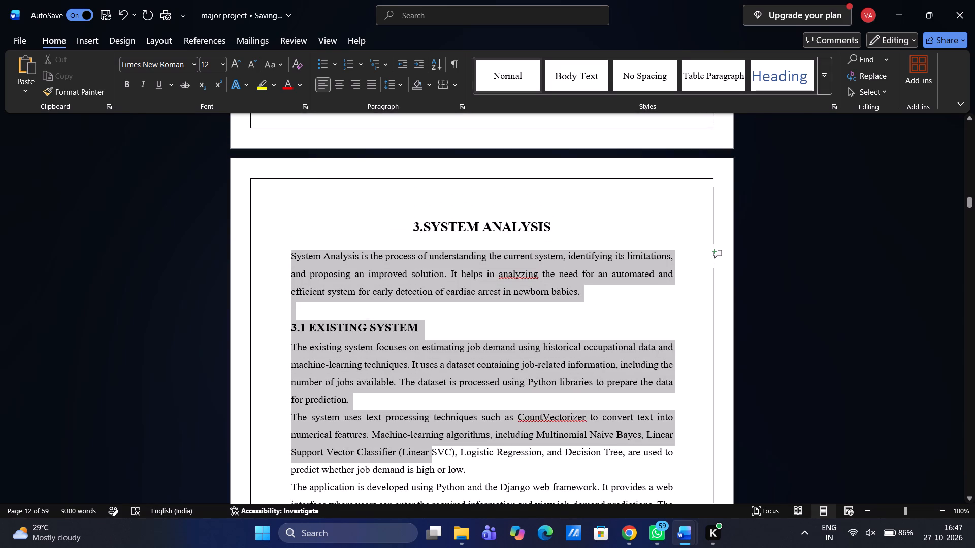
left_click_drag(420, 465, 411, 512)
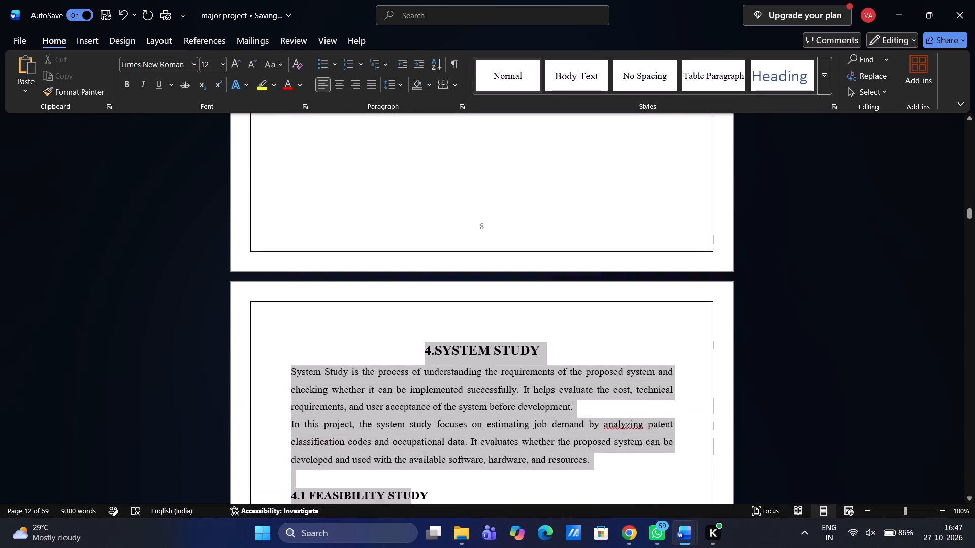
left_click_drag(411, 512, 360, 123)
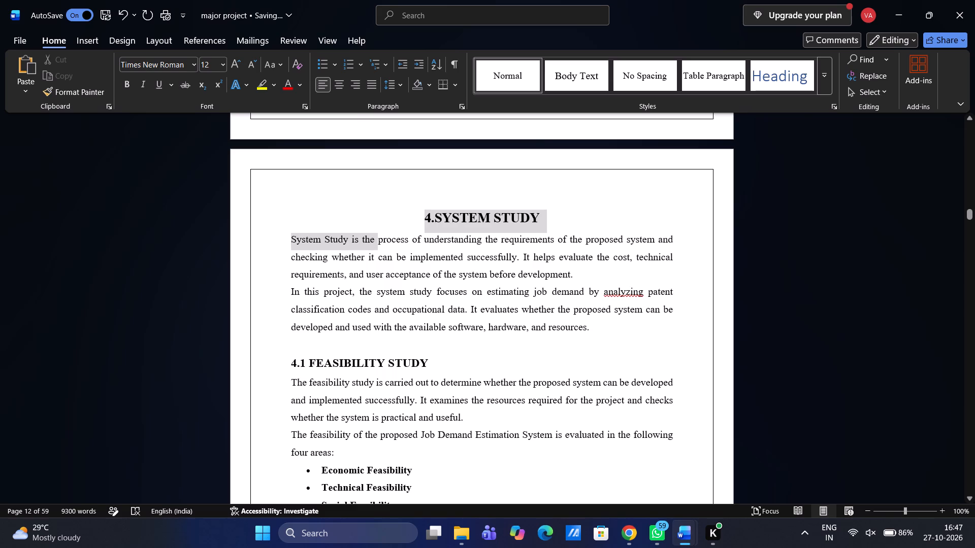
left_click_drag(360, 123, 595, 166)
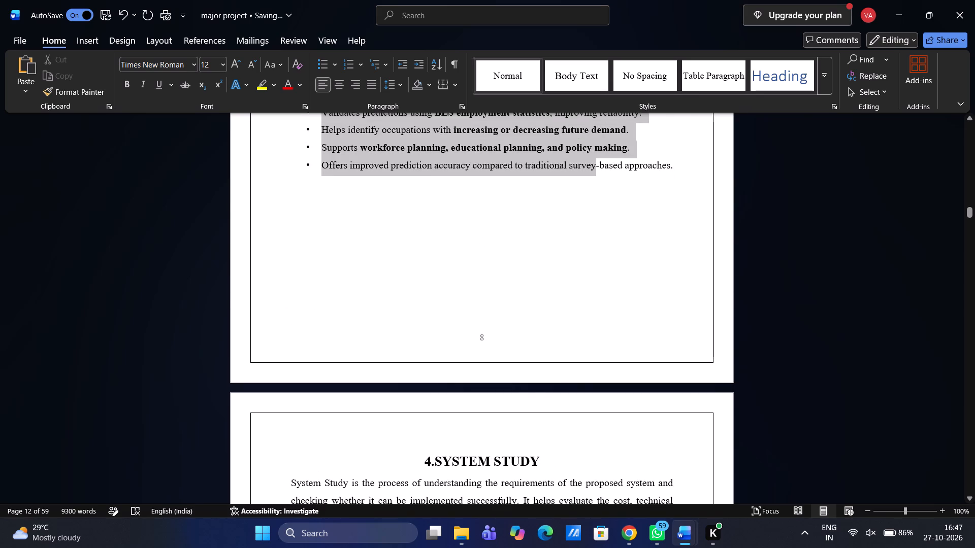
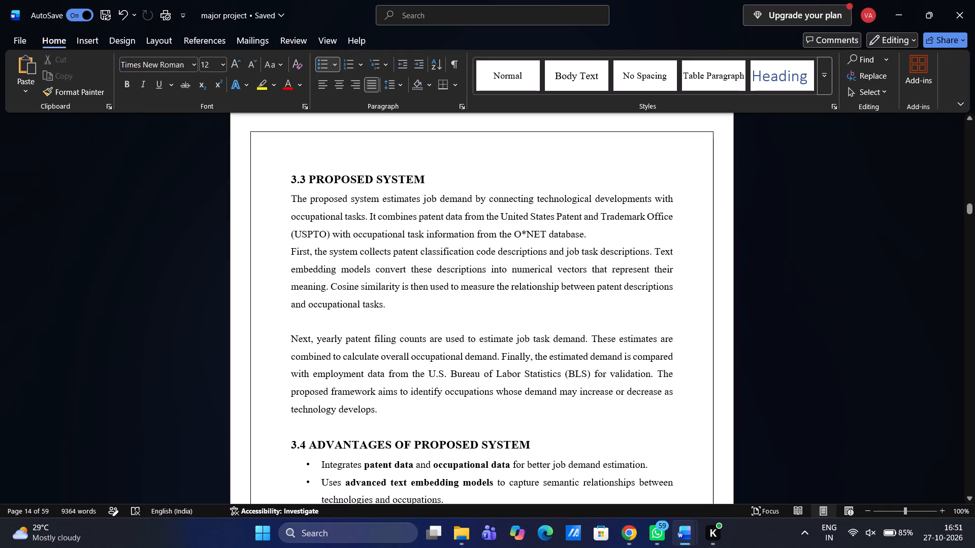
left_click(292, 197)
left_click_drag(292, 197, 298, 204)
left_click_drag(298, 204, 385, 408)
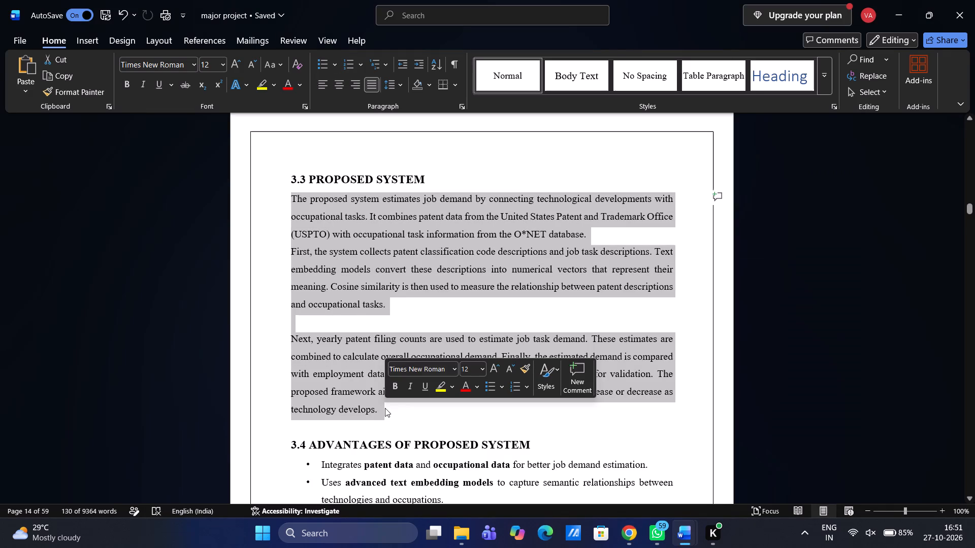
key("ctrl+v")
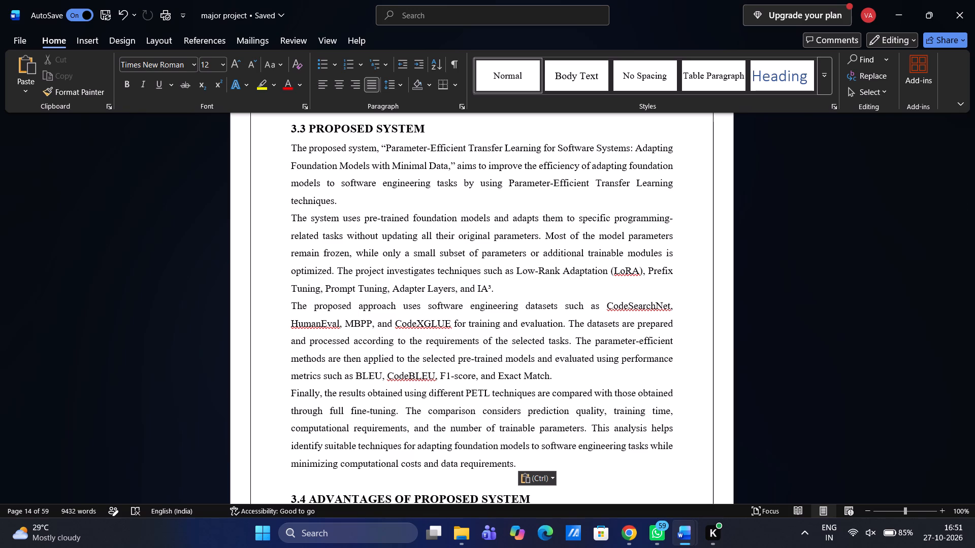
Insert a blank line between each of the four pasted paragraphs in section 3.3.
left_click(348, 208)
key("Return")
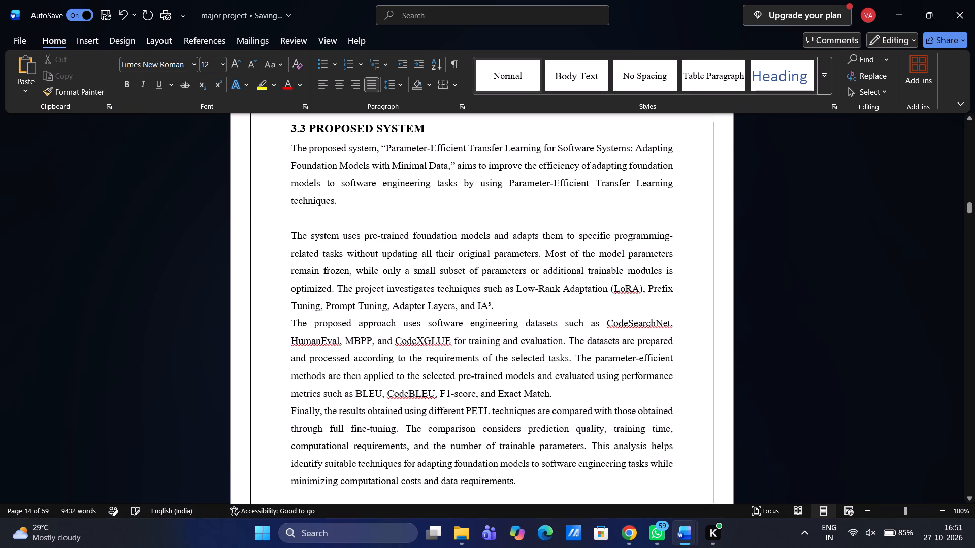
left_click(519, 309)
key("Return")
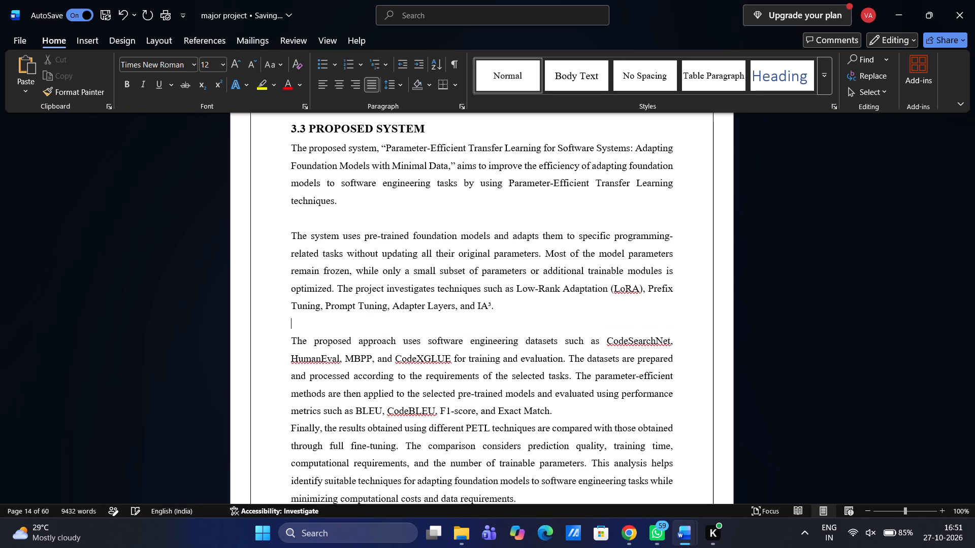
left_click(560, 406)
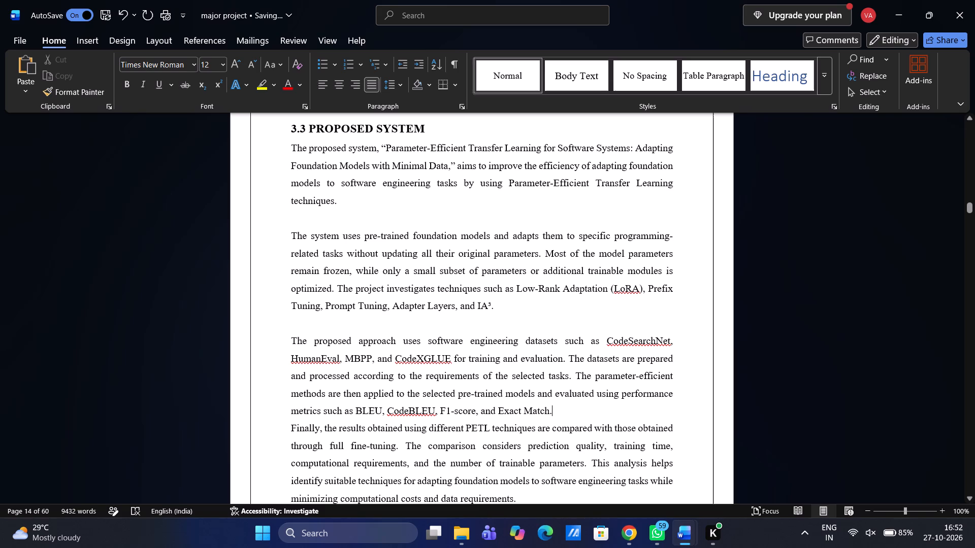
key("Return")
Look through the report from section 3.4 into the later chapters and return to "3.4 ADVANTAGES OF PROPOSED SYSTEM".
scroll(560, 406, "down", 1)
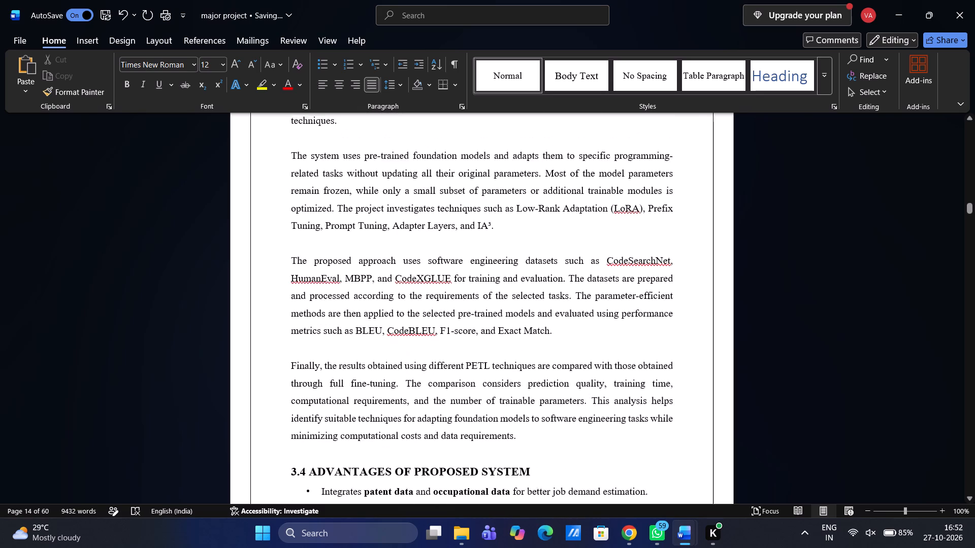
scroll(560, 406, "down", 1)
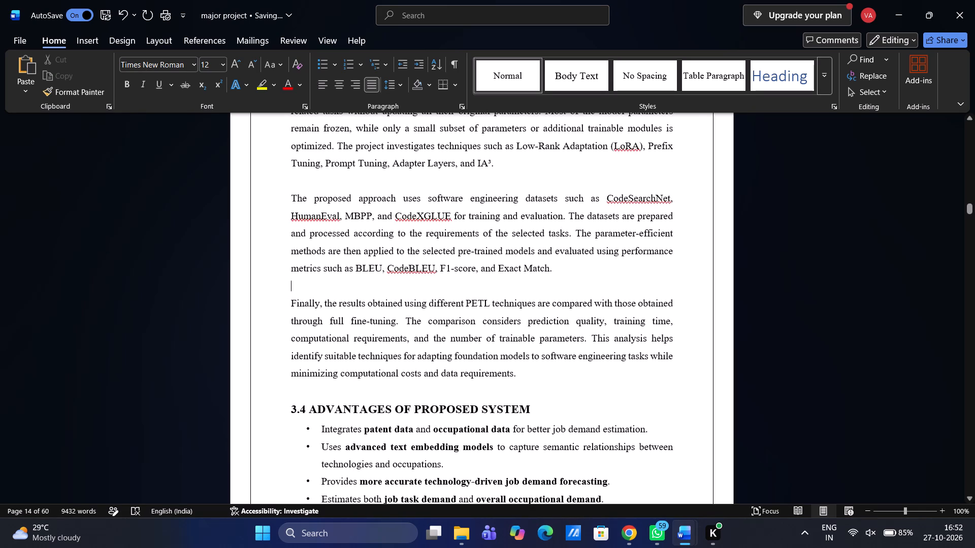
scroll(560, 406, "down", 2)
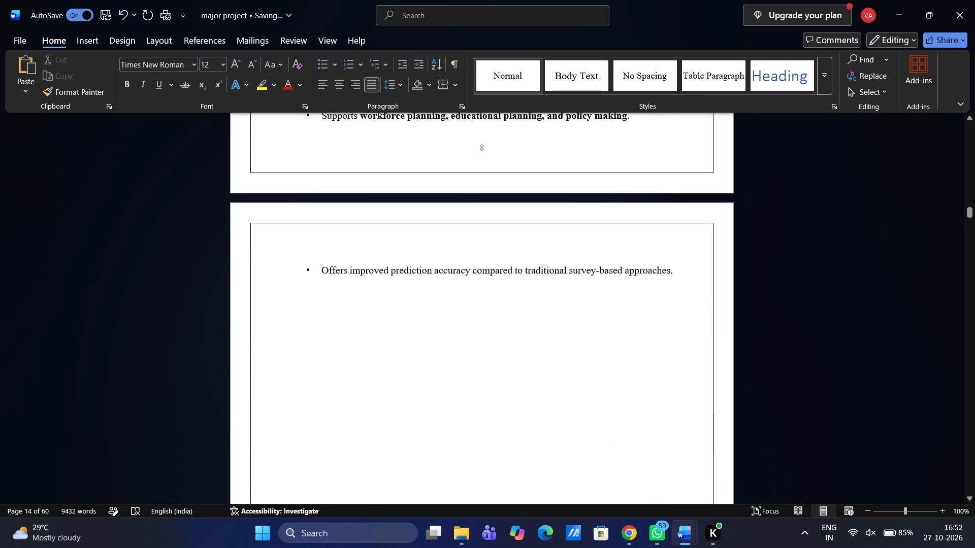
scroll(560, 406, "down", 3)
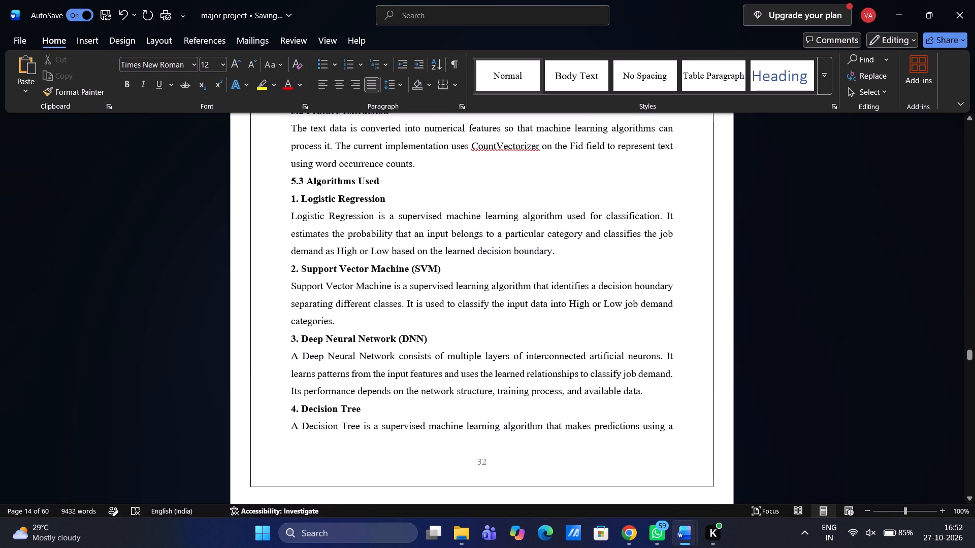
left_click(973, 286)
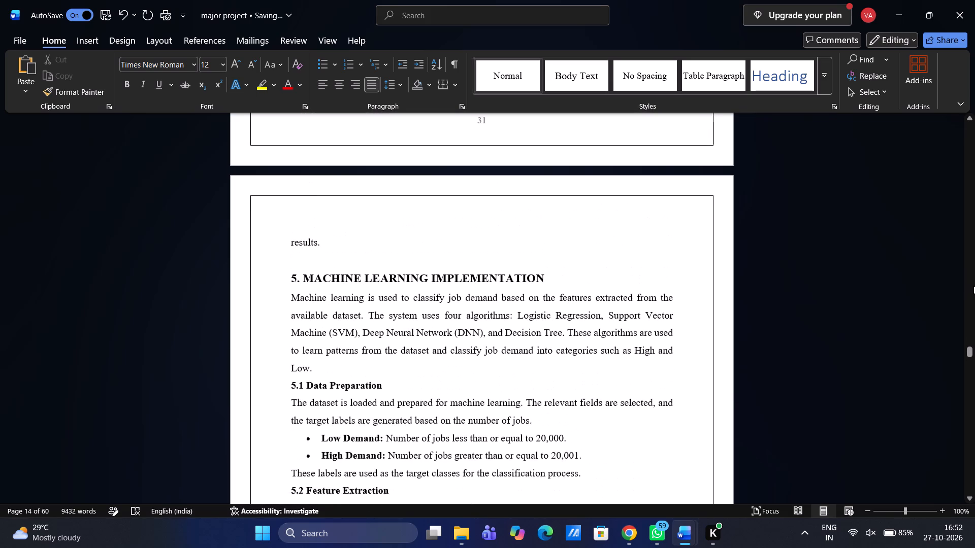
left_click(968, 278)
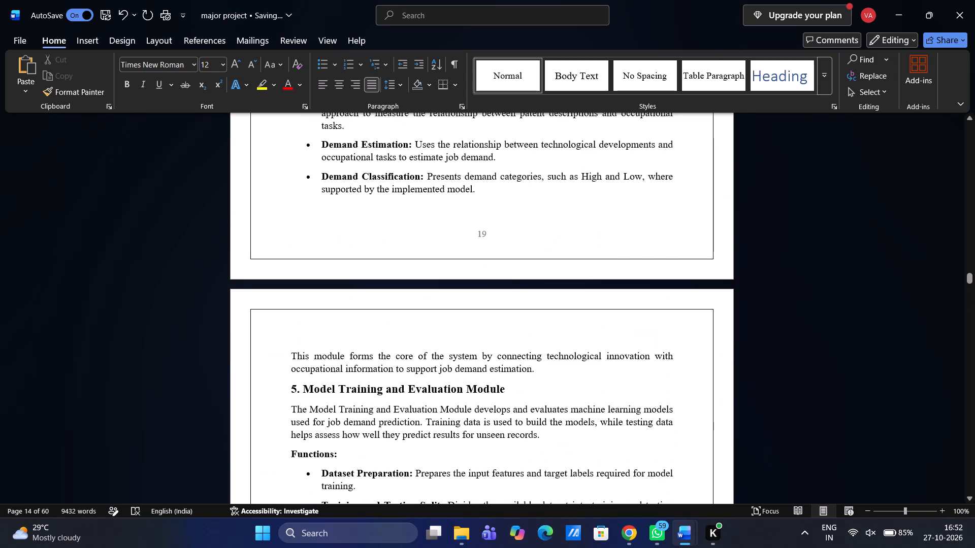
scroll(508, 395, "up", 2)
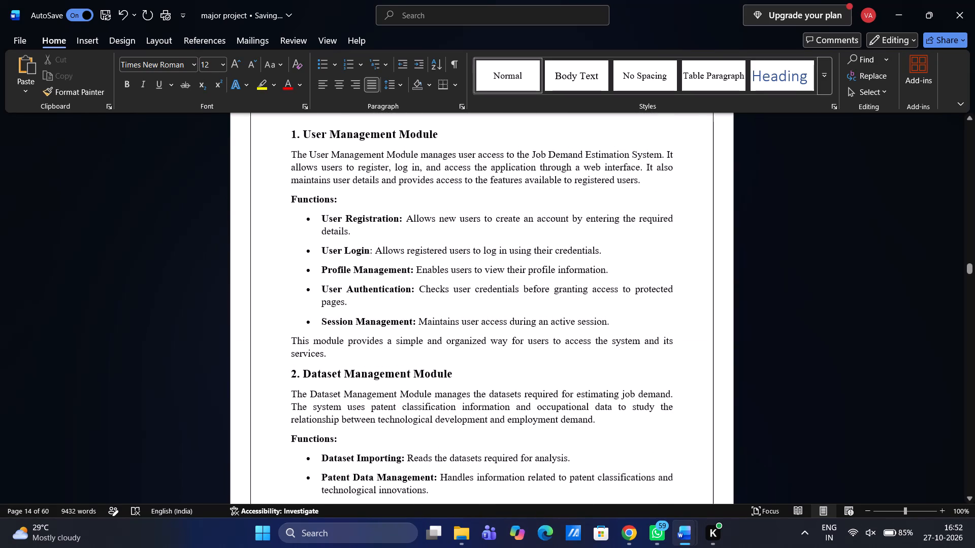
scroll(508, 395, "up", 3)
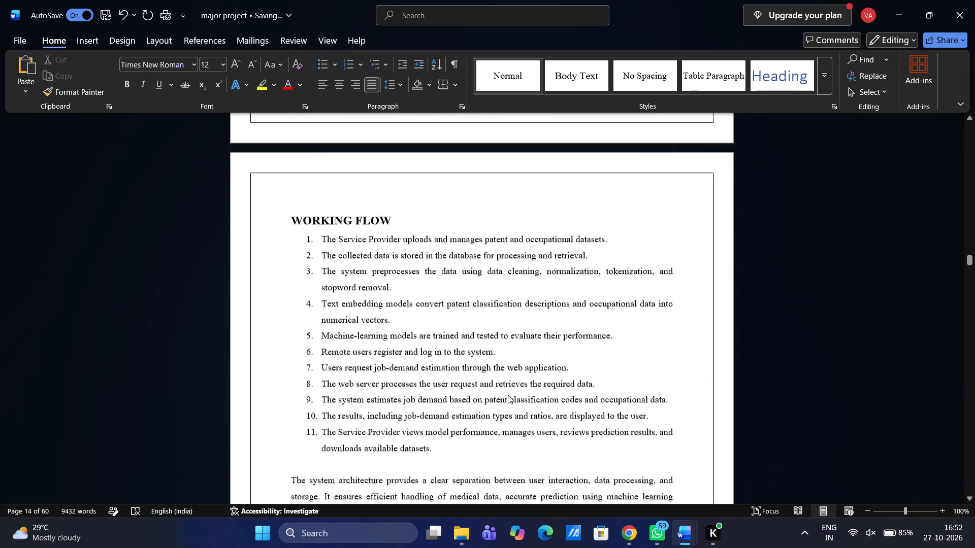
scroll(508, 395, "up", 4)
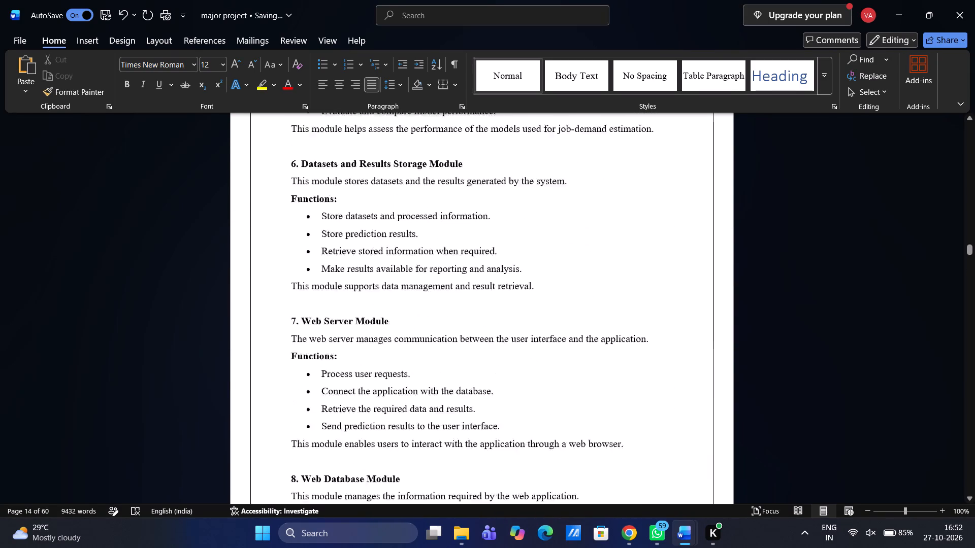
scroll(508, 395, "up", 4)
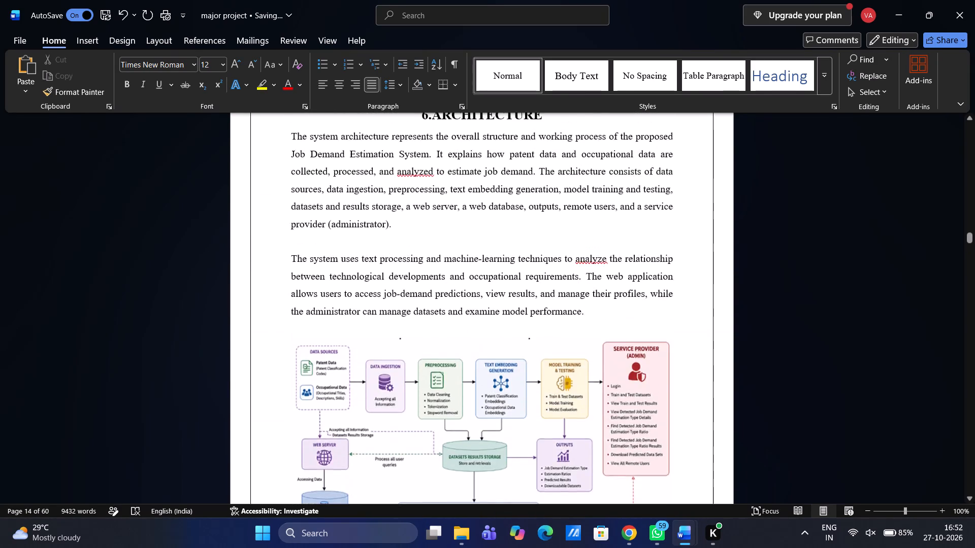
scroll(508, 395, "up", 3)
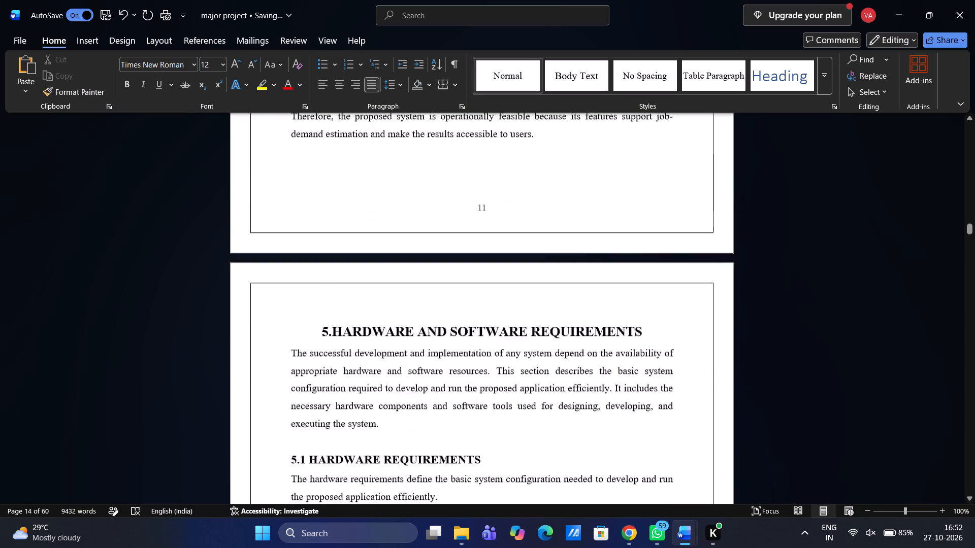
scroll(508, 395, "up", 3)
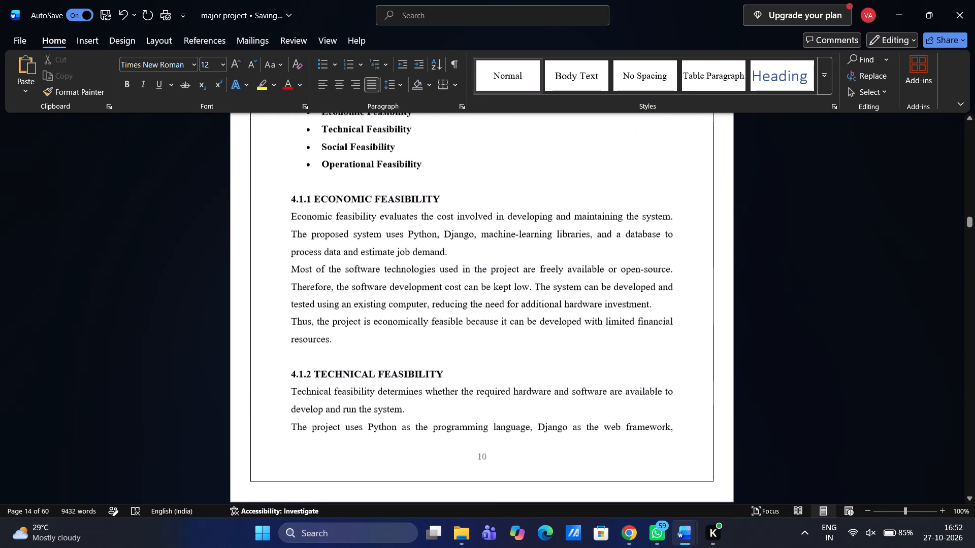
scroll(508, 395, "up", 2)
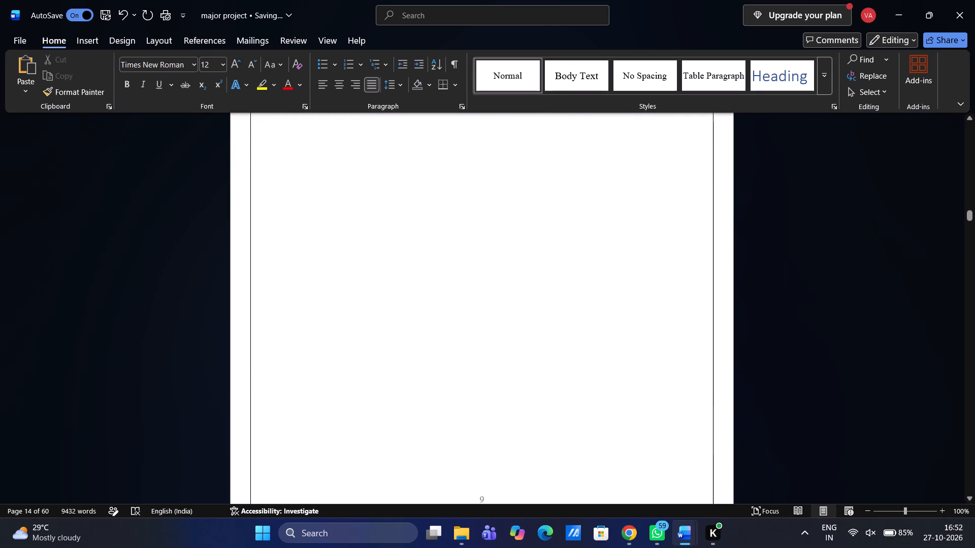
scroll(508, 395, "up", 2)
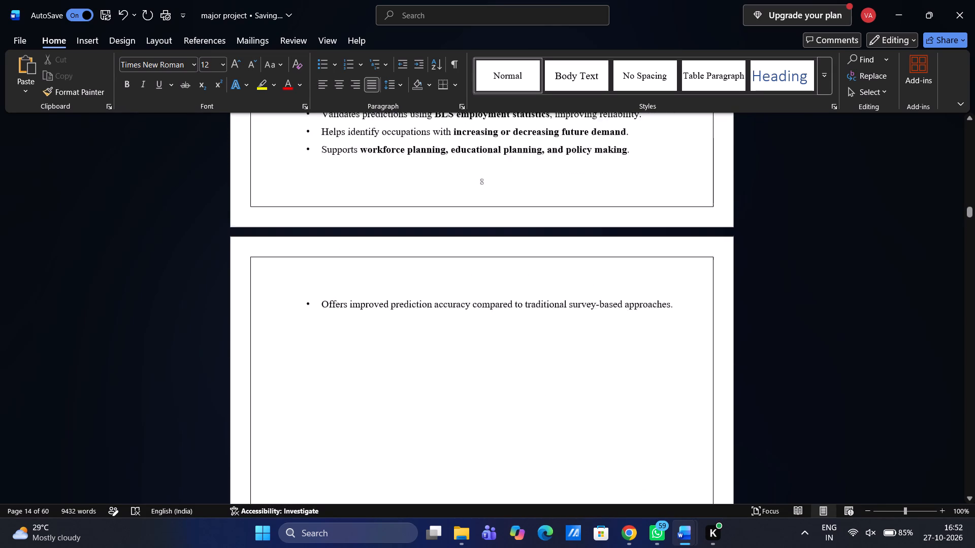
scroll(508, 395, "up", 1)
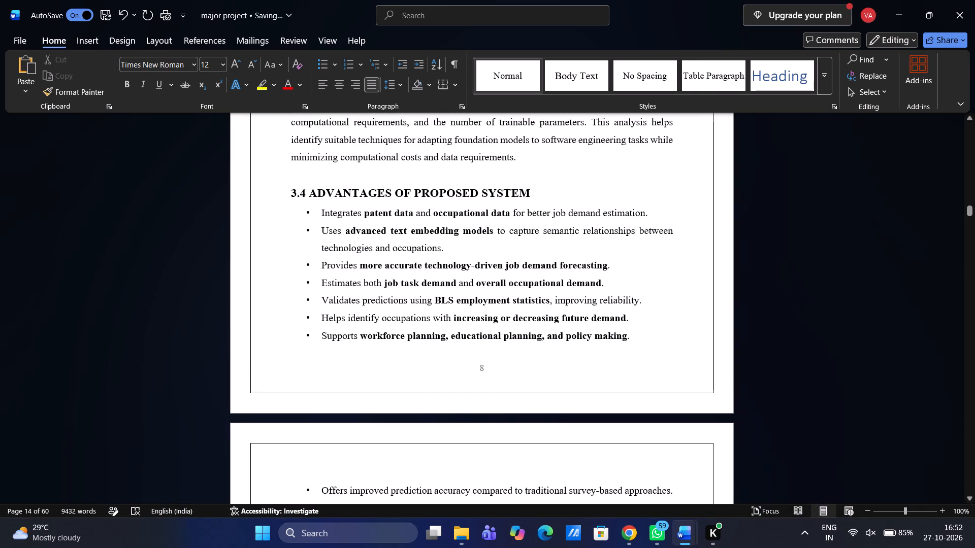
left_click(636, 541)
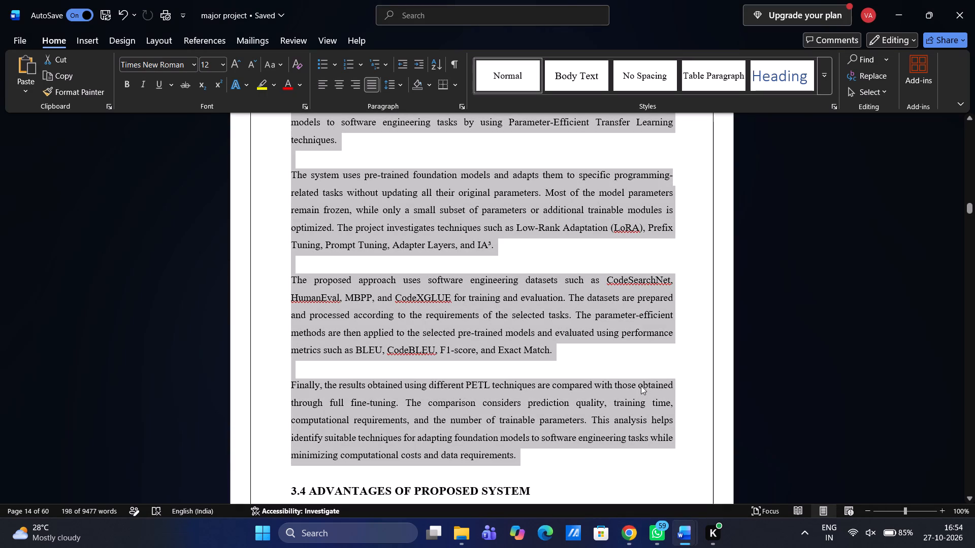
key("ctrl+v")
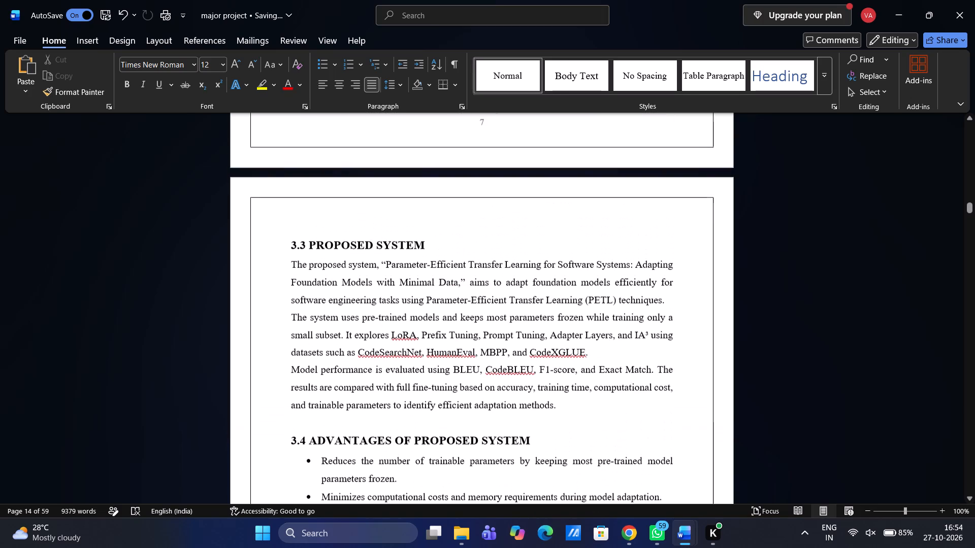
Insert a blank line after the first and second paragraphs of section 3.3.
left_click(669, 305)
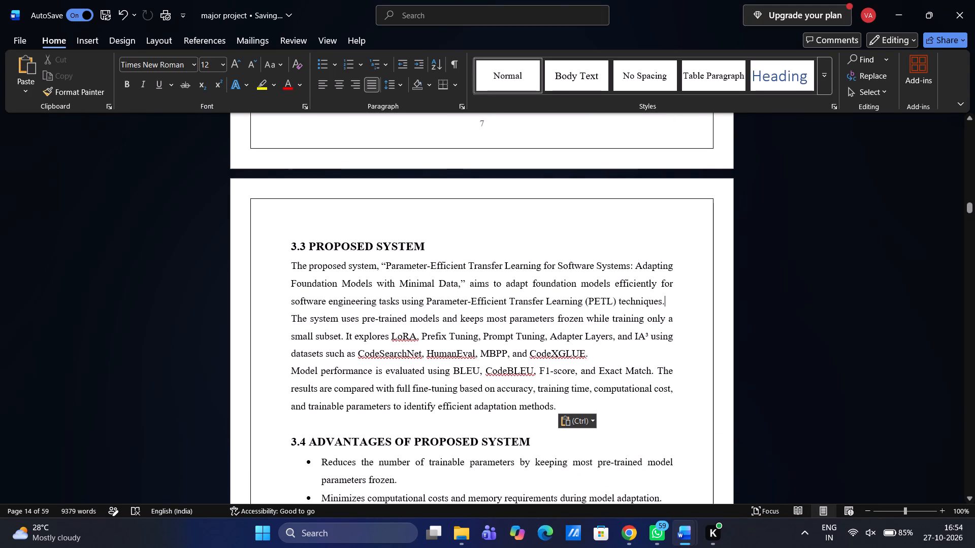
key("Return")
left_click(606, 373)
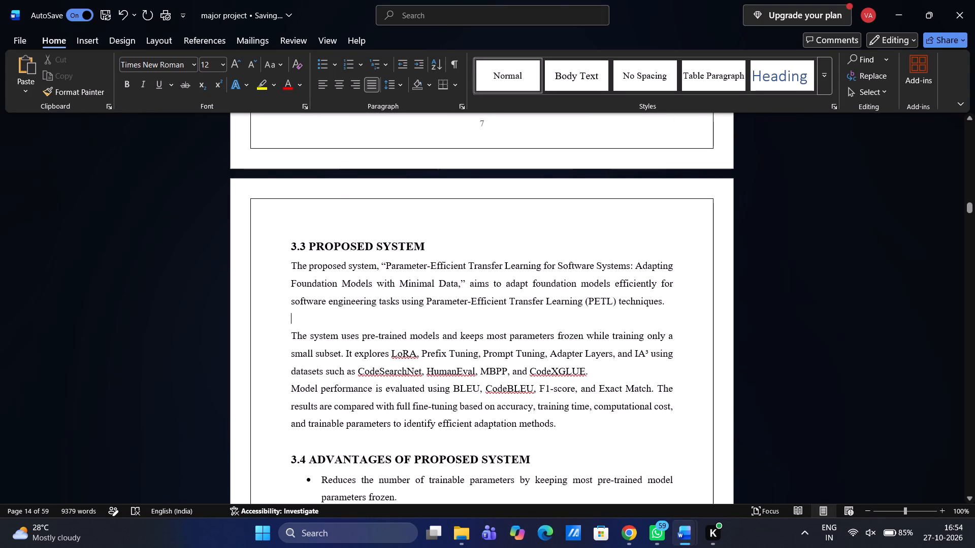
key("Return")
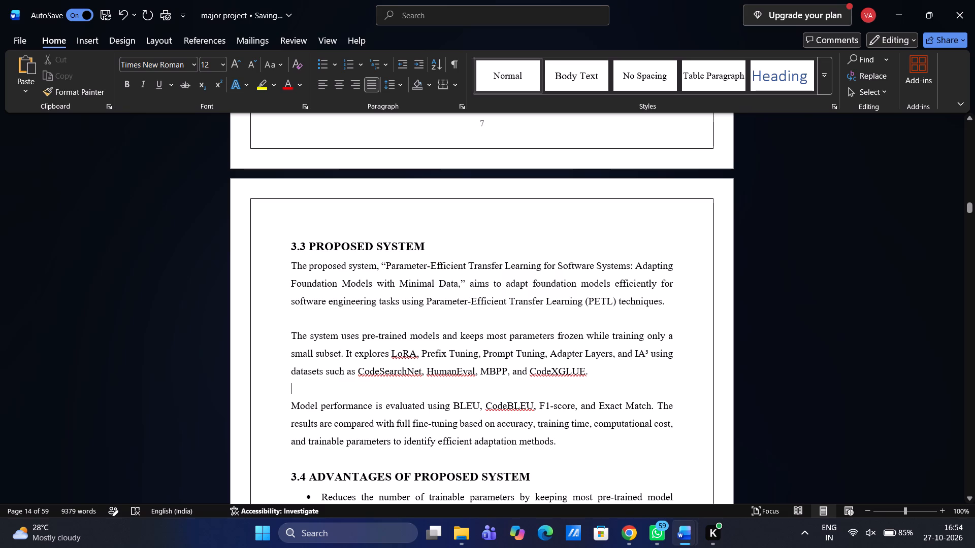
Copy the whole text of chapter "4.SYSTEM STUDY" below its title, through the last paragraph of "4.1.4 OPERATIONAL FEASIBILITY".
scroll(462, 351, "down", 1)
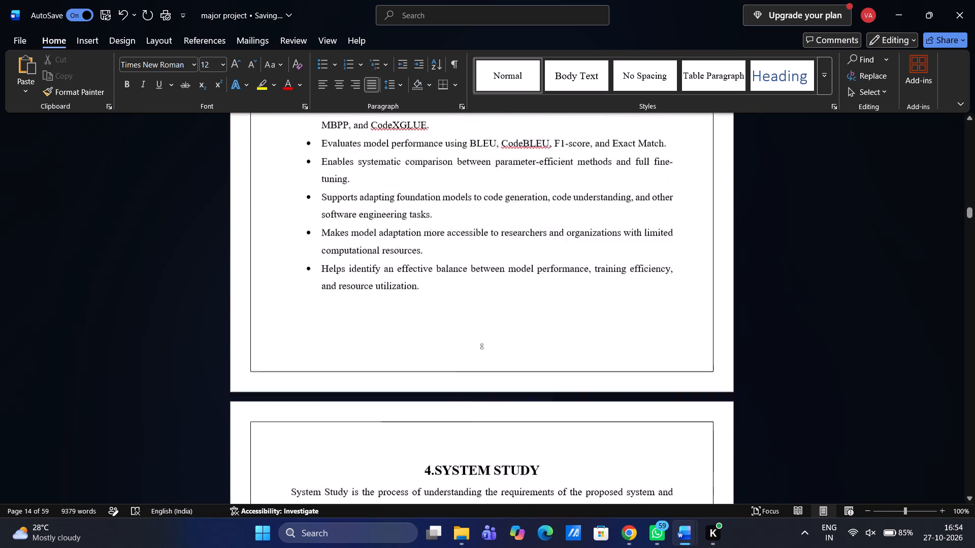
scroll(462, 351, "down", 3)
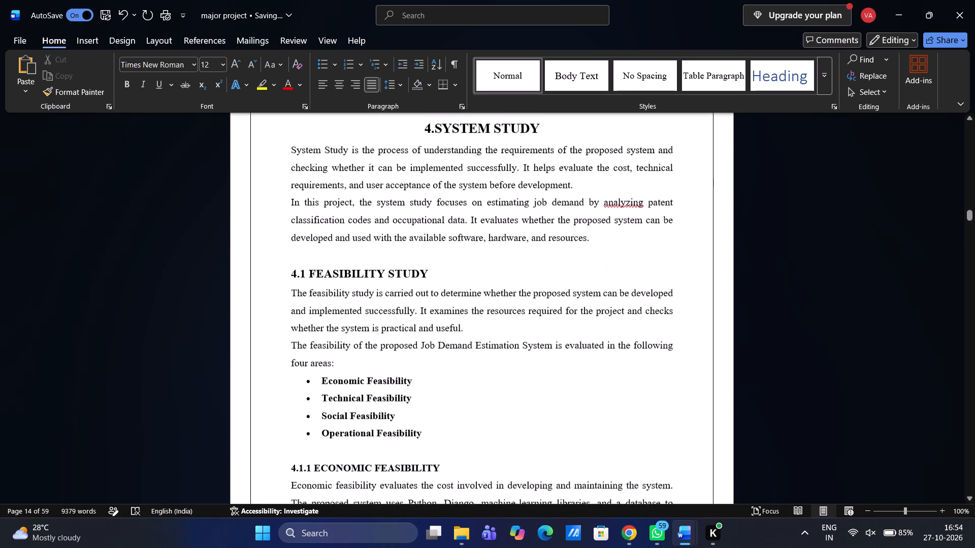
scroll(462, 351, "down", 2)
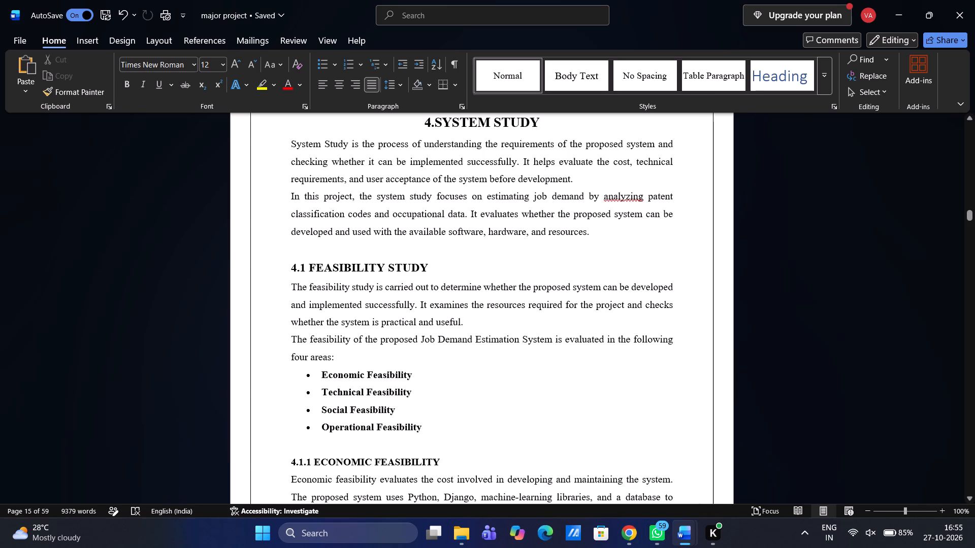
left_click_drag(289, 139, 353, 182)
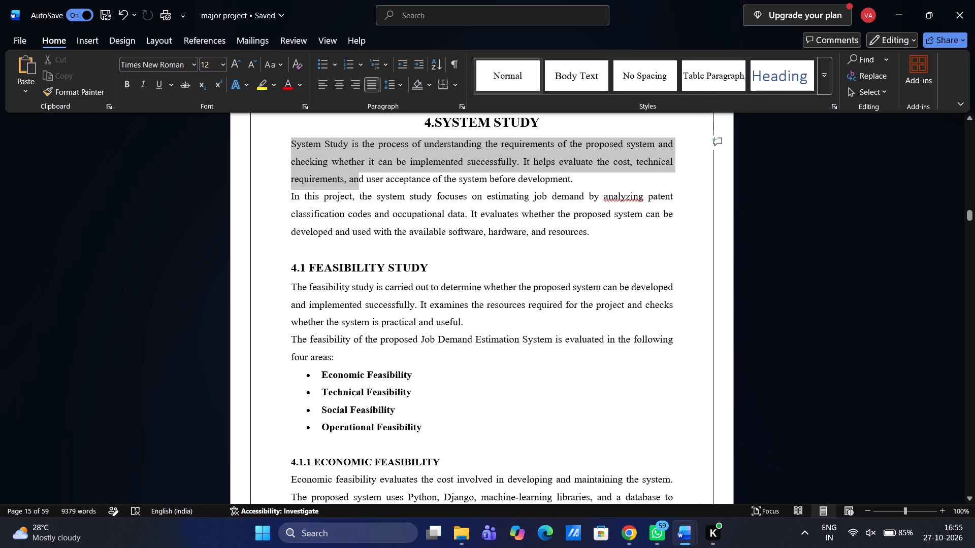
left_click_drag(353, 182, 483, 359)
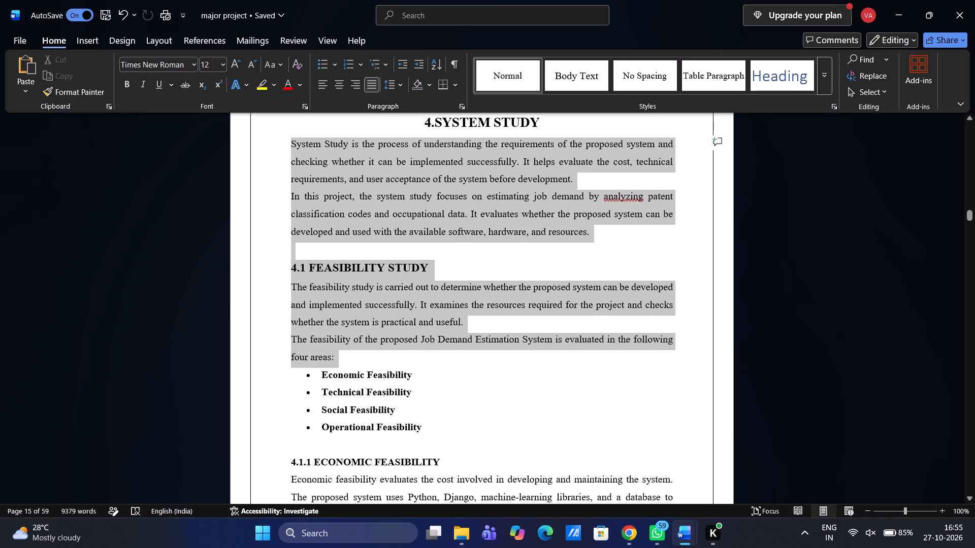
left_click_drag(483, 359, 475, 547)
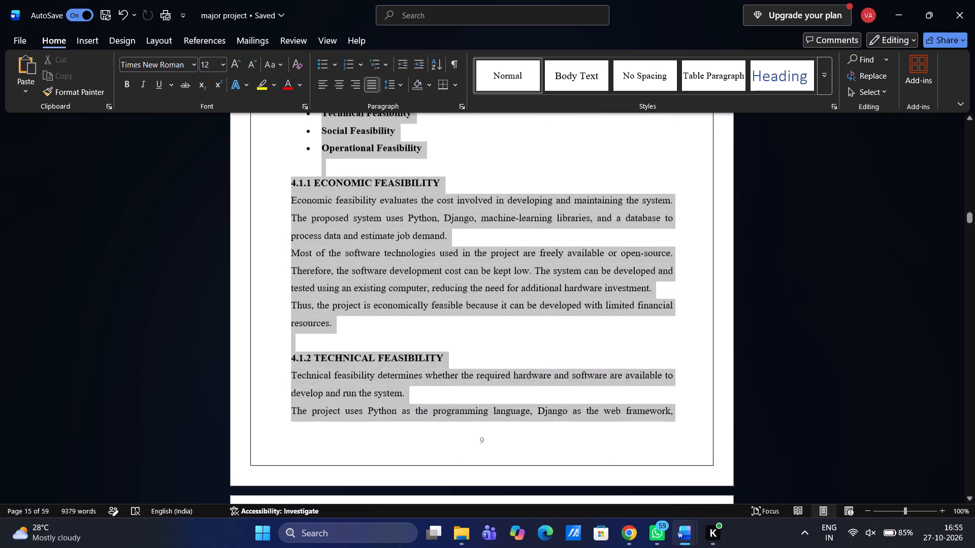
left_click_drag(475, 547, 500, 496)
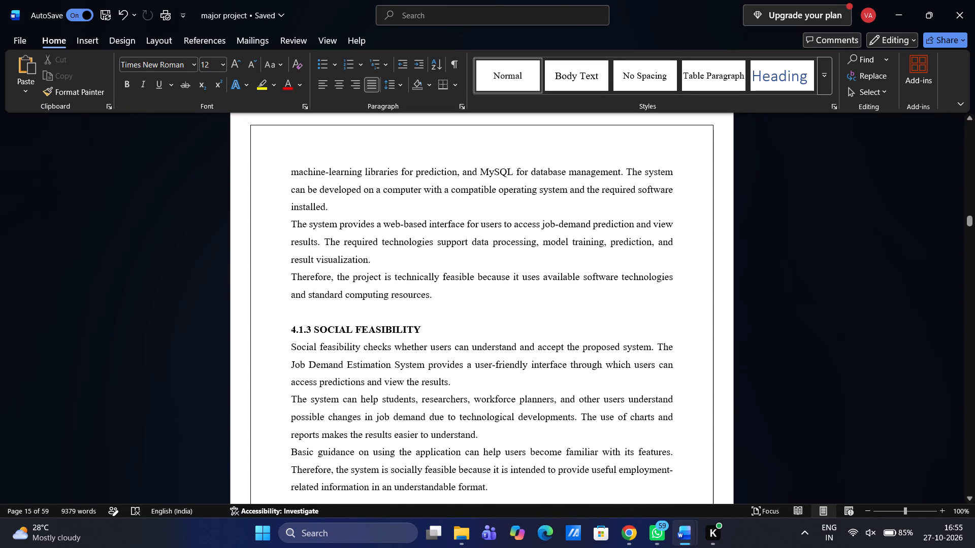
left_click_drag(500, 496, 501, 506)
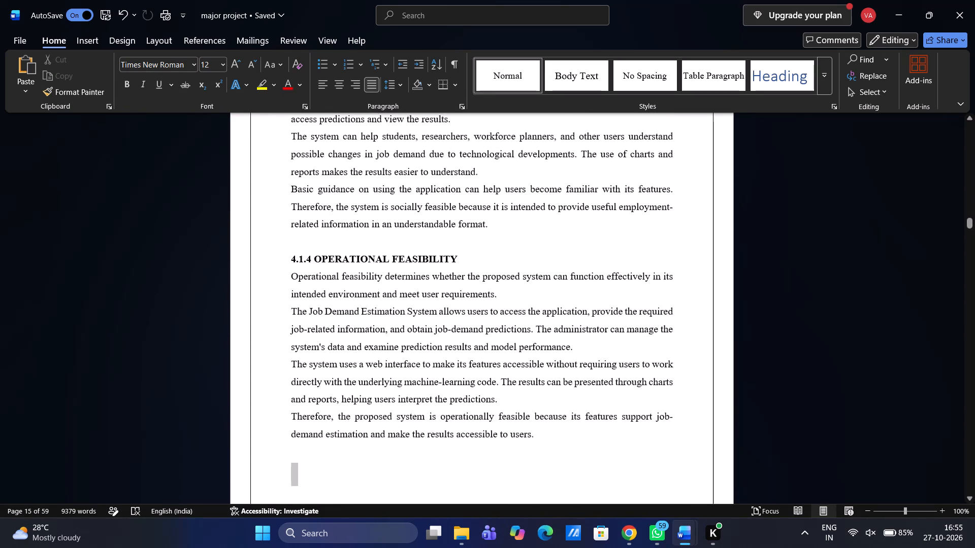
left_click_drag(501, 506, 527, 244)
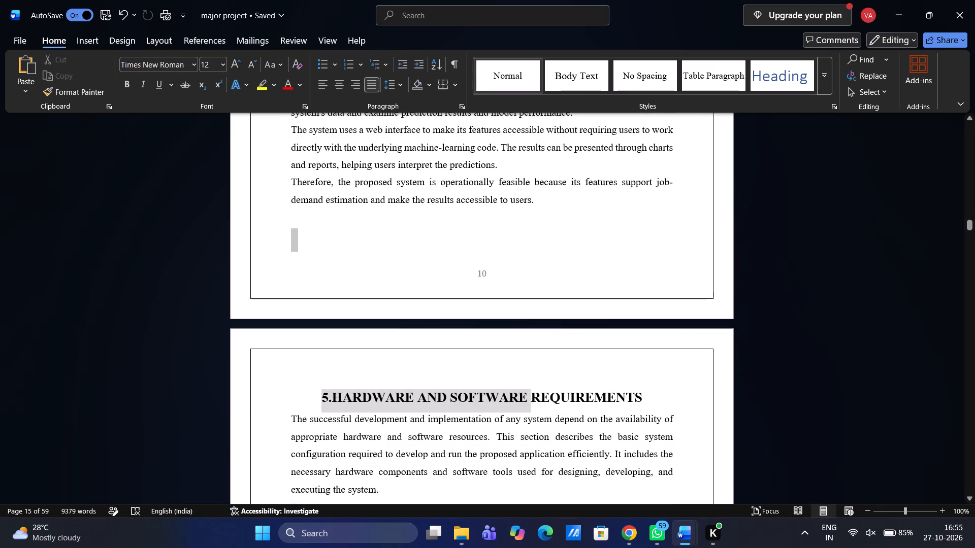
left_click_drag(527, 244, 537, 199)
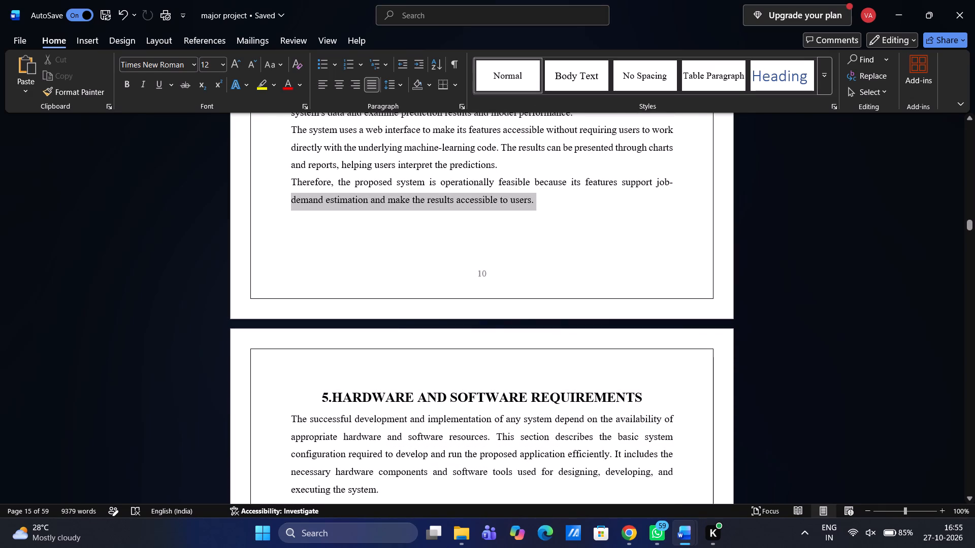
left_click_drag(537, 199, 539, 199)
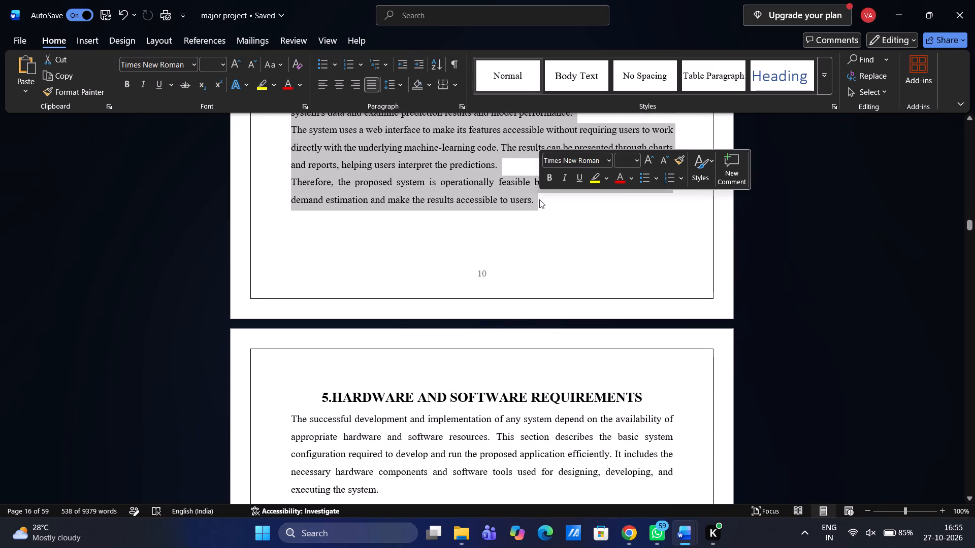
key("ctrl+c")
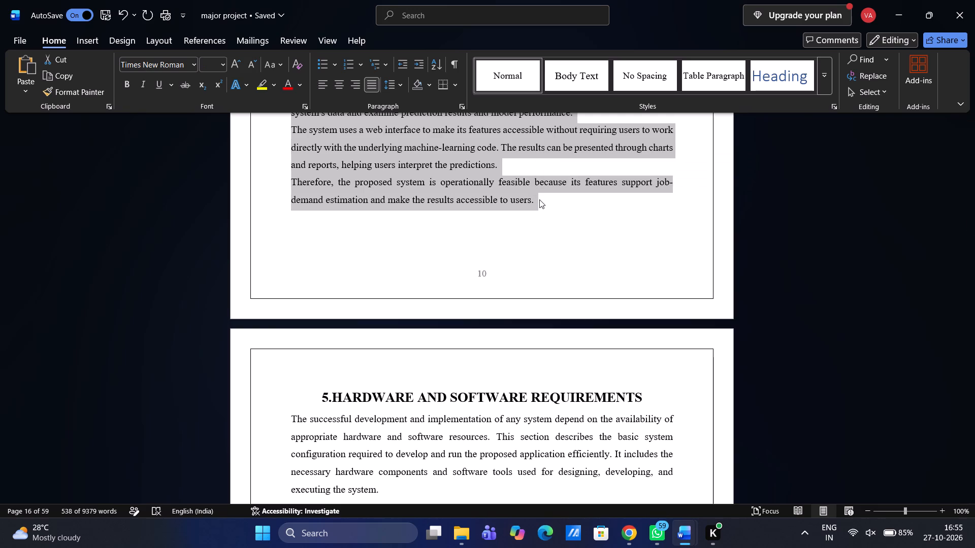
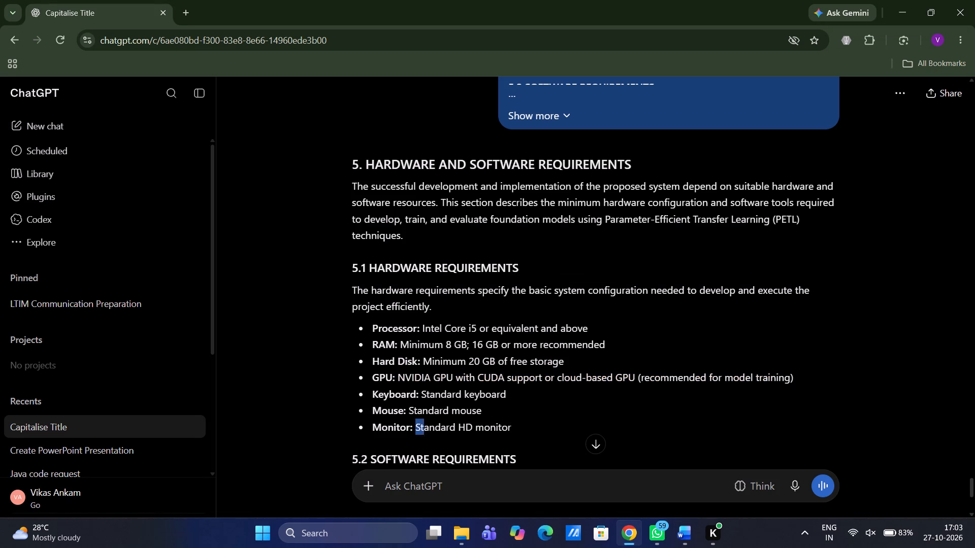
left_click_drag(423, 426, 511, 433)
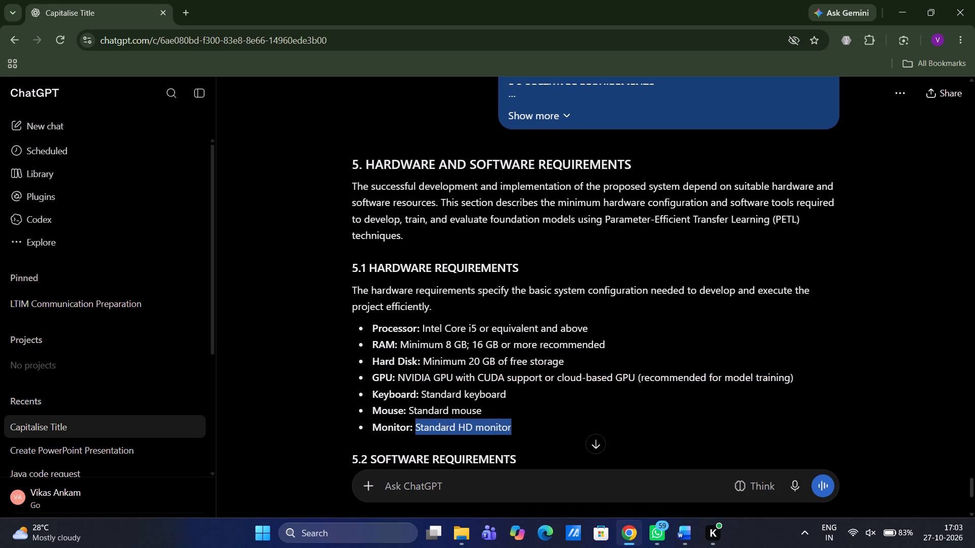
left_click_drag(511, 433, 518, 434)
key("ctrl+c")
key("alt+Tab")
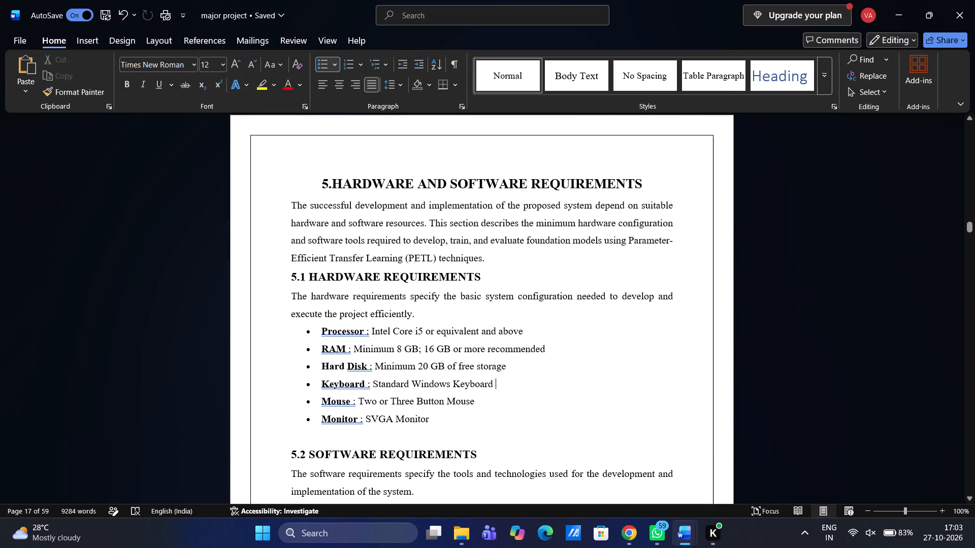
left_click_drag(366, 418, 426, 419)
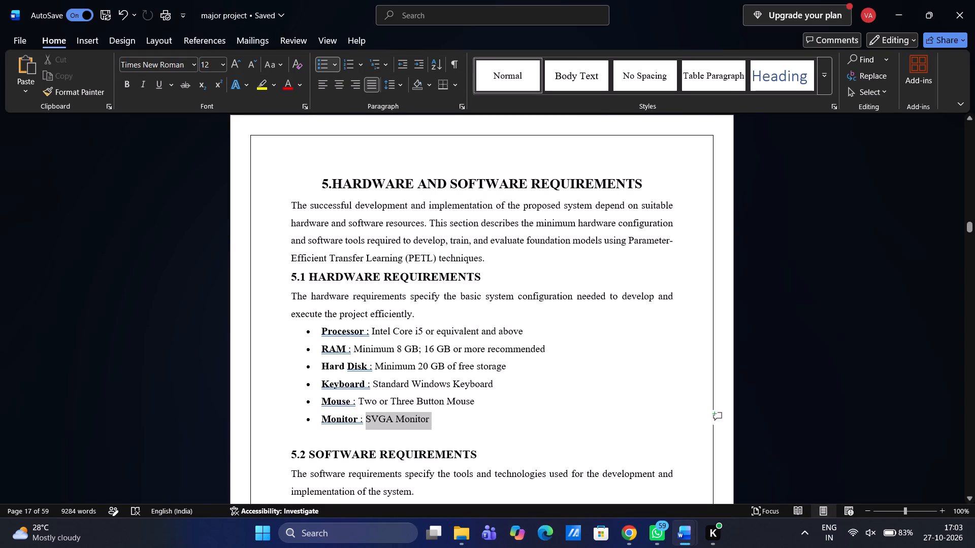
left_click_drag(426, 419, 426, 419)
key("ctrl+v")
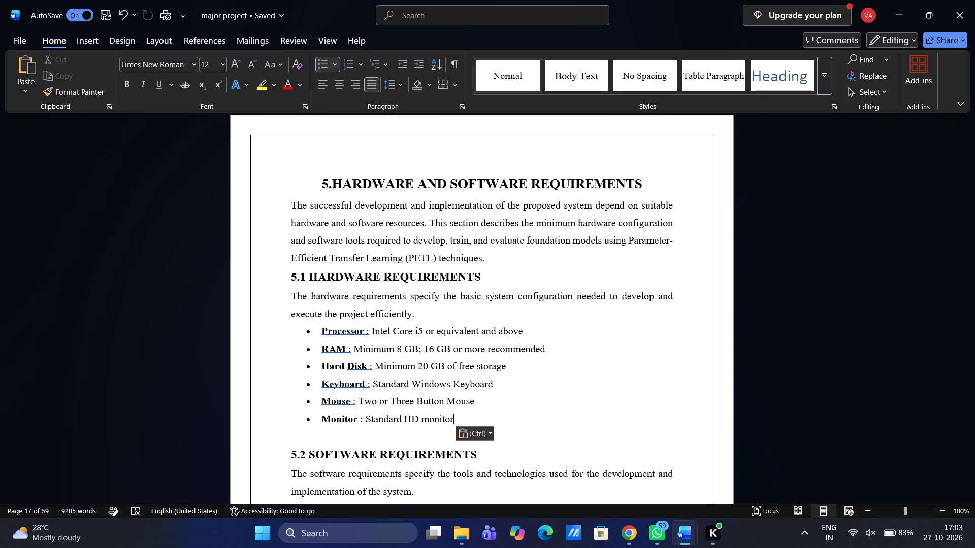
Replace the section 5.2 introductory sentence in Word with ChatGPT's version ending "used for implementing the proposed system", keeping a single final period.
scroll(556, 405, "down", 1)
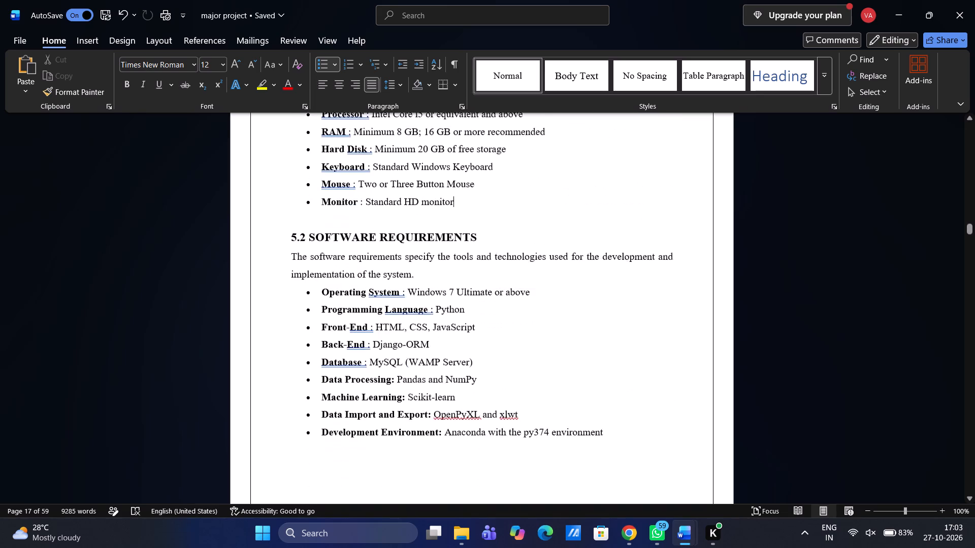
scroll(556, 405, "down", 1)
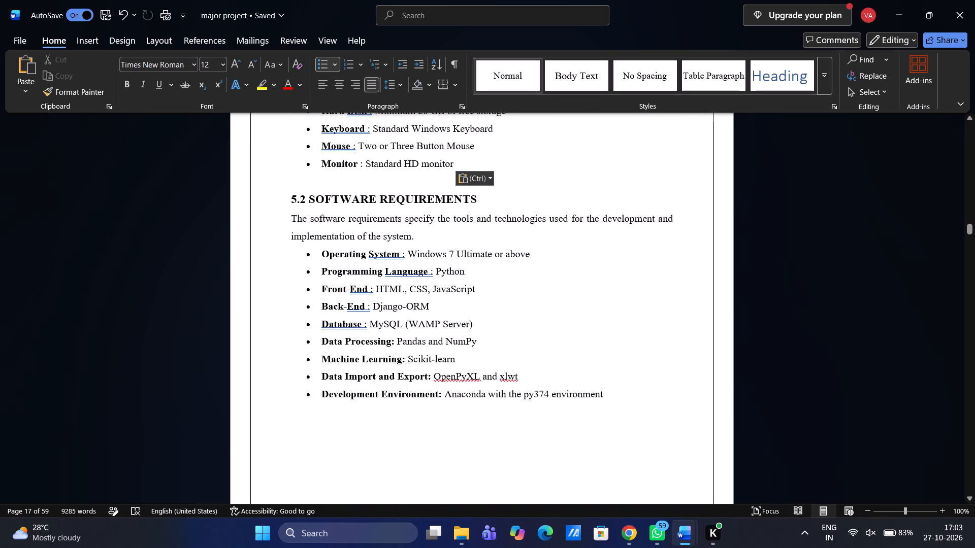
key("alt+Tab")
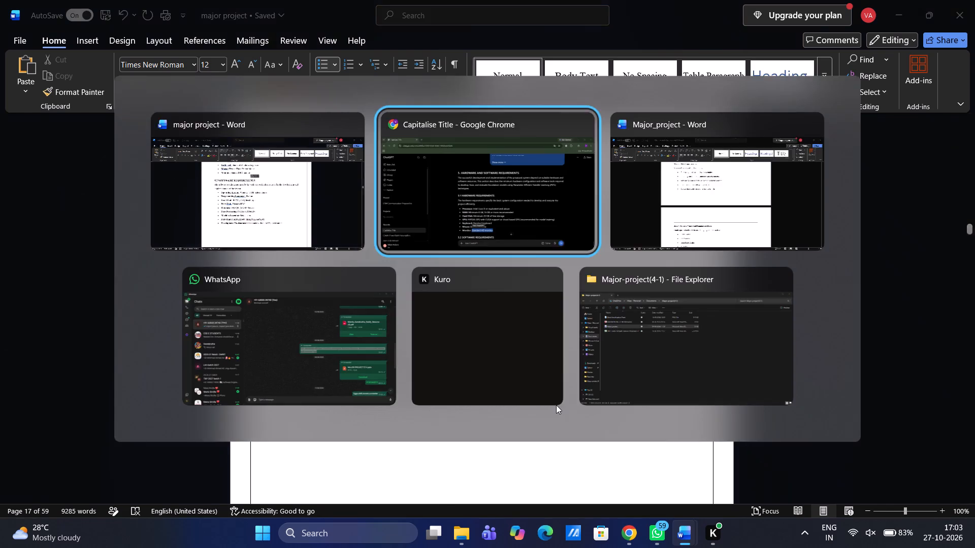
scroll(556, 405, "down", 2)
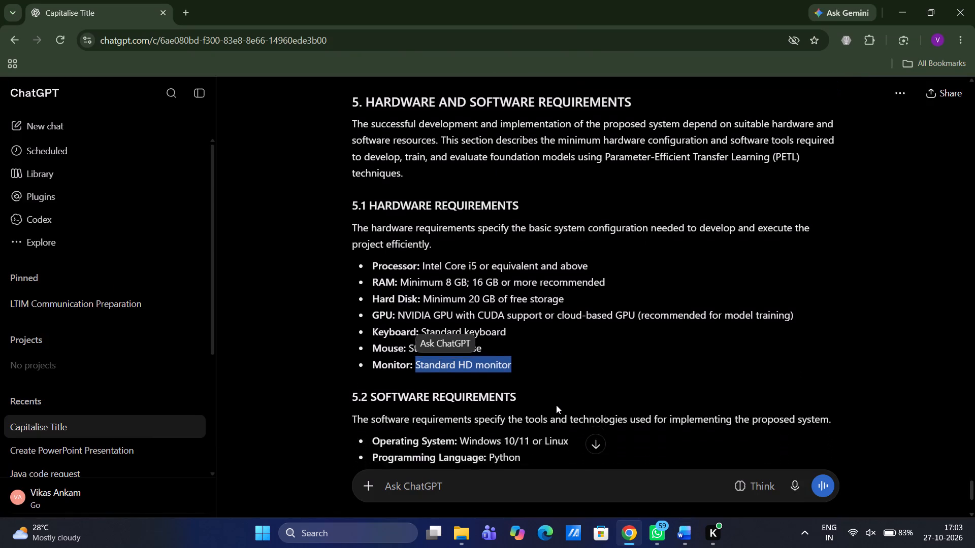
scroll(556, 405, "down", 2)
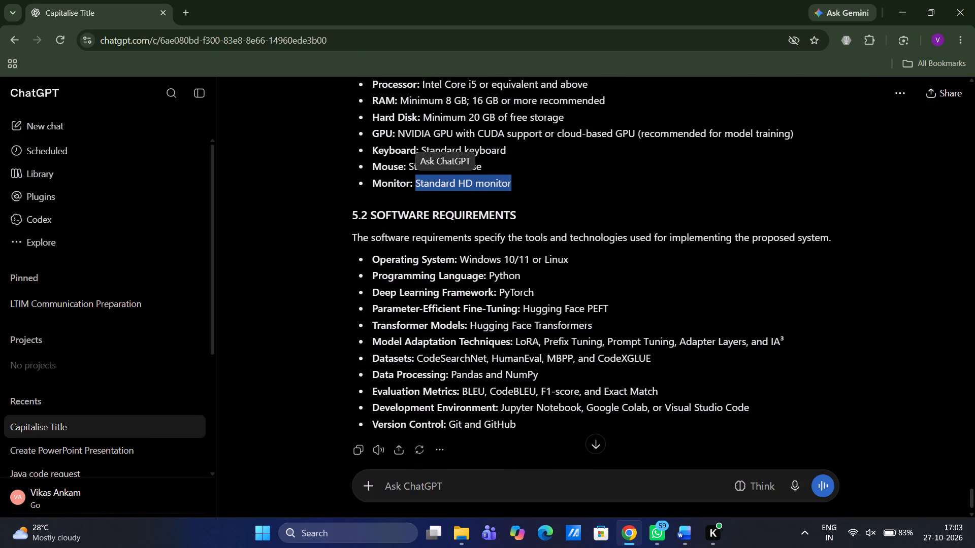
scroll(556, 405, "down", 1)
left_click_drag(352, 233, 887, 243)
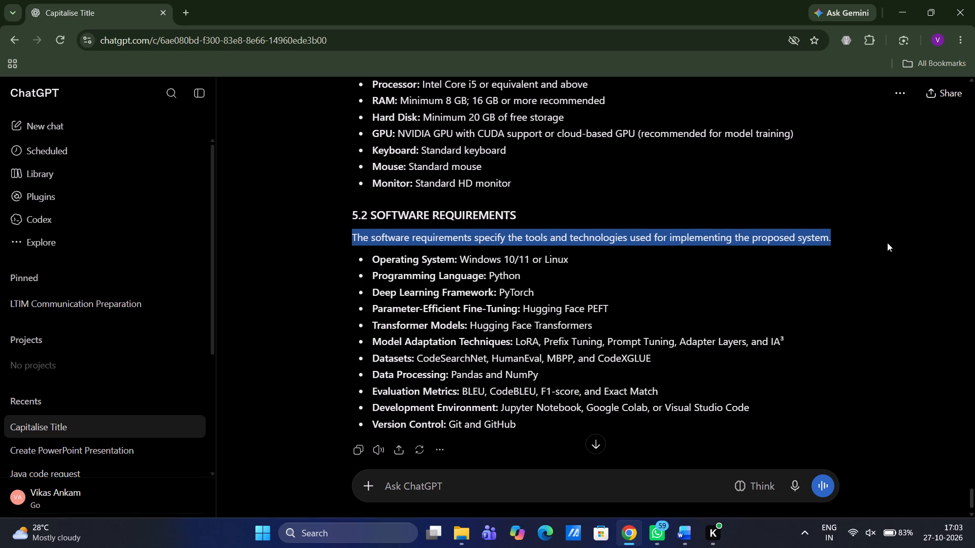
key("ctrl+c")
key("alt+Tab")
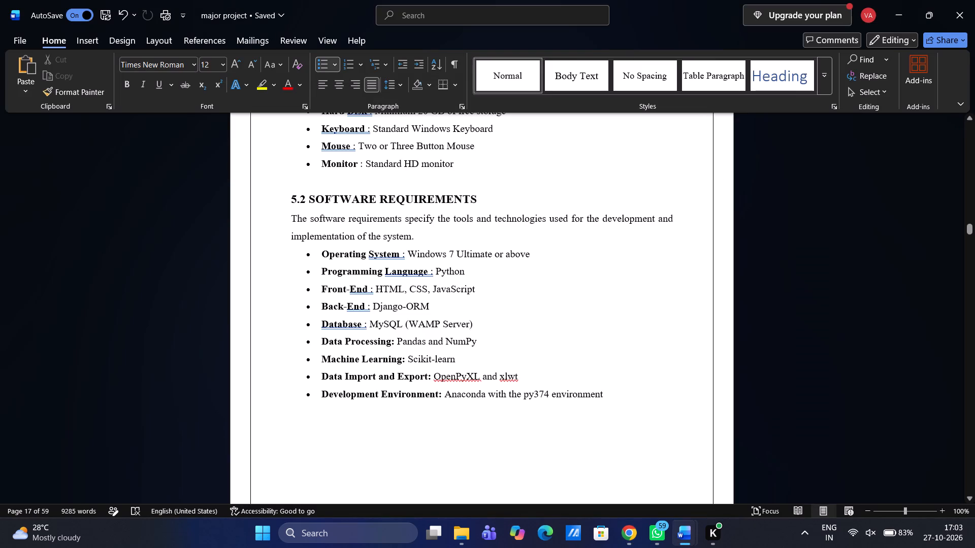
left_click_drag(292, 217, 406, 235)
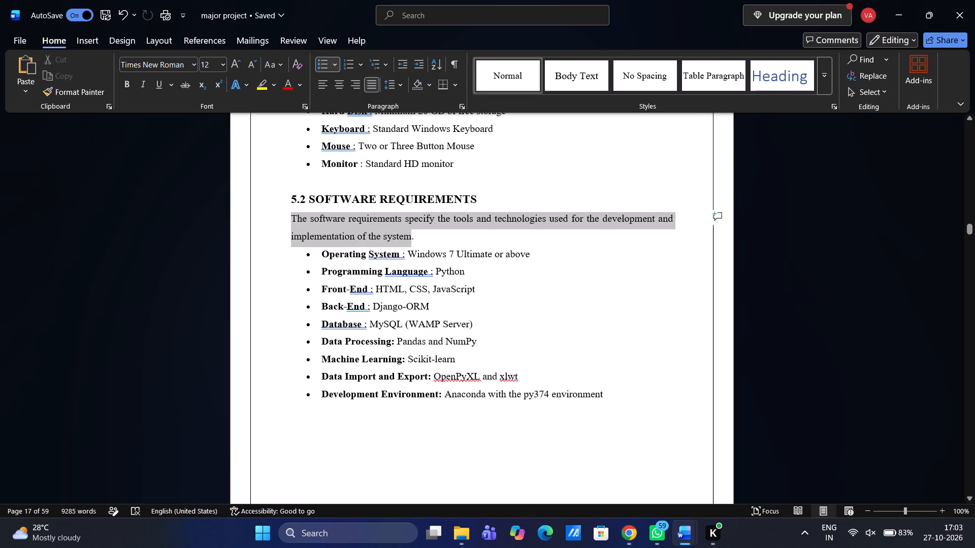
left_click_drag(406, 235, 412, 235)
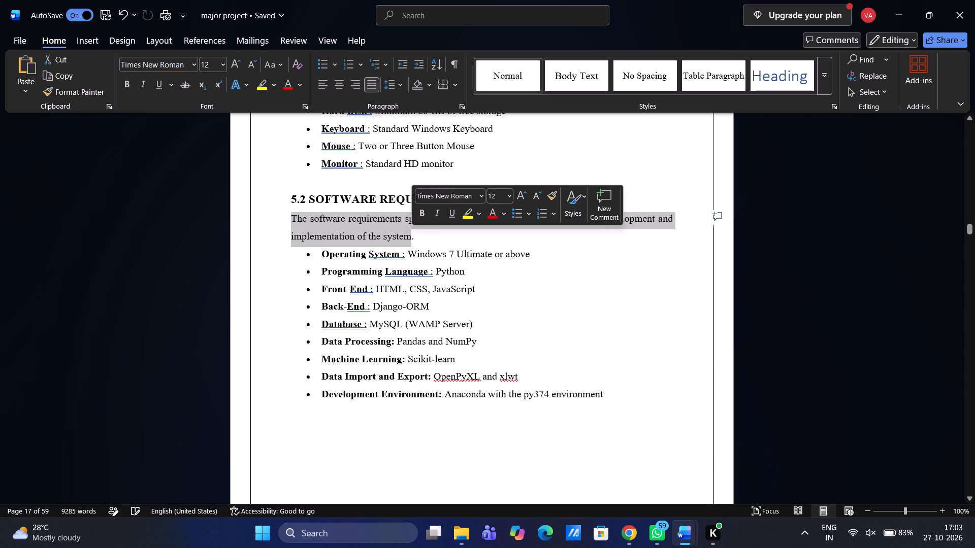
key("ctrl+v")
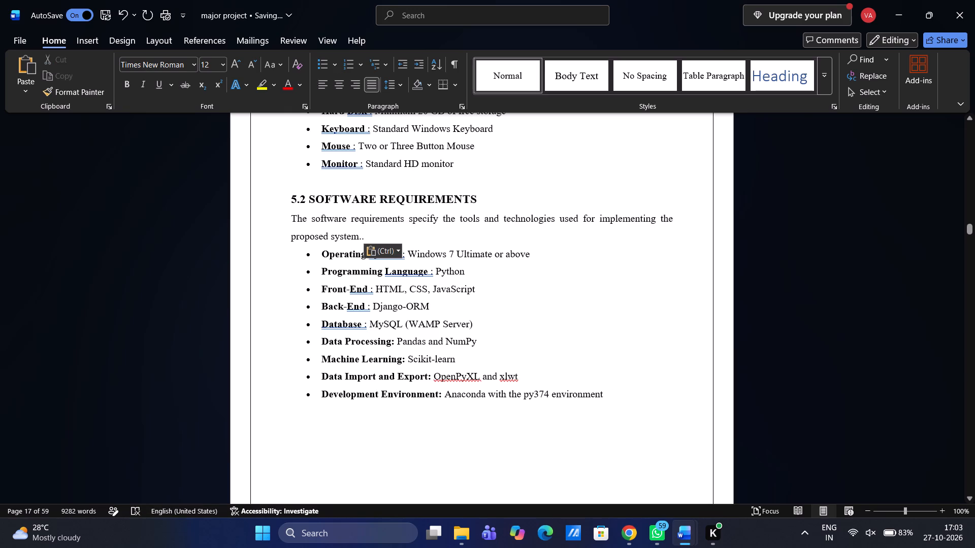
key("BackSpace")
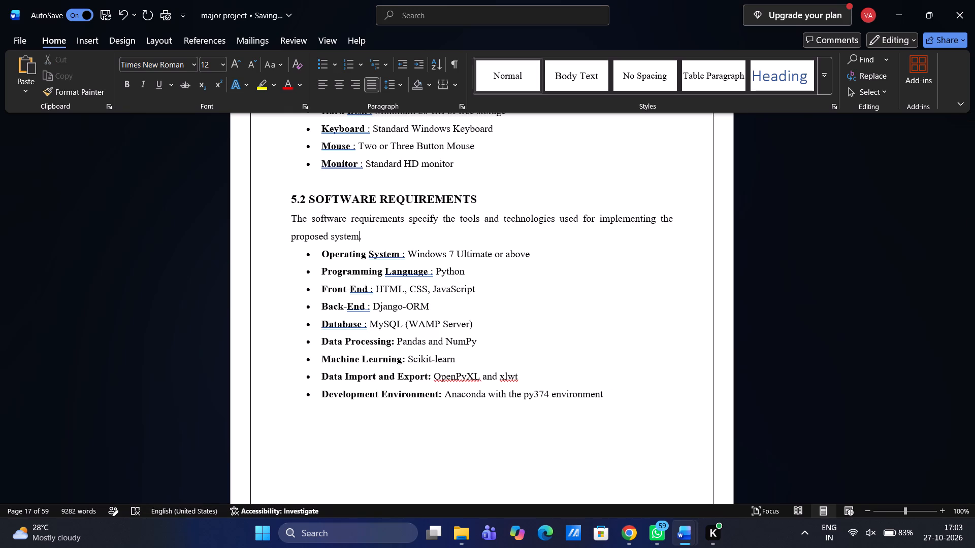
Replace the section 5.2 software list in Word with ChatGPT's list, from "Operating System: Windows 10/11 or Linux" to "Version Control: Git and GitHub".
key("alt+Tab")
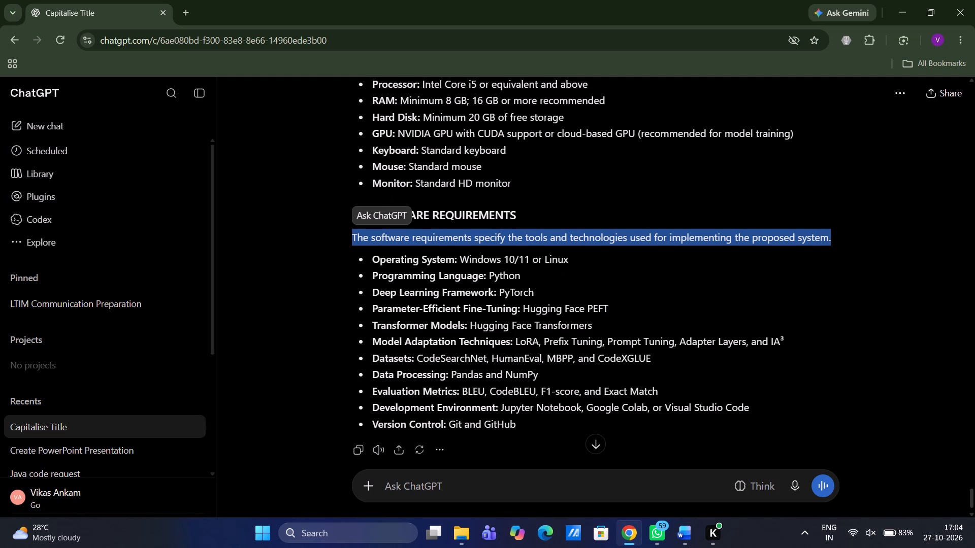
left_click_drag(362, 252, 426, 304)
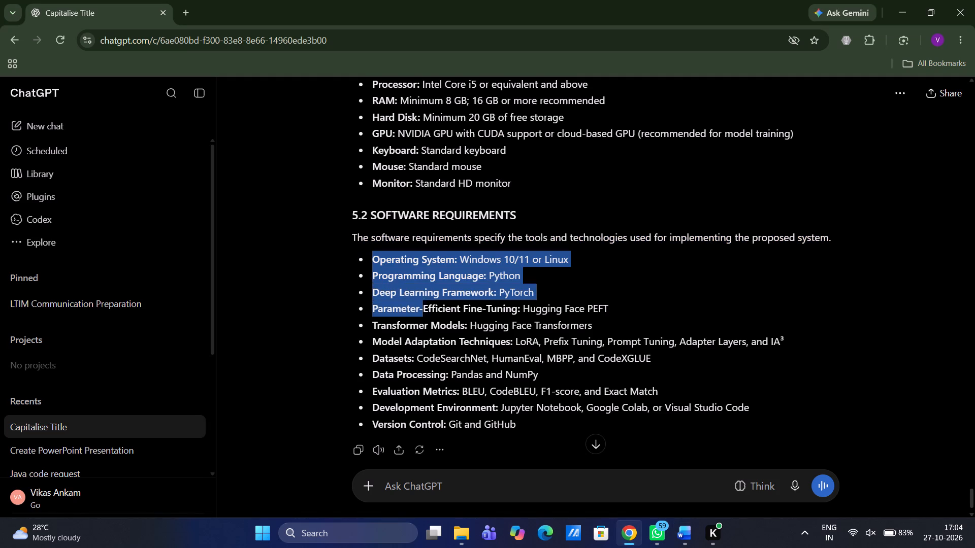
left_click_drag(426, 304, 548, 420)
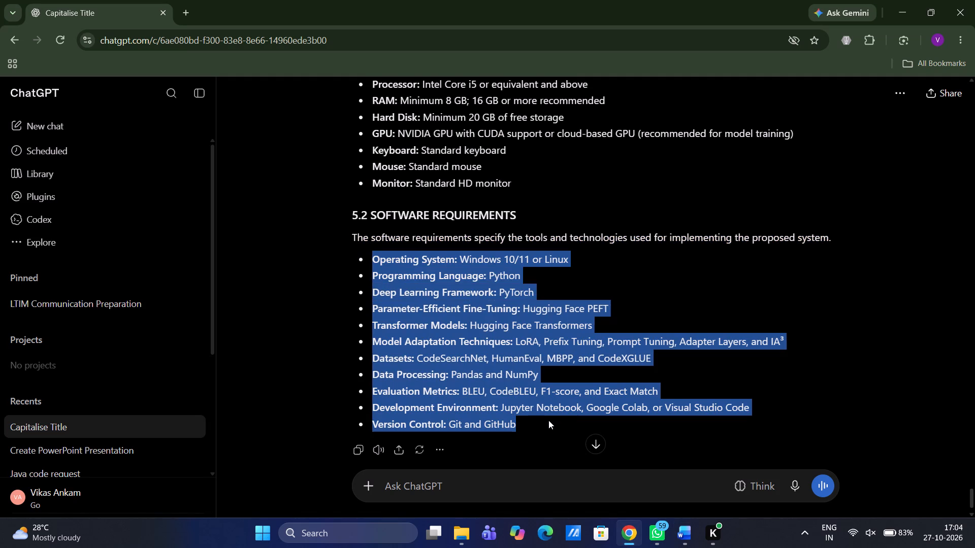
key("ctrl+c")
key("alt+Tab")
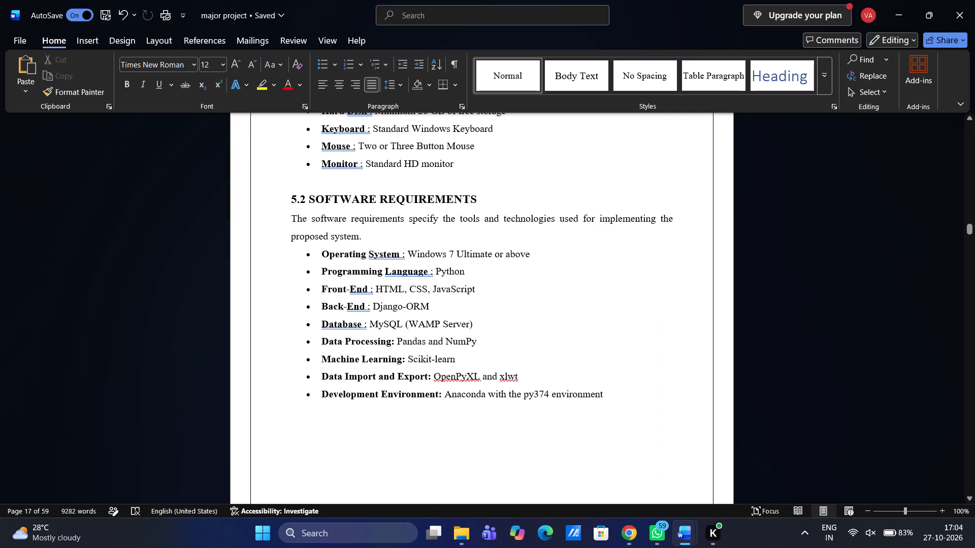
left_click_drag(320, 255, 529, 328)
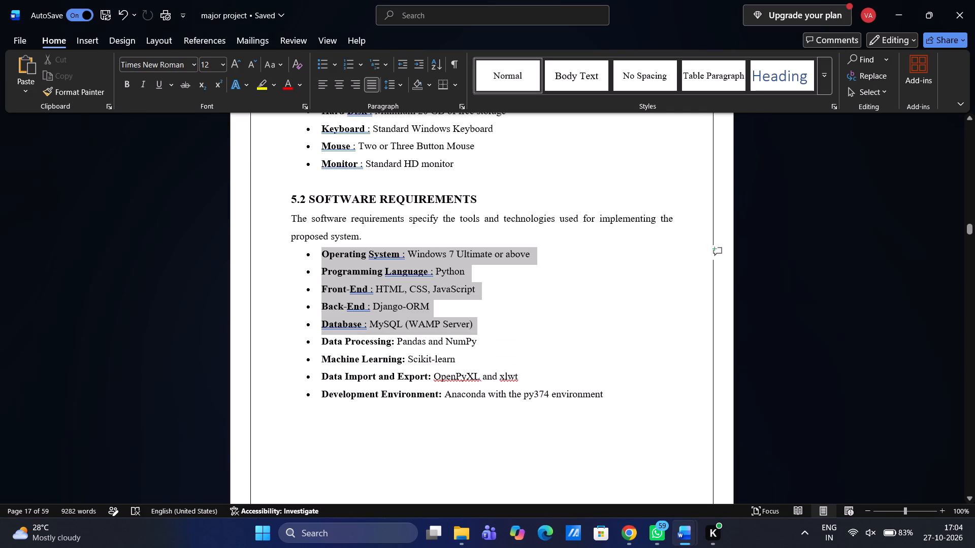
left_click_drag(529, 328, 660, 401)
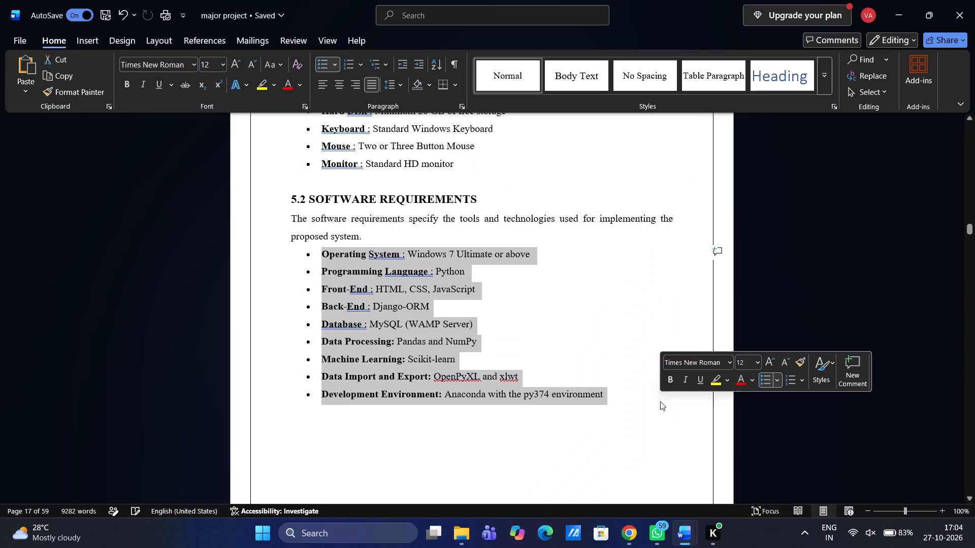
key("ctrl+v")
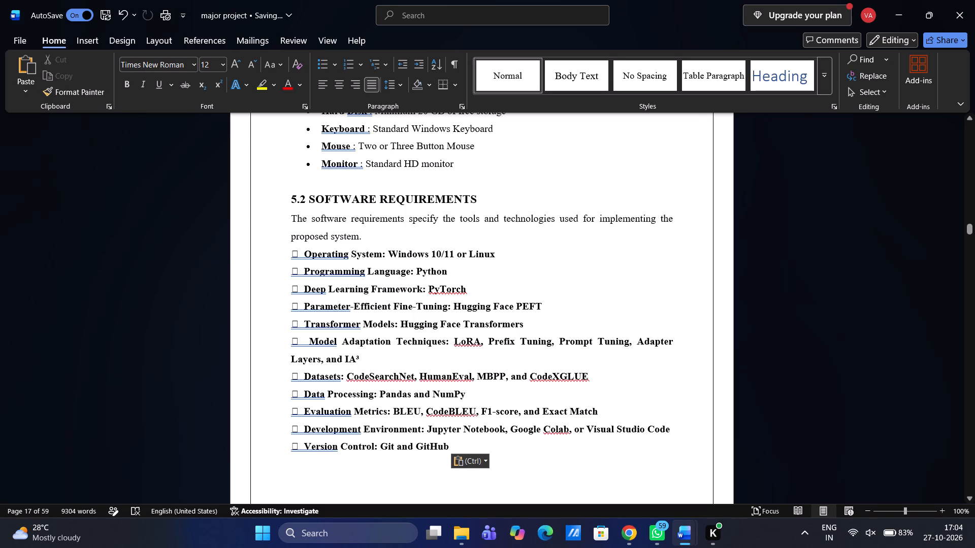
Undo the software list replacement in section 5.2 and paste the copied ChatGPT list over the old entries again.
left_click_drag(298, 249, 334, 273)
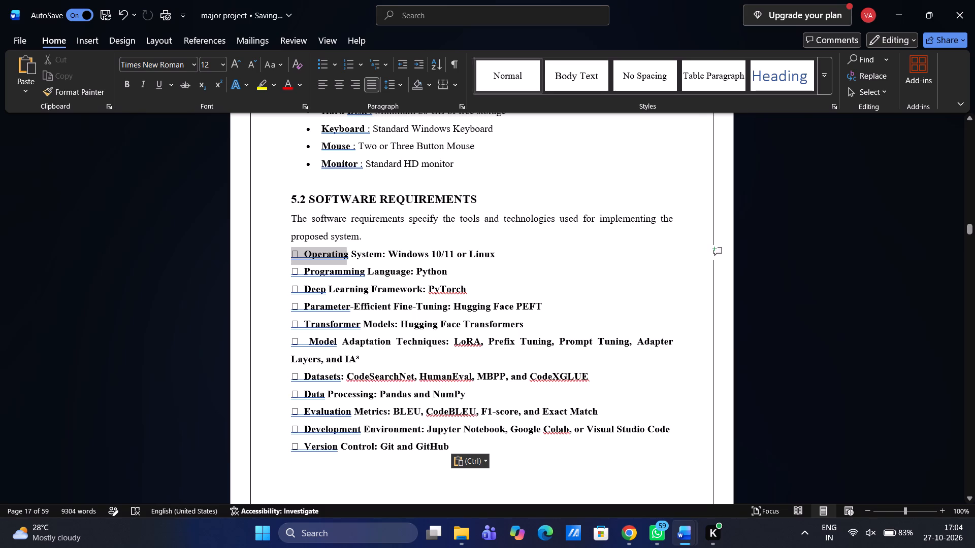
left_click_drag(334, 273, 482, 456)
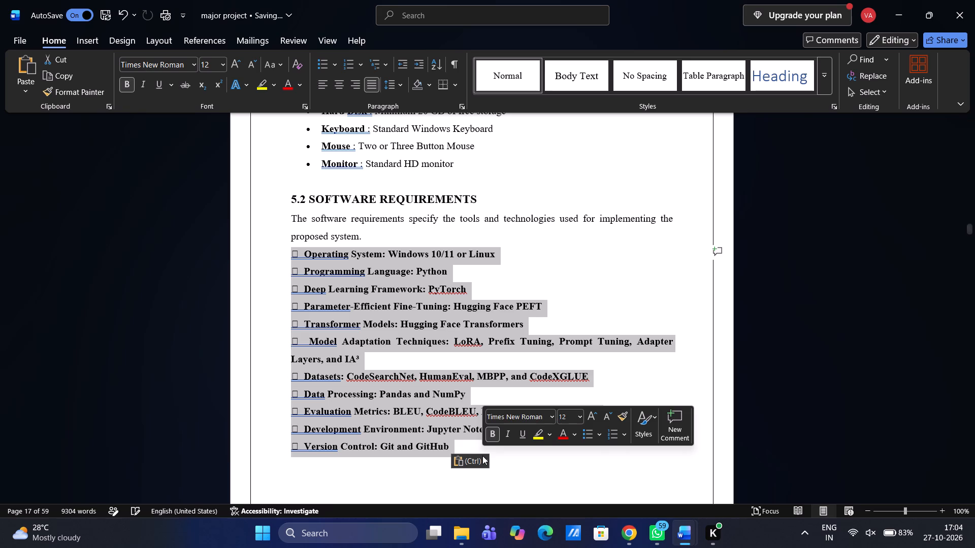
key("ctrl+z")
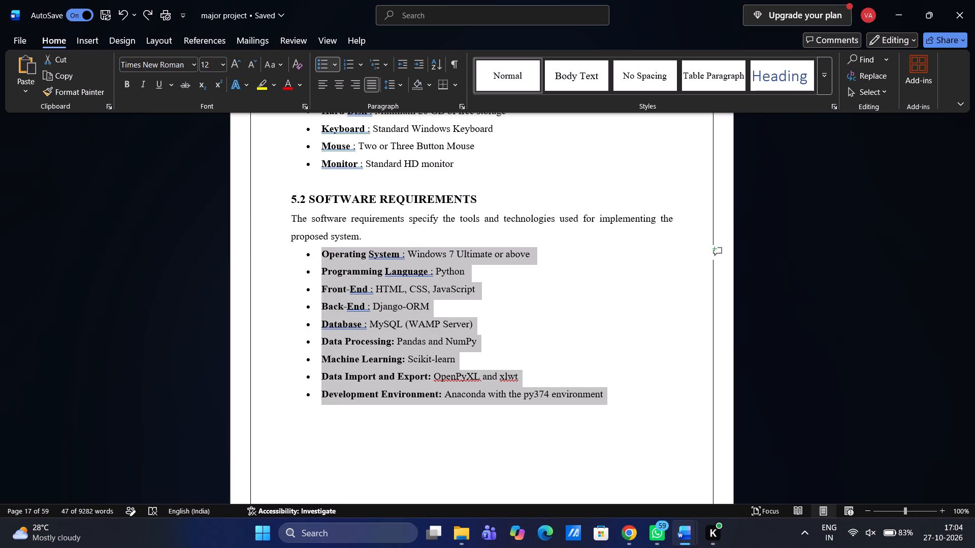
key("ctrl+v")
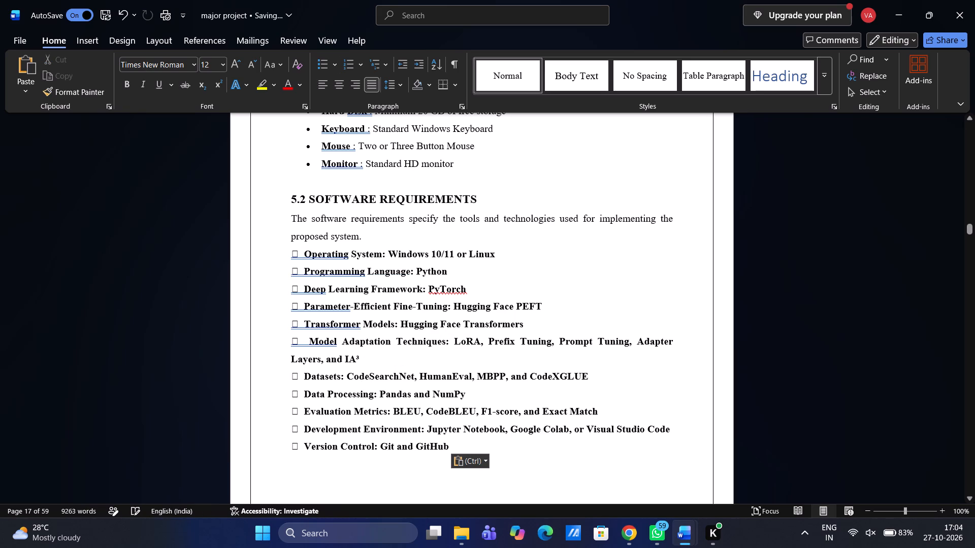
Format all pasted software requirement lines, from Operating System to Version Control, as a bulleted list.
left_click_drag(299, 252, 472, 450)
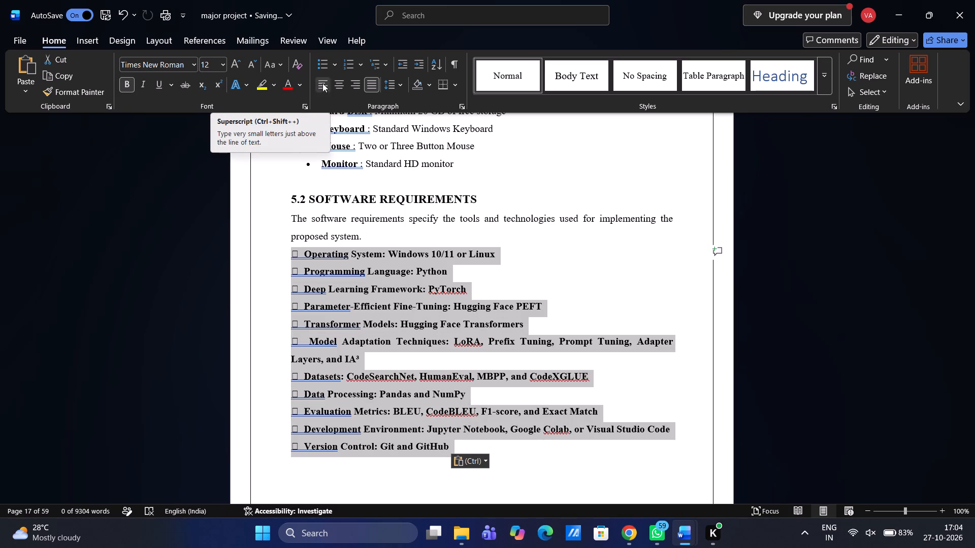
left_click(320, 64)
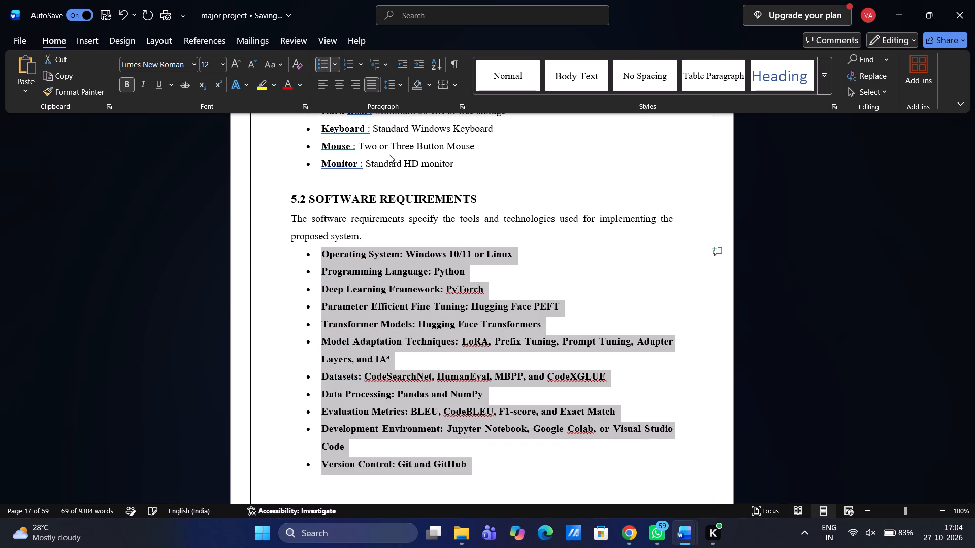
Remove bold from the Operating System, Programming Language and Deep Learning Framework values, keeping their labels bold.
left_click(409, 252)
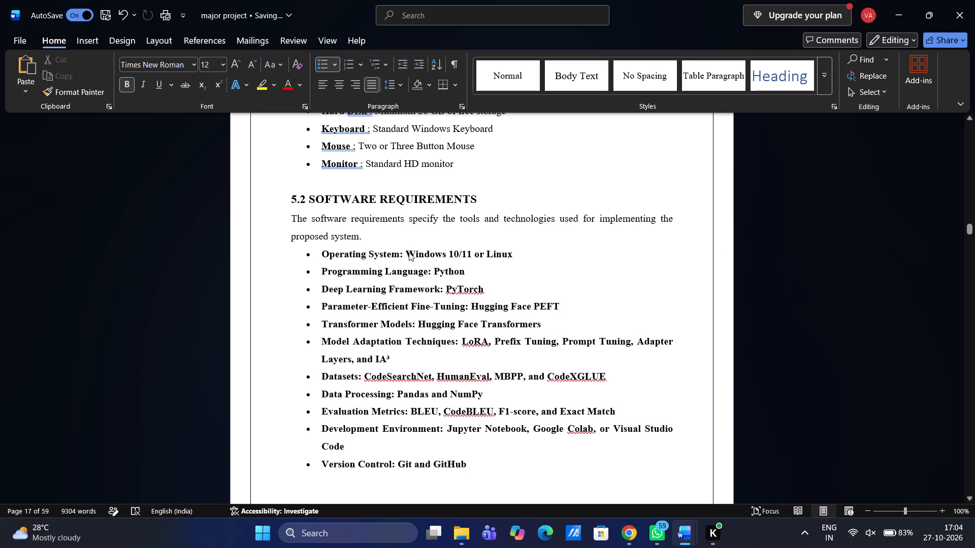
left_click_drag(409, 252, 521, 256)
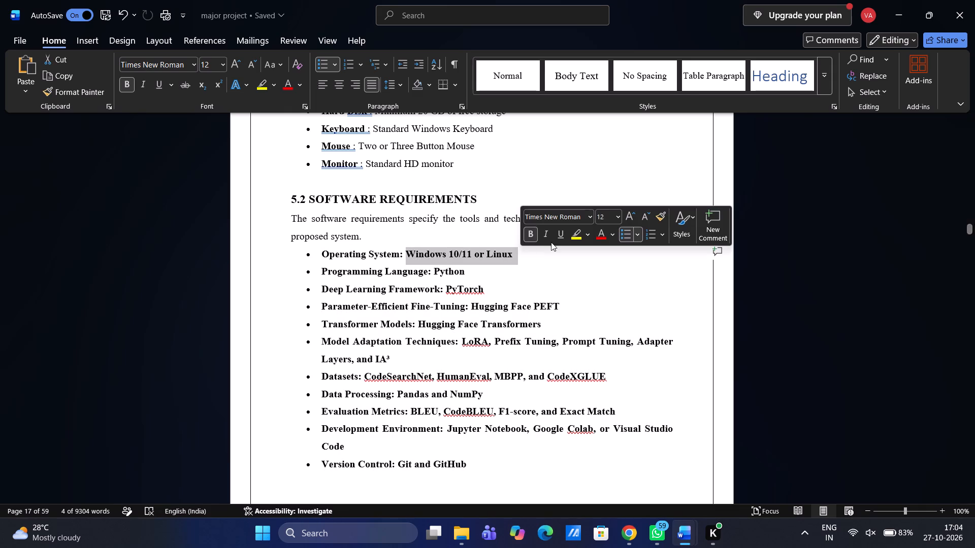
left_click(530, 237)
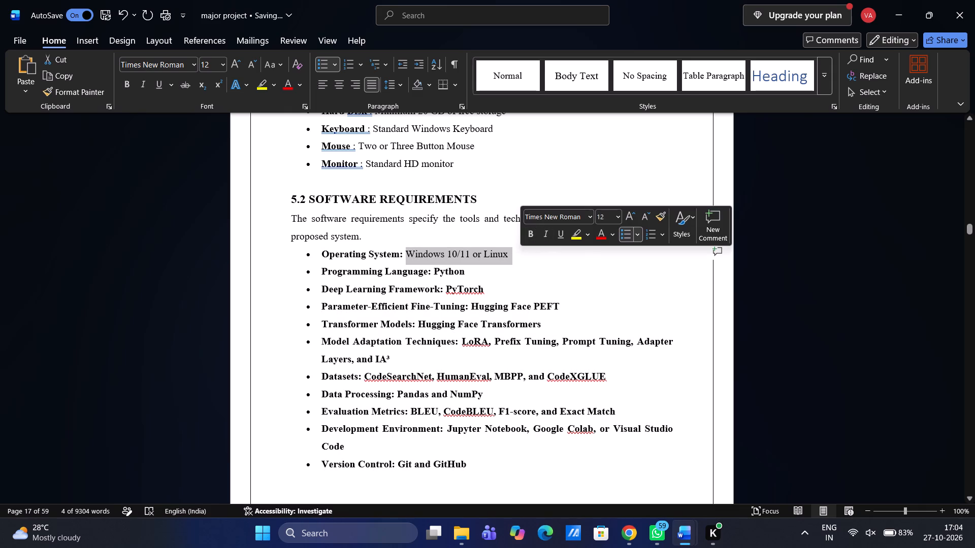
left_click_drag(432, 270, 444, 277)
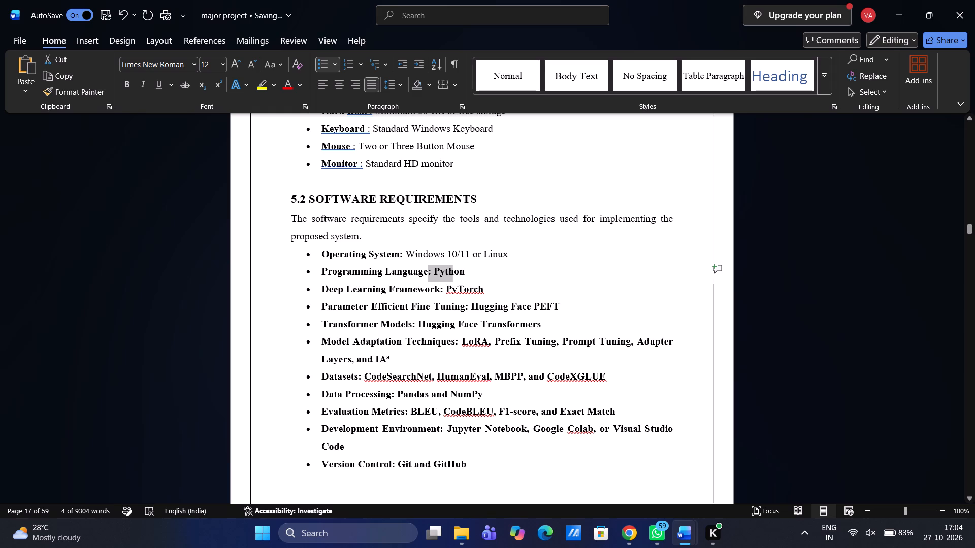
left_click_drag(444, 277, 480, 276)
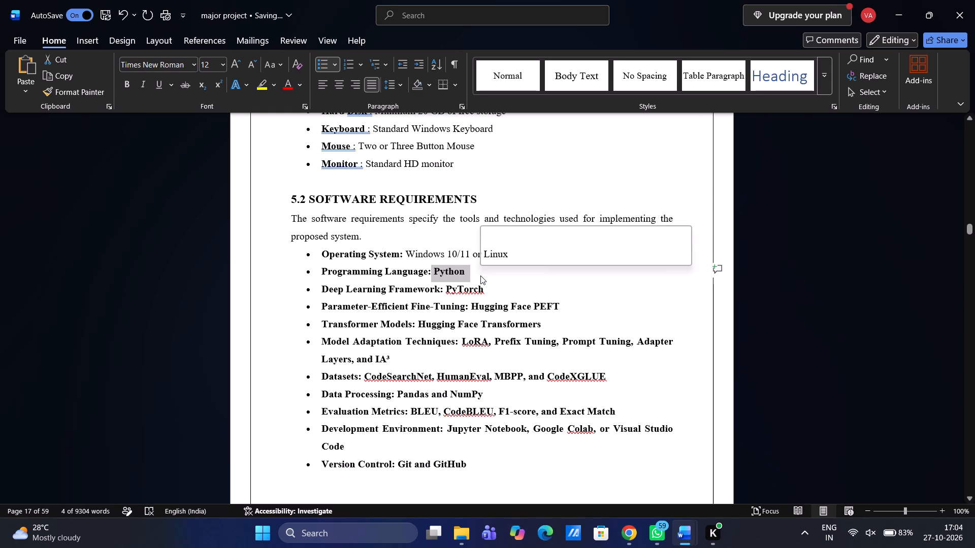
left_click(491, 252)
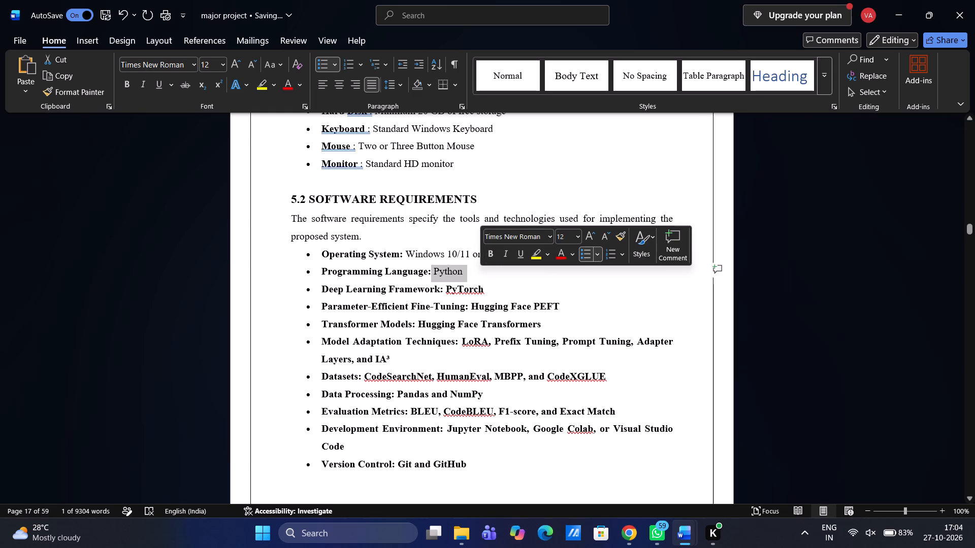
left_click_drag(446, 289, 466, 287)
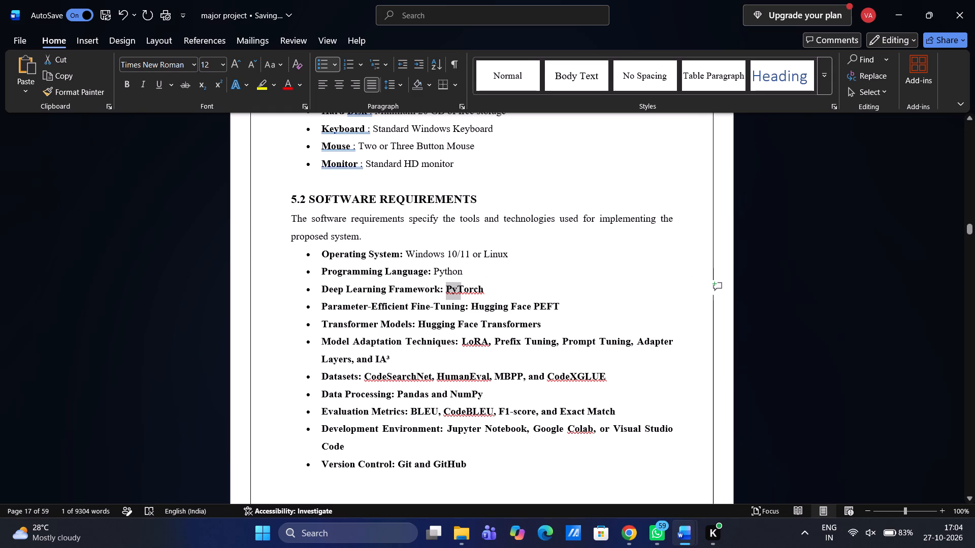
left_click_drag(466, 287, 493, 286)
left_click(502, 267)
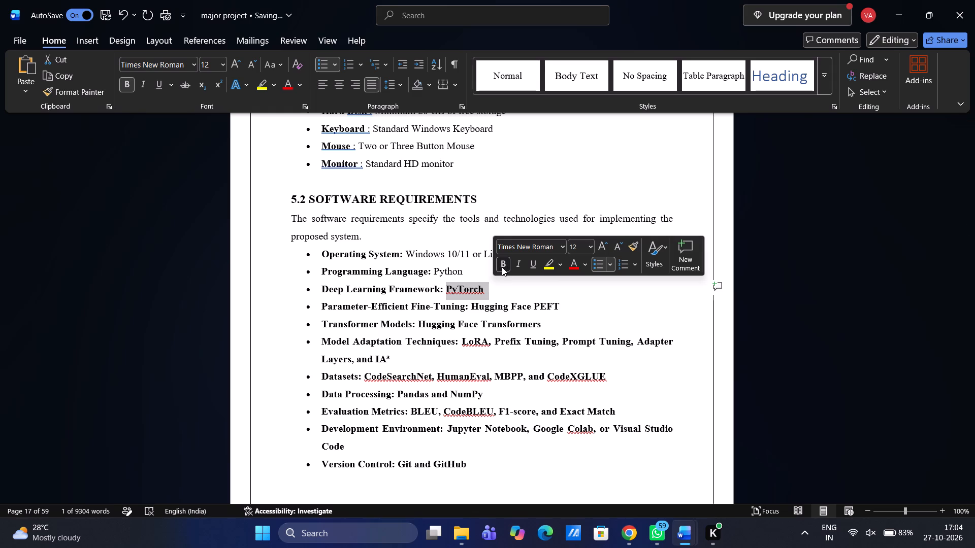
Remove bold from the Parameter-Efficient Fine-Tuning, Transformer Models and Model Adaptation Techniques values, keeping their labels bold.
left_click_drag(471, 305, 487, 305)
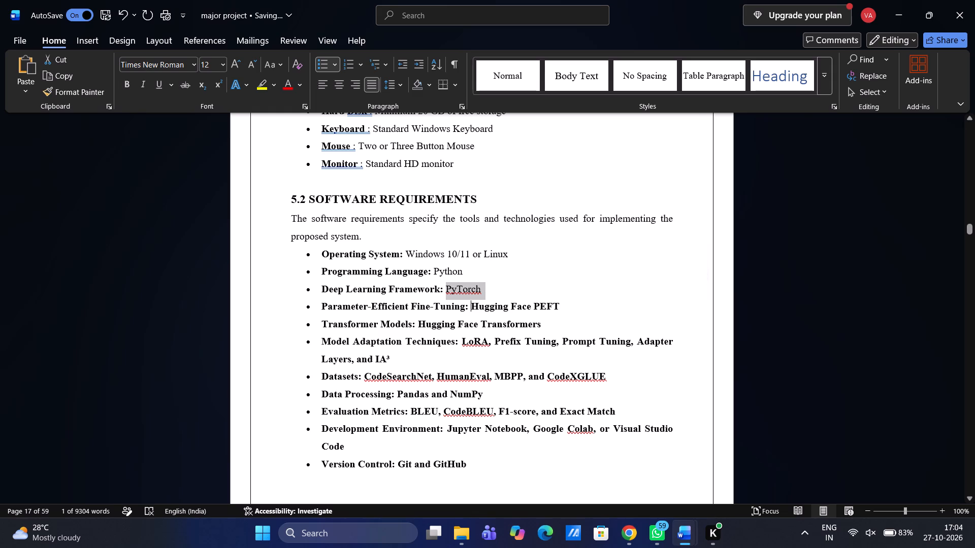
left_click_drag(487, 305, 565, 305)
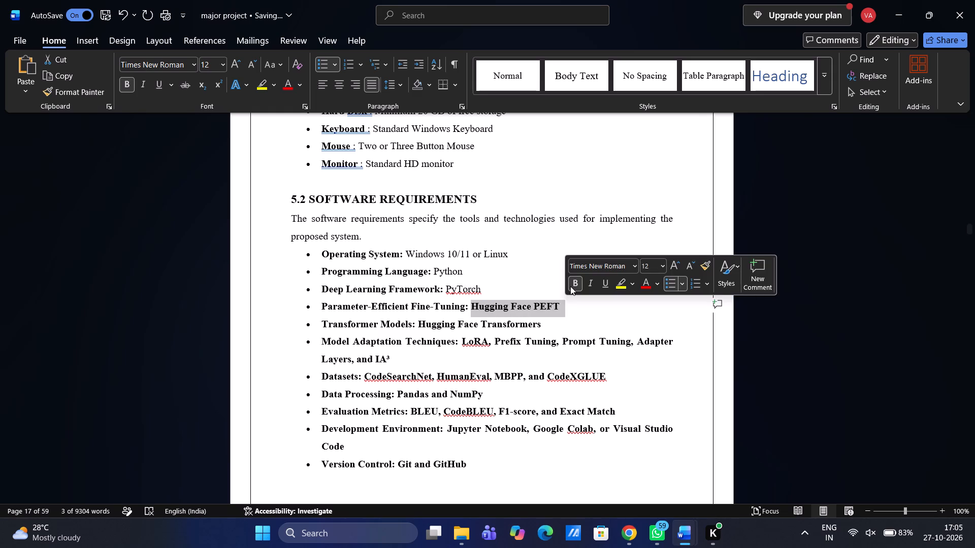
left_click(570, 286)
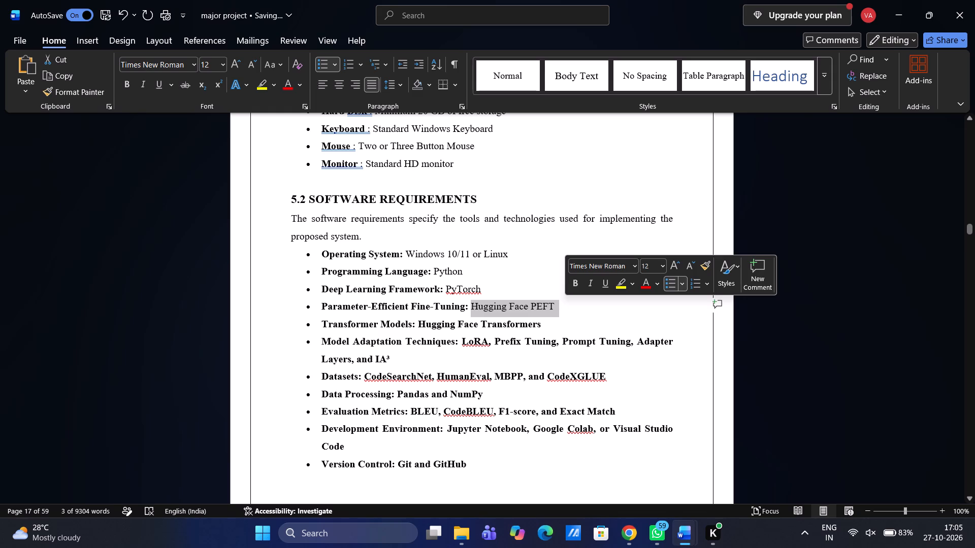
left_click_drag(417, 323, 511, 323)
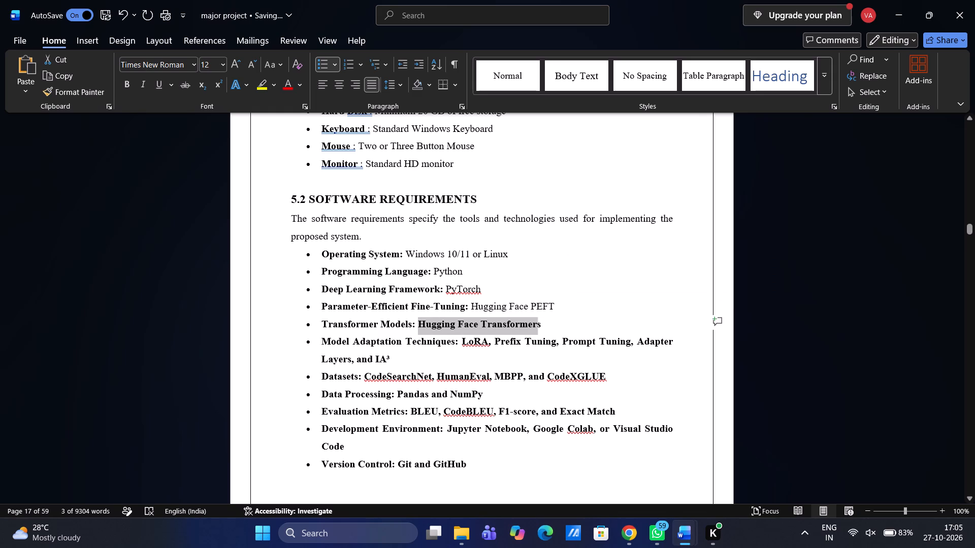
left_click_drag(511, 323, 532, 323)
left_click(540, 297)
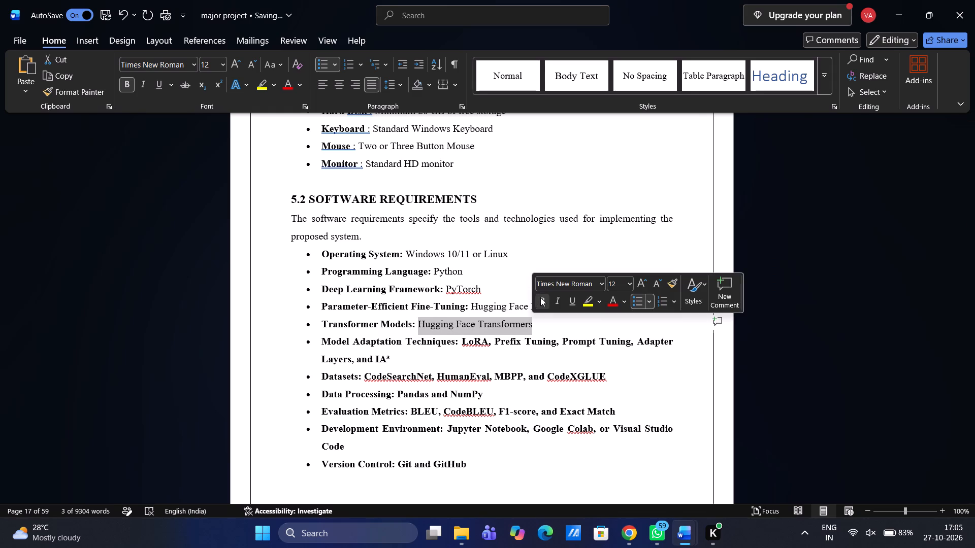
left_click_drag(462, 340, 452, 359)
left_click(458, 338)
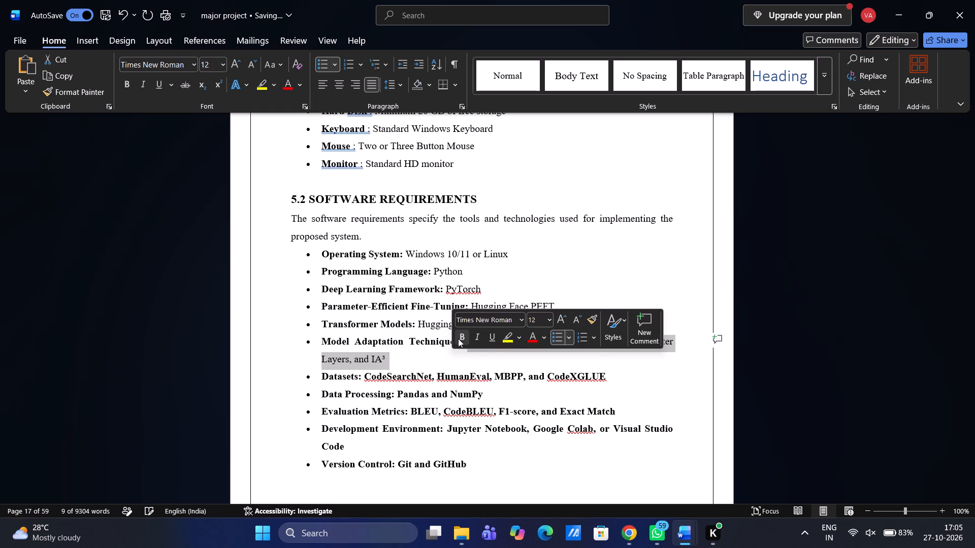
left_click(499, 364)
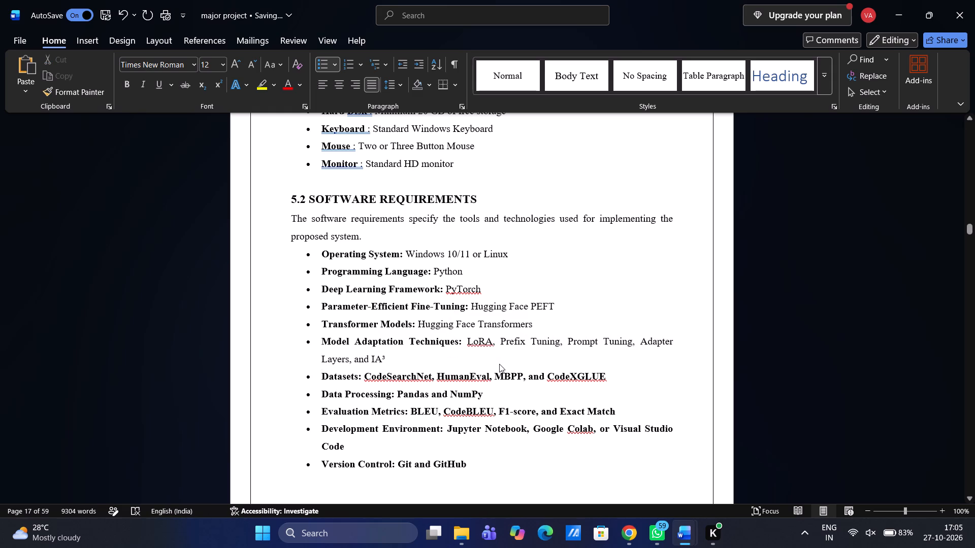
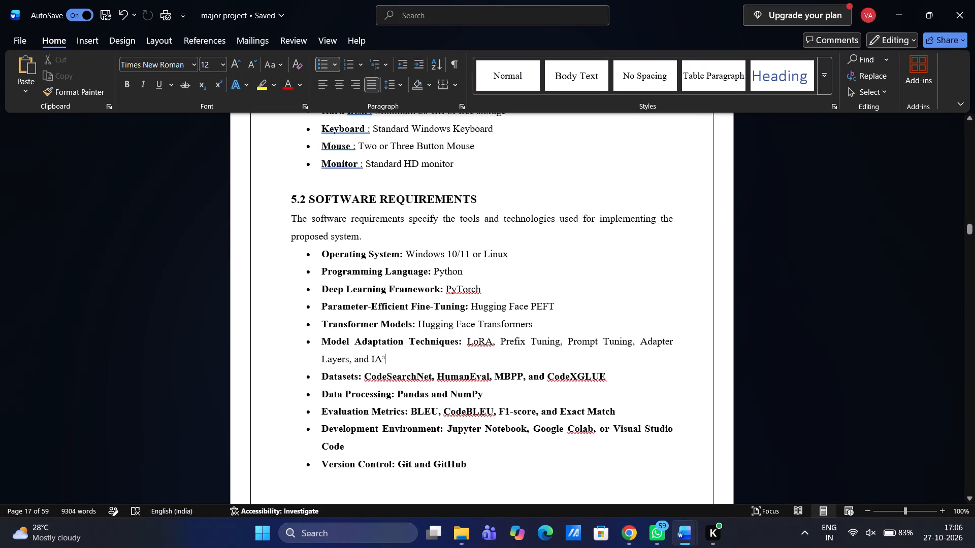
Remove bold from the Datasets, Data Processing and Evaluation Metrics values, keeping their labels bold.
left_click_drag(363, 377, 598, 377)
left_click(604, 357)
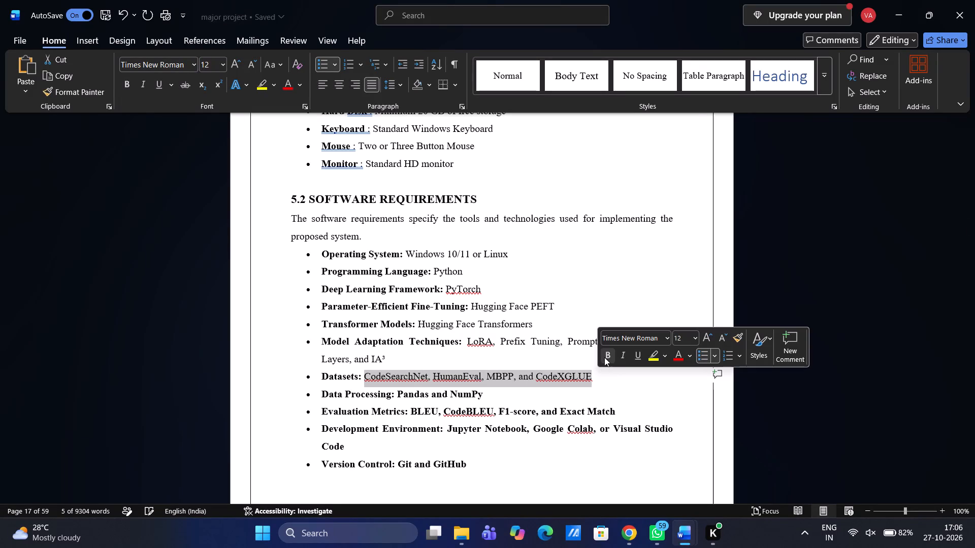
left_click_drag(396, 395, 479, 391)
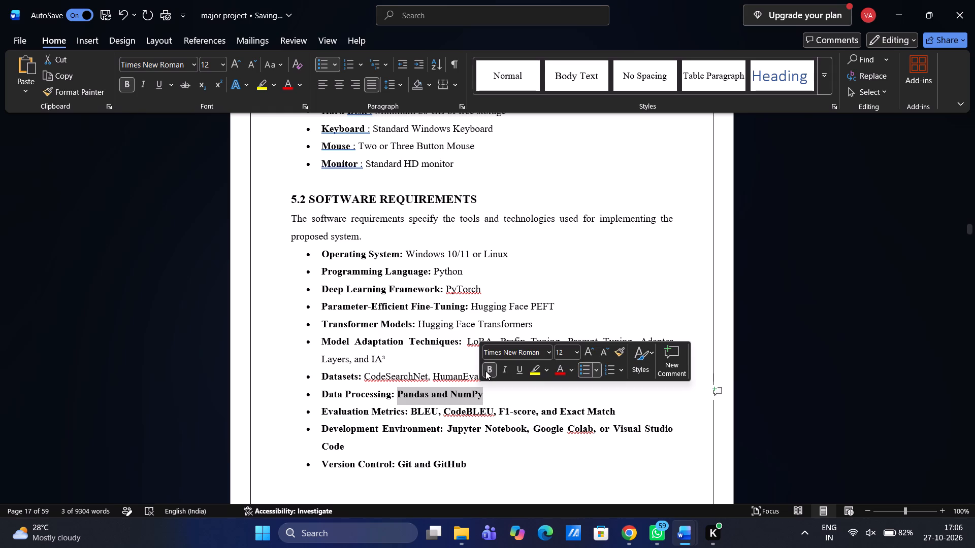
left_click(484, 370)
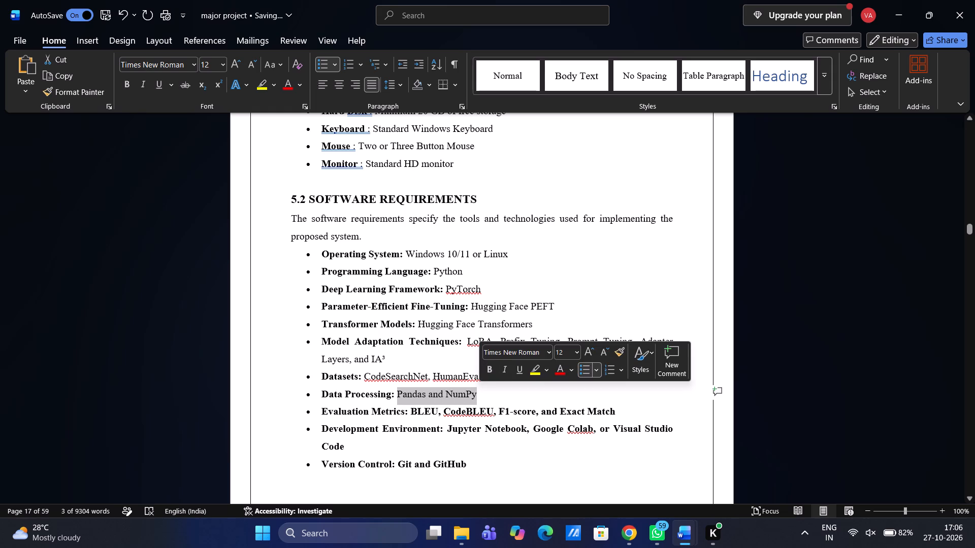
left_click_drag(410, 411, 458, 410)
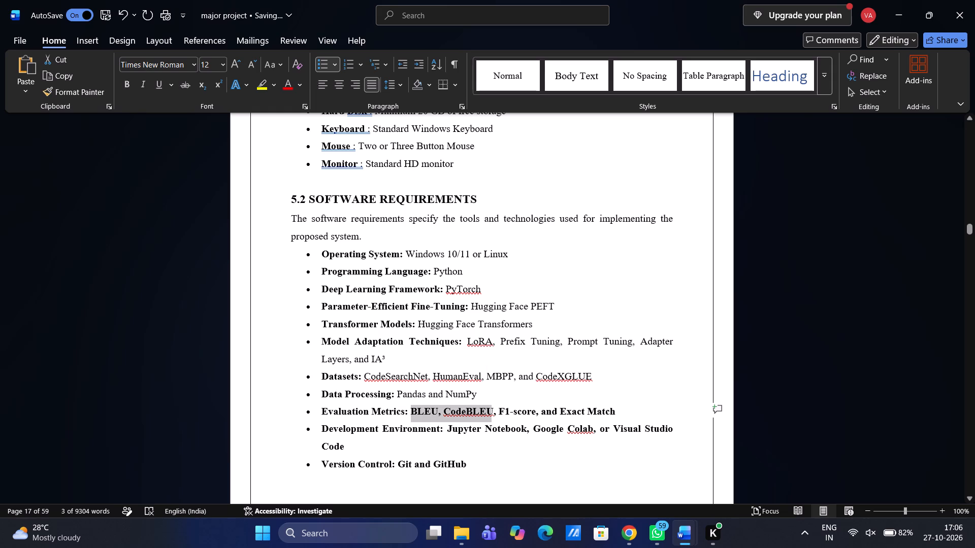
left_click_drag(458, 410, 620, 410)
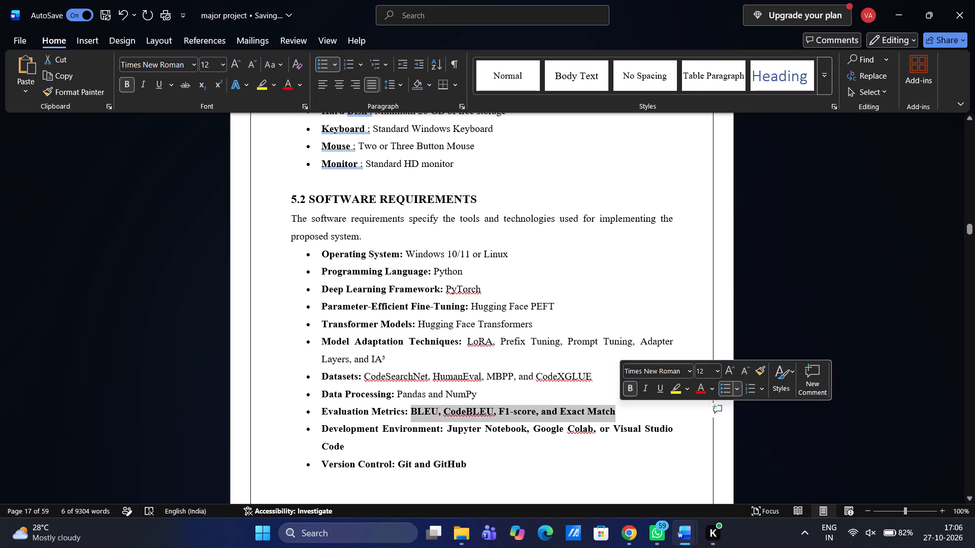
left_click(626, 386)
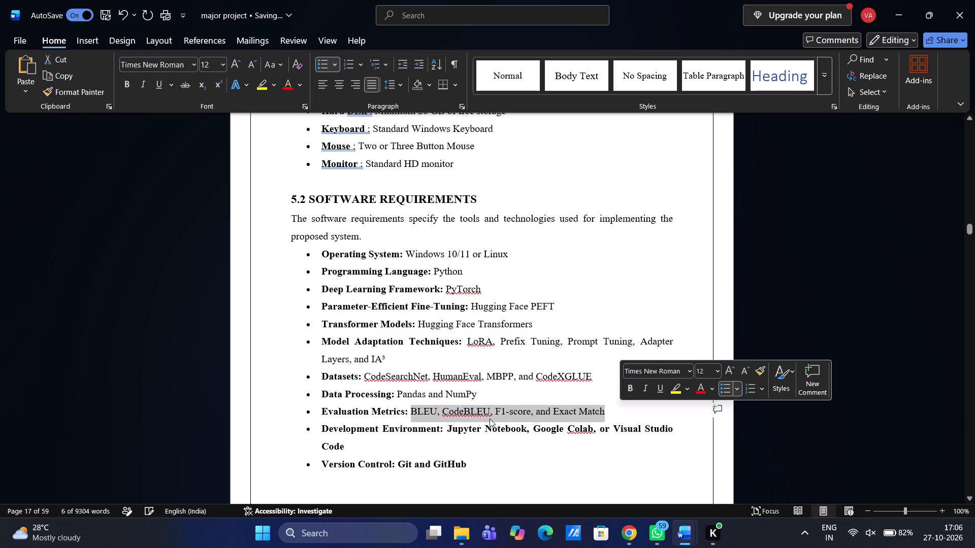
Remove bold from the Development Environment and Version Control values, keeping their labels bold.
left_click_drag(448, 427, 447, 440)
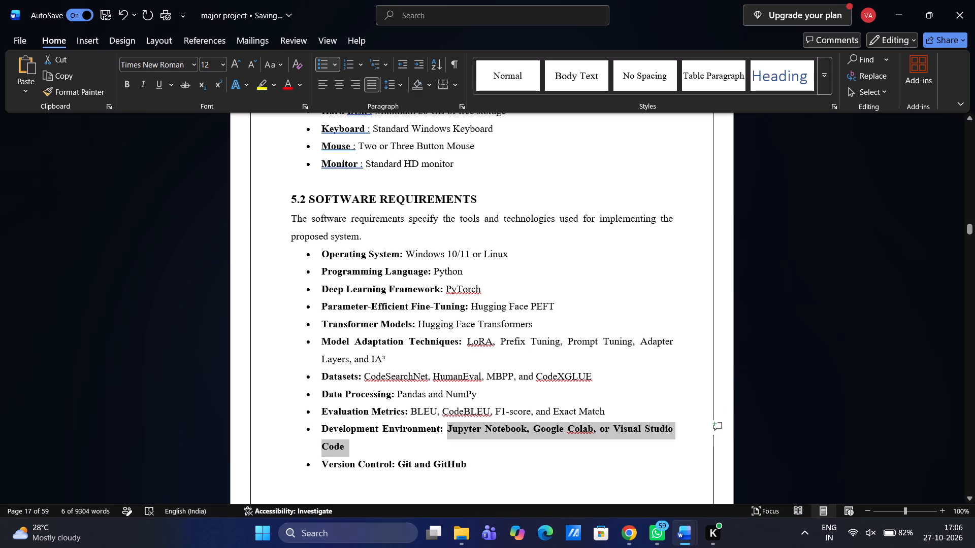
left_click_drag(447, 440, 361, 452)
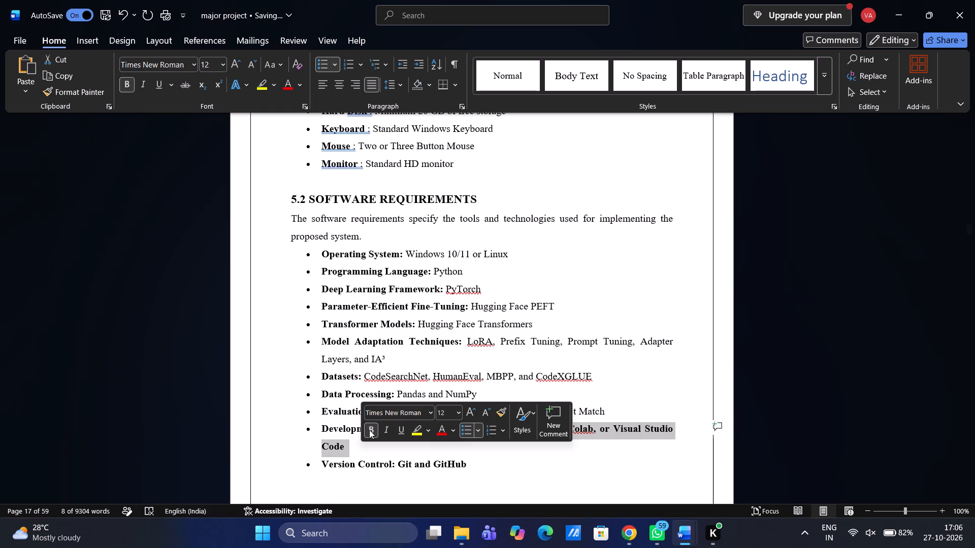
left_click(369, 430)
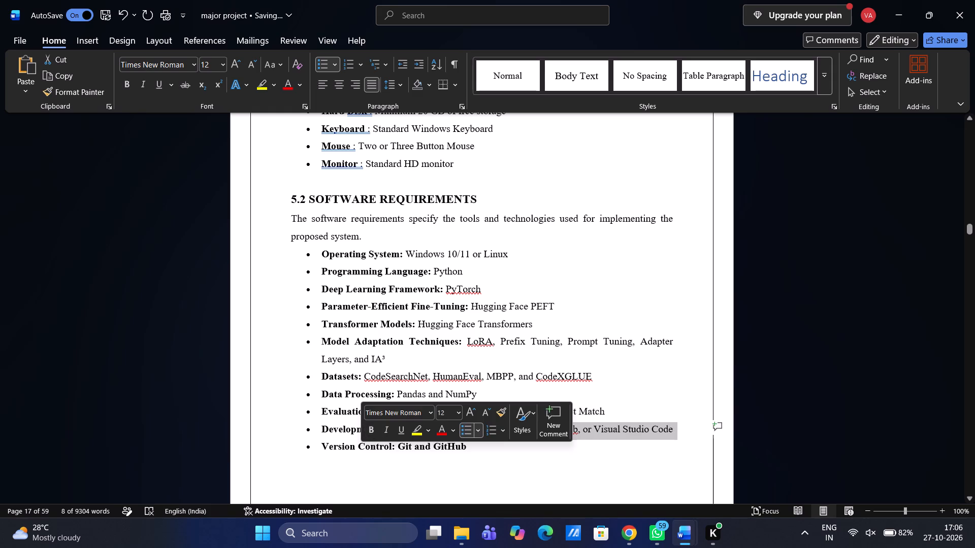
left_click(479, 471)
left_click_drag(398, 446, 457, 441)
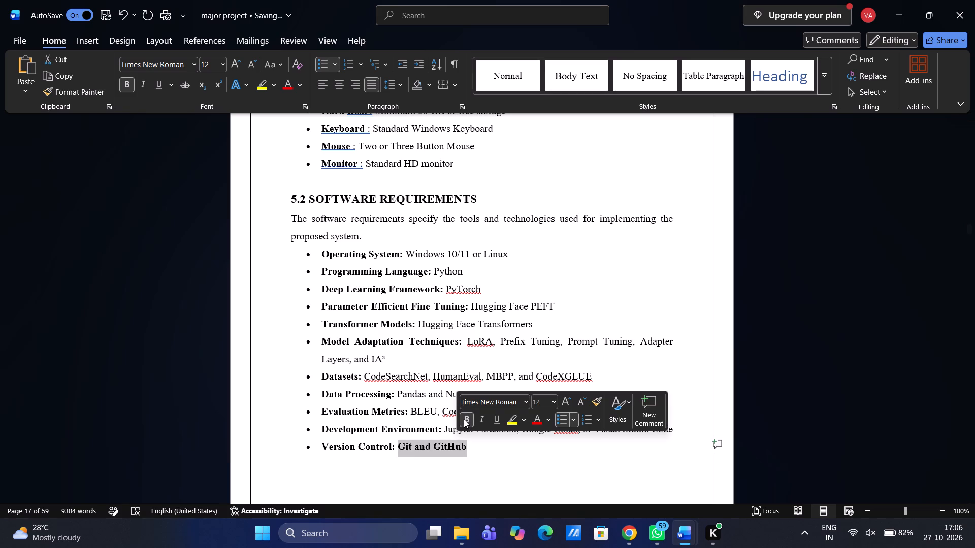
left_click(464, 419)
left_click(485, 449)
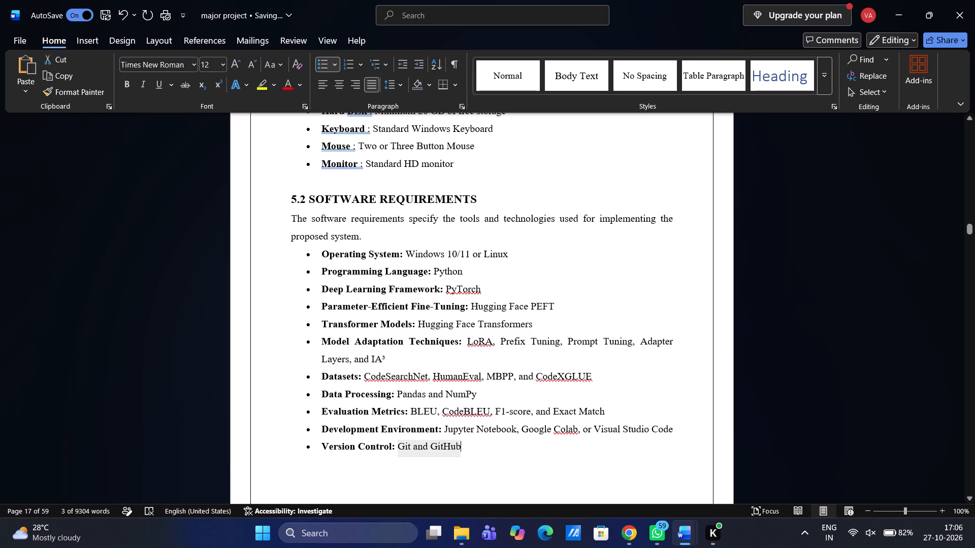
Review the Architecture chapter's introduction, diagram, component modules and closing text from start to end, and return to its beginning.
scroll(485, 449, "down", 1)
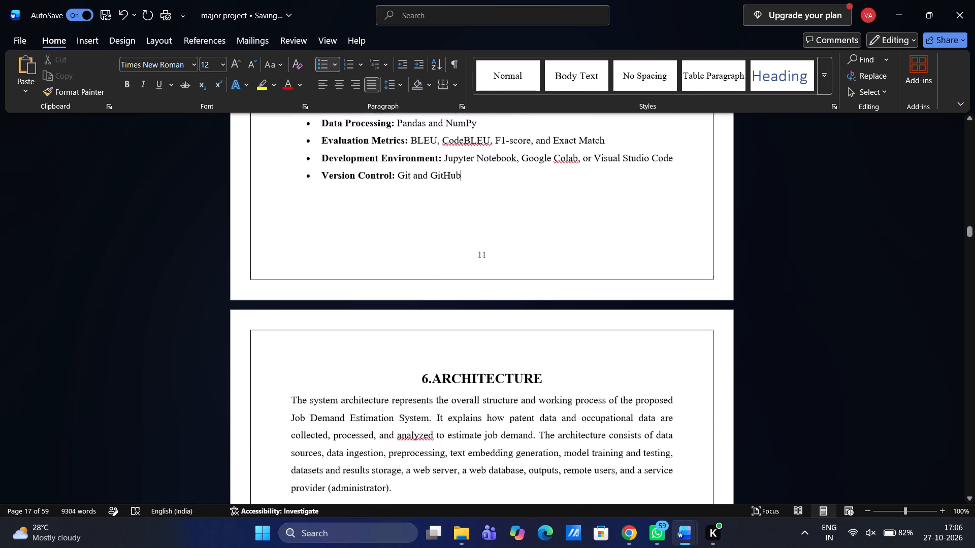
scroll(485, 449, "down", 1)
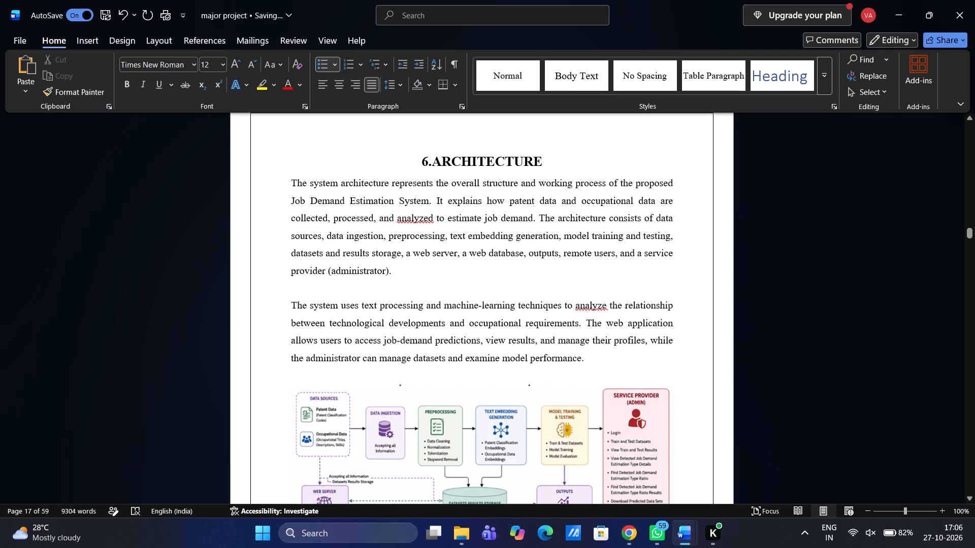
scroll(485, 449, "down", 1)
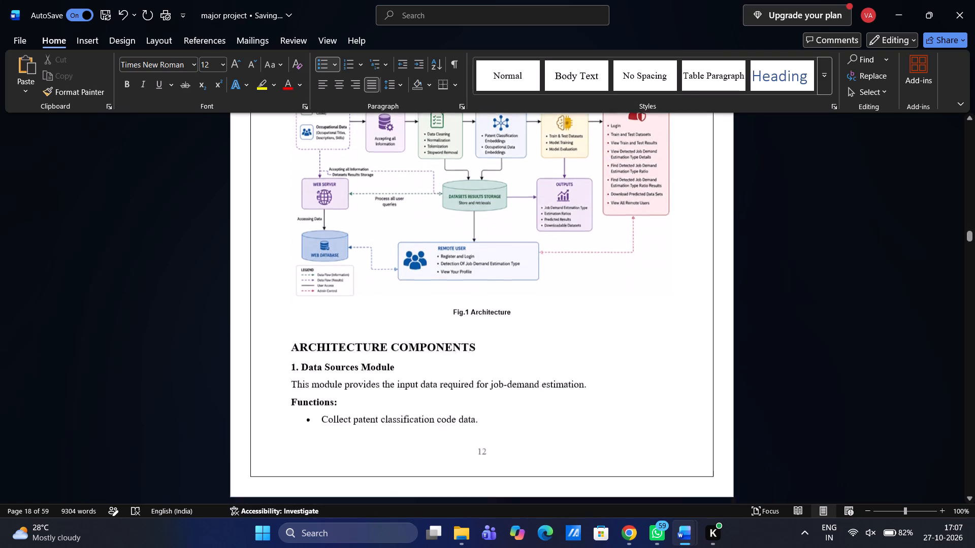
scroll(485, 449, "down", 1)
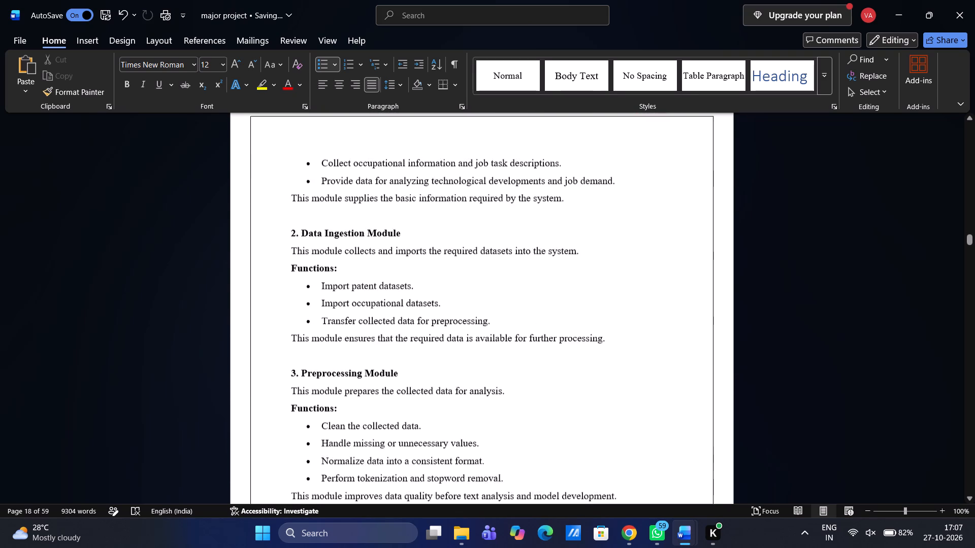
scroll(485, 449, "down", 2)
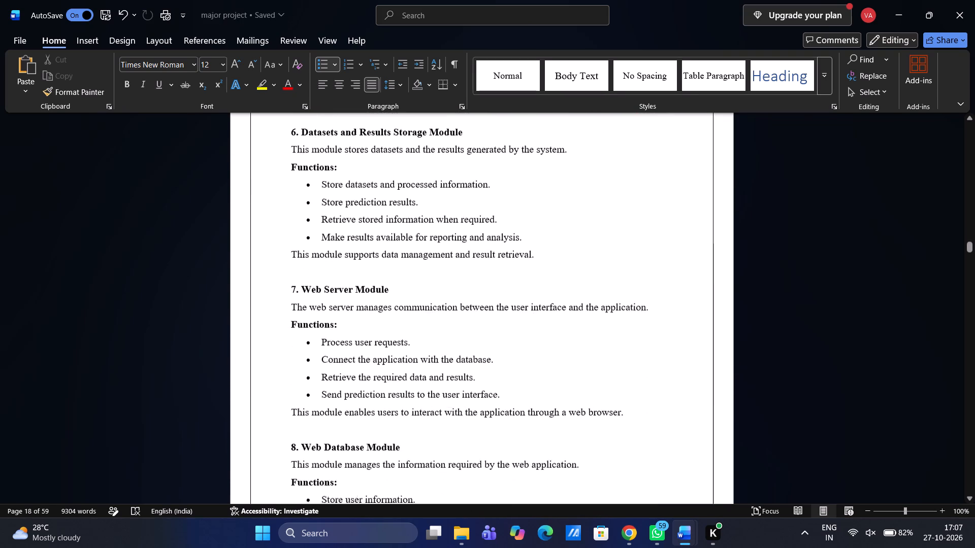
scroll(485, 449, "down", 3)
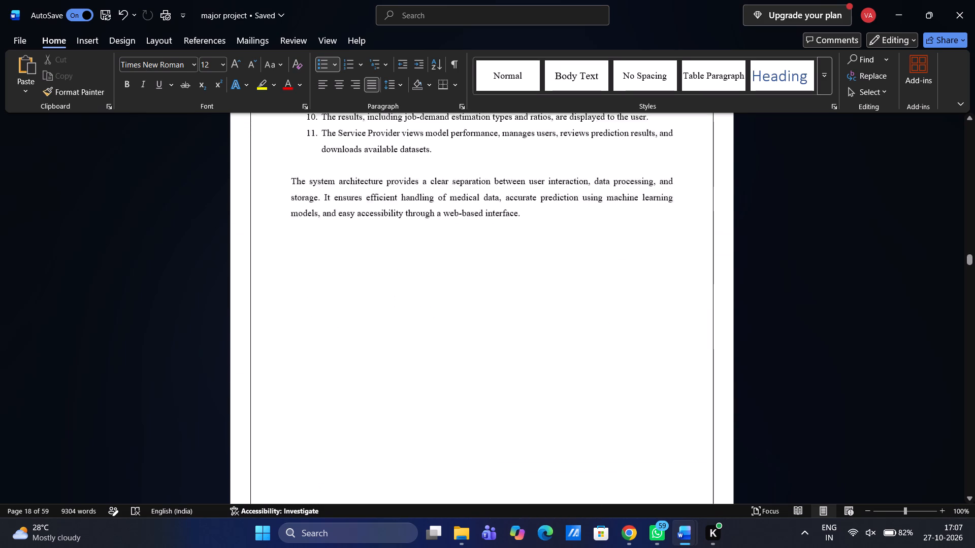
scroll(485, 449, "up", 1)
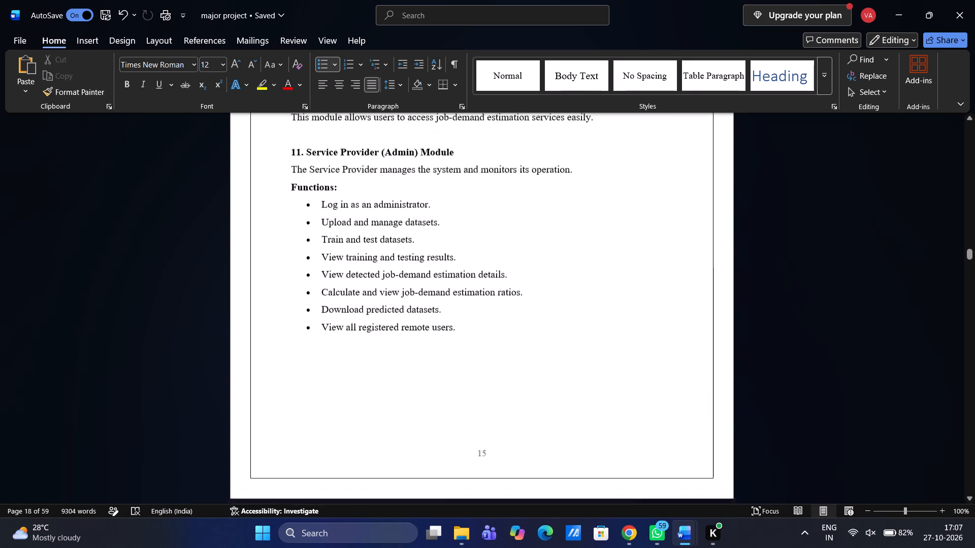
scroll(485, 449, "up", 3)
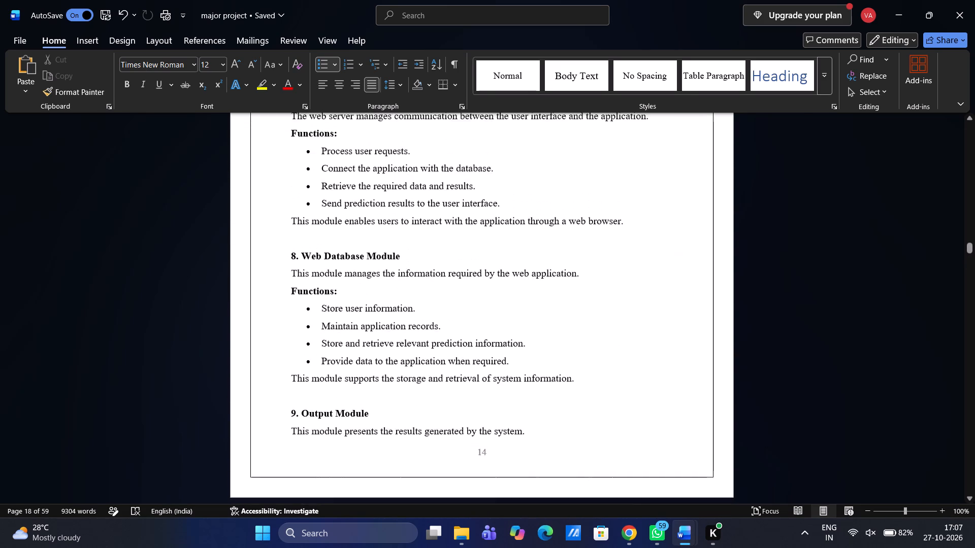
scroll(485, 449, "up", 3)
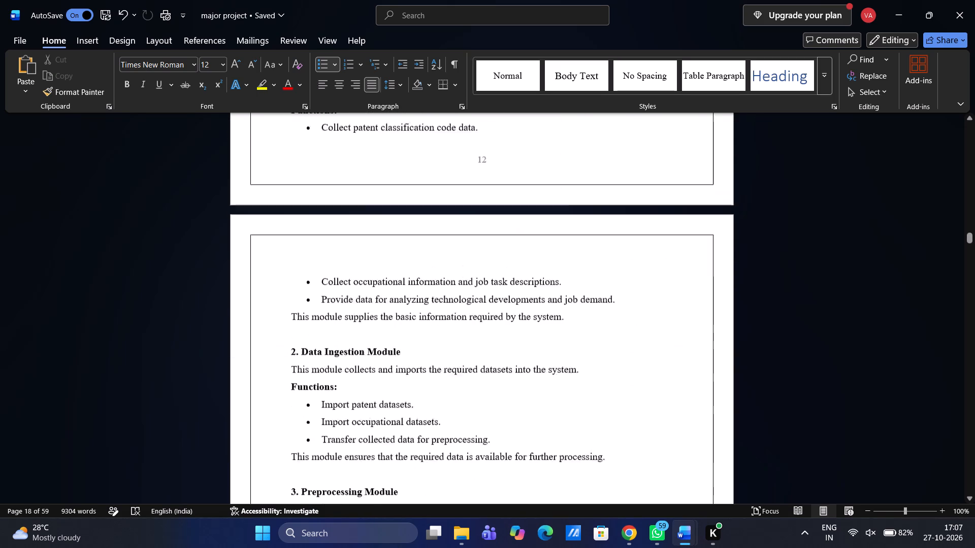
scroll(485, 449, "up", 2)
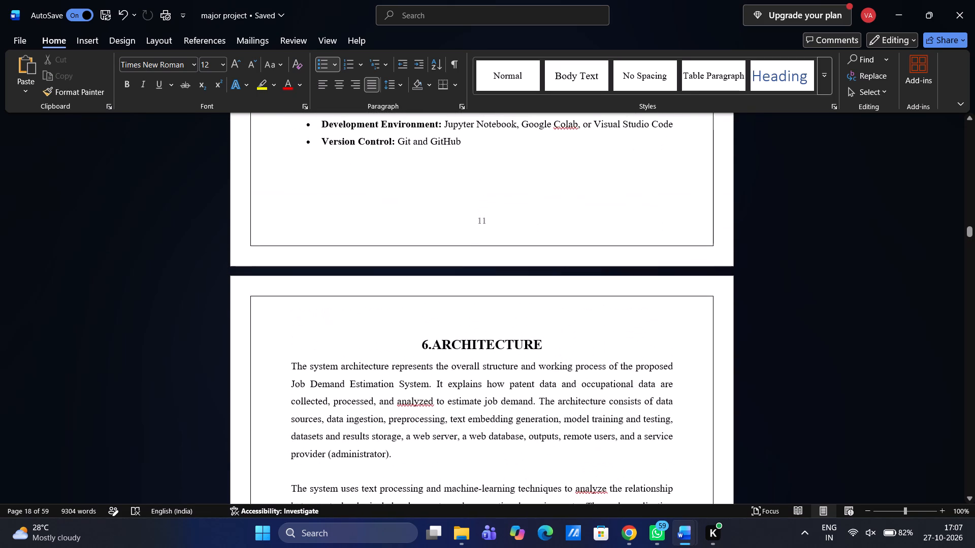
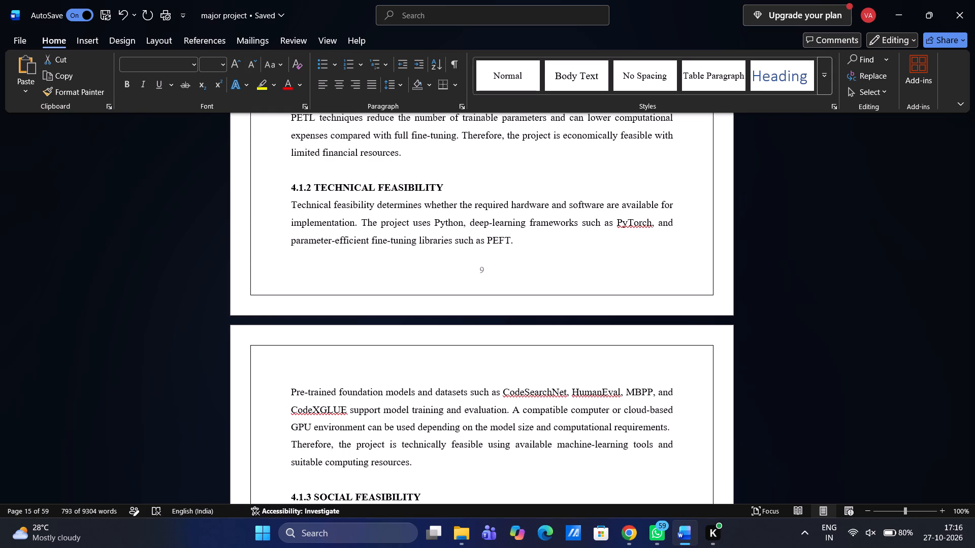
scroll(550, 386, "down", 2)
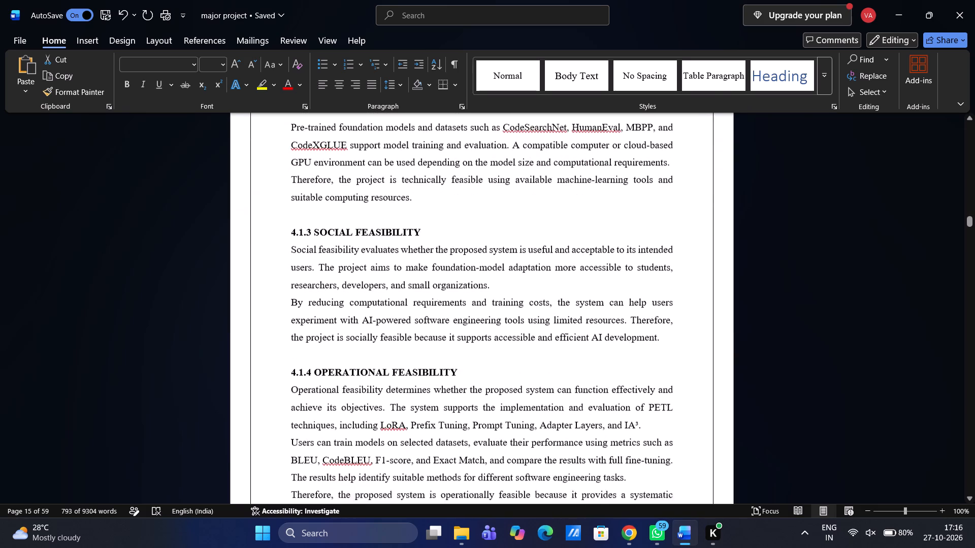
scroll(550, 386, "down", 2)
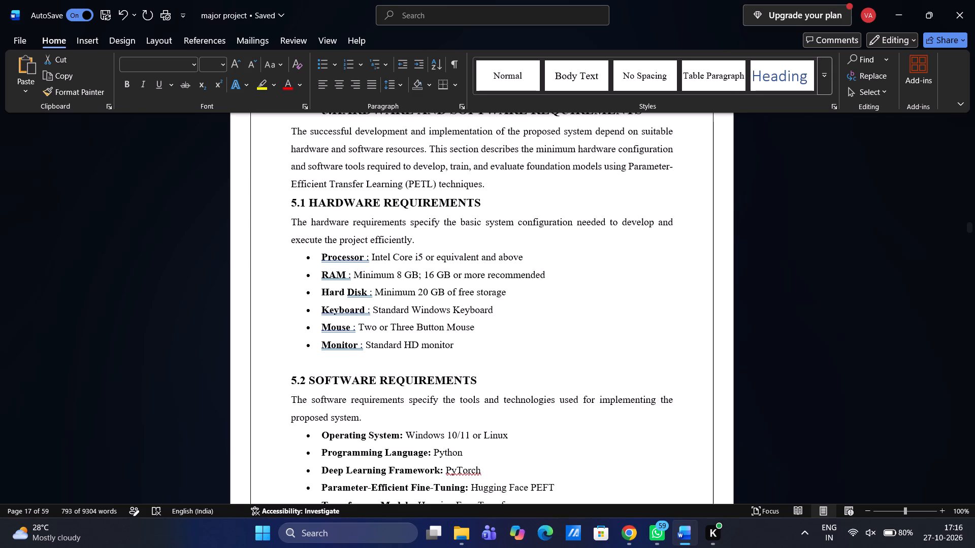
scroll(550, 386, "down", 2)
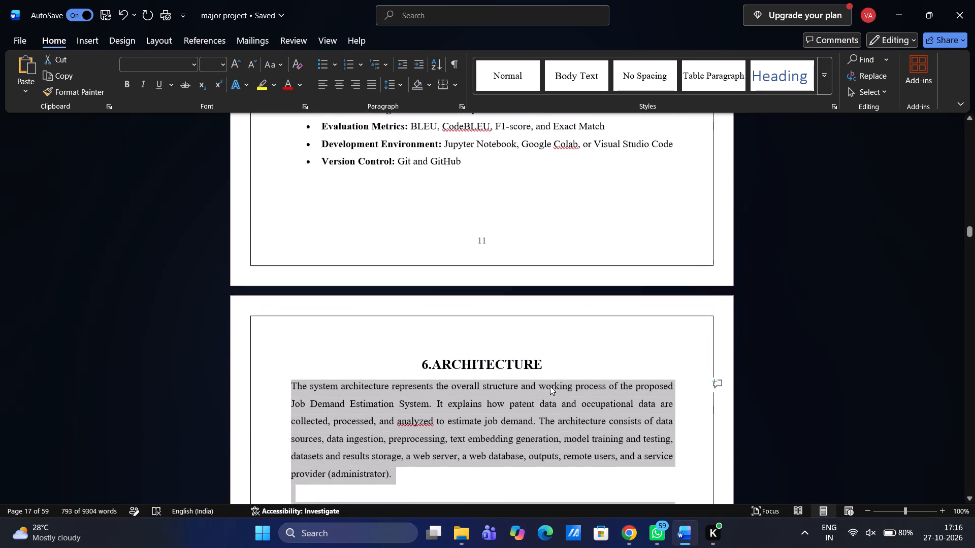
scroll(550, 386, "down", 2)
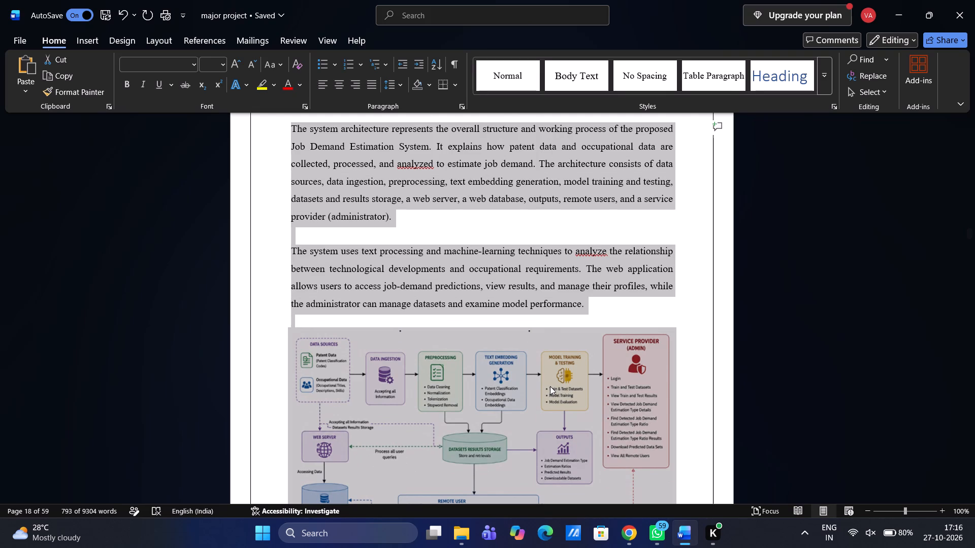
Review the report from the Architecture diagram through the components, working flow and module descriptions to the data flow, use case and class diagrams.
scroll(550, 386, "down", 2)
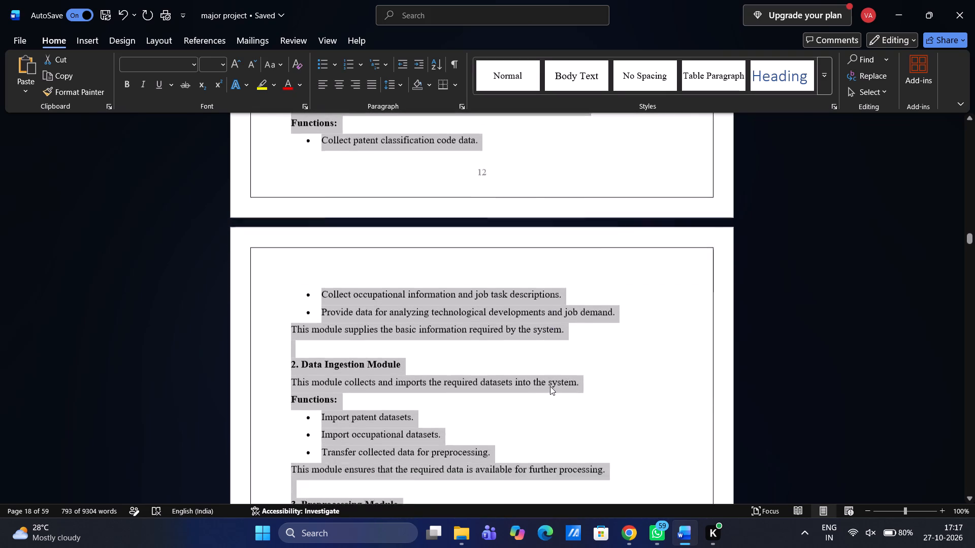
scroll(550, 386, "down", 1)
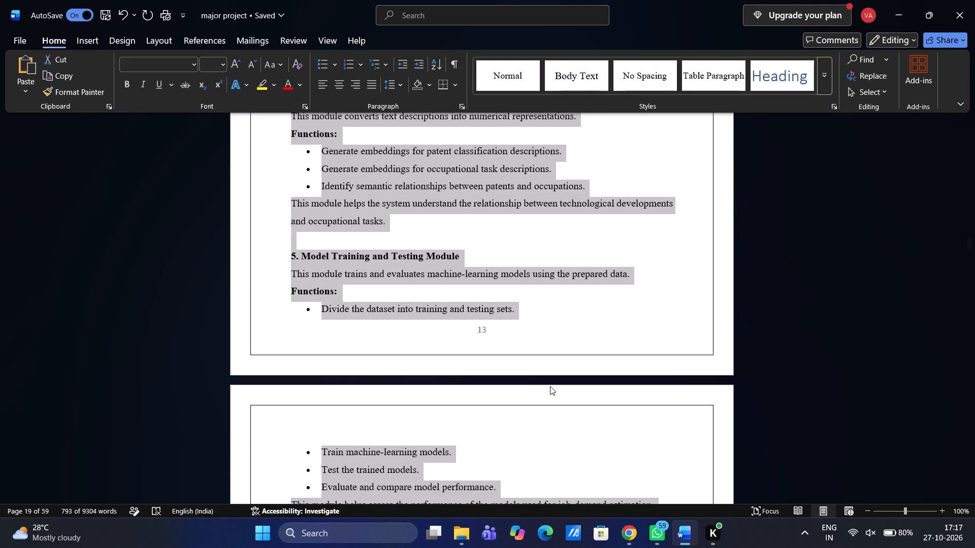
scroll(550, 386, "down", 5)
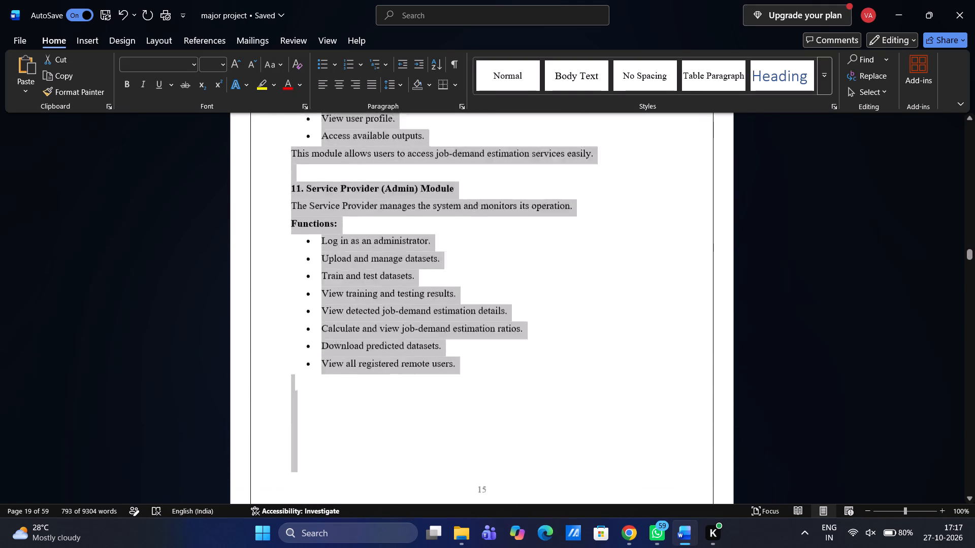
scroll(550, 386, "down", 3)
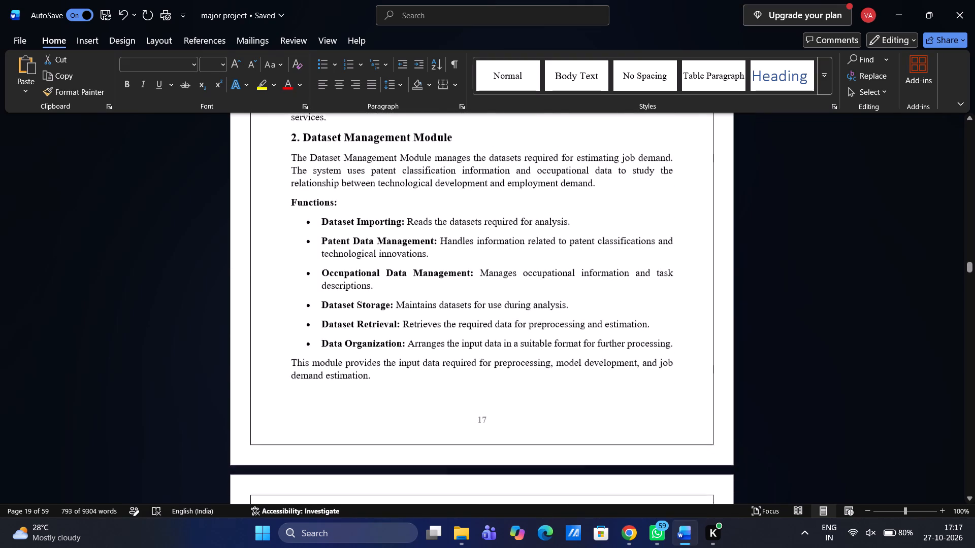
scroll(550, 386, "down", 3)
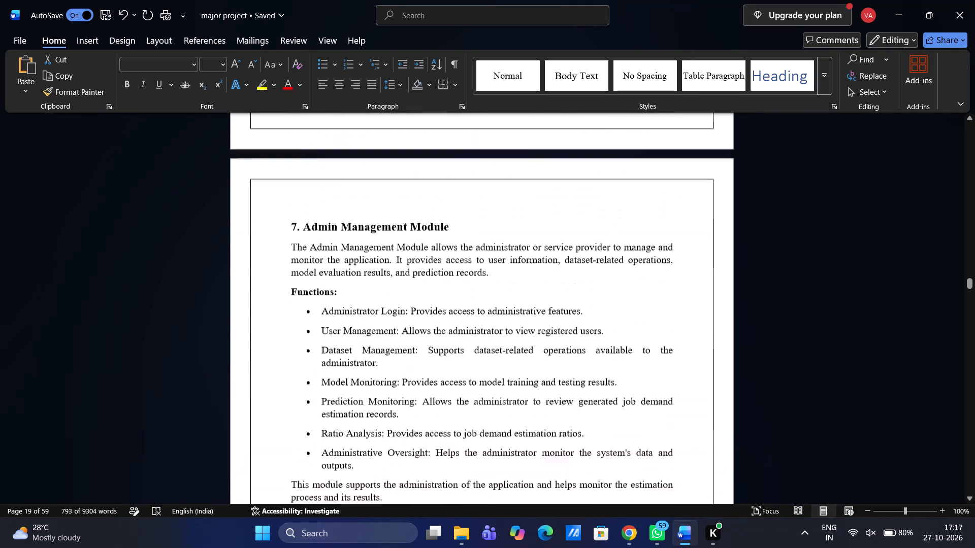
scroll(550, 386, "down", 1)
scroll(550, 386, "up", 1)
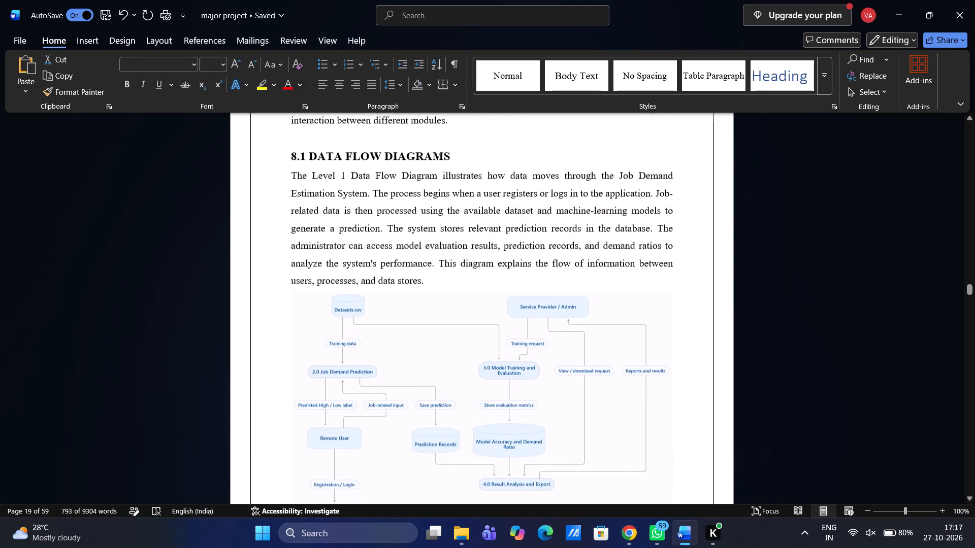
scroll(550, 386, "up", 2)
scroll(550, 386, "down", 1)
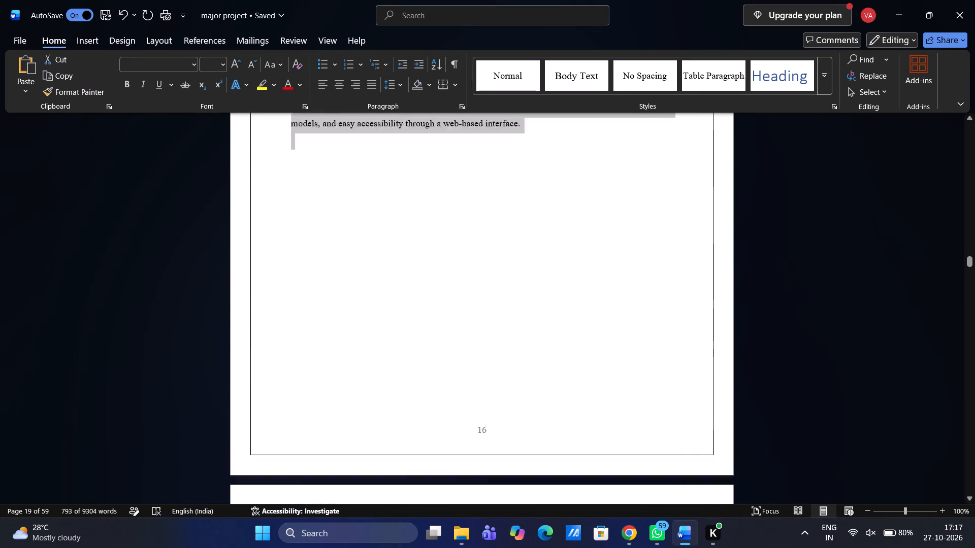
scroll(550, 386, "down", 2)
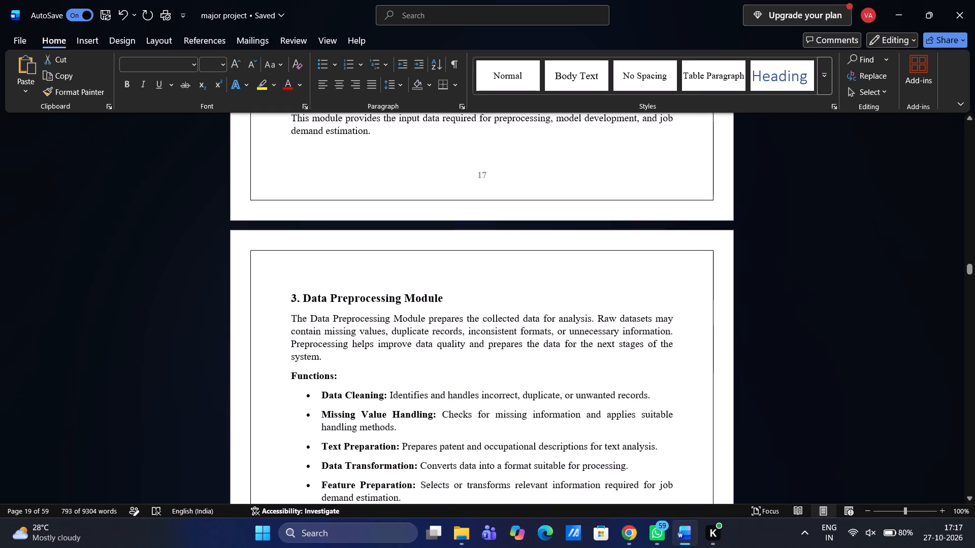
scroll(550, 386, "down", 2)
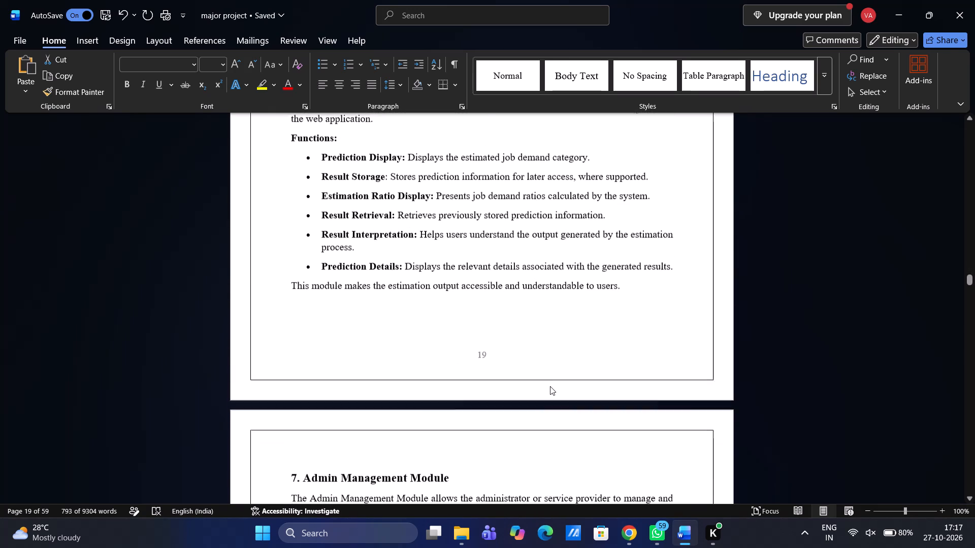
scroll(550, 386, "down", 2)
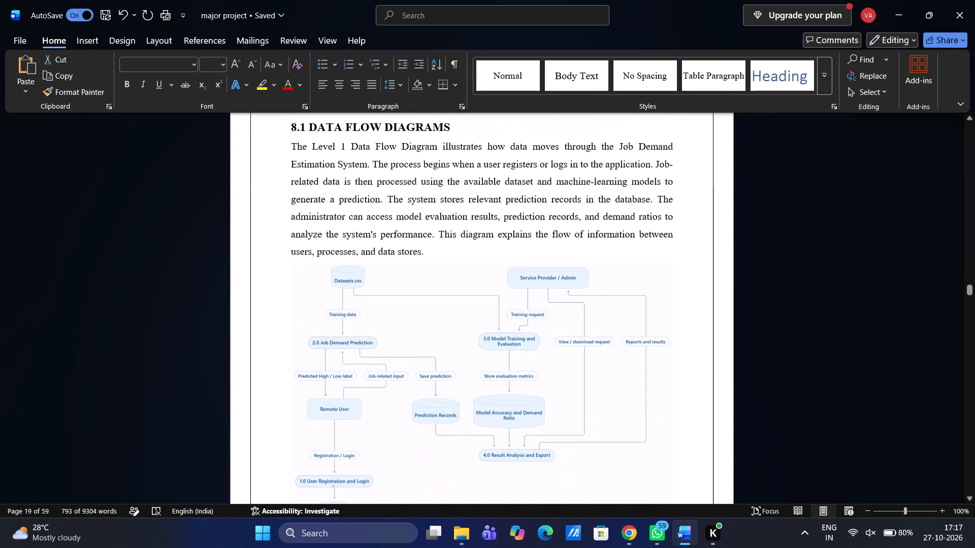
scroll(550, 386, "down", 2)
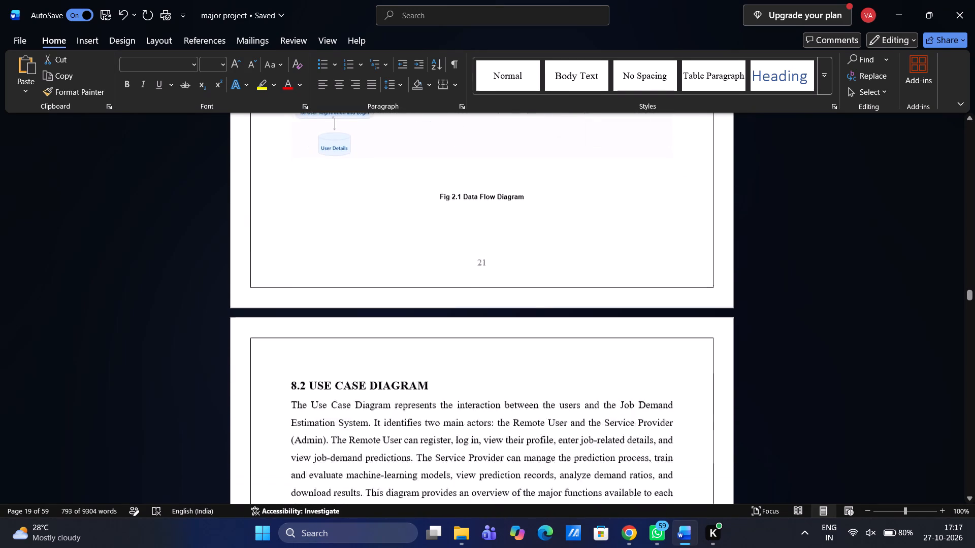
scroll(550, 386, "down", 1)
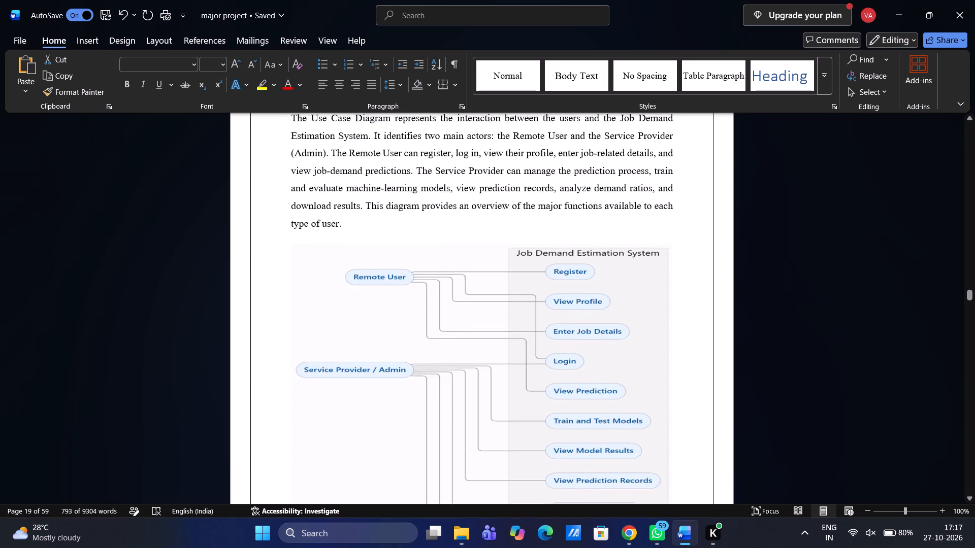
scroll(550, 386, "down", 1)
Go back through the report's modules, working flow and architecture components to the Fig.1 Architecture diagram and re-examine them.
scroll(550, 386, "up", 1)
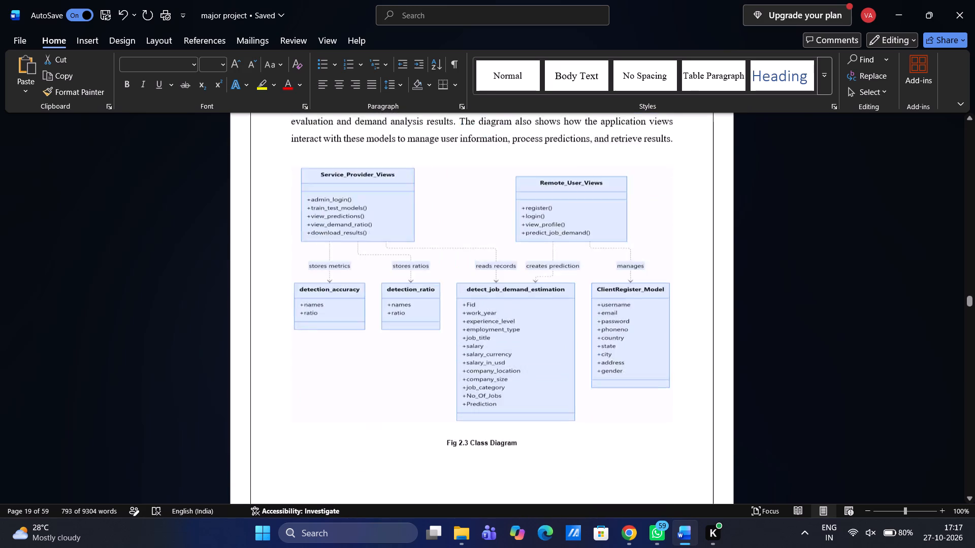
scroll(550, 386, "up", 6)
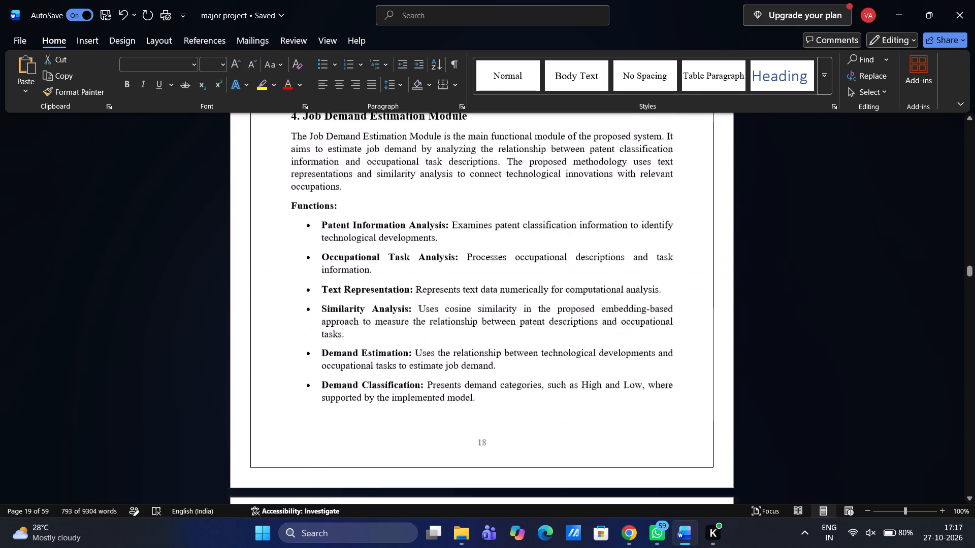
scroll(550, 386, "up", 3)
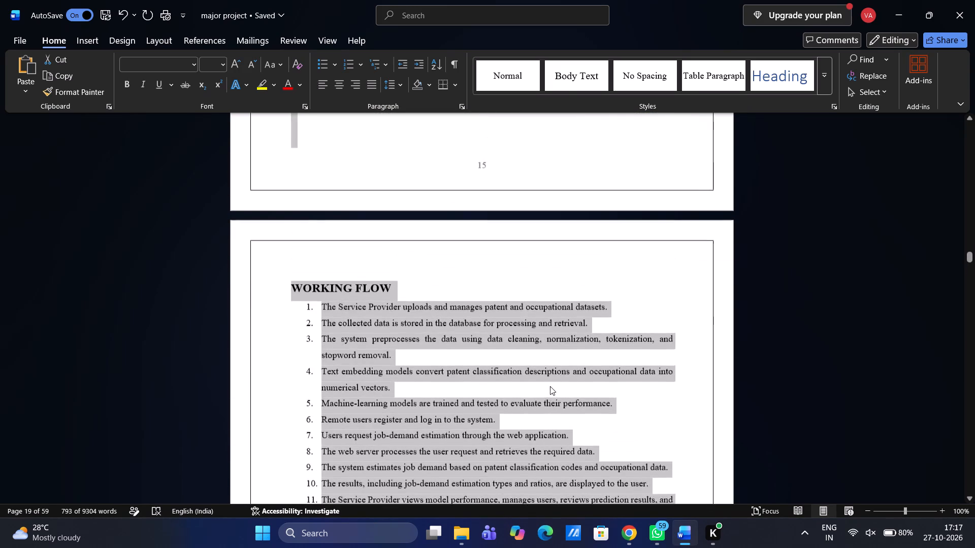
scroll(550, 386, "up", 4)
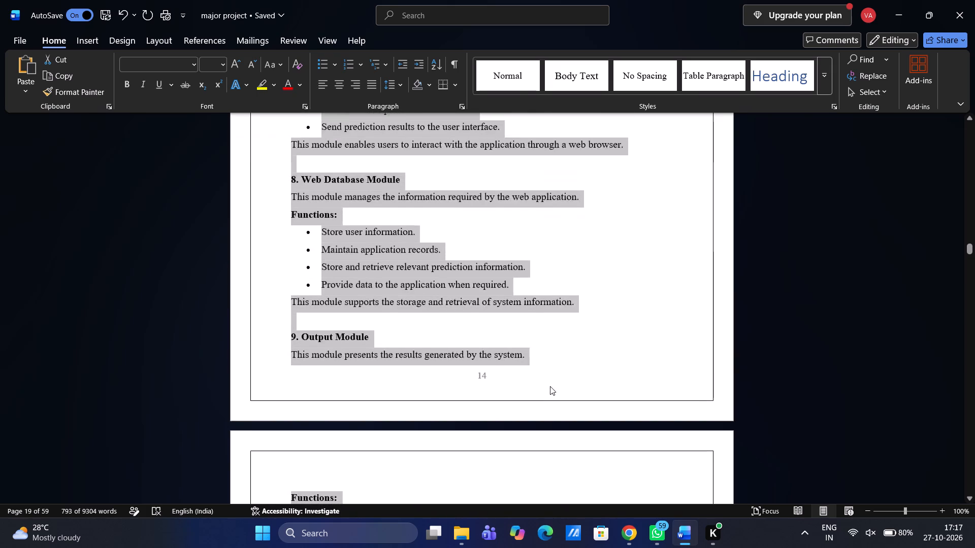
scroll(550, 386, "up", 3)
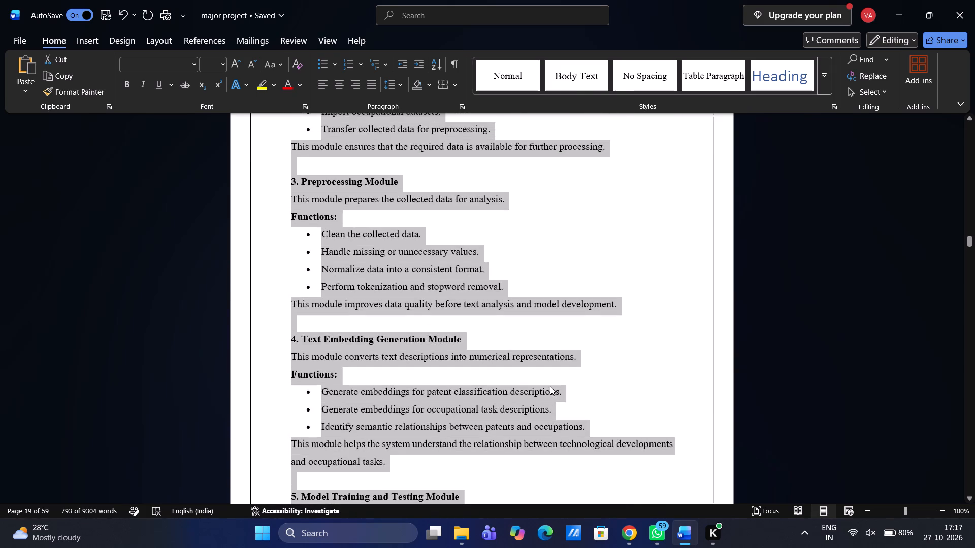
scroll(550, 386, "up", 3)
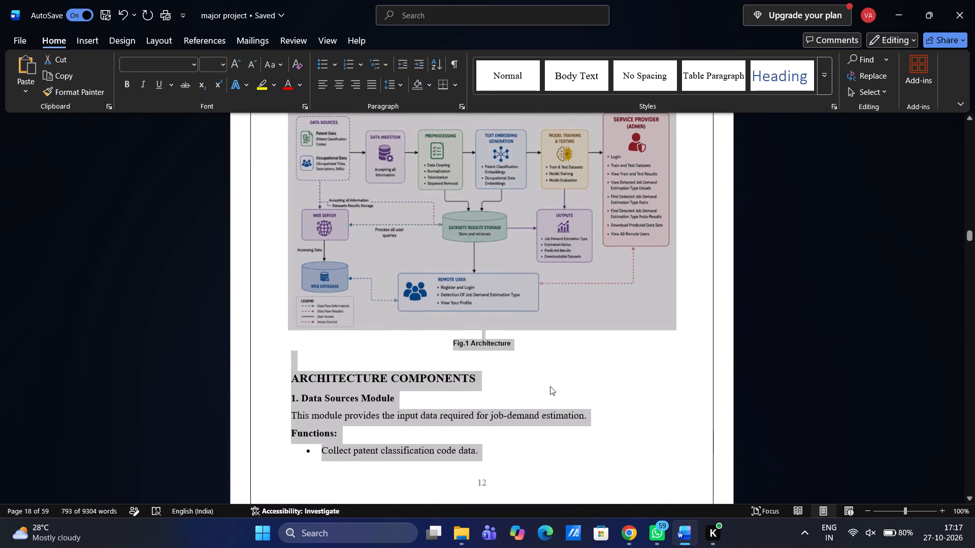
scroll(550, 386, "up", 1)
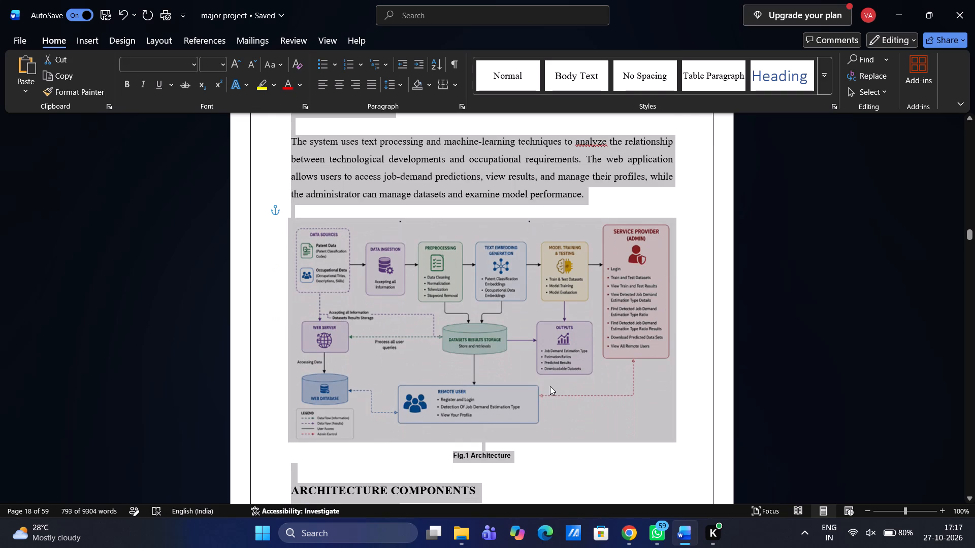
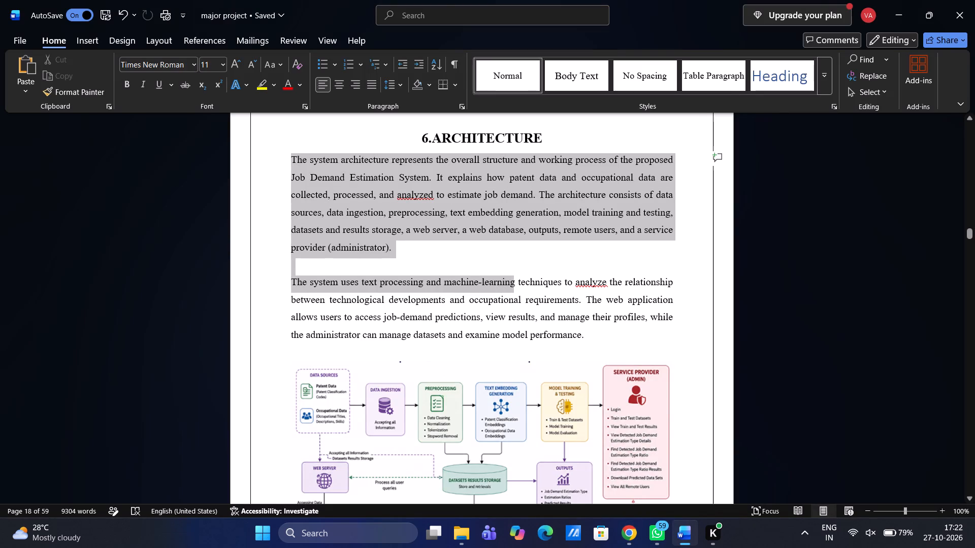
left_click_drag(522, 314, 579, 331)
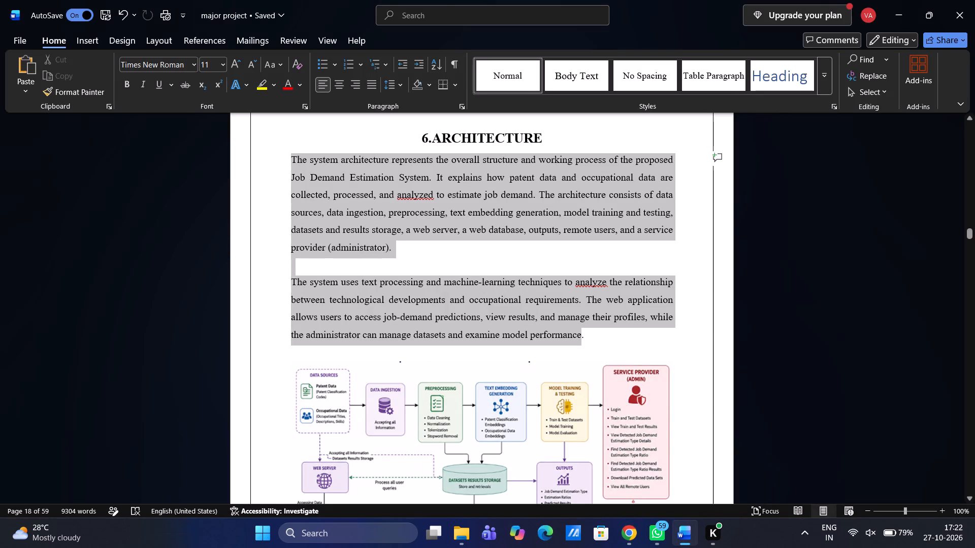
left_click_drag(579, 331, 582, 331)
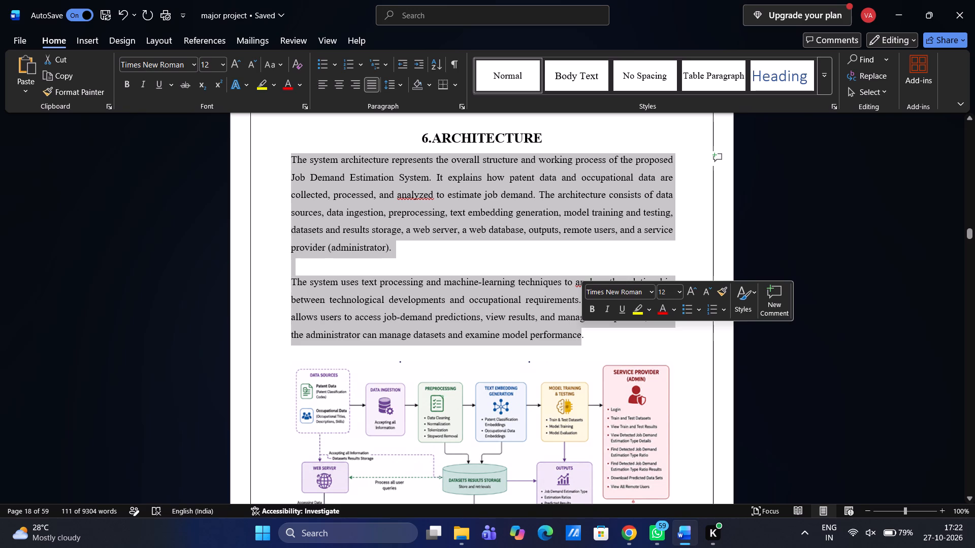
key("ctrl+v")
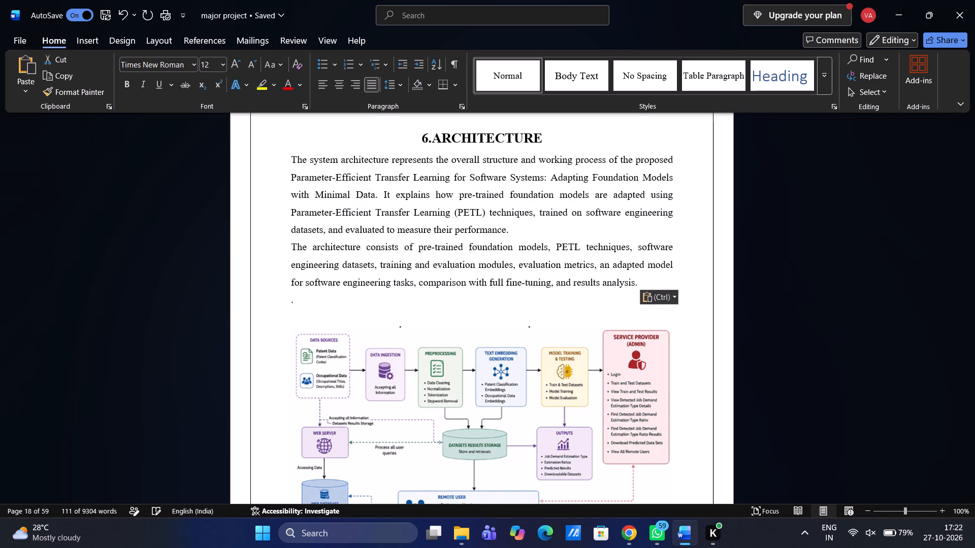
key("Right")
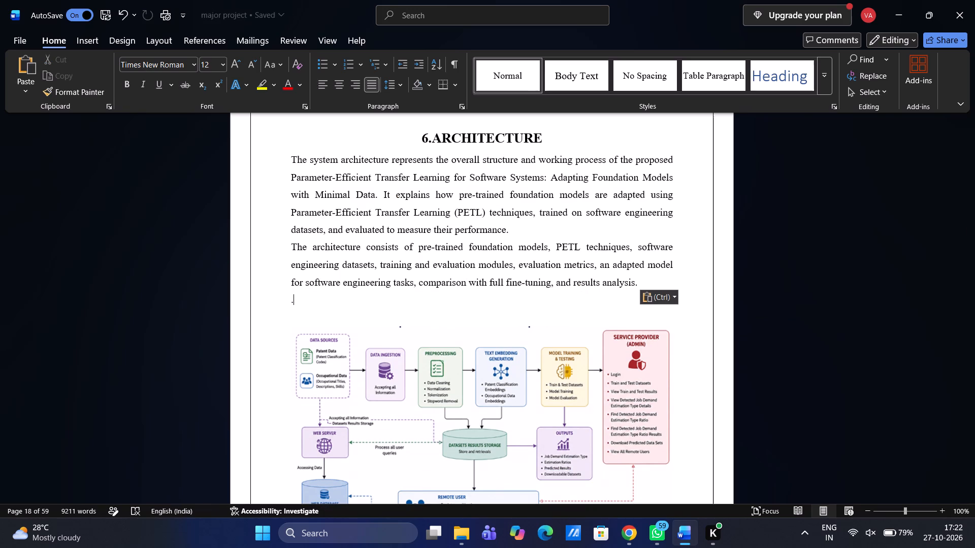
key("BackSpace")
key("BackSpace")
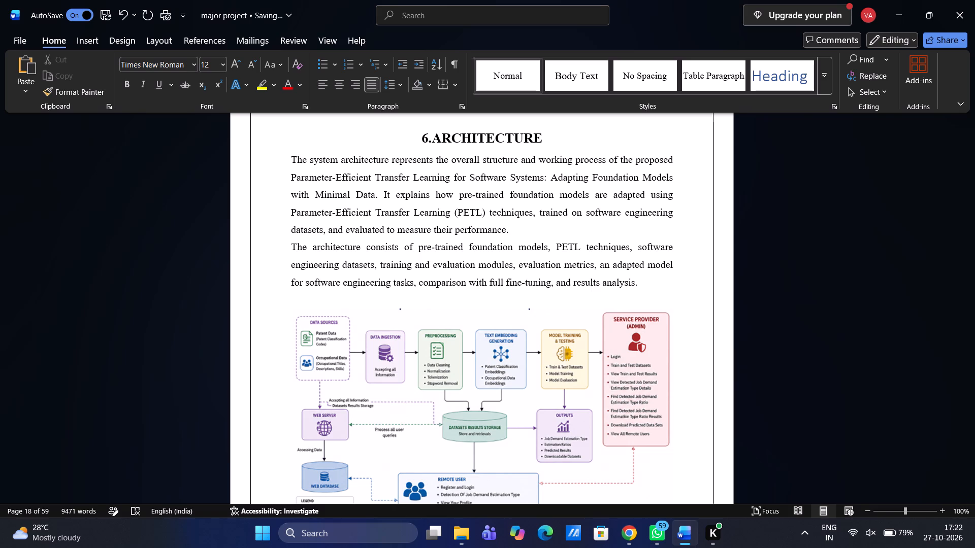
Select the old architecture diagram in the report, and copy the PNG file "Parameter-Efficient Transfer Learning Architecture" from the Downloads folder in File Explorer.
left_click(566, 393)
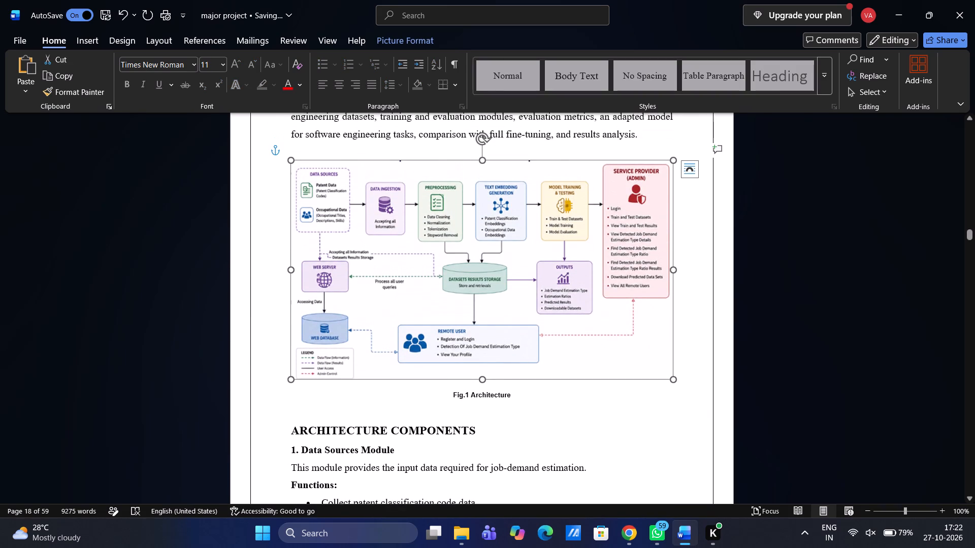
key("alt+Tab")
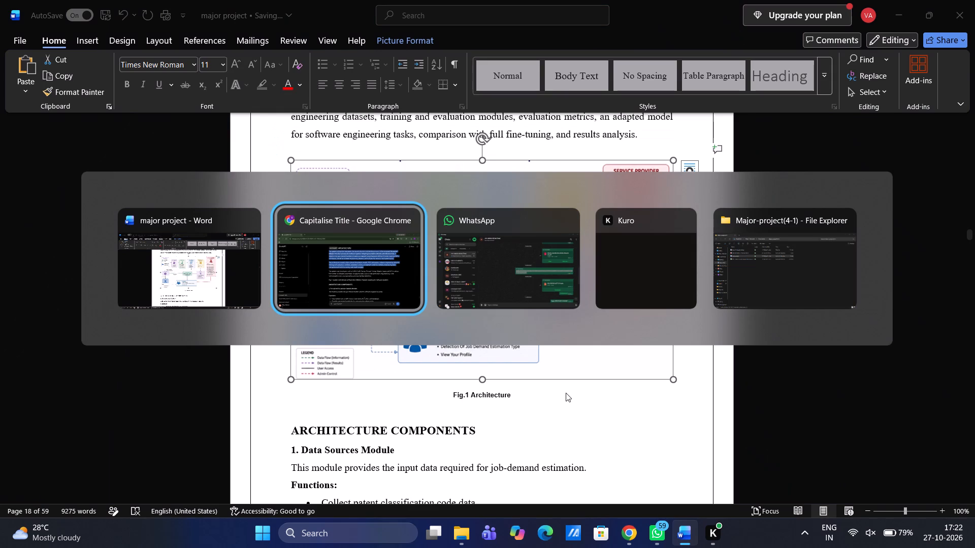
key("alt+Tab")
key("alt+Tab")
key("alt+Tab")
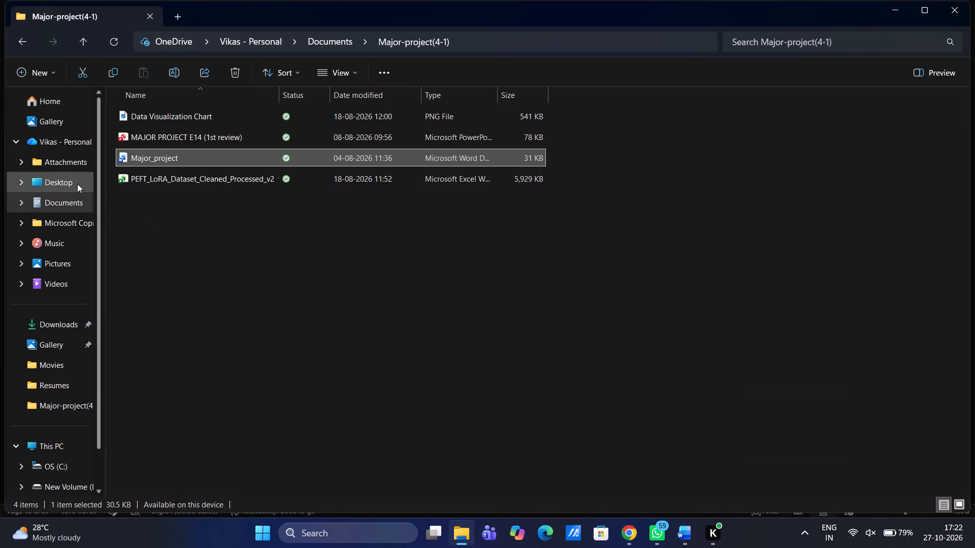
left_click(60, 324)
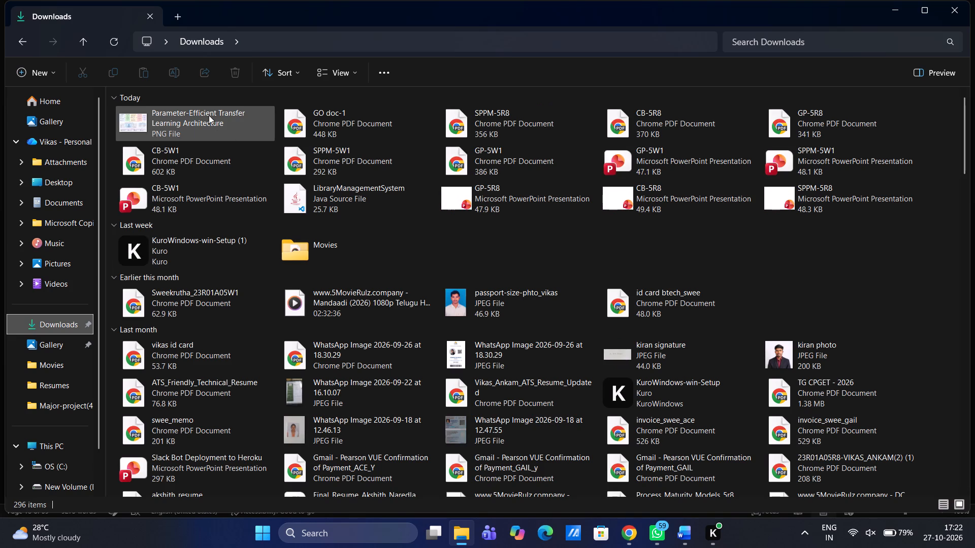
left_click(207, 115)
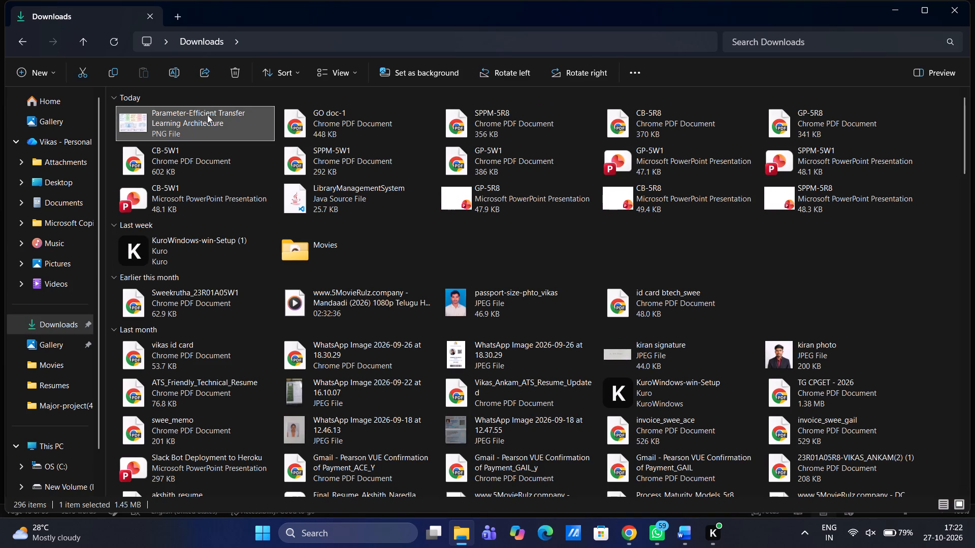
key("ctrl+c")
key("ctrl+c")
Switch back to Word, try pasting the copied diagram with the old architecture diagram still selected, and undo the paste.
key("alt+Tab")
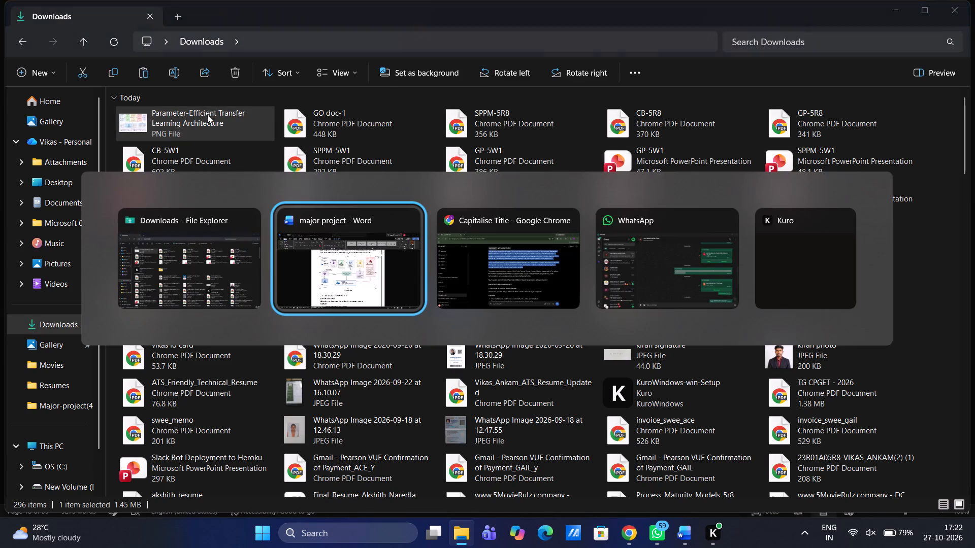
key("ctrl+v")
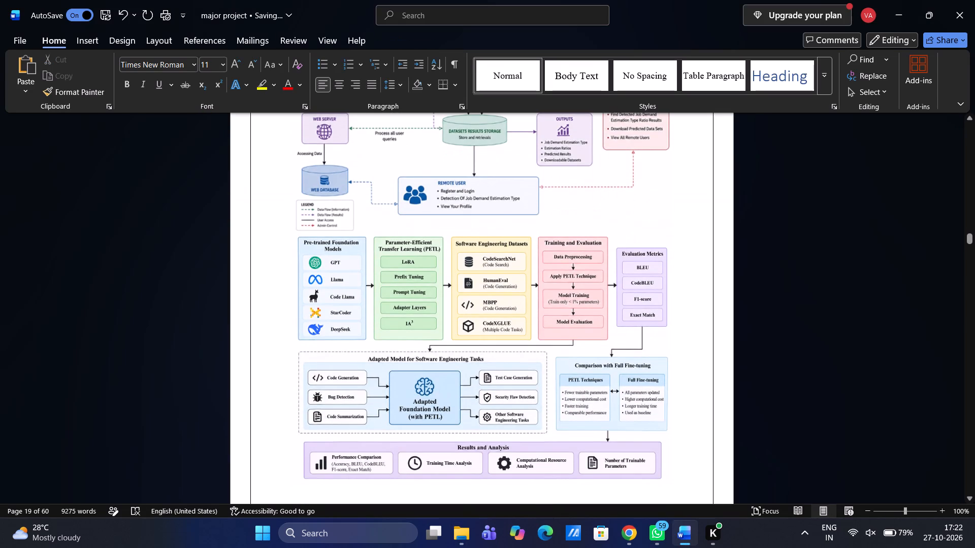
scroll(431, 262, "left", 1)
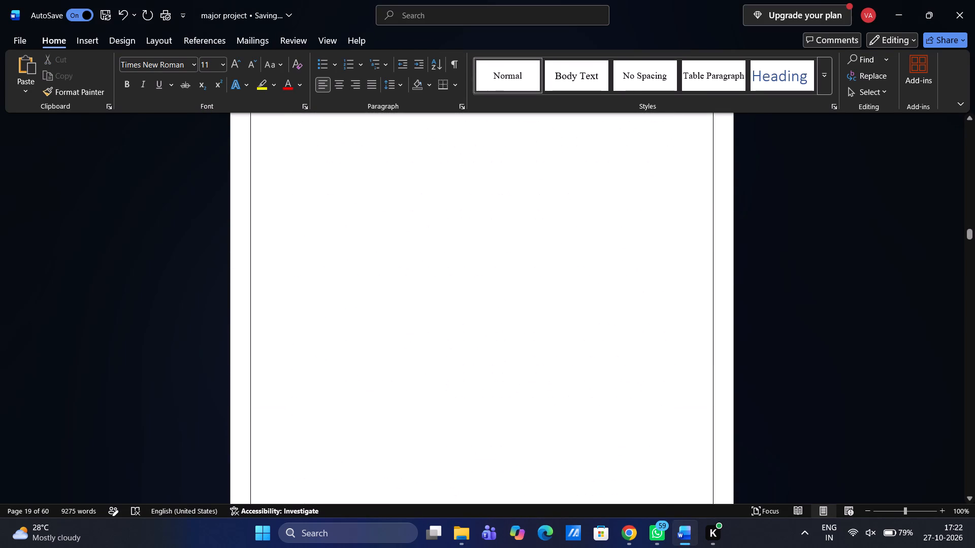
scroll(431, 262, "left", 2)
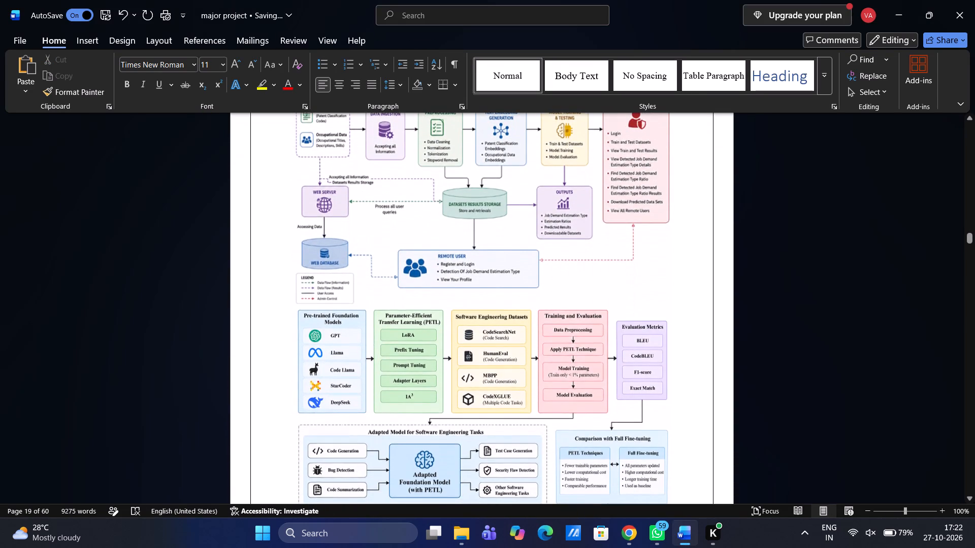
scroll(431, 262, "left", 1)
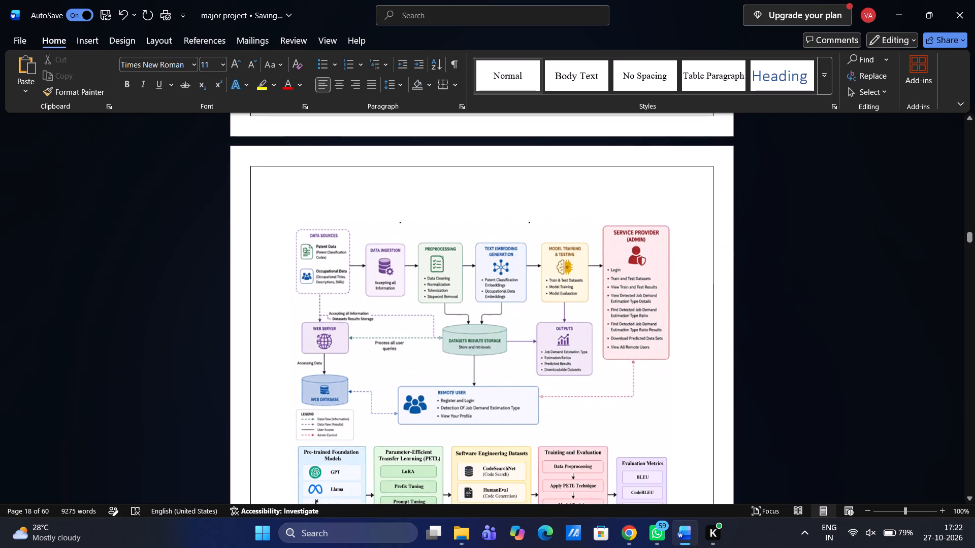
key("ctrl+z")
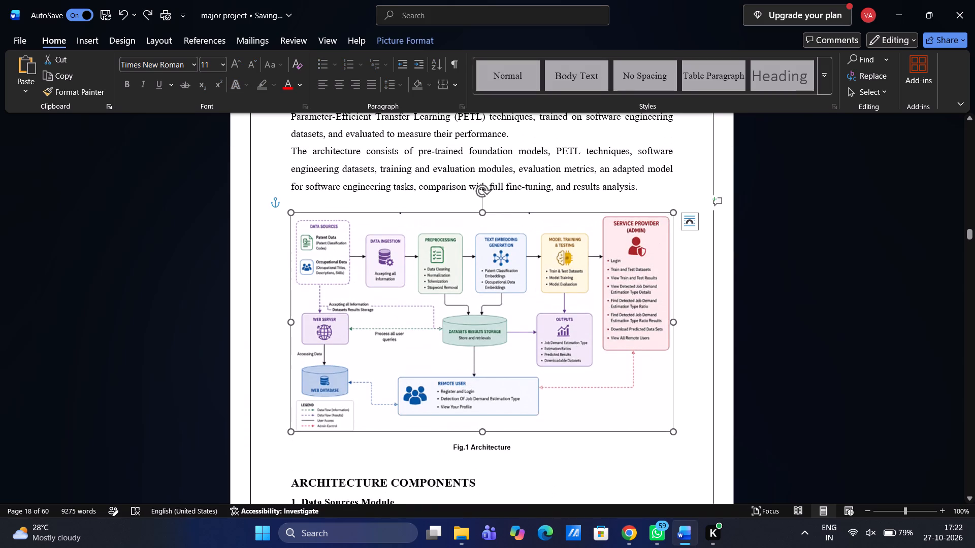
Delete the old job-demand architecture diagram and paste the copied PETL architecture diagram in its place above the Fig.1 caption.
key("Delete")
key("ctrl+v")
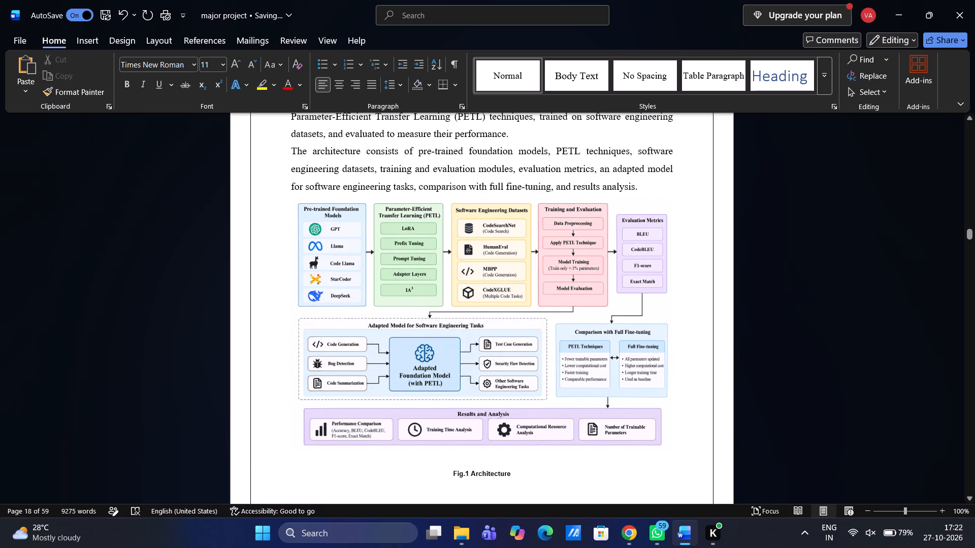
Examine the old Architecture Components text below the Fig.1 caption, as far as the Data Ingestion Module.
left_click(575, 467)
scroll(575, 467, "down", 1)
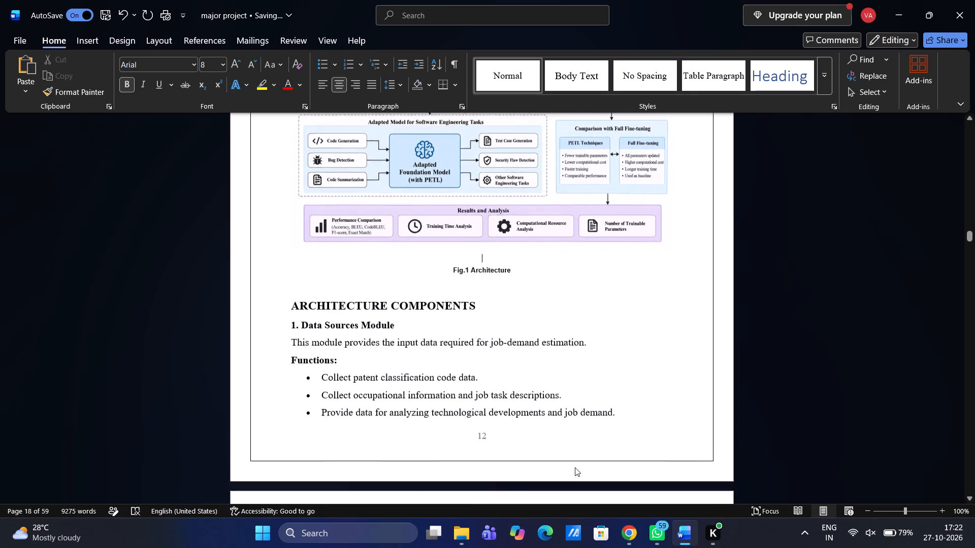
scroll(575, 467, "down", 1)
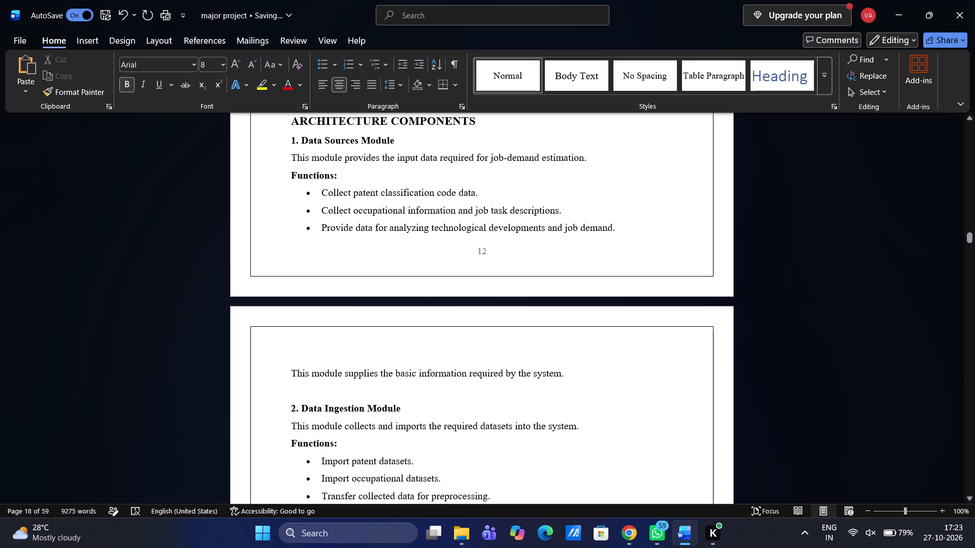
left_click(629, 433)
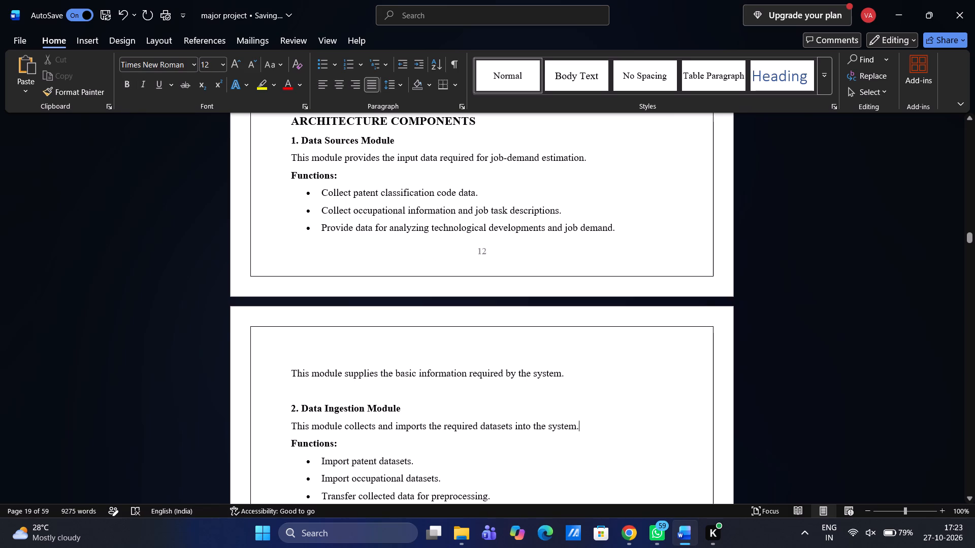
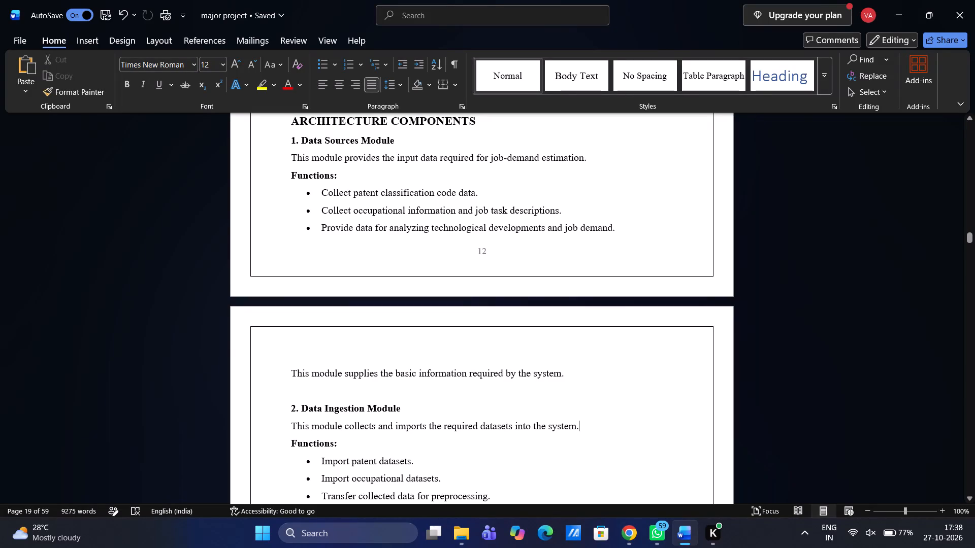
Examine the pasted PETL architecture diagram, its introduction and the old component descriptions under Architecture Components.
scroll(558, 333, "up", 1)
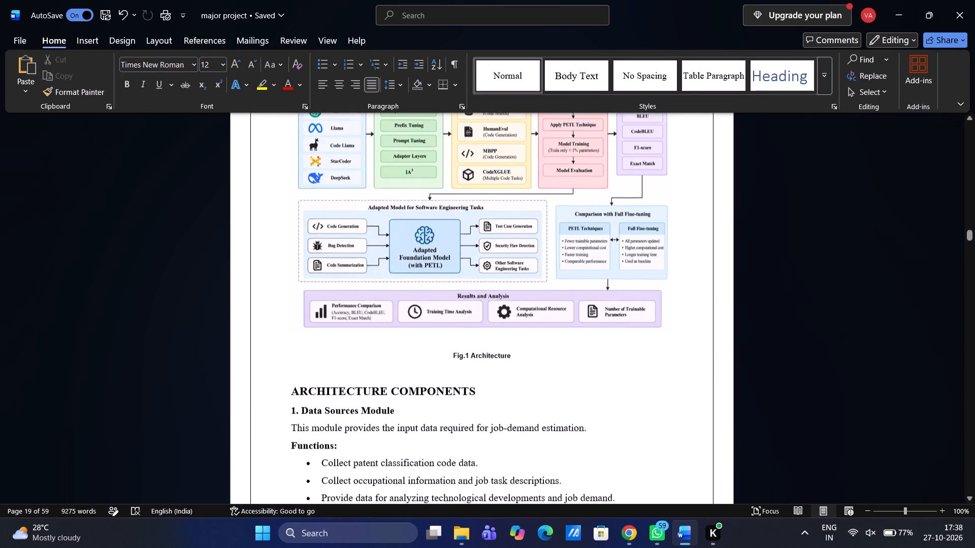
scroll(558, 333, "up", 2)
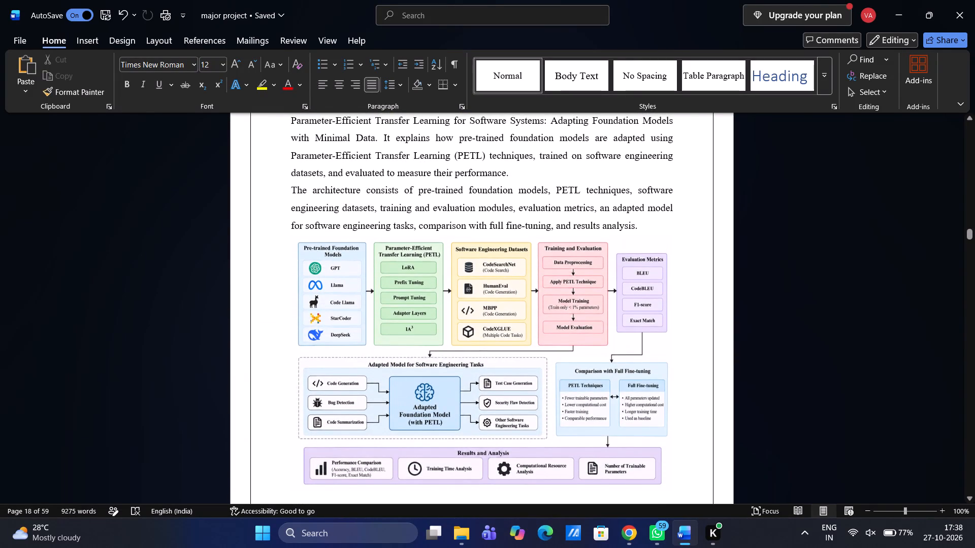
scroll(558, 333, "up", 3)
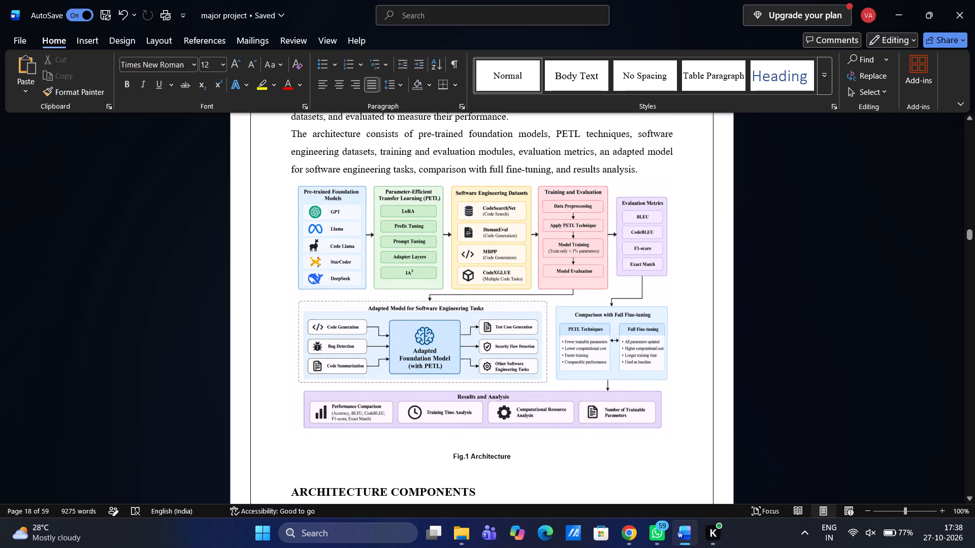
scroll(558, 333, "down", 1)
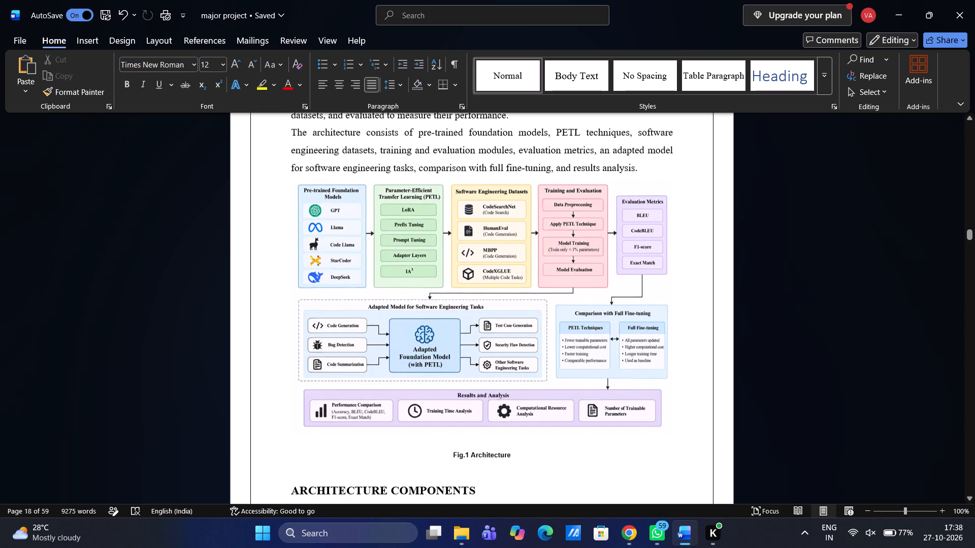
scroll(558, 333, "down", 1)
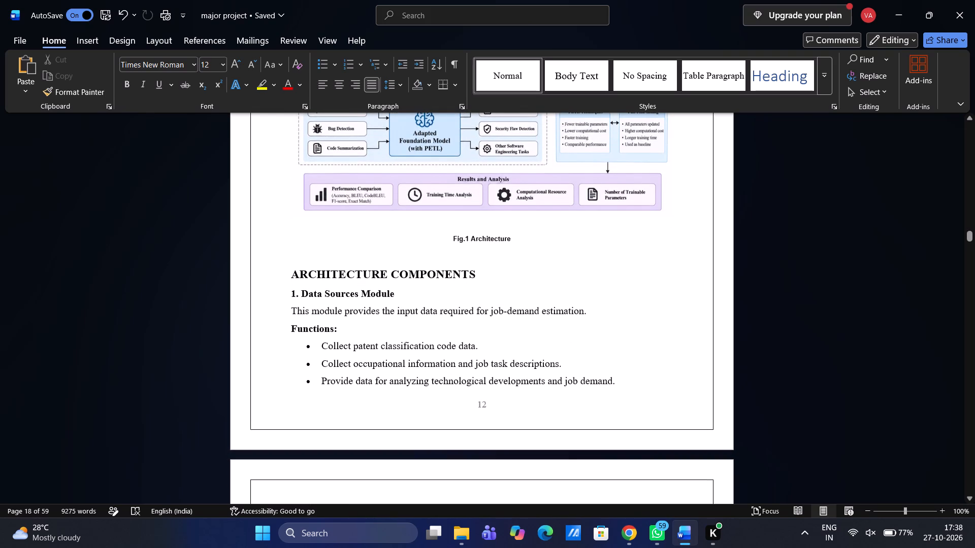
scroll(558, 333, "down", 5)
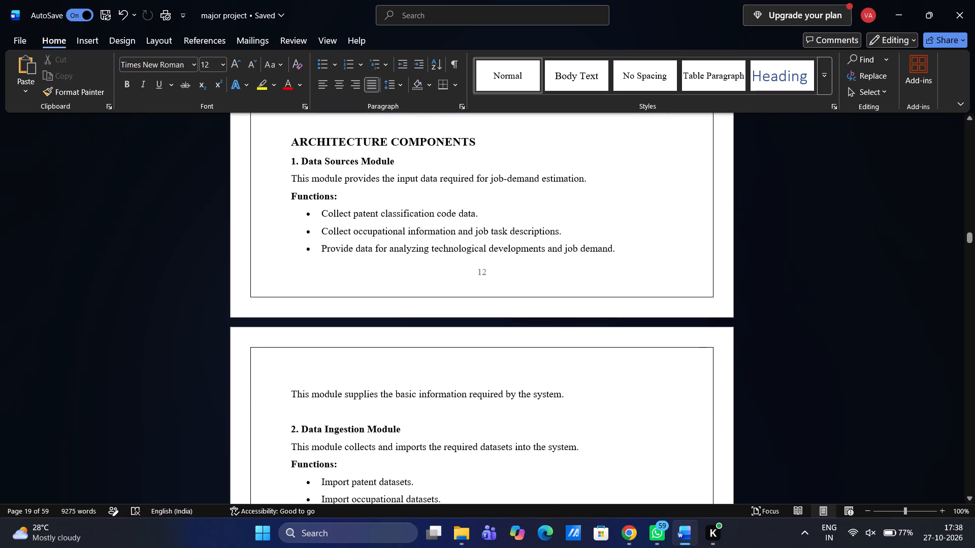
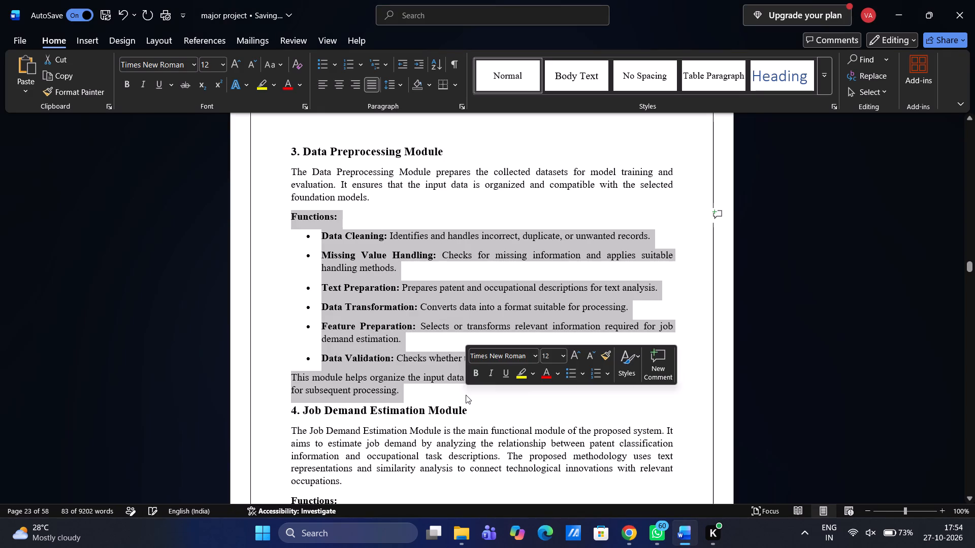
key("ctrl+v")
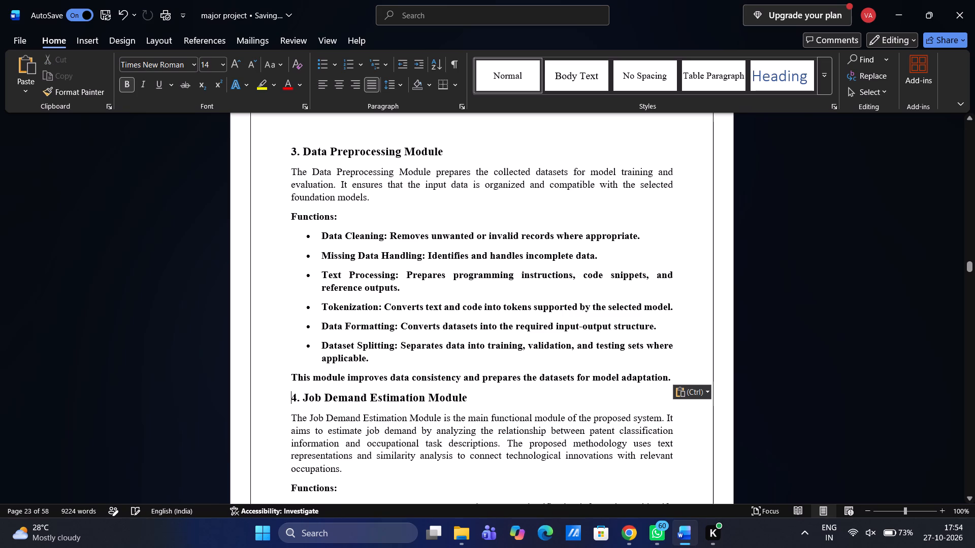
Remove bold from the descriptions after the colons in the six Data Preprocessing function bullets, keeping the function names bold.
left_click_drag(390, 234, 641, 243)
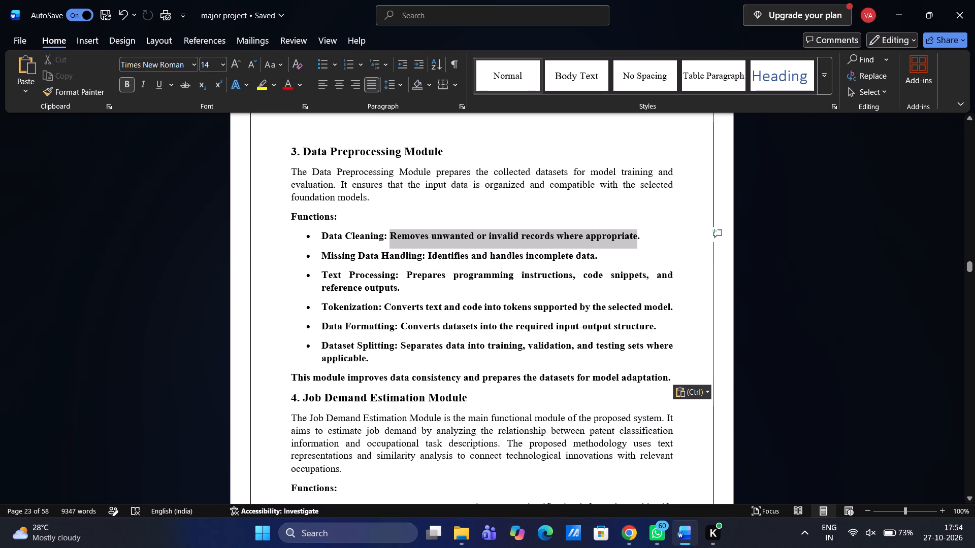
left_click_drag(641, 243, 650, 243)
left_click(660, 222)
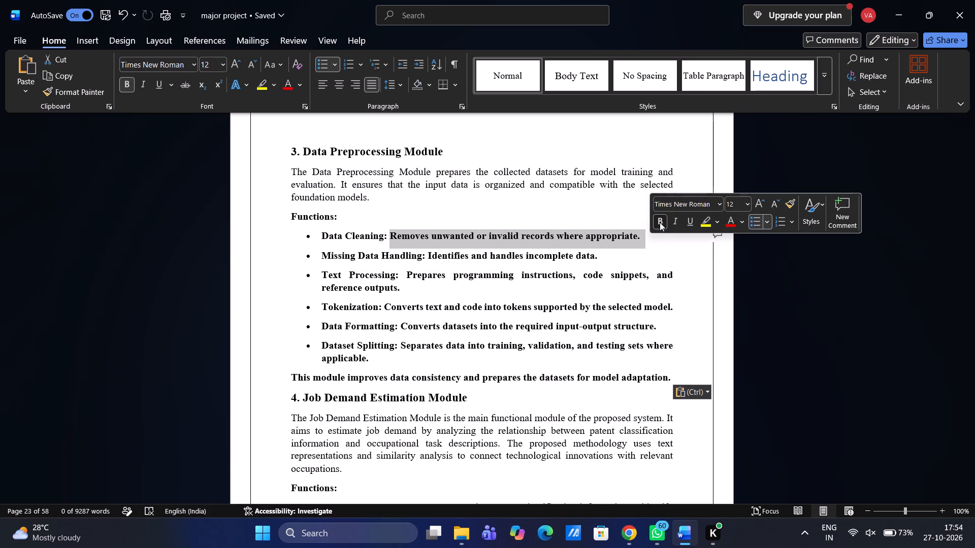
left_click_drag(428, 256, 614, 260)
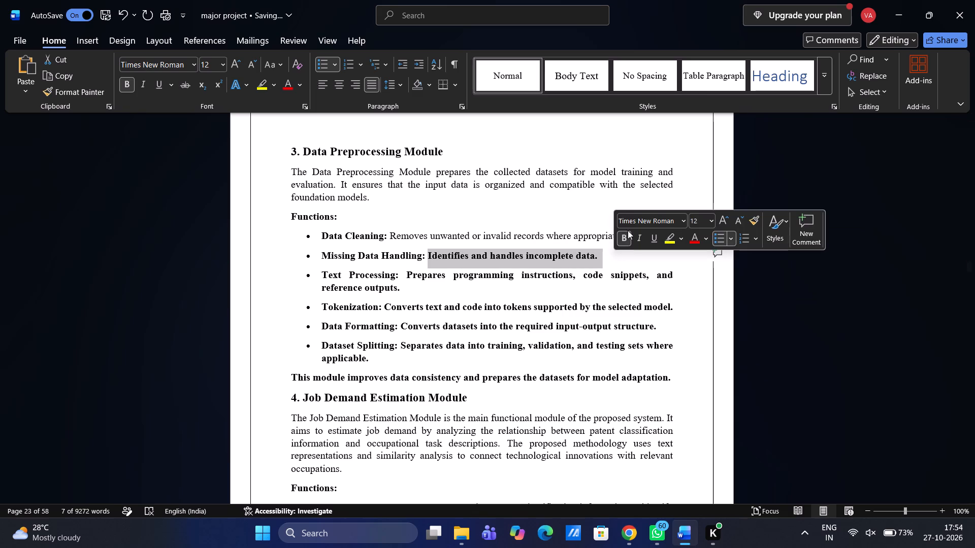
left_click(622, 239)
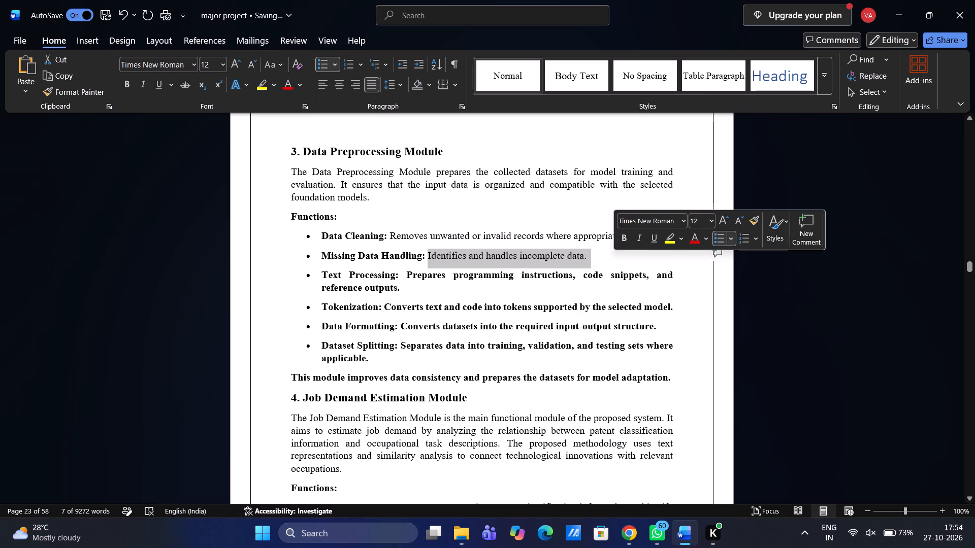
left_click_drag(404, 271, 404, 284)
left_click(412, 262)
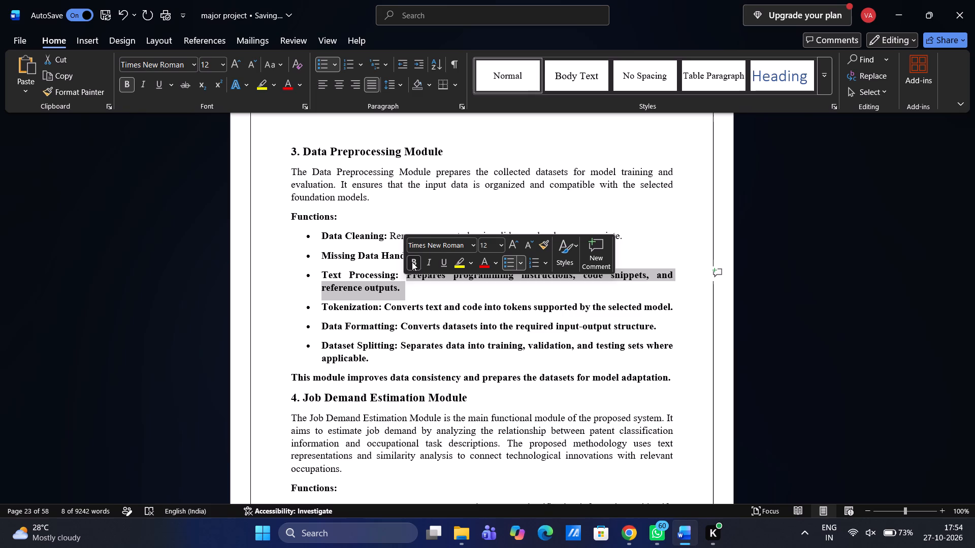
left_click_drag(384, 305, 392, 305)
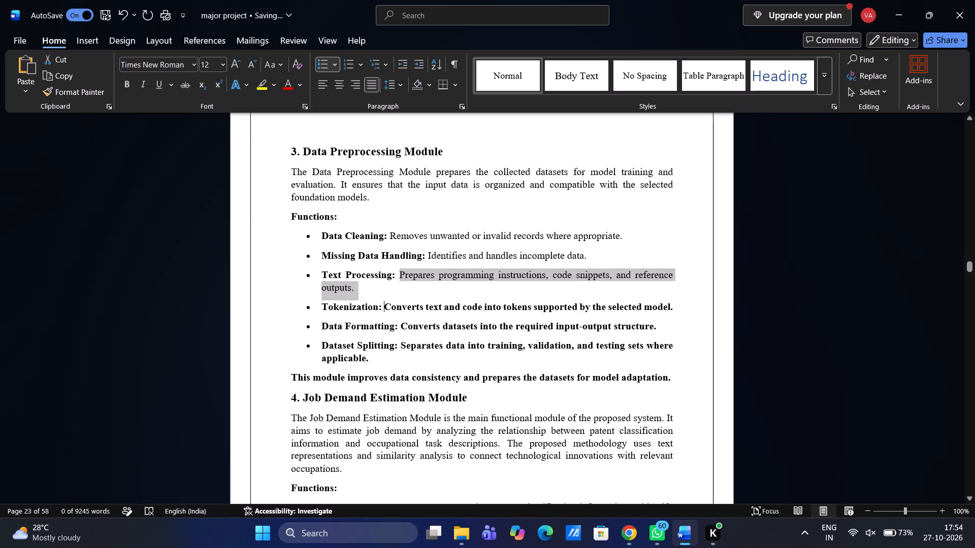
left_click_drag(392, 305, 673, 308)
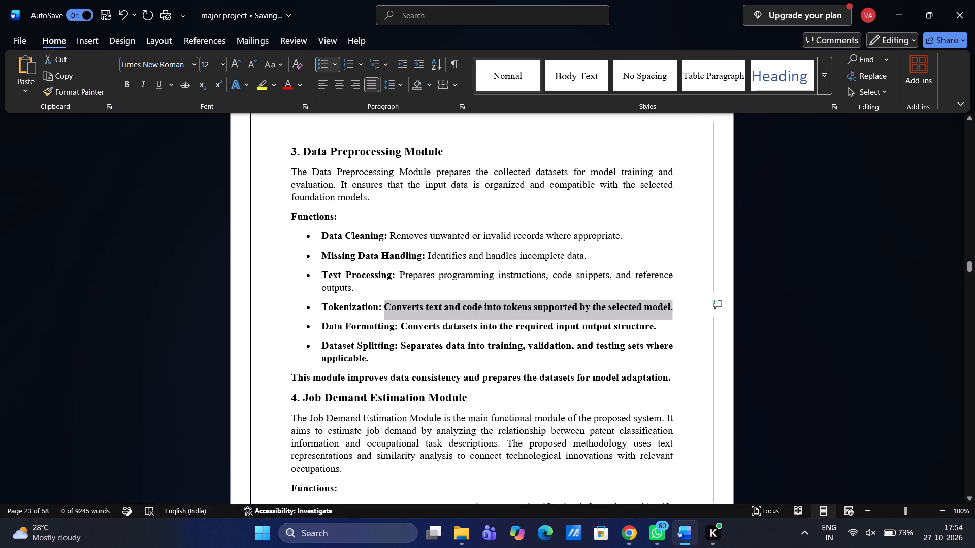
left_click_drag(673, 308, 675, 308)
left_click(684, 289)
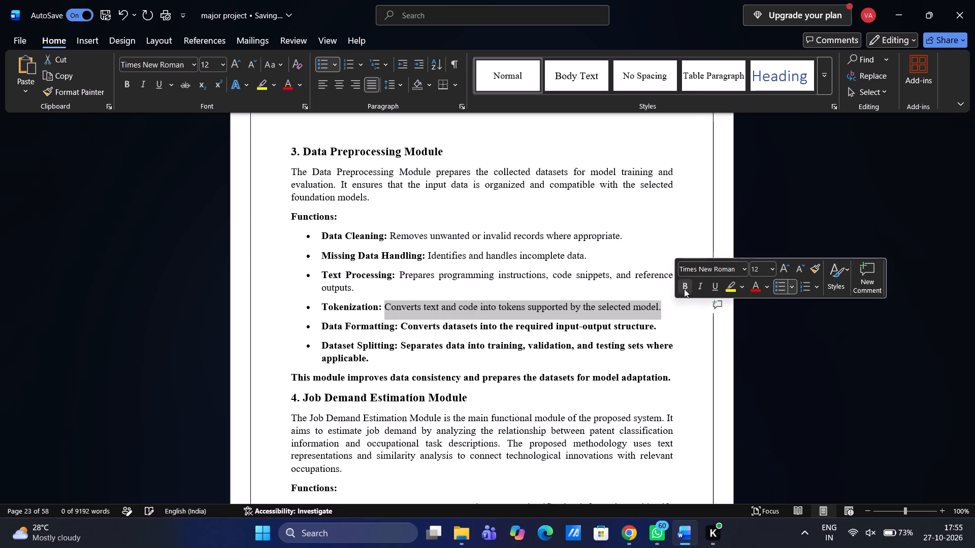
double_click(397, 330)
left_click(541, 331)
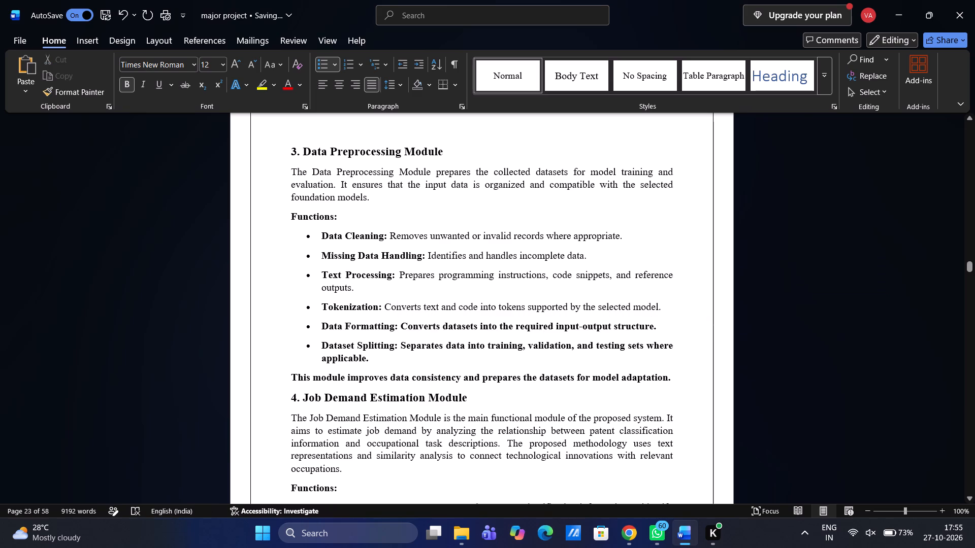
left_click_drag(399, 326, 482, 326)
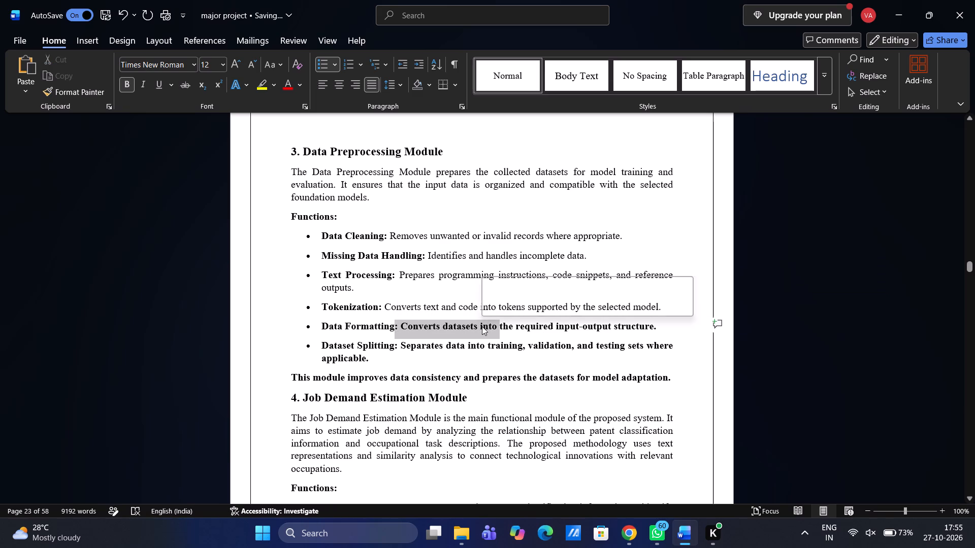
left_click(482, 326)
left_click_drag(401, 326, 644, 328)
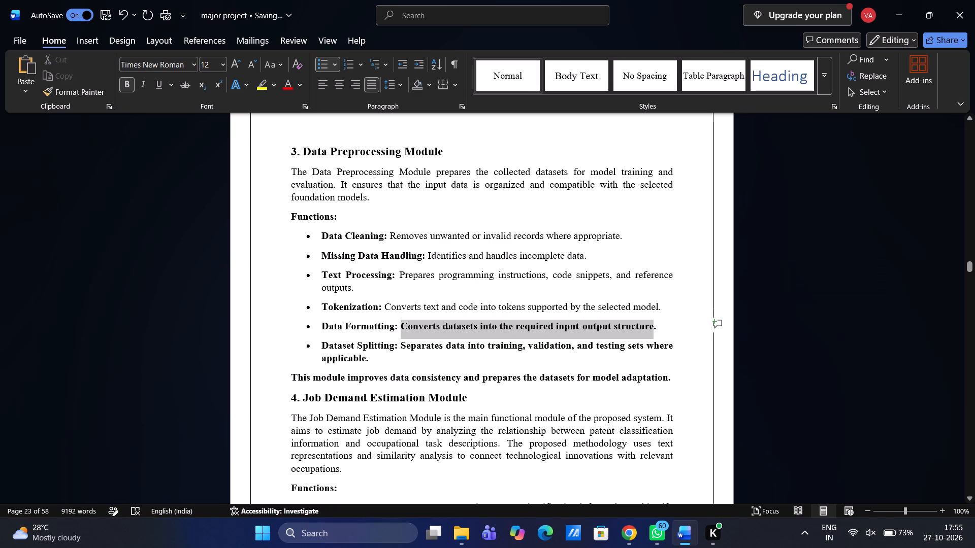
left_click_drag(644, 328, 667, 328)
left_click(672, 310)
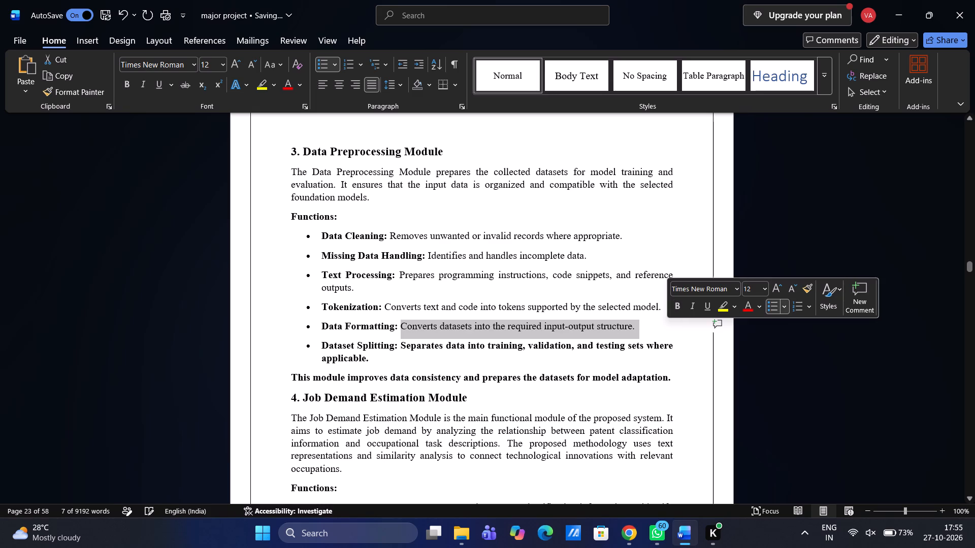
left_click_drag(402, 346, 394, 369)
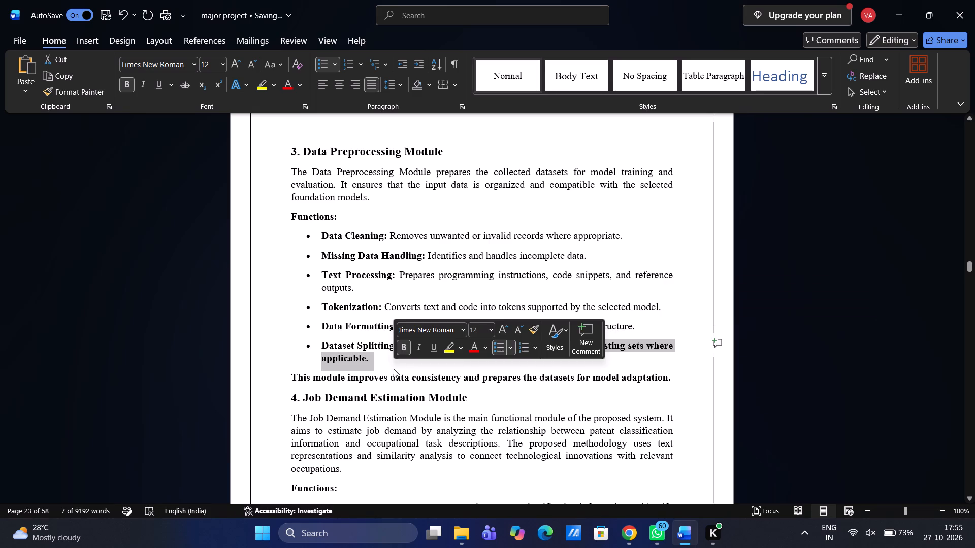
left_click(402, 350)
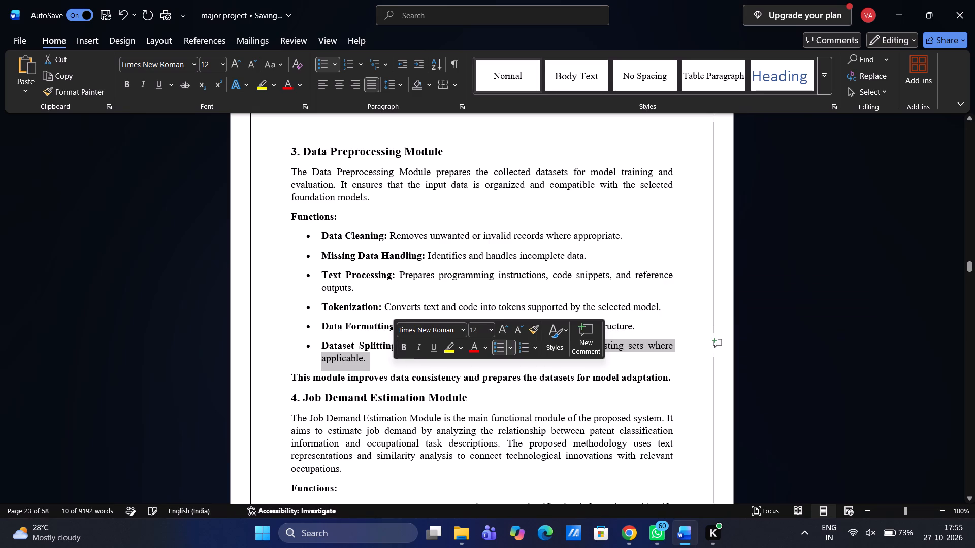
Remove bold from the Data Preprocessing Module's closing sentence, "This module improves data consistency and prepares the datasets for model adaptation.".
left_click_drag(294, 377, 584, 390)
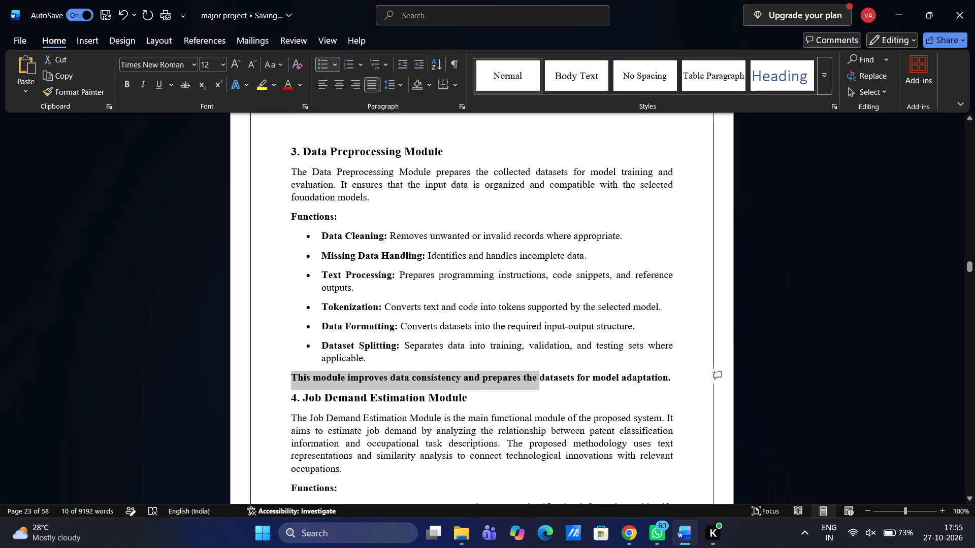
left_click_drag(584, 390, 679, 376)
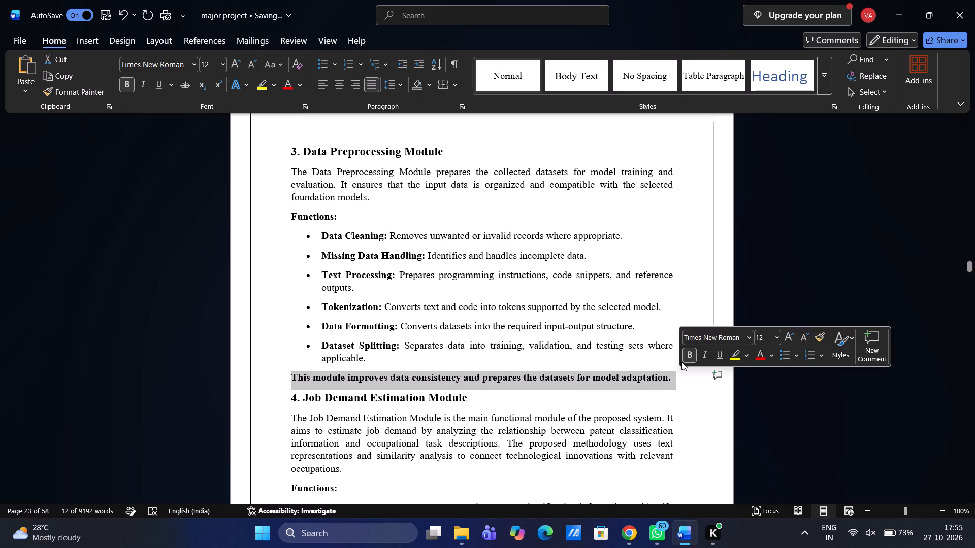
left_click(686, 353)
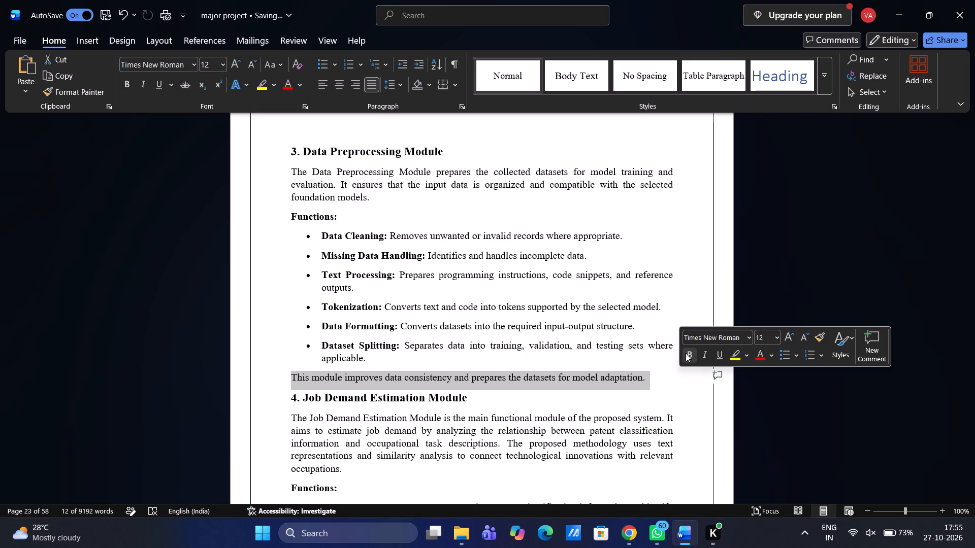
left_click(559, 469)
scroll(559, 469, "down", 1)
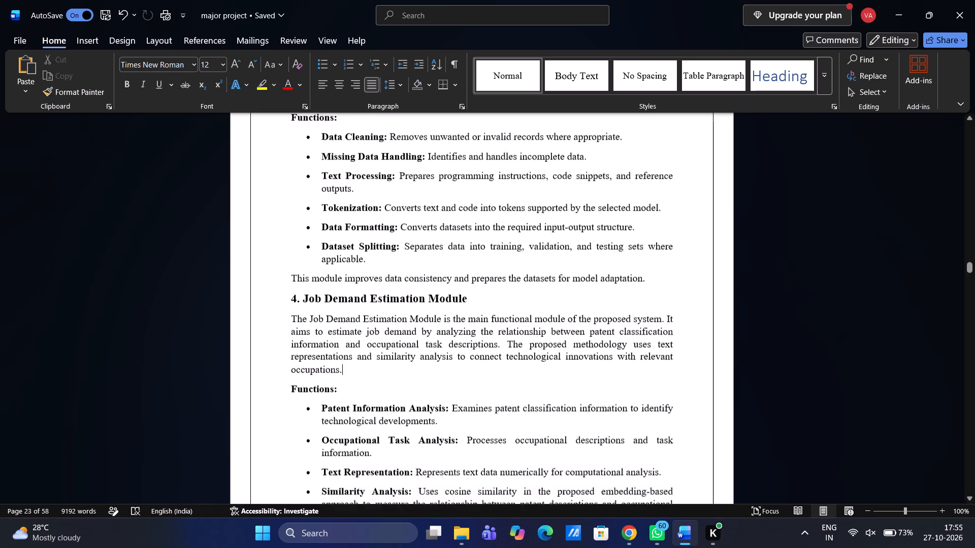
scroll(559, 469, "down", 1)
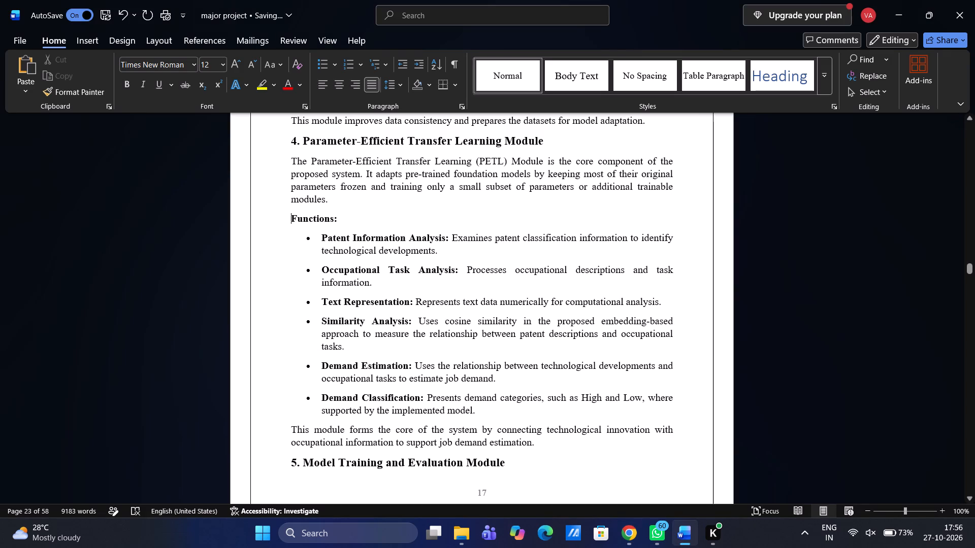
left_click_drag(290, 221, 471, 439)
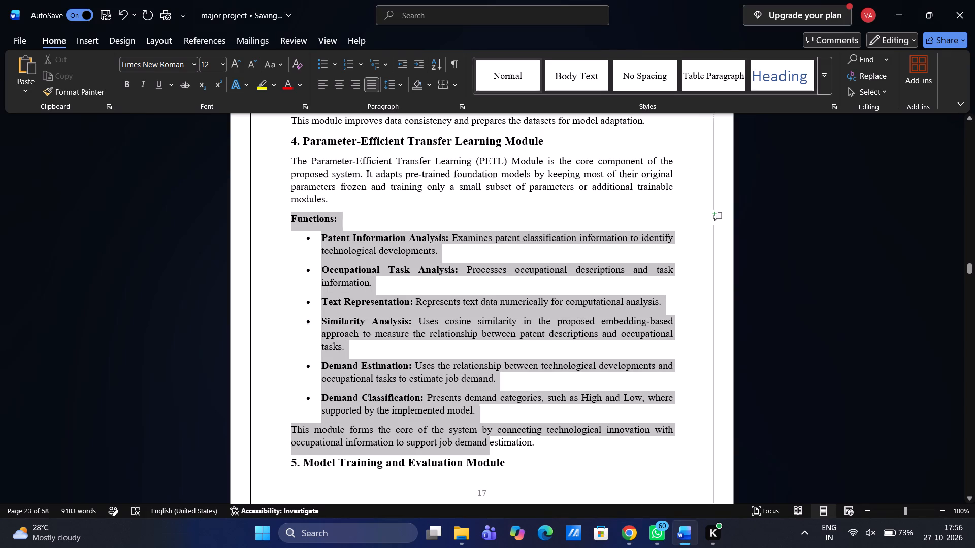
left_click_drag(471, 439, 541, 443)
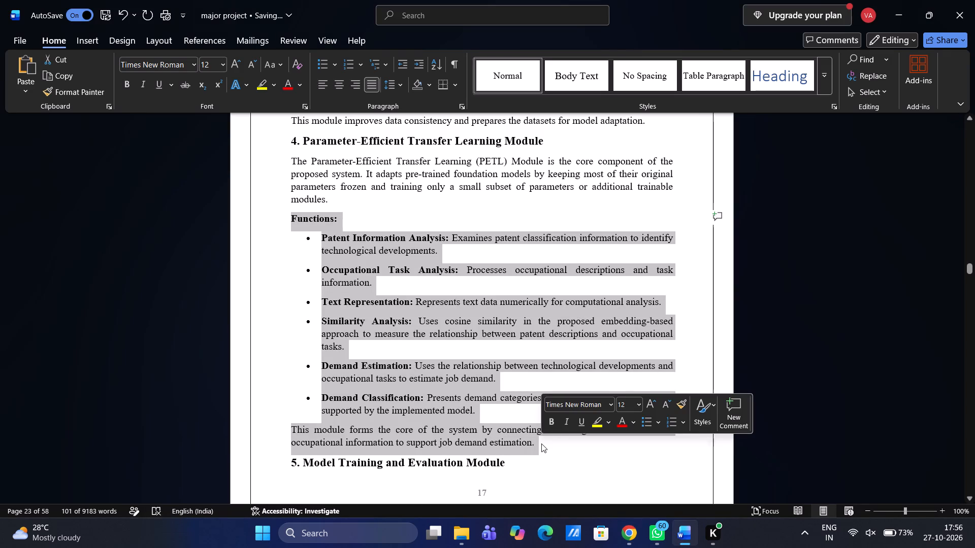
key("ctrl+v")
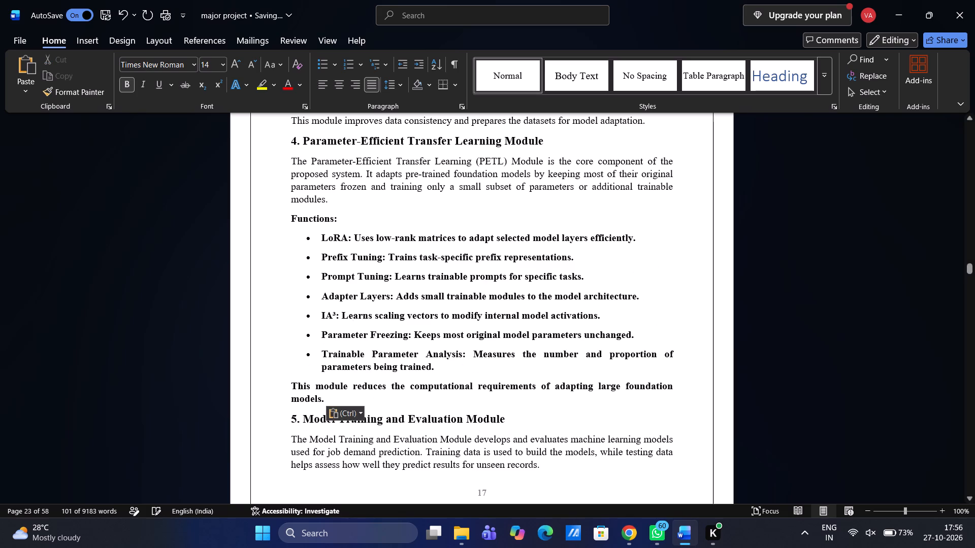
Remove bold from module 4's closing sentence, "This module reduces the computational requirements of adapting large foundation models.".
left_click_drag(289, 384, 339, 400)
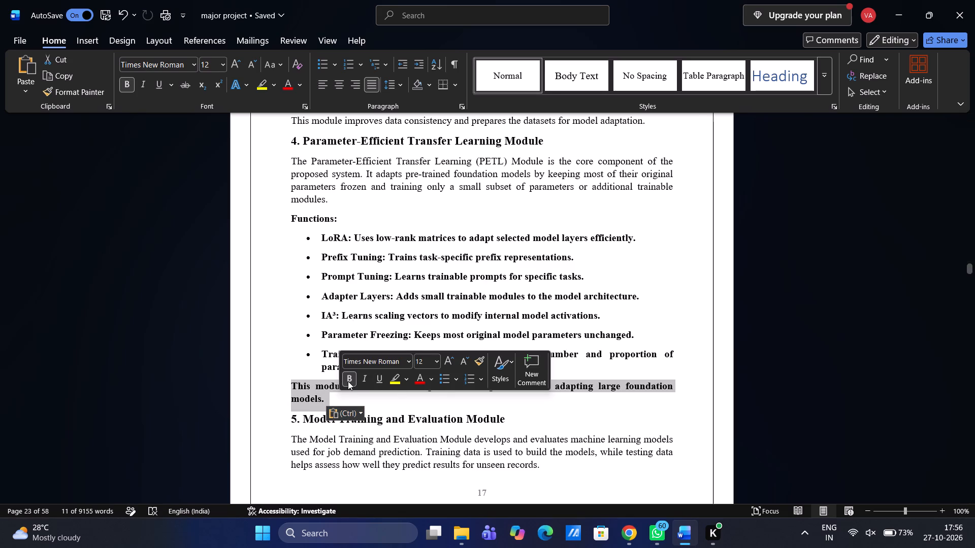
left_click(348, 381)
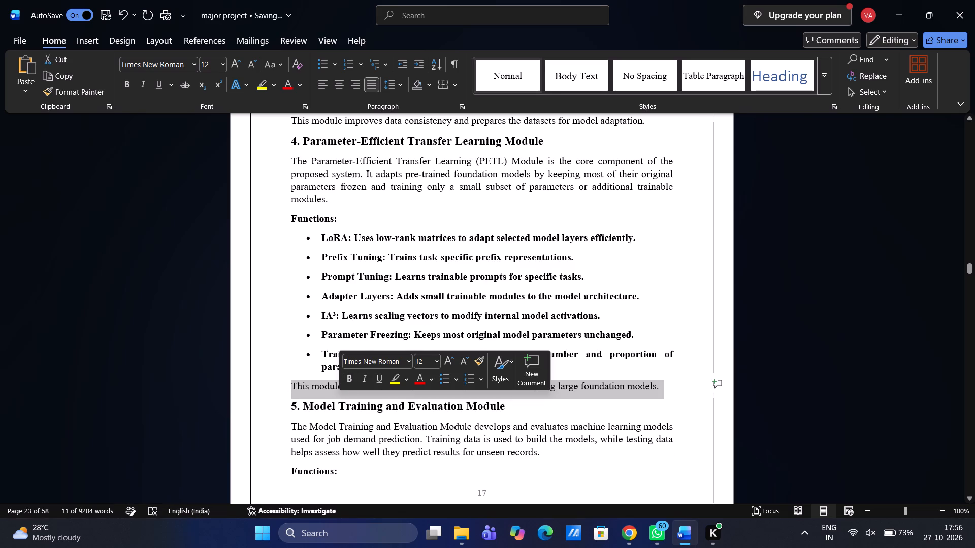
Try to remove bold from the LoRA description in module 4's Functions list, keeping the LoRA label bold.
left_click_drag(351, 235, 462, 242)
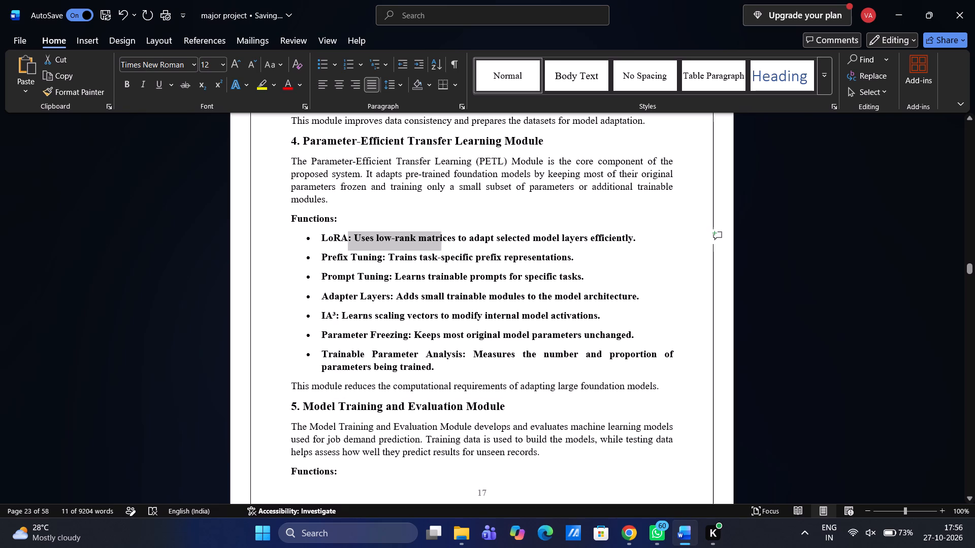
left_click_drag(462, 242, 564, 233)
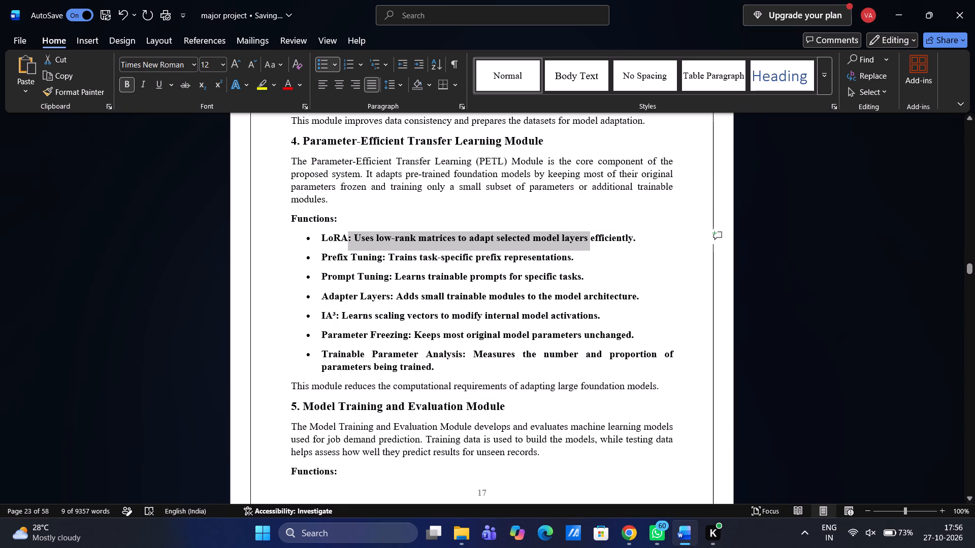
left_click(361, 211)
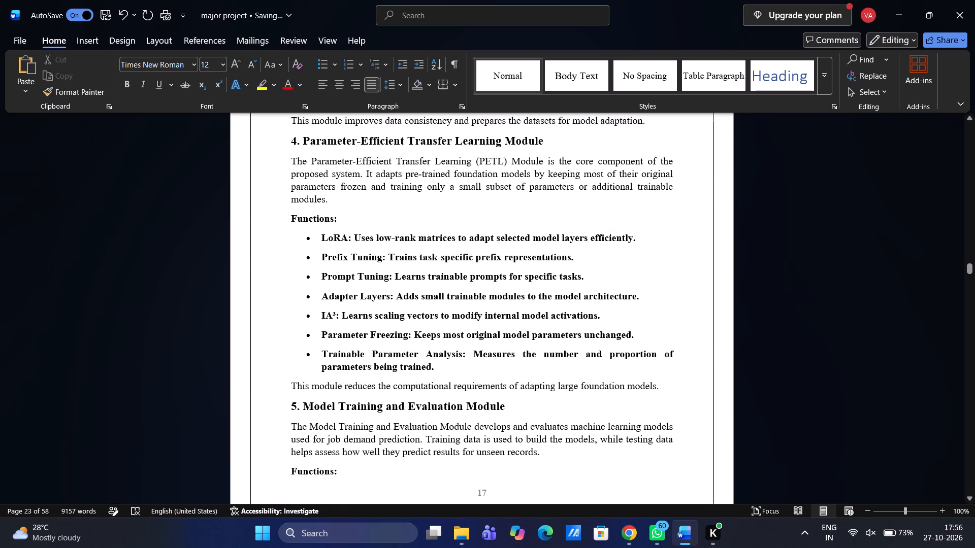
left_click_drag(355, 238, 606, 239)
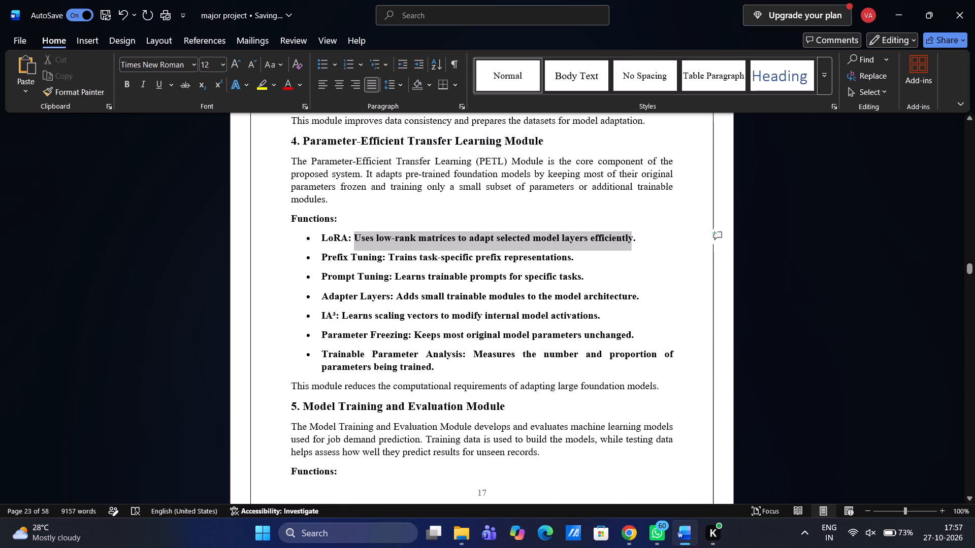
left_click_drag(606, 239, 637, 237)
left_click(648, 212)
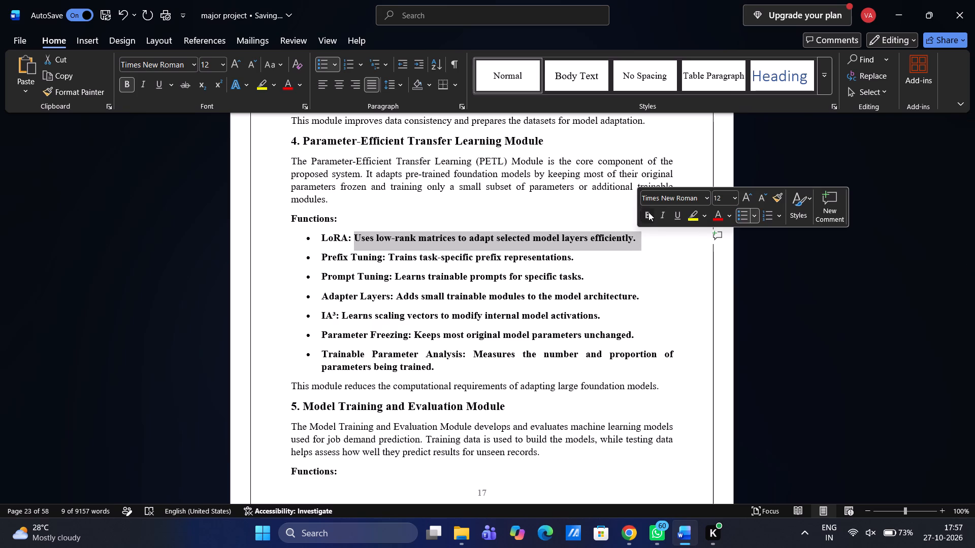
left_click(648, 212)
Remove bold from the descriptions following the Prefix Tuning, Prompt Tuning and Adapter Layers labels in module 4's Functions list.
left_click_drag(390, 253, 578, 259)
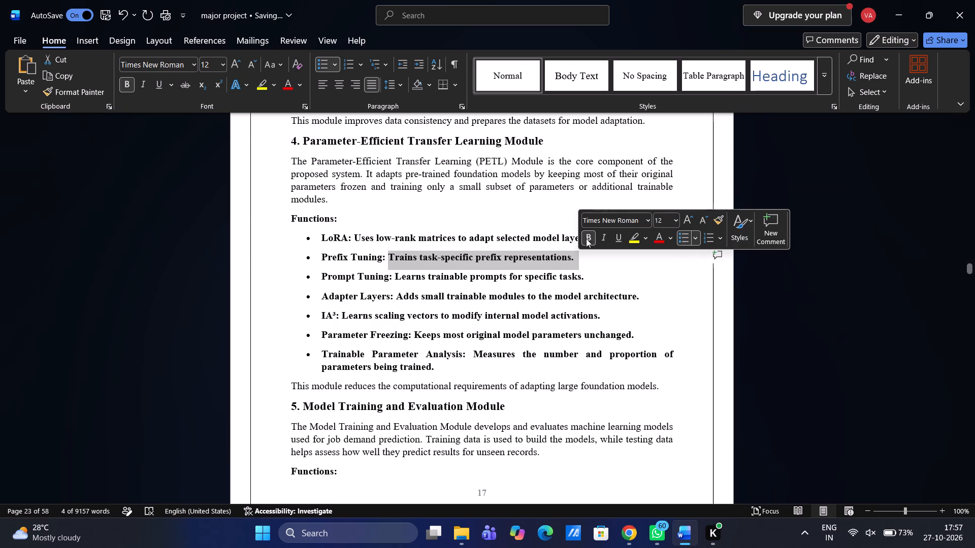
left_click(587, 237)
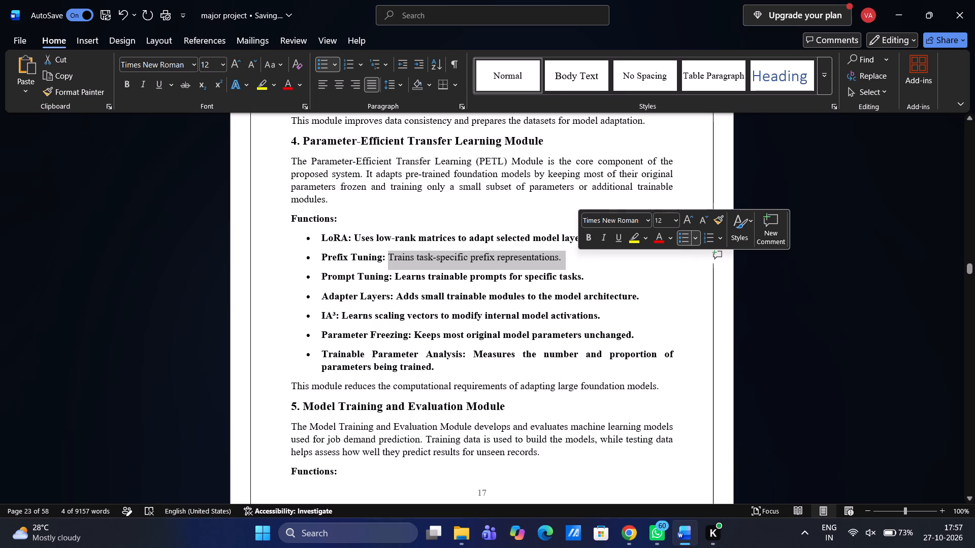
left_click_drag(394, 276, 581, 283)
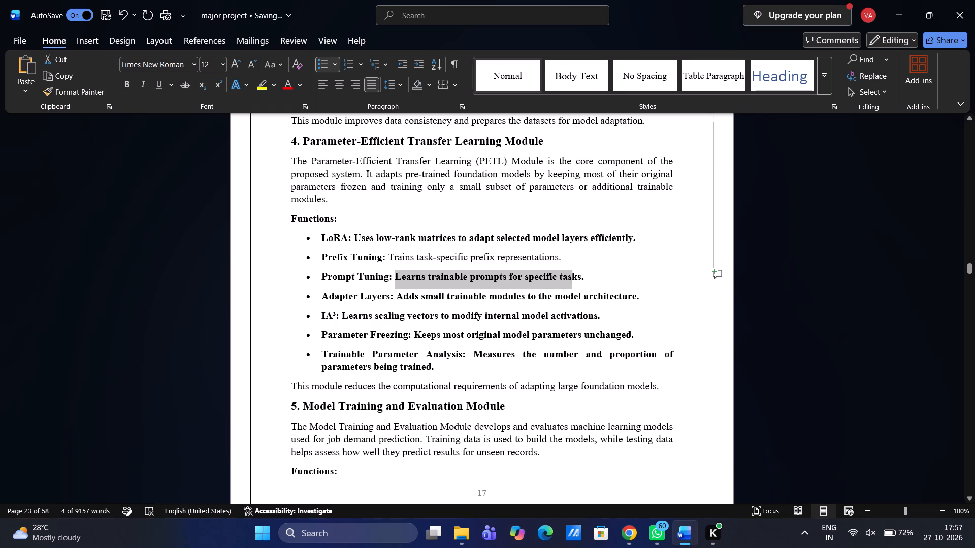
left_click_drag(581, 283, 596, 282)
left_click(608, 253)
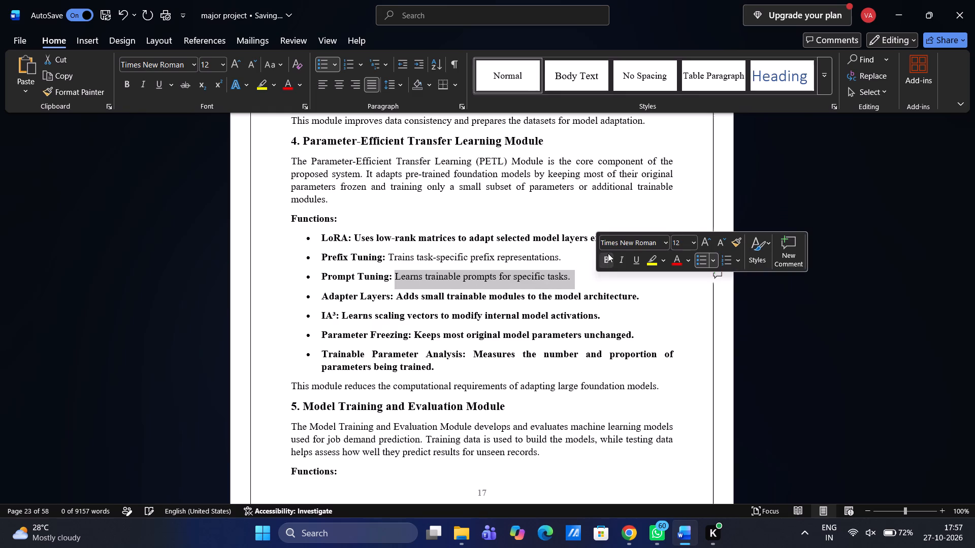
left_click_drag(397, 295, 425, 298)
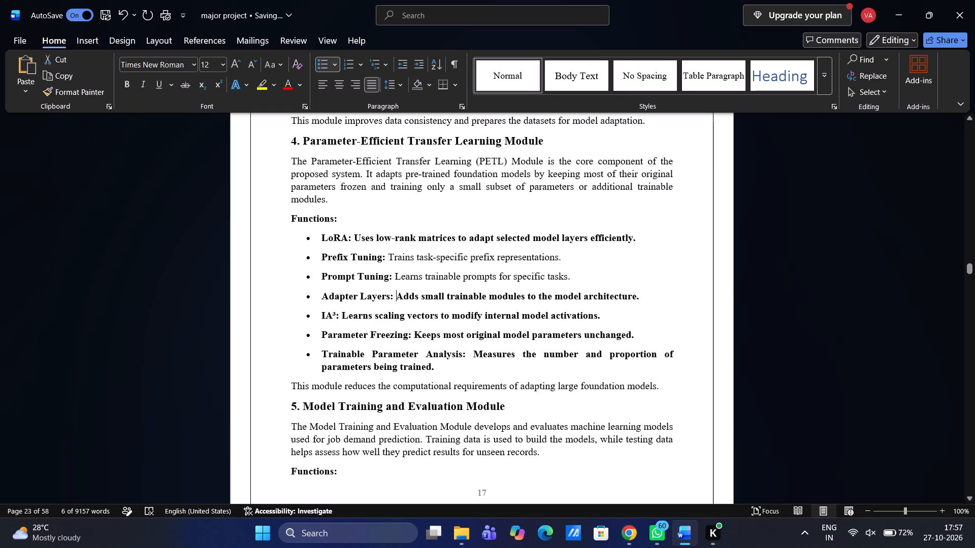
left_click_drag(425, 298, 652, 294)
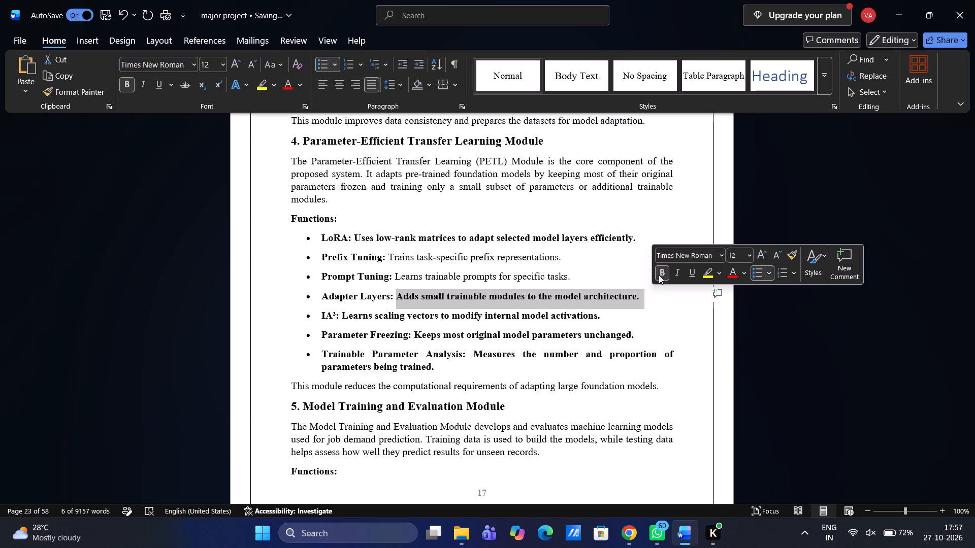
left_click(663, 272)
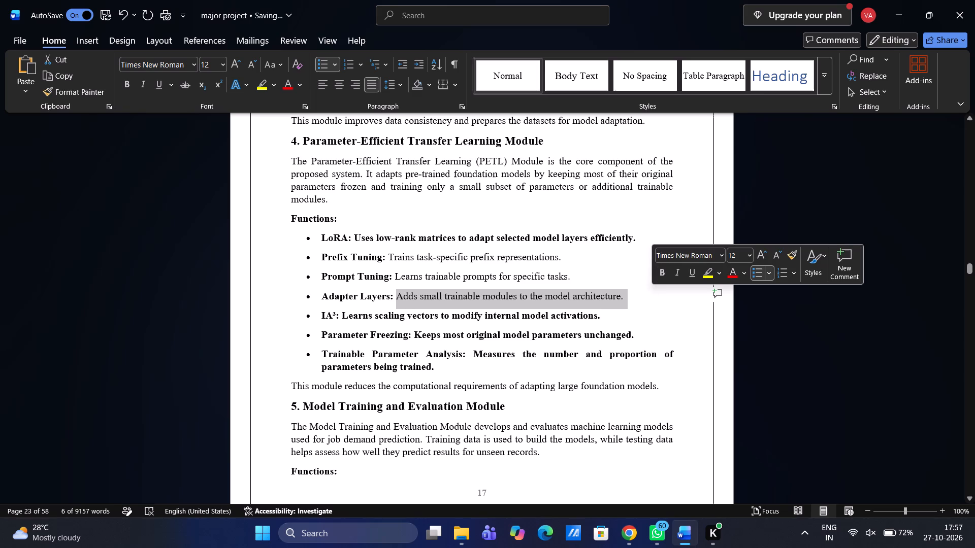
Remove bold from the IA³ description, "Learns scaling vectors to modify internal model activations.", leaving its label bold.
left_click_drag(339, 316, 431, 313)
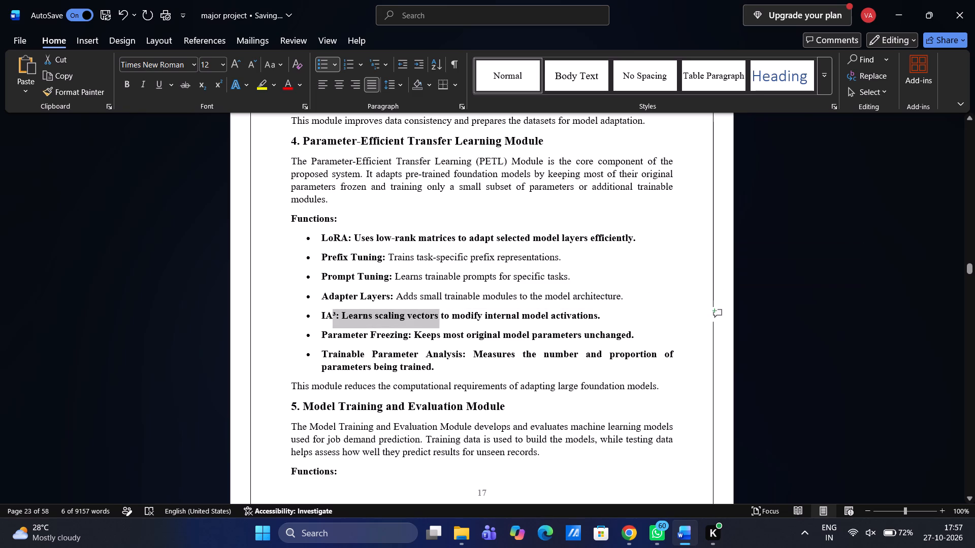
left_click_drag(431, 313, 439, 312)
left_click(439, 312)
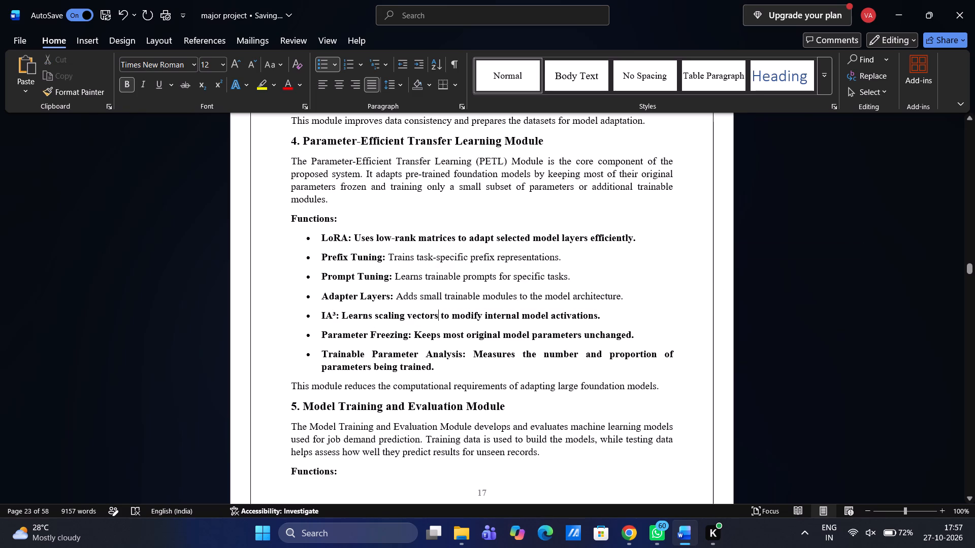
left_click_drag(344, 312, 396, 318)
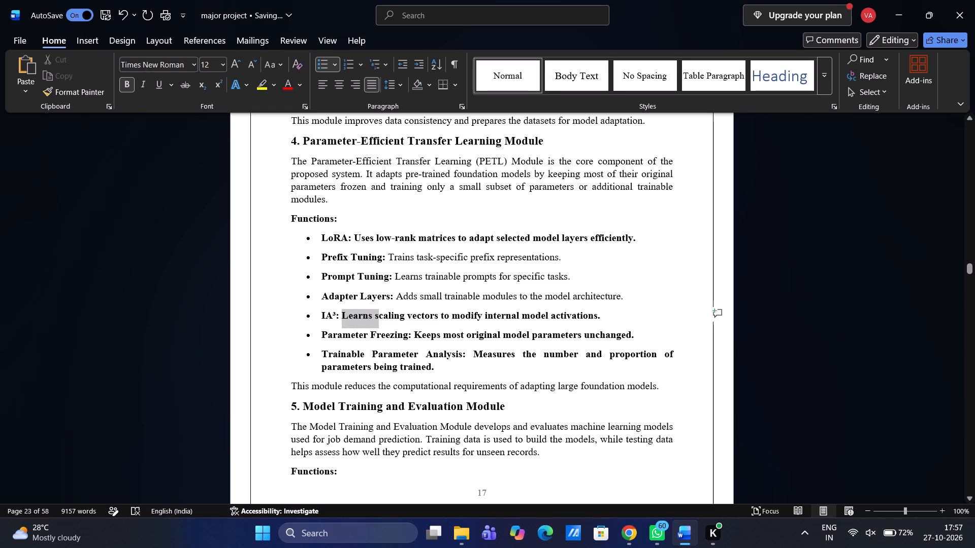
left_click_drag(396, 318, 602, 315)
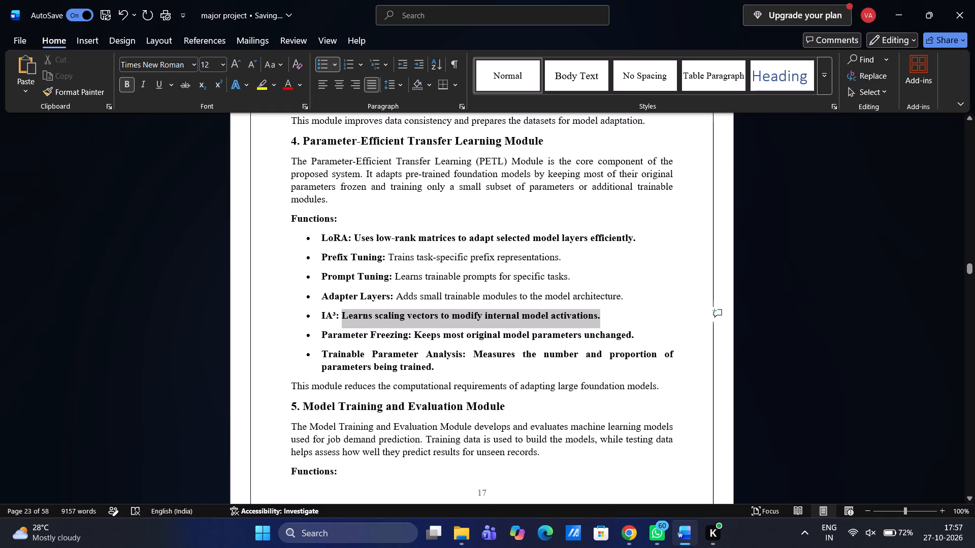
left_click_drag(602, 315, 604, 315)
left_click(605, 290)
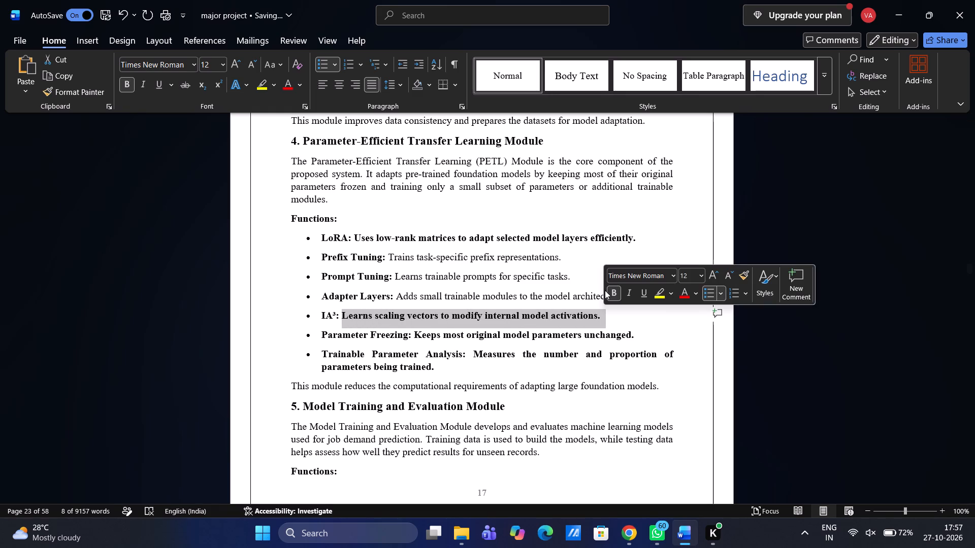
left_click(605, 290)
left_click(607, 290)
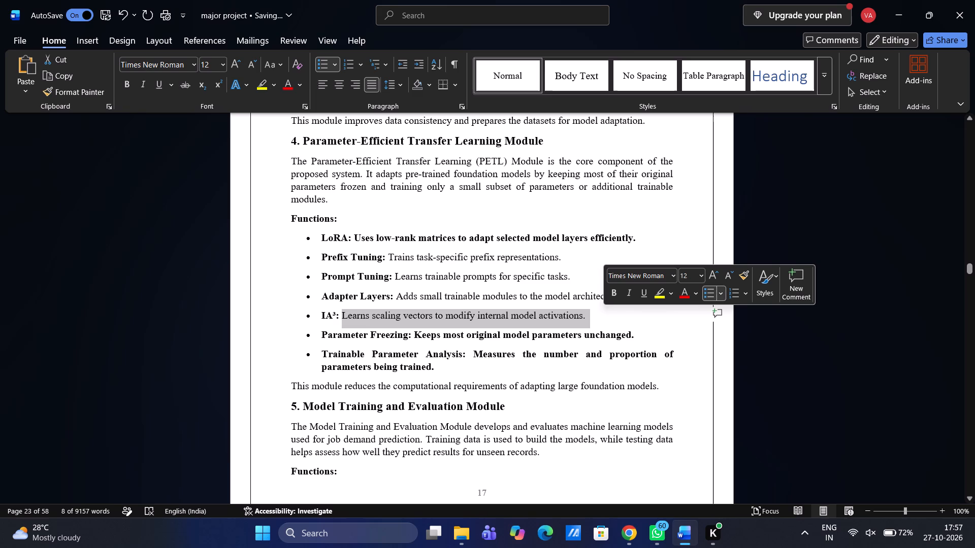
Remove bold from the descriptions following the Parameter Freezing and Trainable Parameter Analysis labels in module 4's Functions list.
left_click_drag(417, 334, 421, 334)
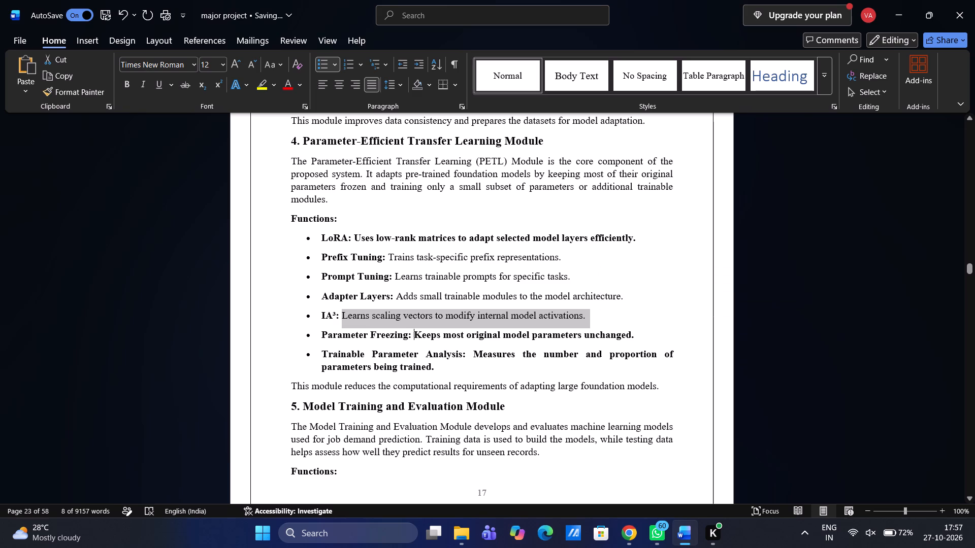
left_click_drag(421, 334, 642, 338)
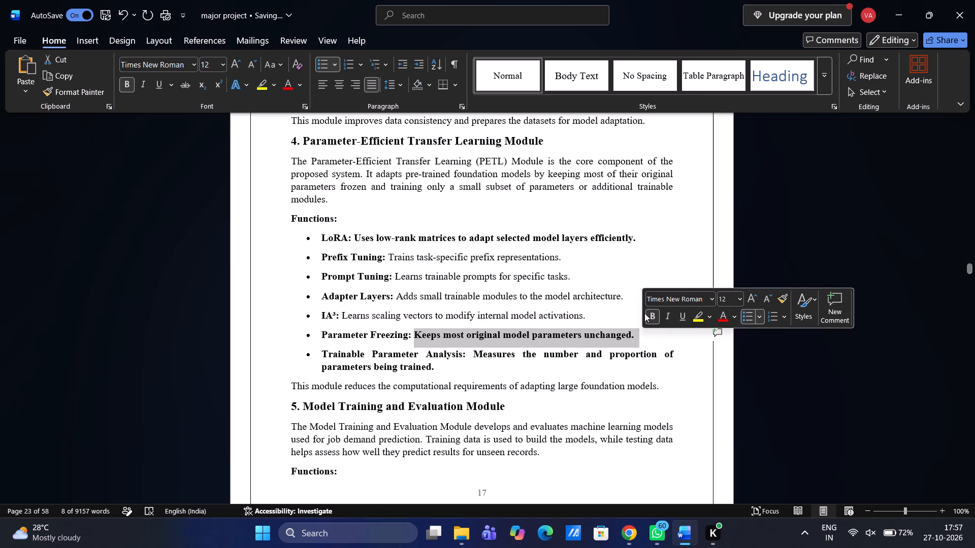
left_click(645, 311)
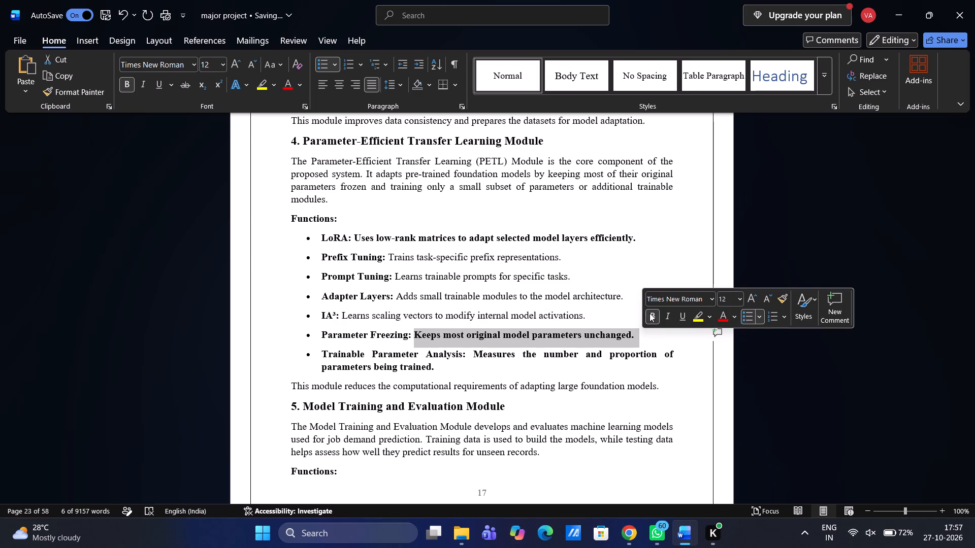
left_click(649, 313)
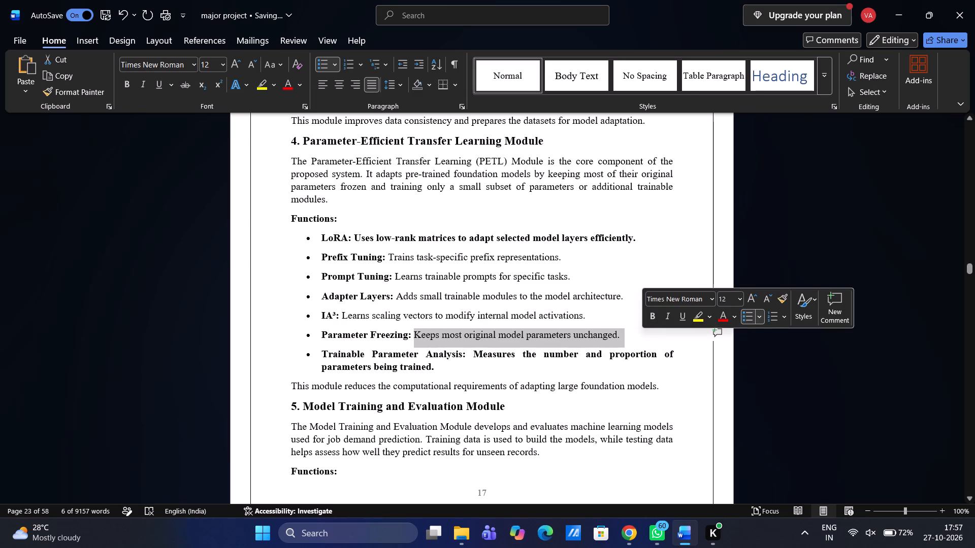
left_click_drag(476, 353, 457, 372)
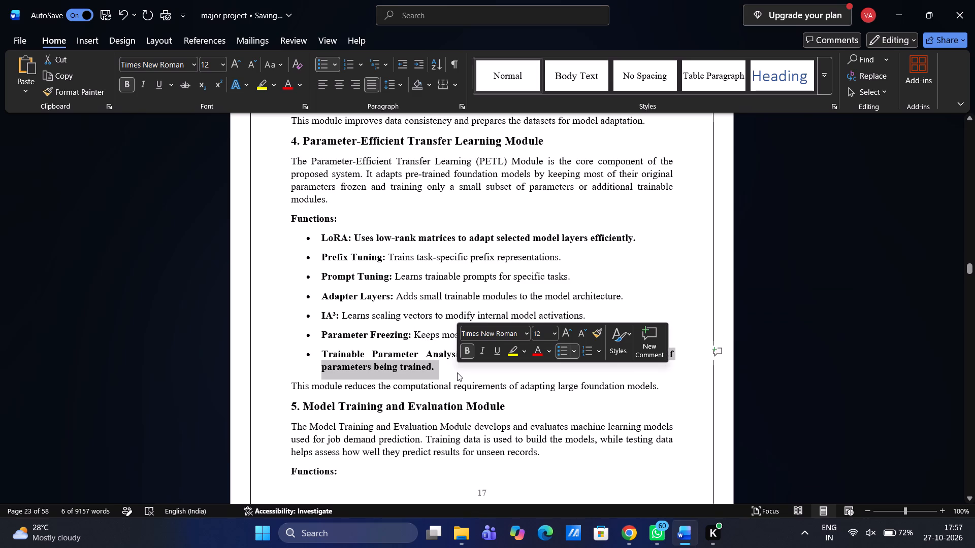
left_click(466, 350)
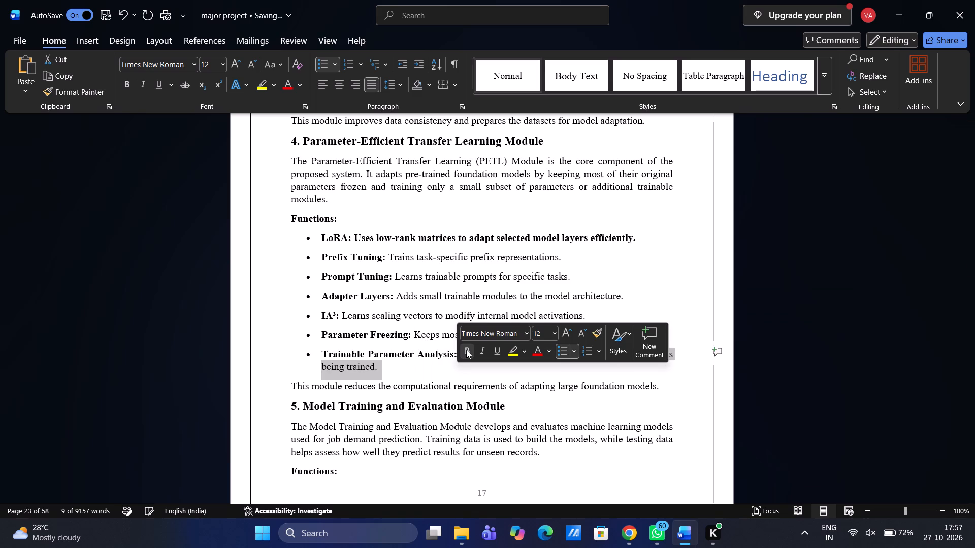
left_click(428, 432)
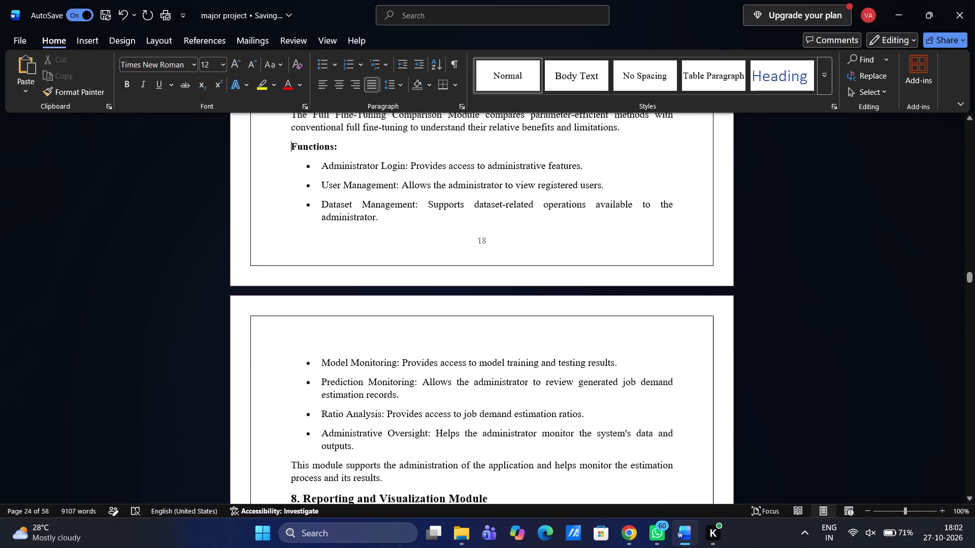
left_click(291, 145)
left_click_drag(289, 145, 290, 145)
left_click_drag(290, 145, 393, 470)
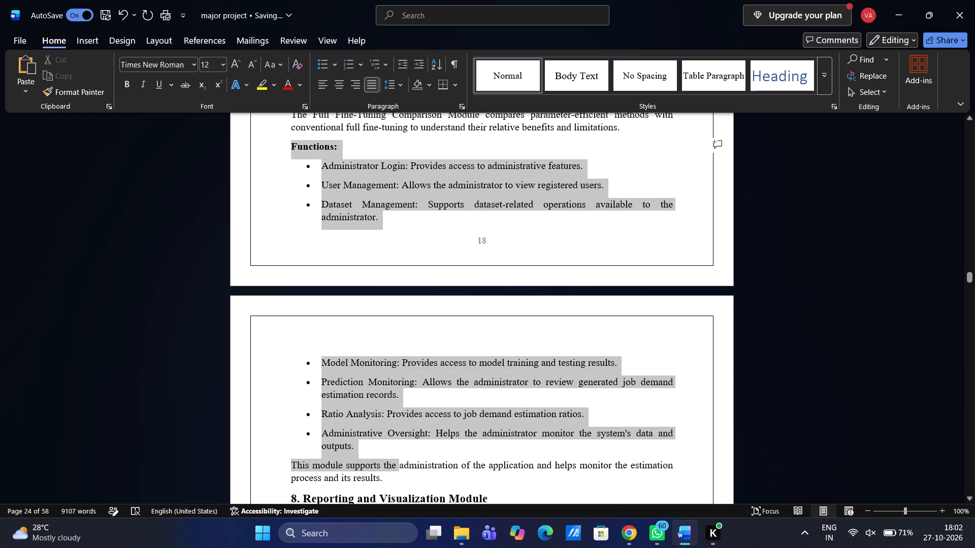
left_click_drag(393, 470, 393, 472)
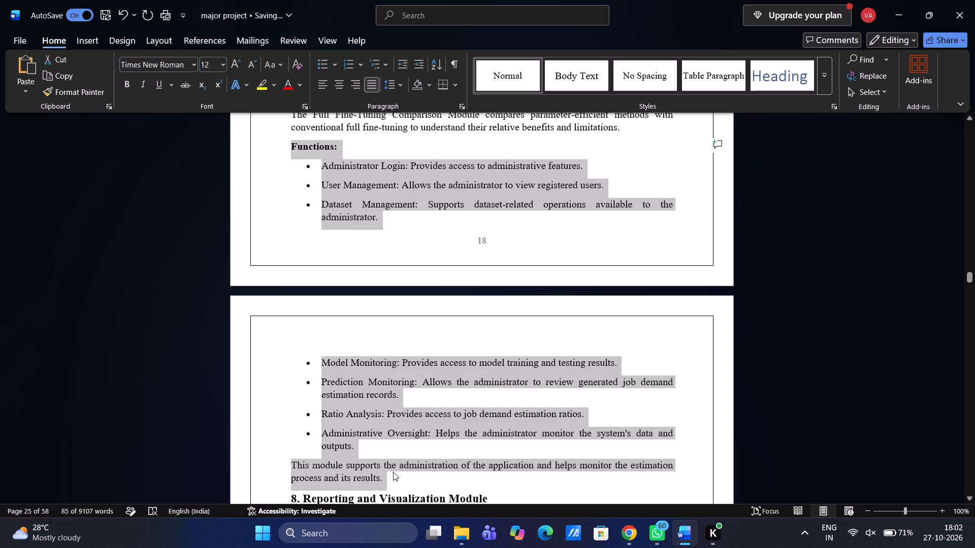
key("ctrl+v")
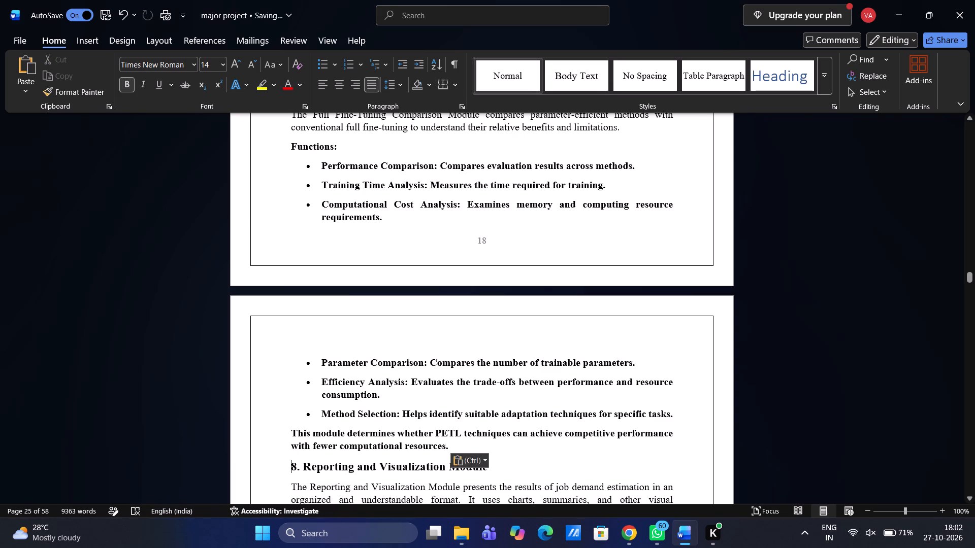
Remove bold from the descriptions following the Performance Comparison, Training Time Analysis and Computational Cost Analysis labels in module 7's Functions list.
left_click_drag(444, 164, 489, 163)
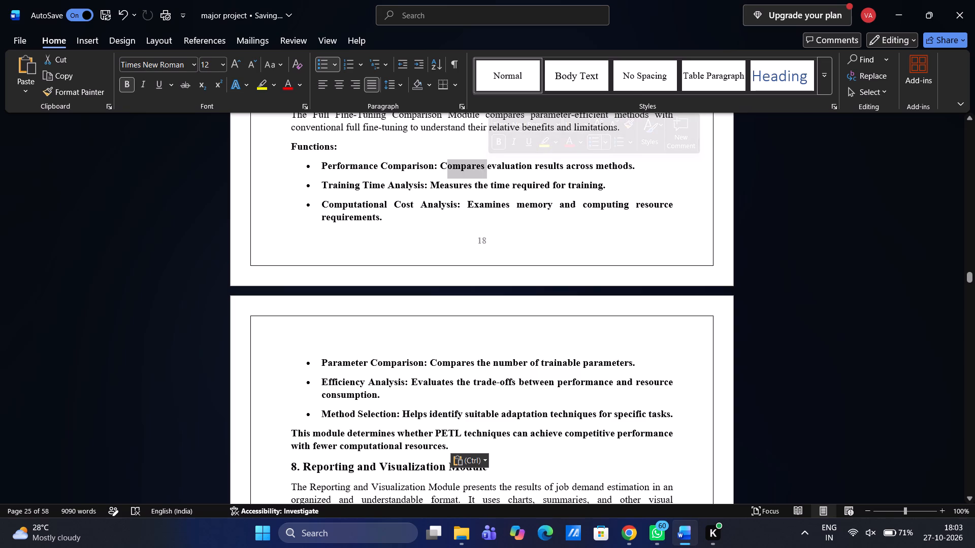
left_click(442, 164)
left_click_drag(442, 164, 661, 173)
left_click(666, 150)
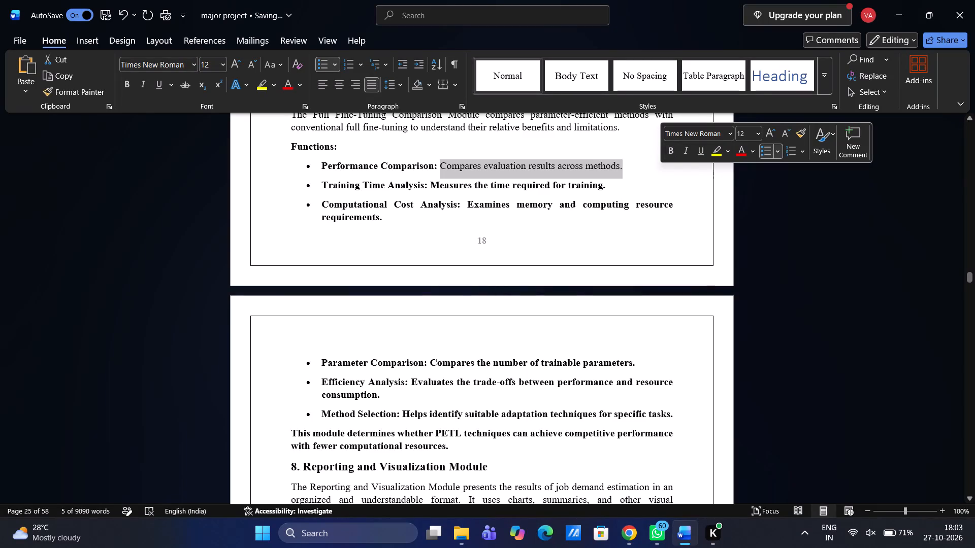
left_click_drag(432, 182, 621, 182)
left_click(628, 162)
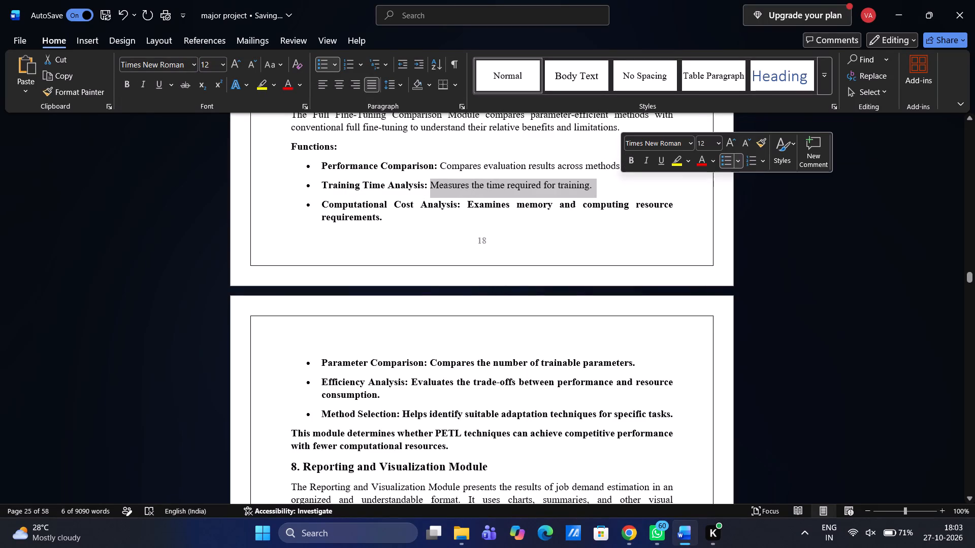
left_click_drag(469, 202, 467, 214)
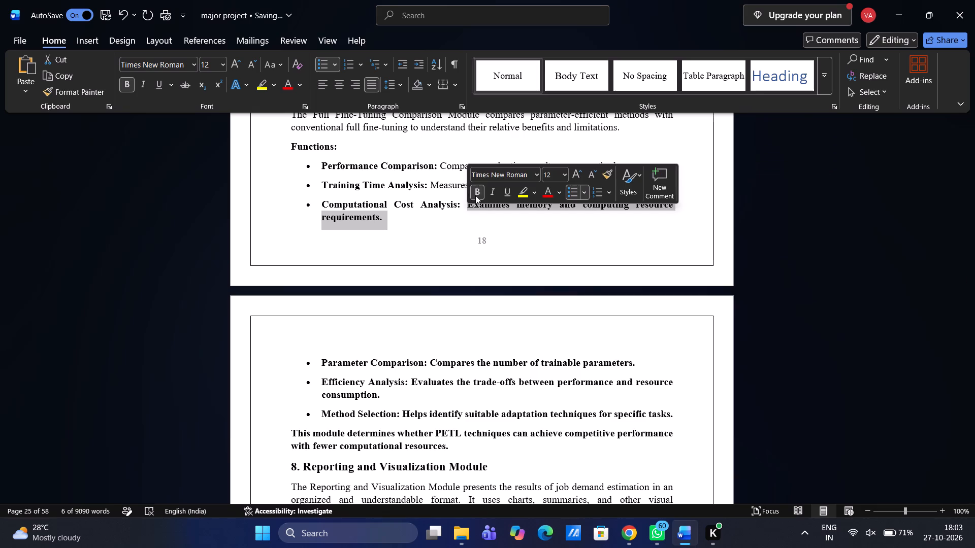
left_click(478, 197)
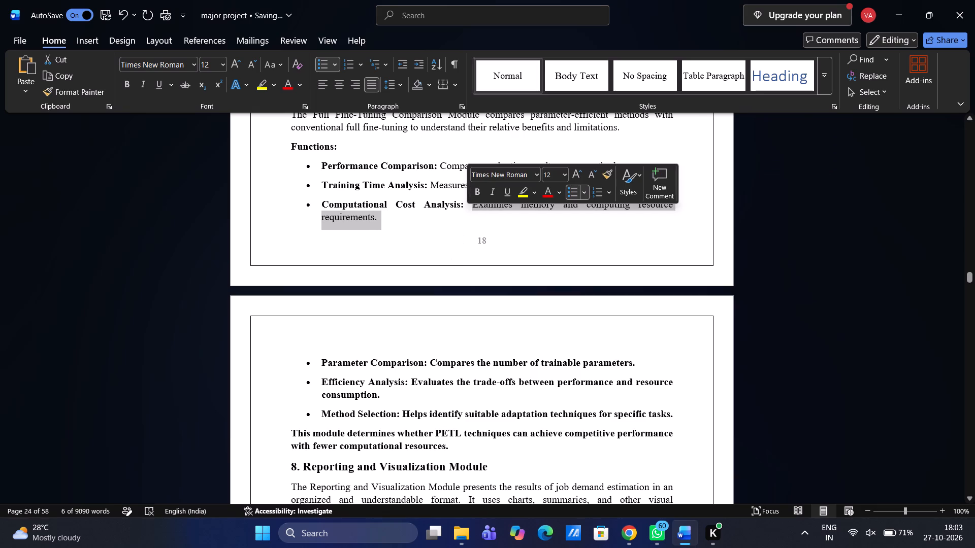
Remove bold from the Parameter Comparison, Efficiency Analysis and Method Selection descriptions and from the closing sentence of module 7.
left_click_drag(431, 362, 648, 355)
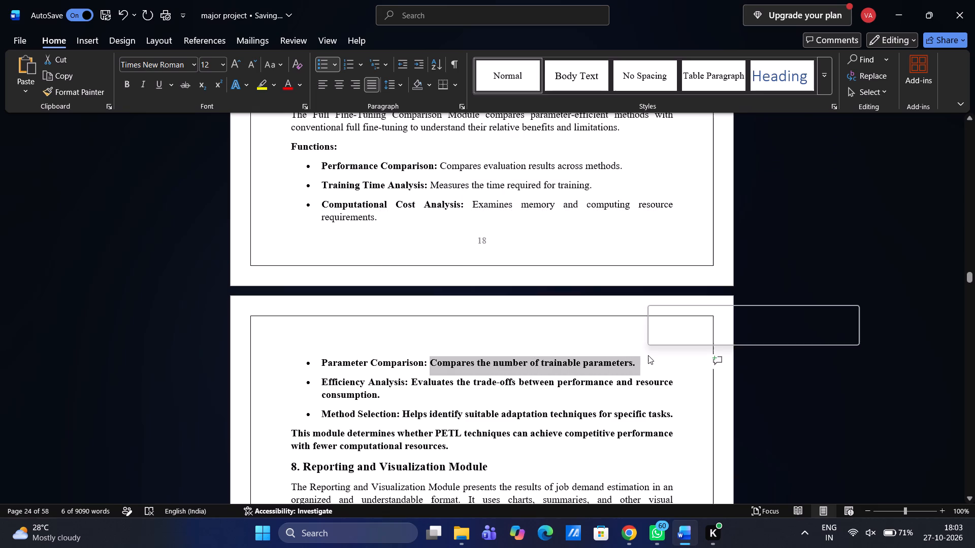
left_click(660, 333)
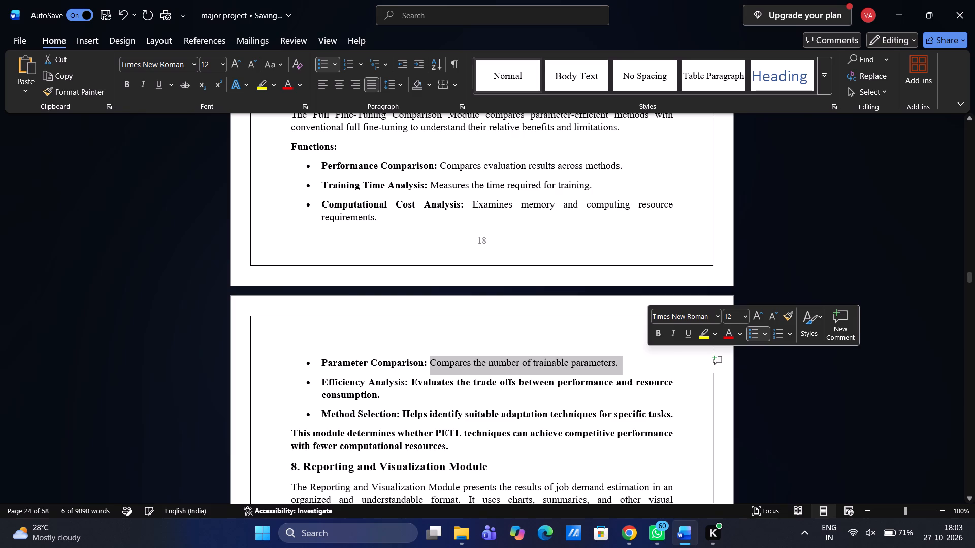
left_click_drag(412, 382, 414, 390)
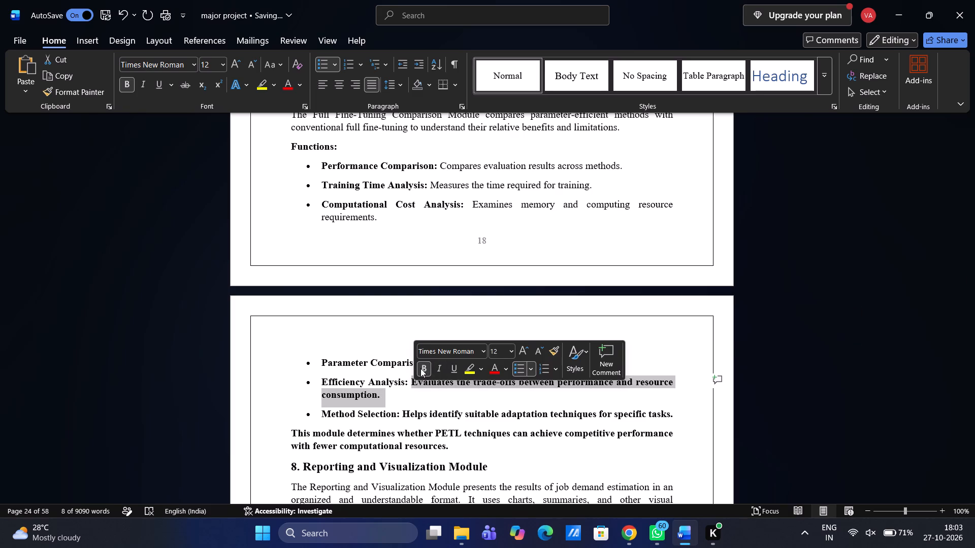
left_click(420, 368)
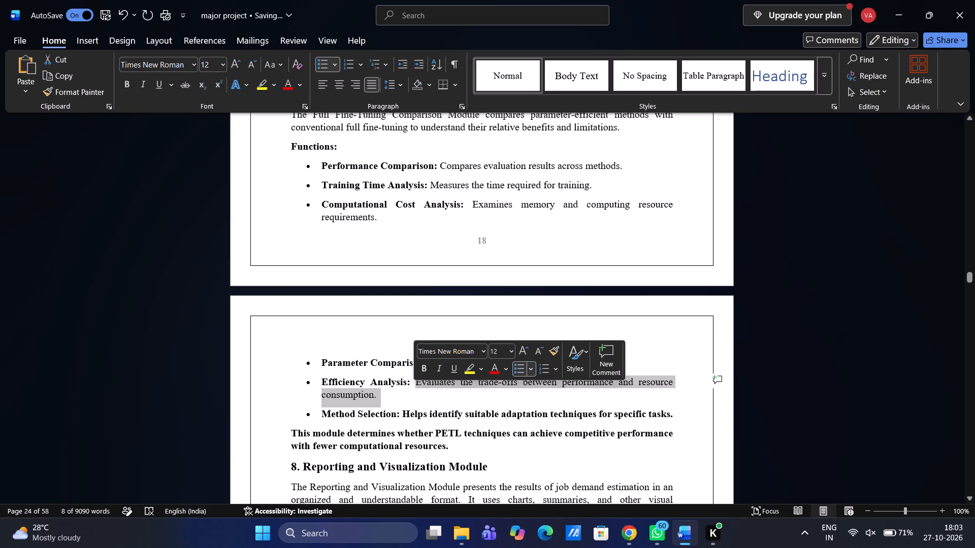
left_click_drag(404, 414, 668, 418)
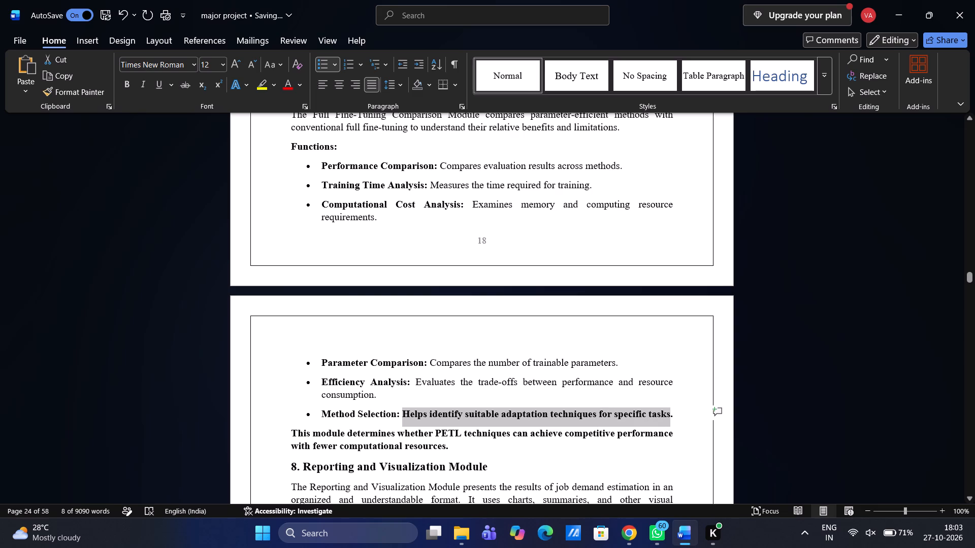
left_click_drag(668, 418, 679, 415)
left_click(684, 391)
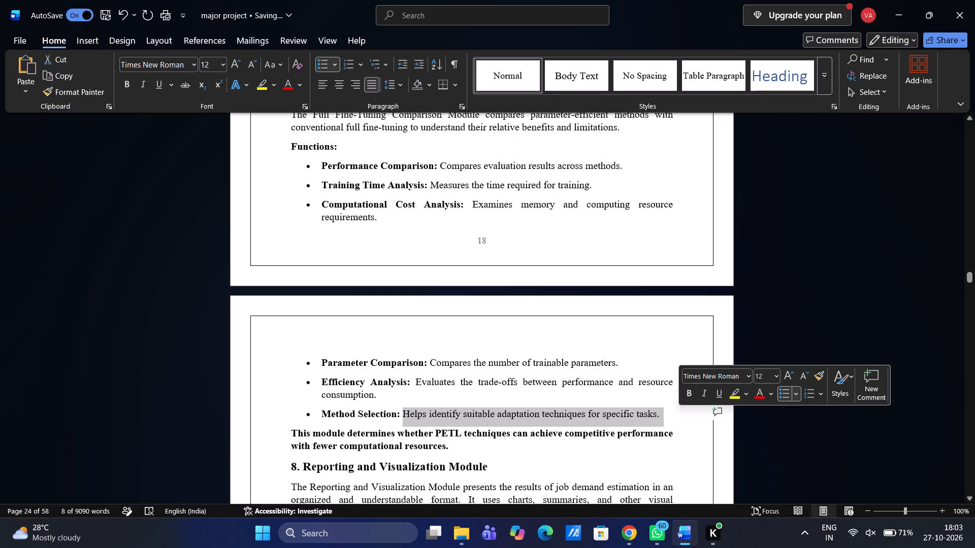
left_click_drag(291, 429, 484, 452)
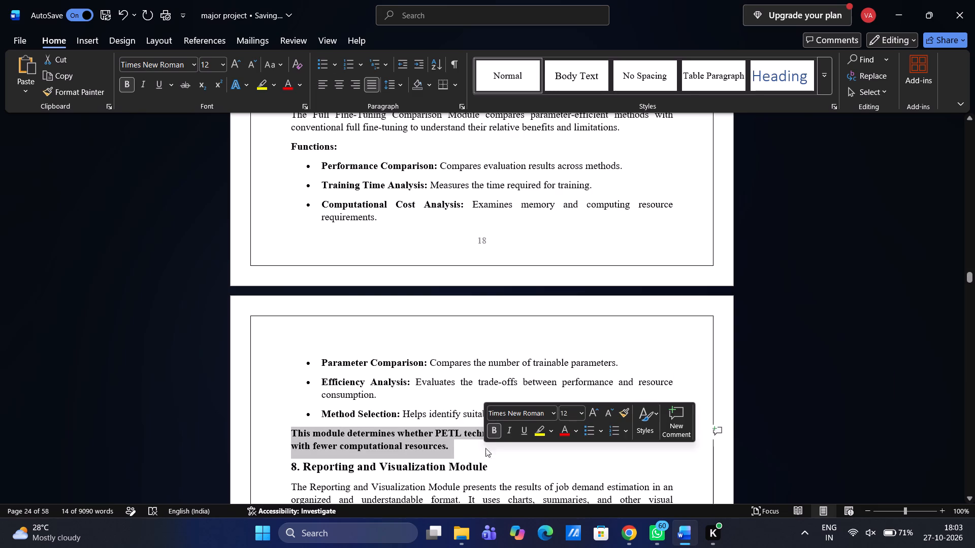
left_click(491, 431)
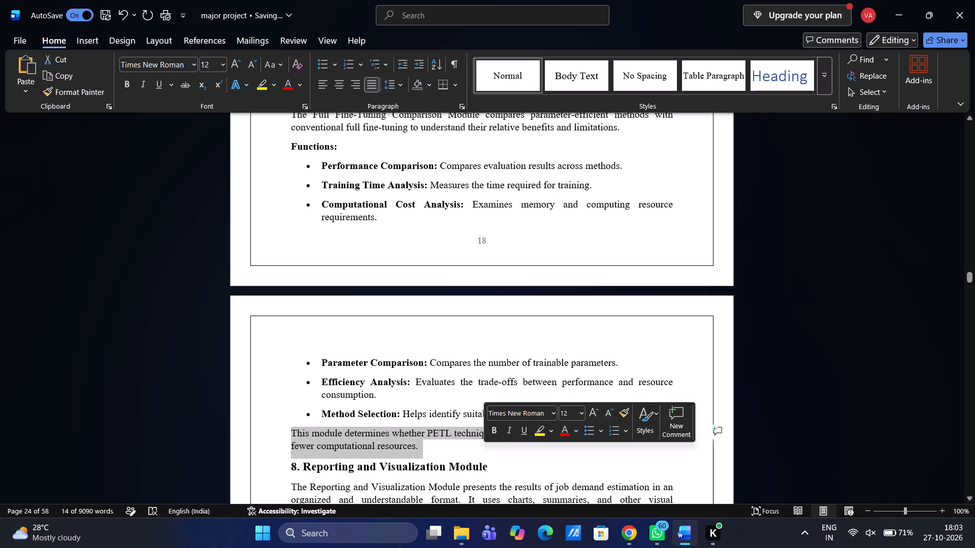
scroll(497, 478, "down", 1)
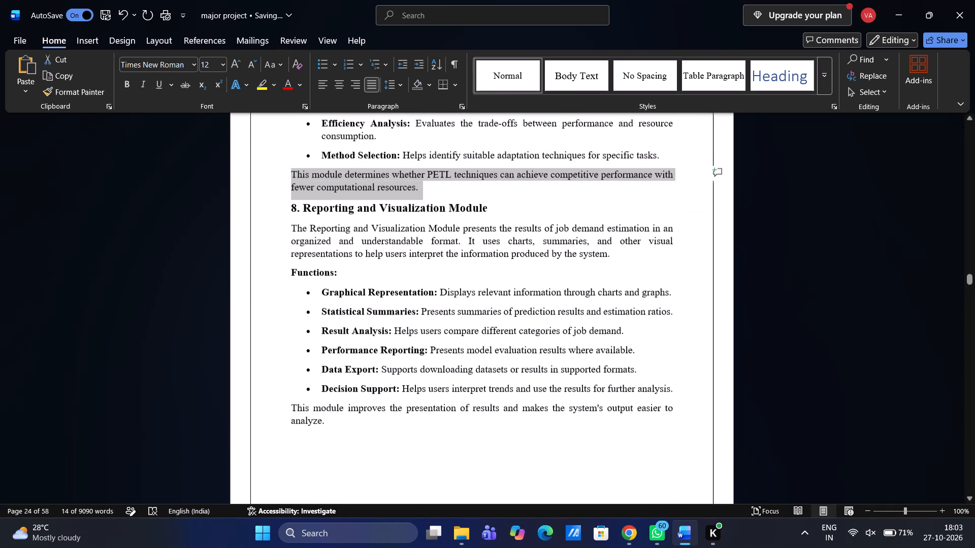
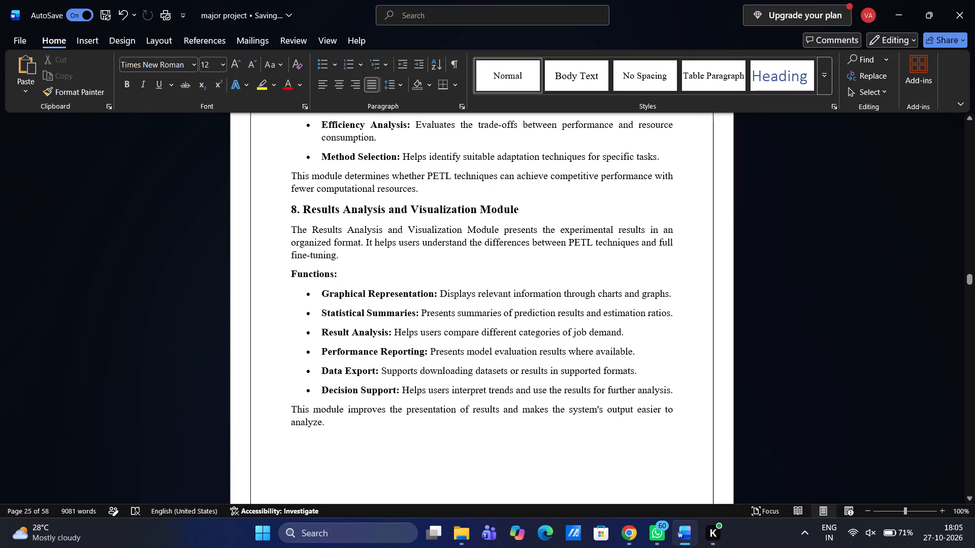
left_click_drag(286, 270, 337, 420)
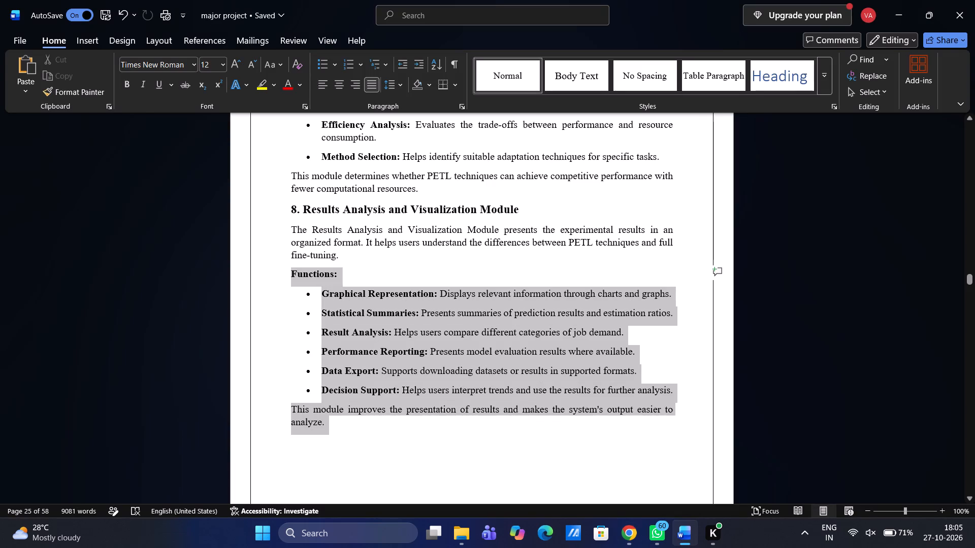
left_click_drag(337, 420, 337, 421)
key("ctrl+v")
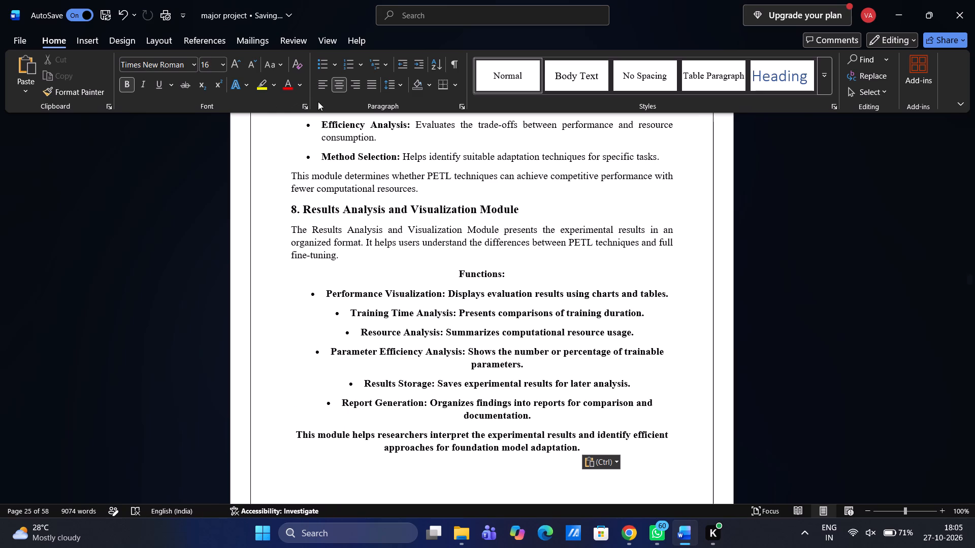
Justify module 8's pasted text from the "Functions:" label through the closing sentence.
left_click(323, 85)
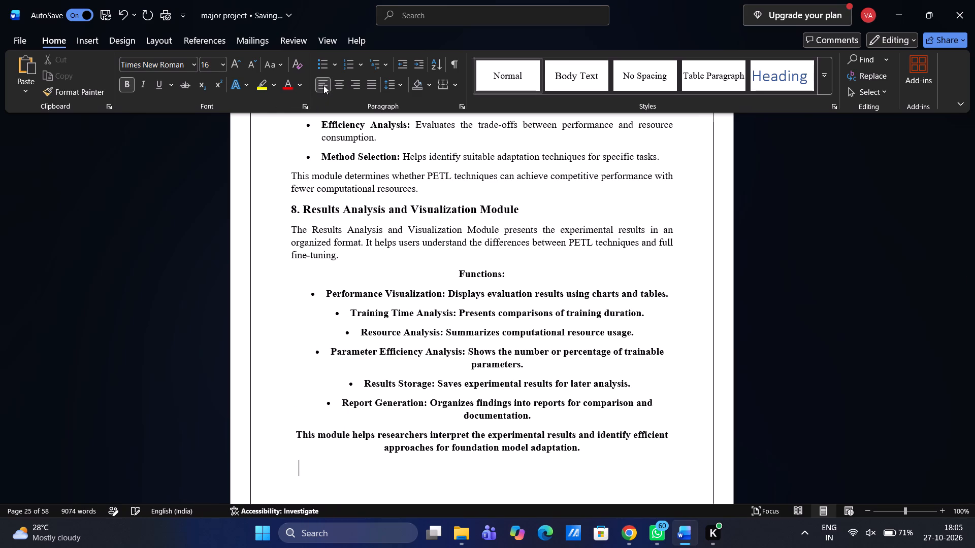
left_click(454, 267)
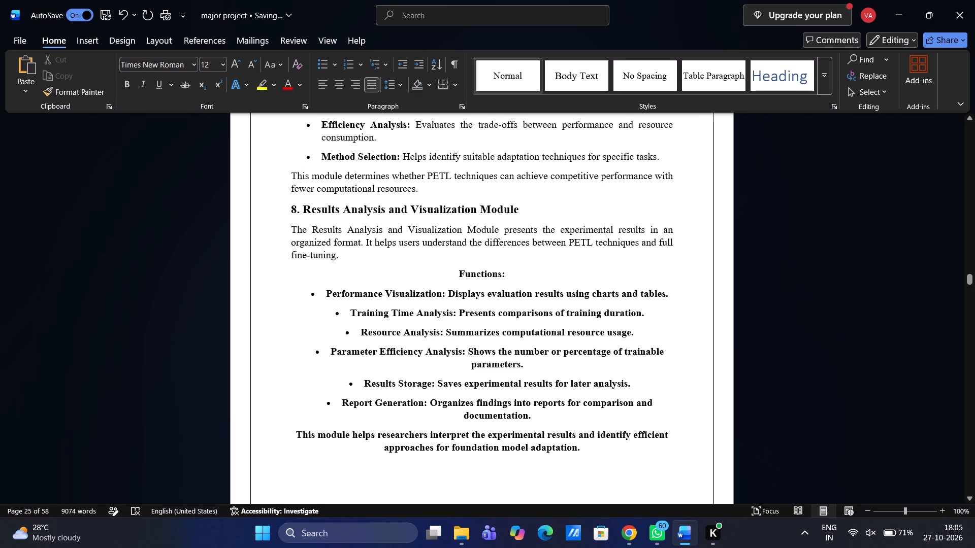
left_click(459, 272)
left_click(459, 276)
left_click_drag(459, 276, 460, 281)
left_click_drag(460, 281, 567, 452)
left_click(369, 83)
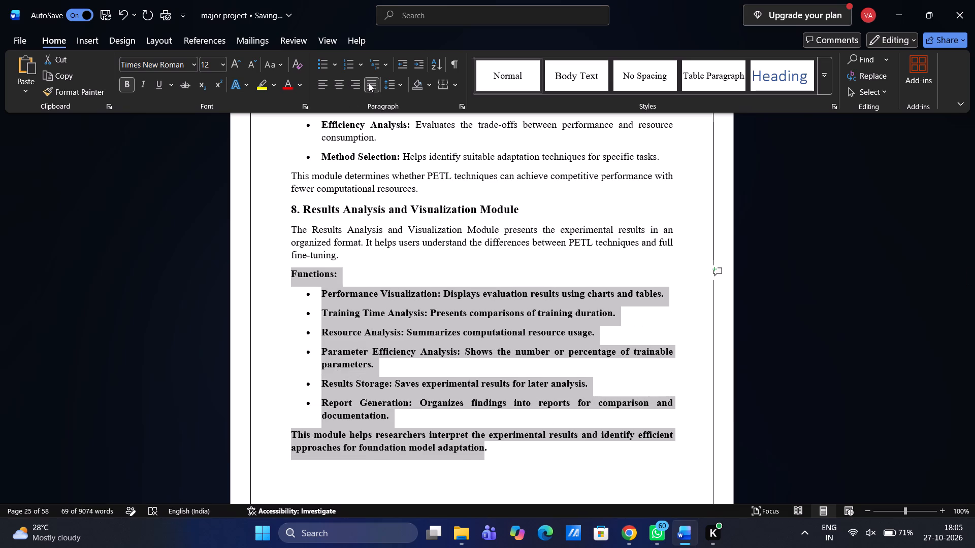
Remove bold from "Displays evaluation results using charts and tables." after the Performance Visualization label in module 8.
left_click(372, 273)
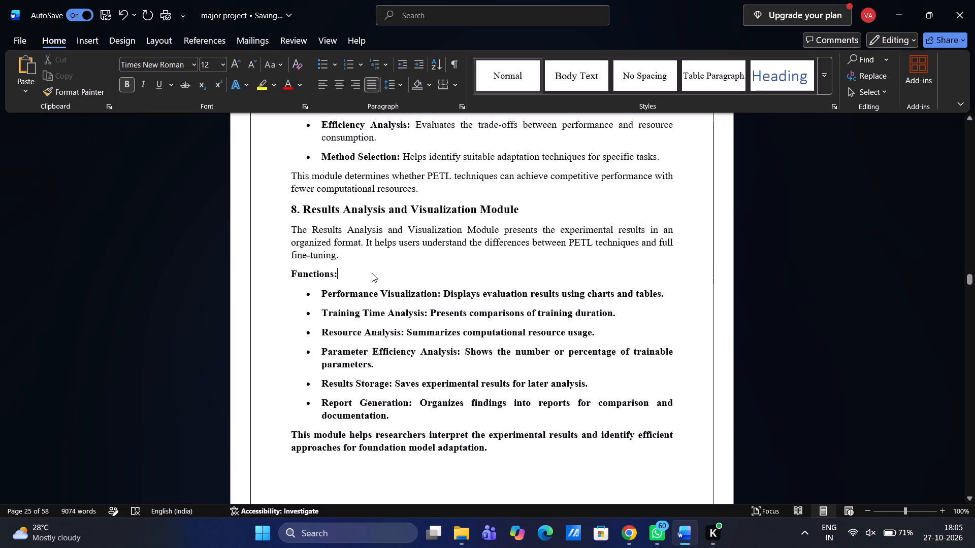
left_click(444, 290)
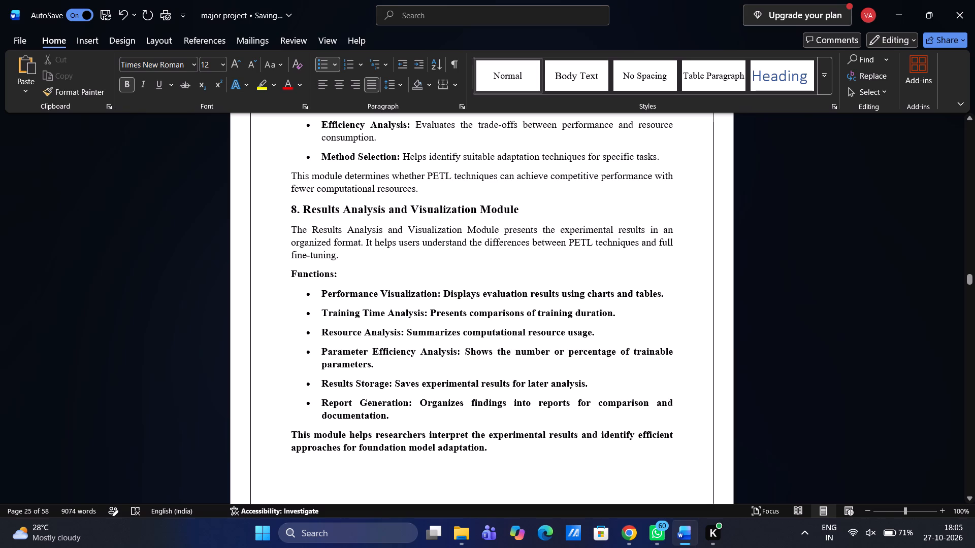
left_click(444, 290)
left_click(443, 290)
left_click(443, 292)
left_click_drag(443, 292, 668, 293)
left_click(676, 270)
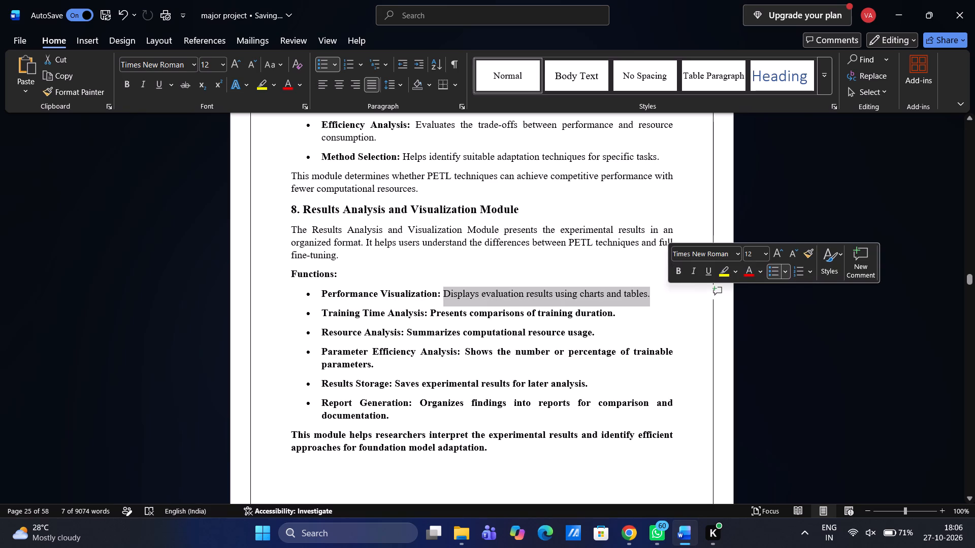
Remove bold from the descriptions following the Training Time Analysis and Resource Analysis labels in module 8's Functions list.
left_click_drag(430, 312, 638, 304)
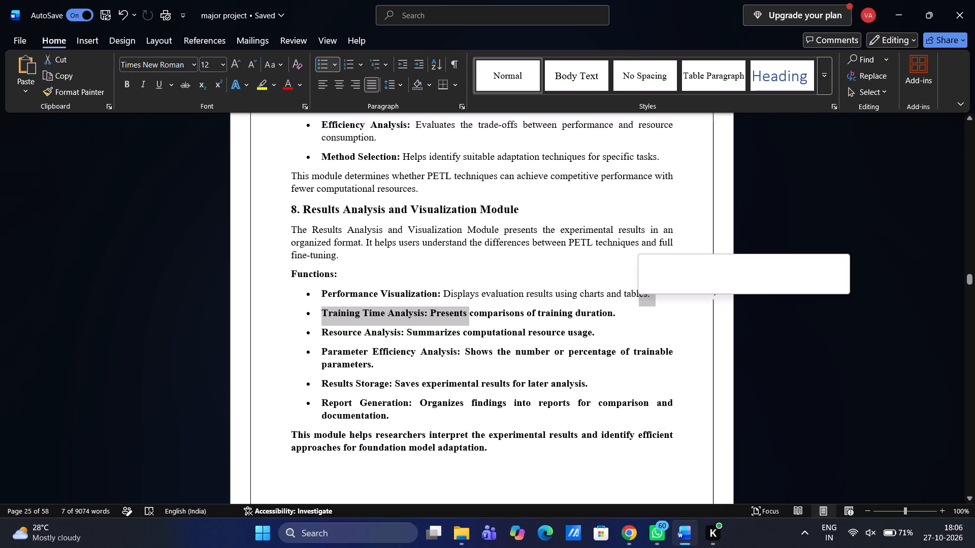
left_click(501, 304)
left_click_drag(428, 311, 429, 311)
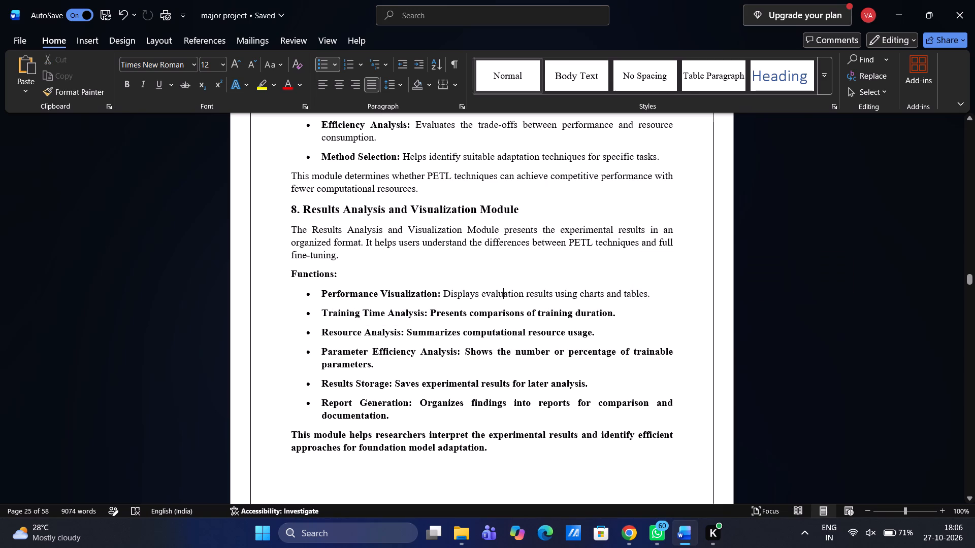
left_click_drag(429, 311, 500, 318)
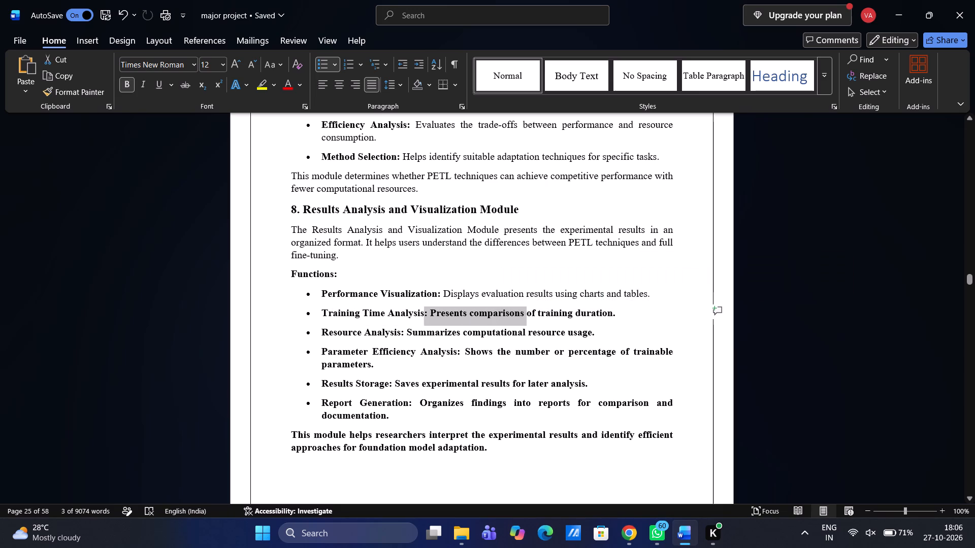
left_click(437, 300)
left_click_drag(432, 312, 449, 315)
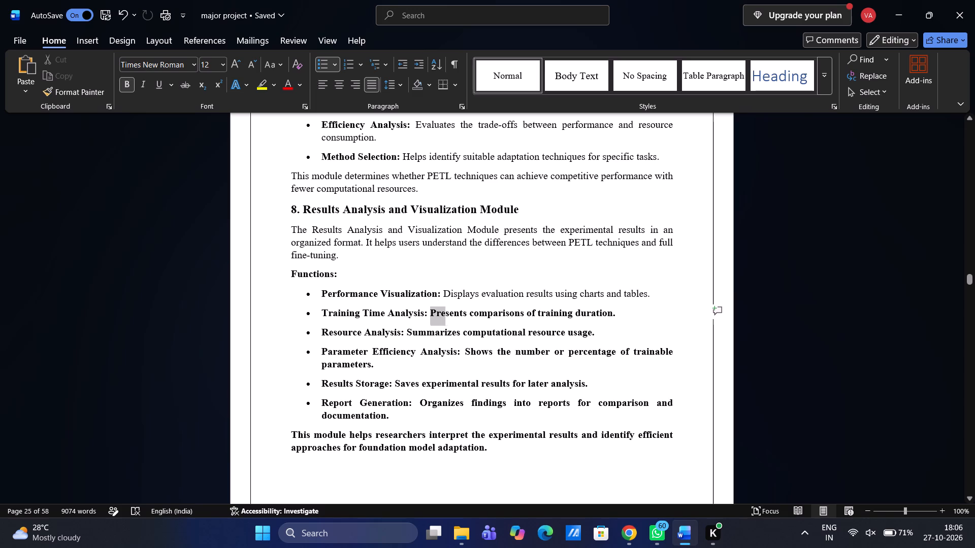
left_click_drag(449, 315, 616, 311)
left_click(622, 288)
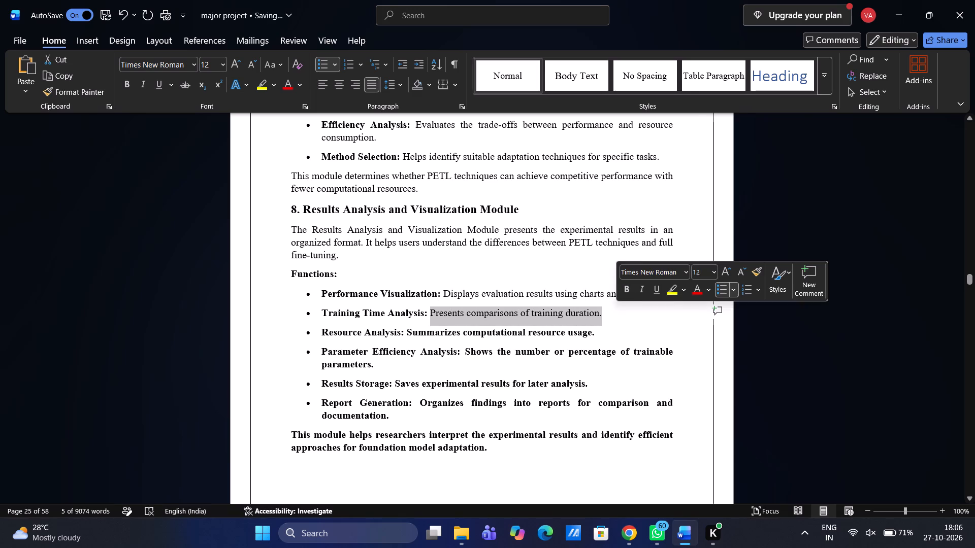
left_click_drag(407, 332, 482, 334)
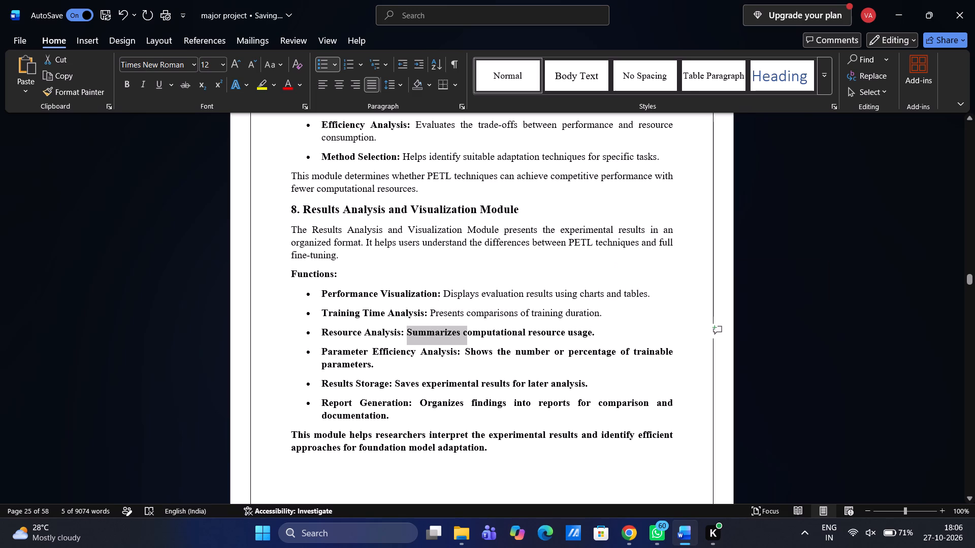
left_click_drag(482, 334, 598, 336)
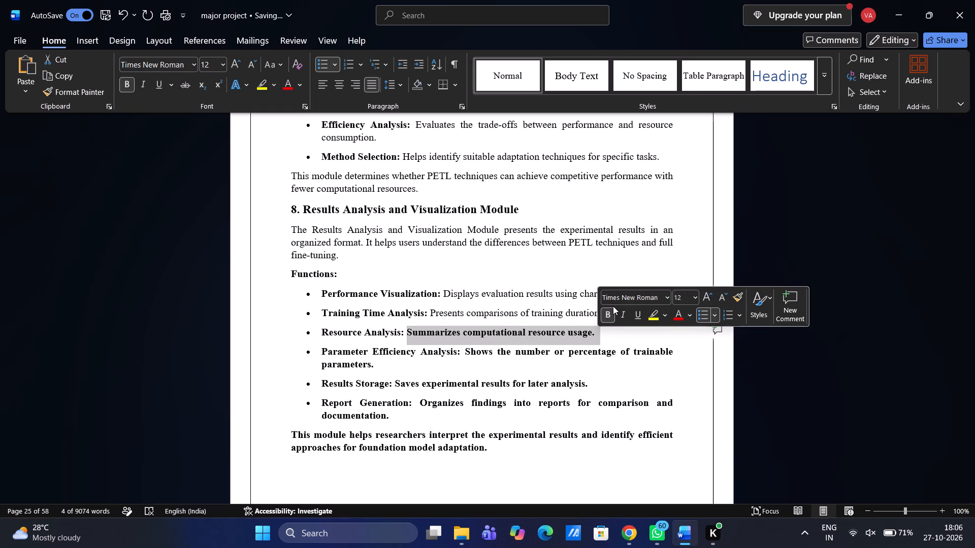
left_click(608, 312)
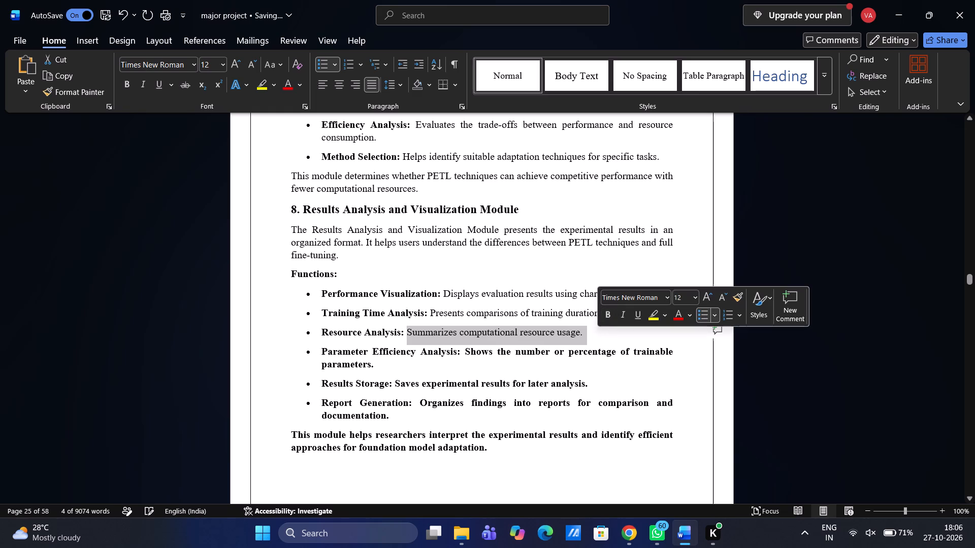
Remove bold from the descriptions following the Parameter Efficiency Analysis, Results Storage and Report Generation labels in module 8's Functions list.
left_click_drag(467, 348, 470, 360)
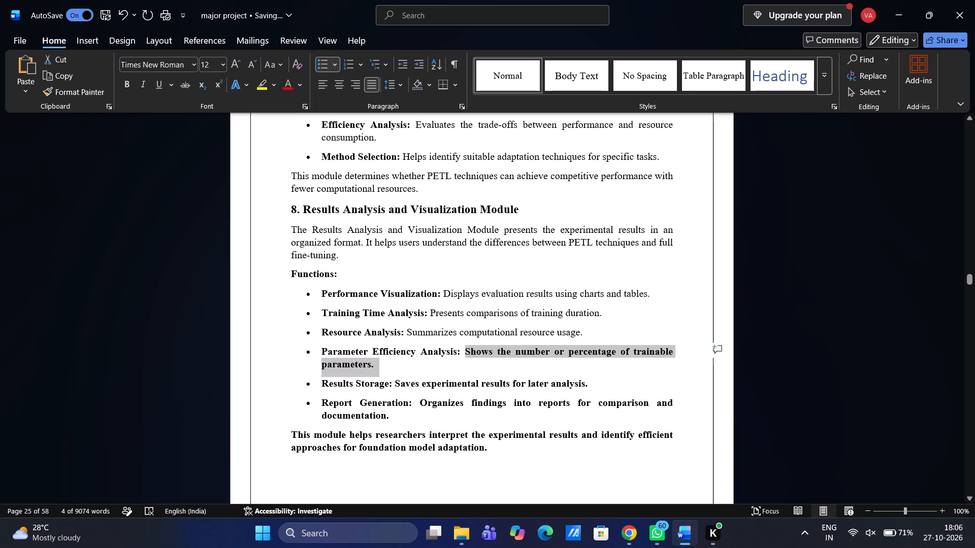
left_click_drag(470, 360, 471, 361)
left_click(475, 340)
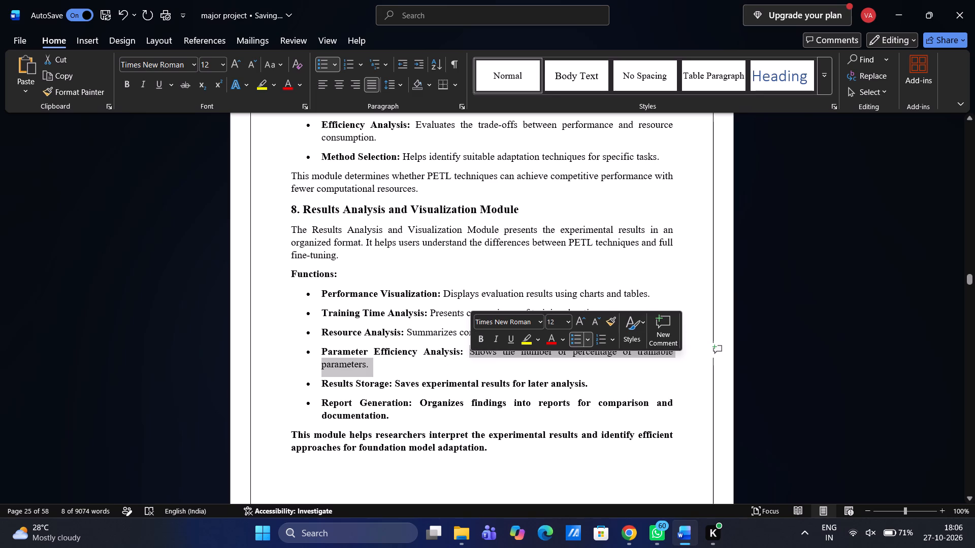
left_click_drag(397, 383, 428, 385)
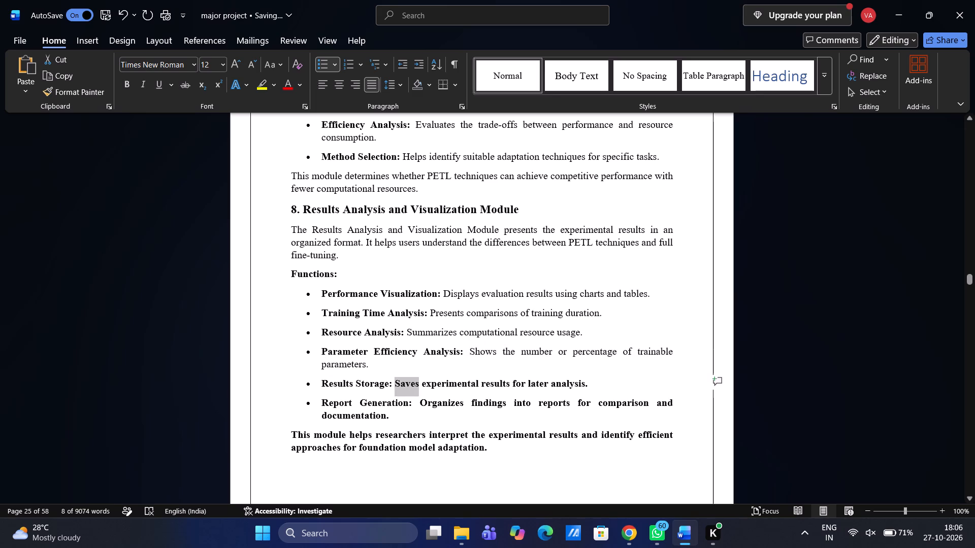
left_click_drag(428, 385, 594, 379)
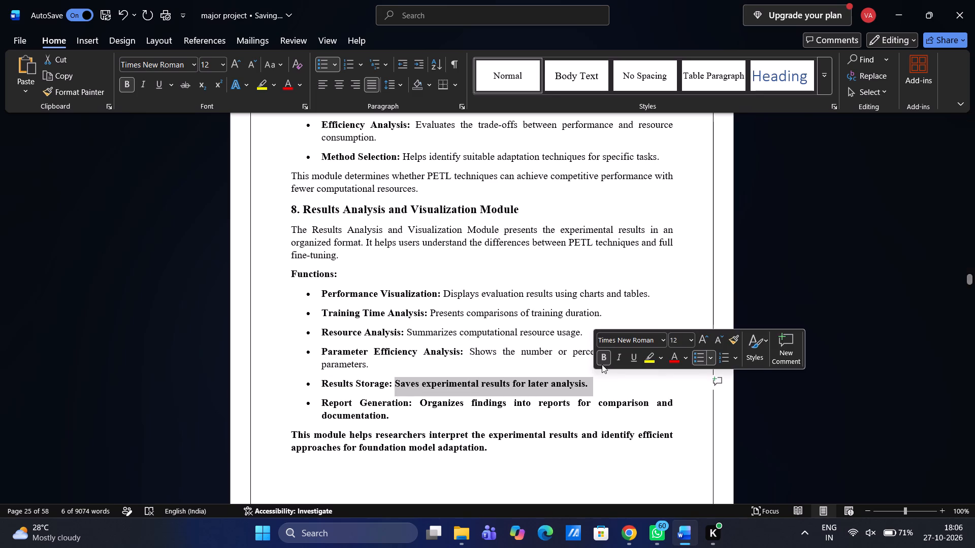
left_click(602, 358)
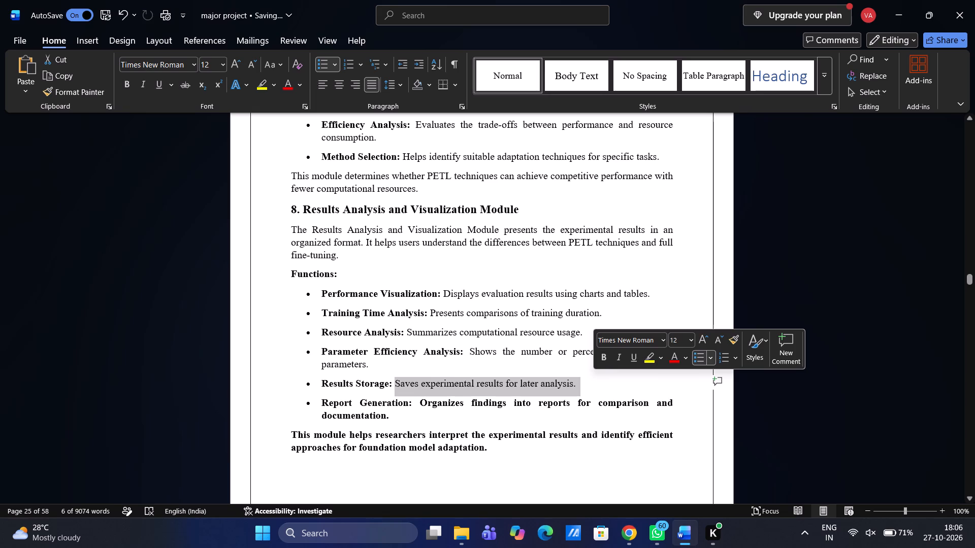
left_click_drag(421, 400, 423, 415)
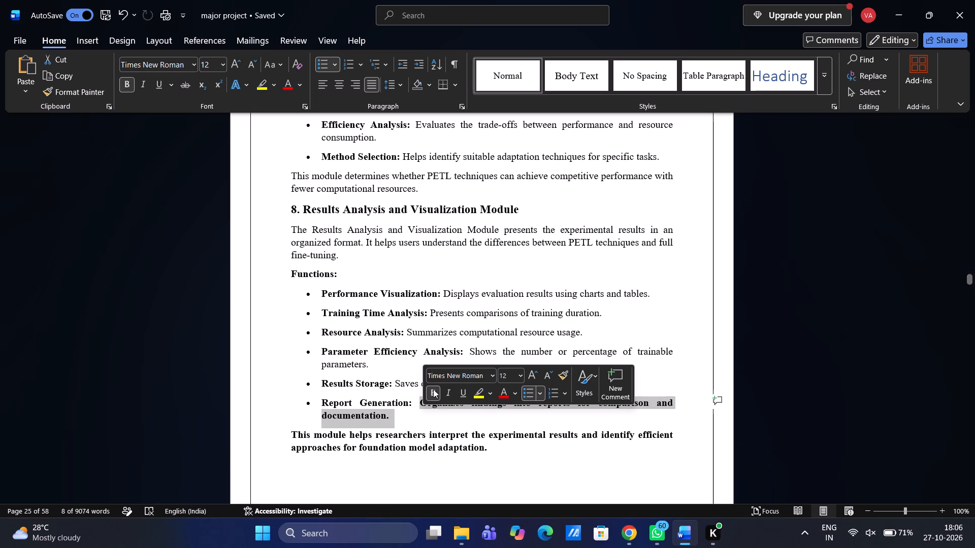
left_click(436, 391)
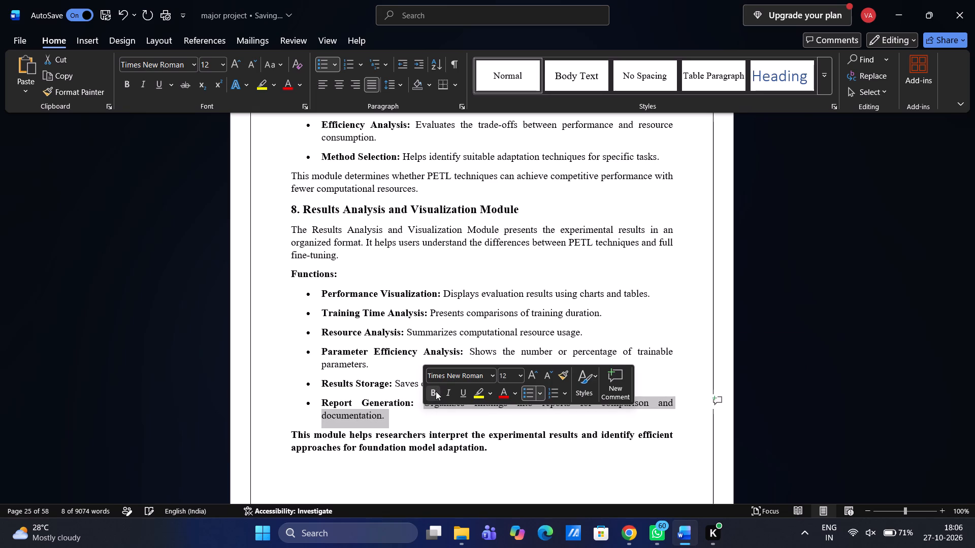
Remove bold from module 8's closing sentence, from "This module helps researchers" through "foundation model adaptation.".
left_click(291, 428)
left_click_drag(291, 428, 484, 468)
left_click(484, 468)
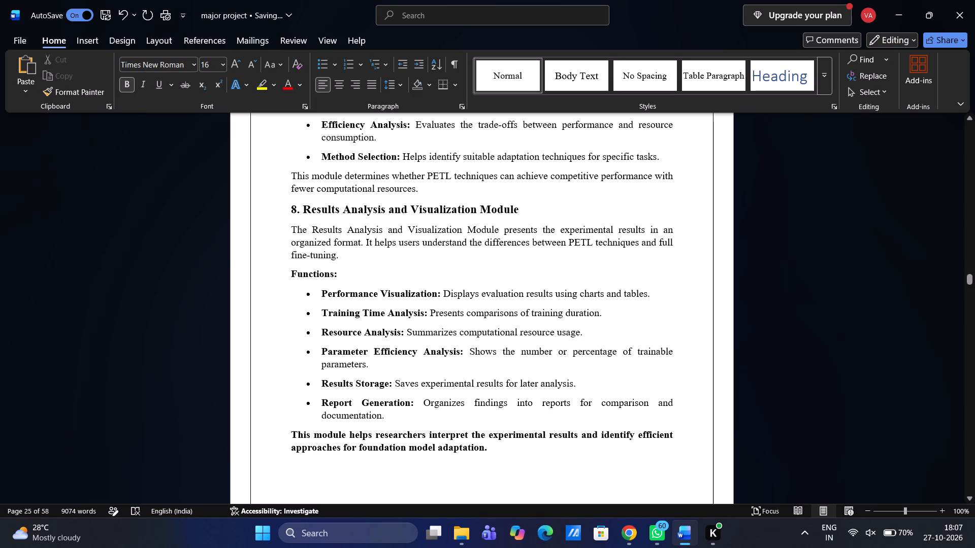
left_click_drag(290, 431, 507, 444)
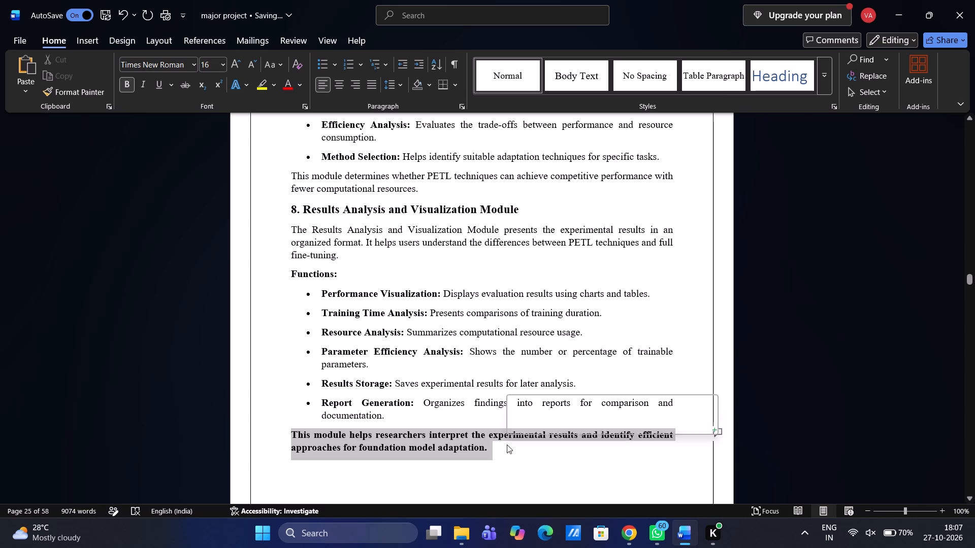
left_click(516, 423)
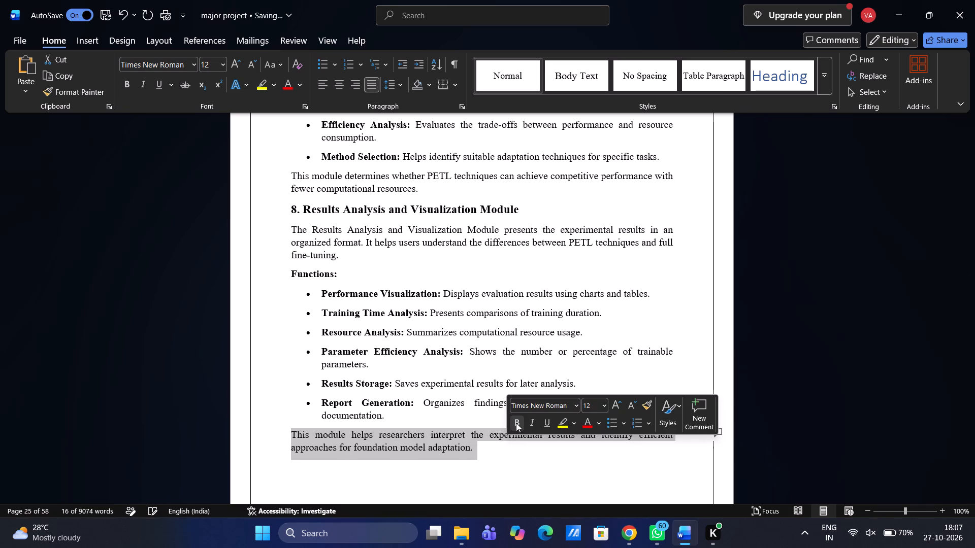
left_click(506, 458)
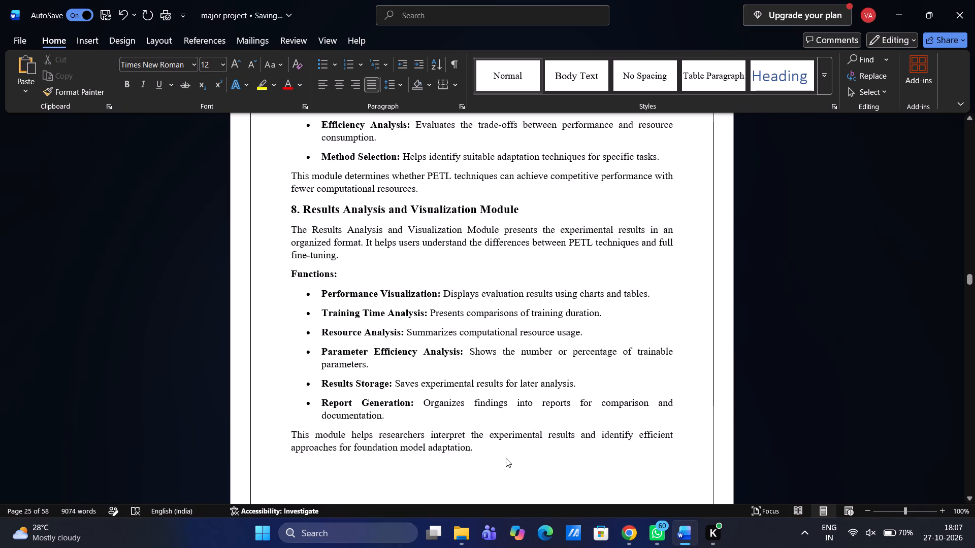
Insert seven blank lines above the 8.DIAGRAMS heading so that the section starts on a new page.
scroll(506, 458, "down", 1)
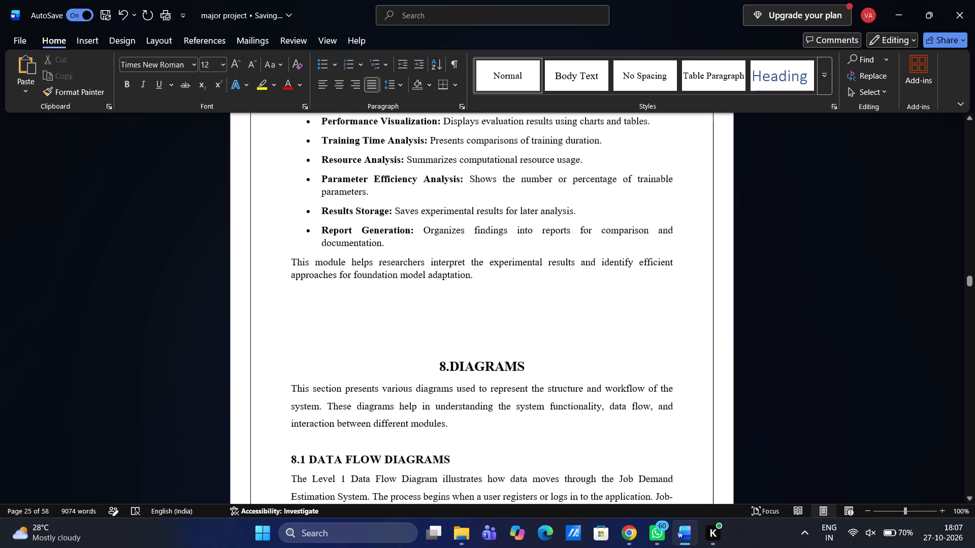
scroll(506, 458, "down", 2)
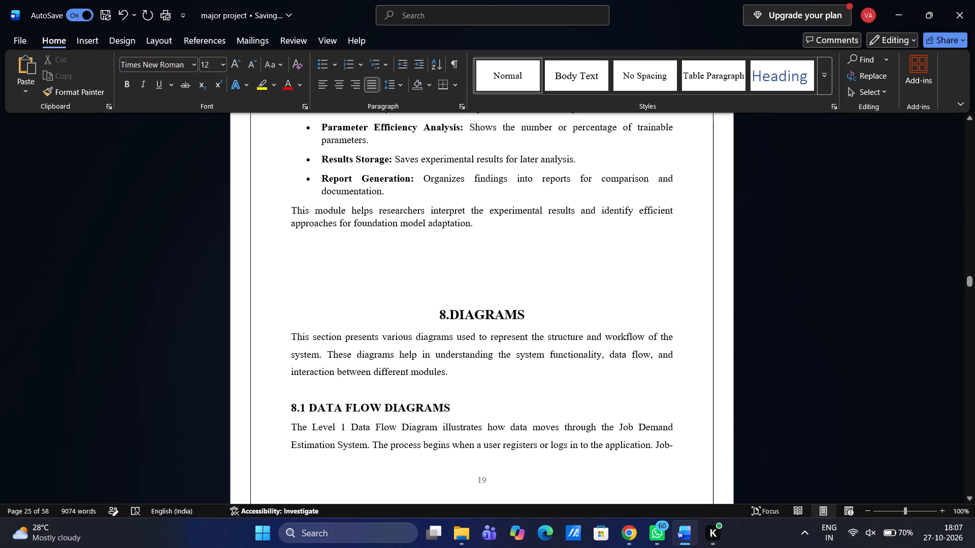
left_click(468, 292)
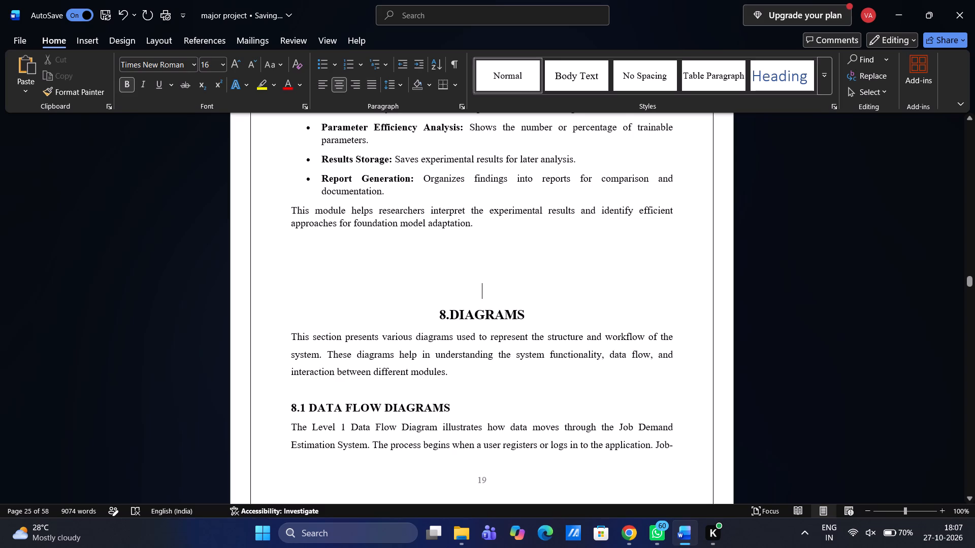
key("Return")
key("Return")
key("Return")
key("Return")
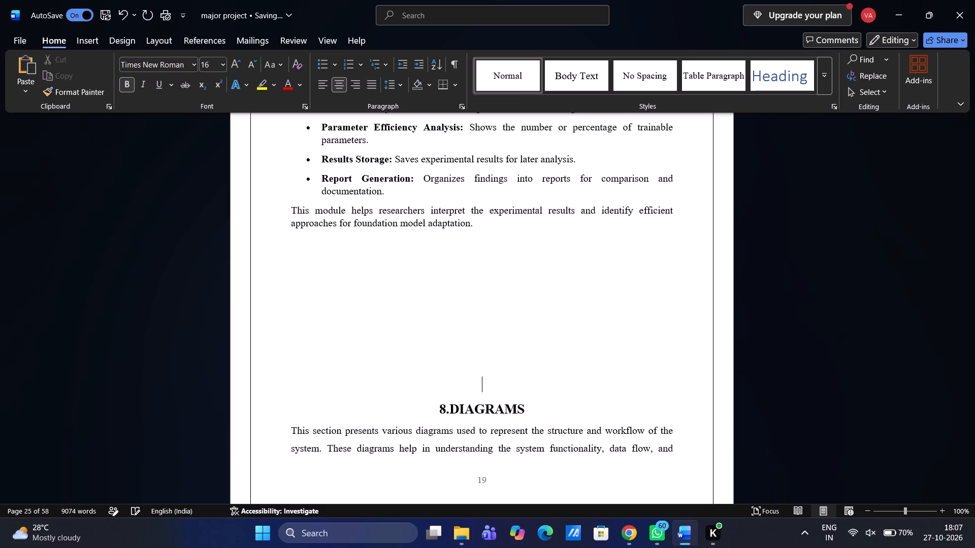
key("Return")
key("Return")
key("Return")
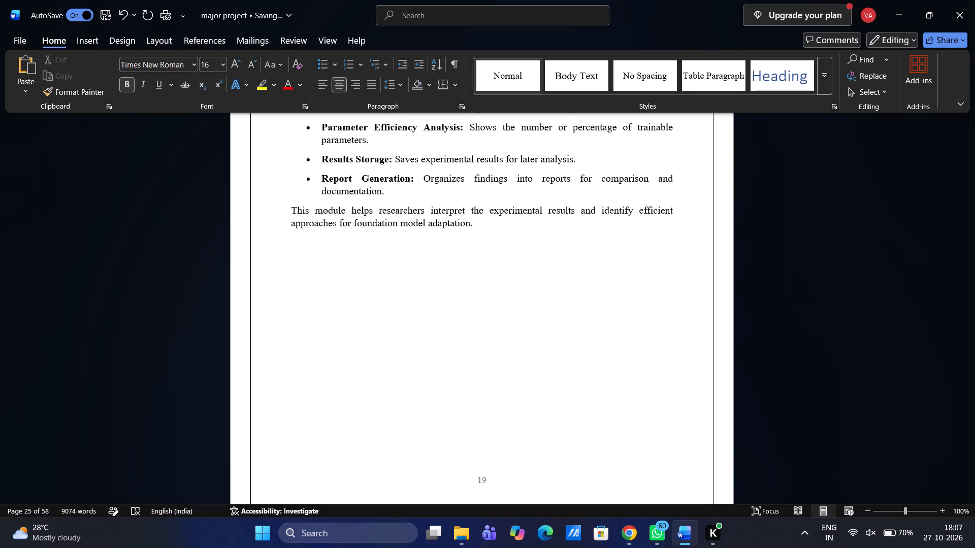
scroll(468, 292, "down", 1)
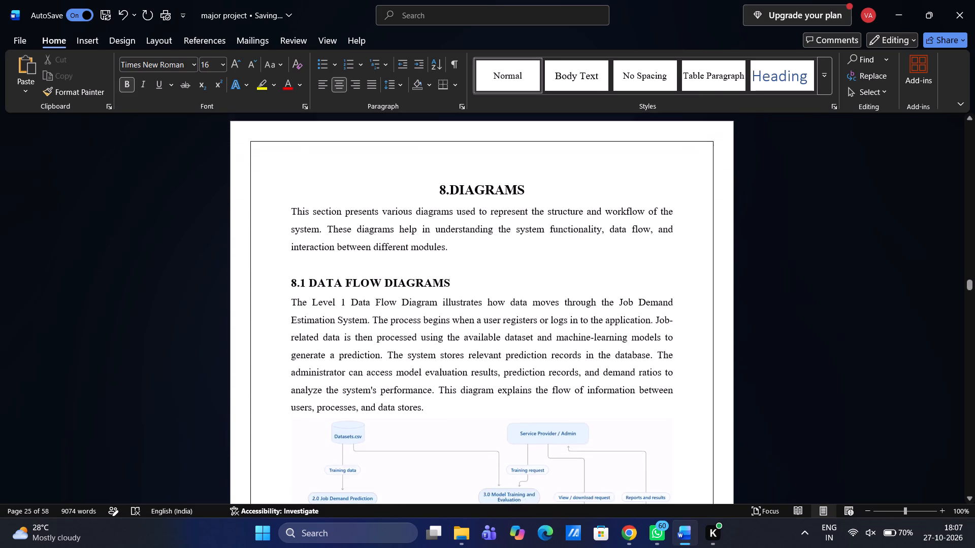
scroll(468, 292, "down", 1)
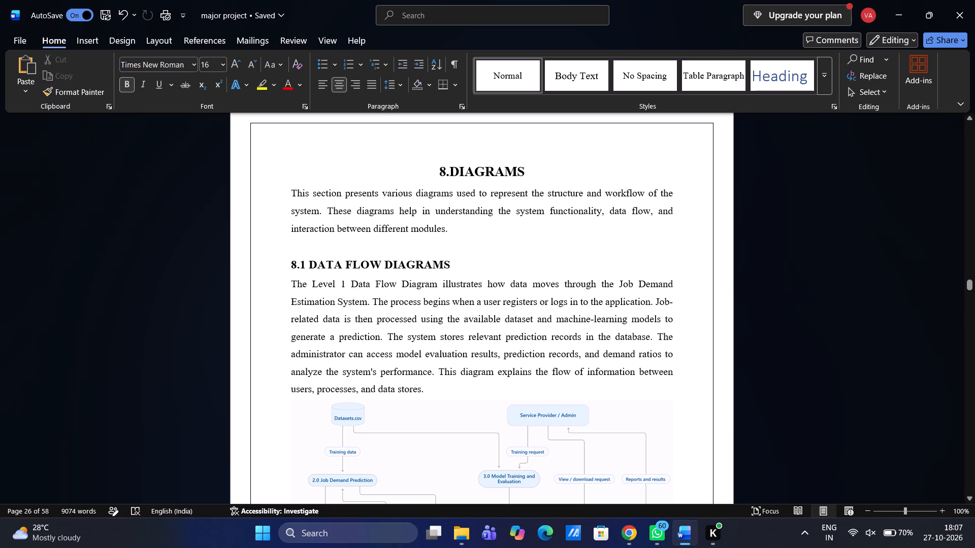
left_click_drag(435, 172, 465, 251)
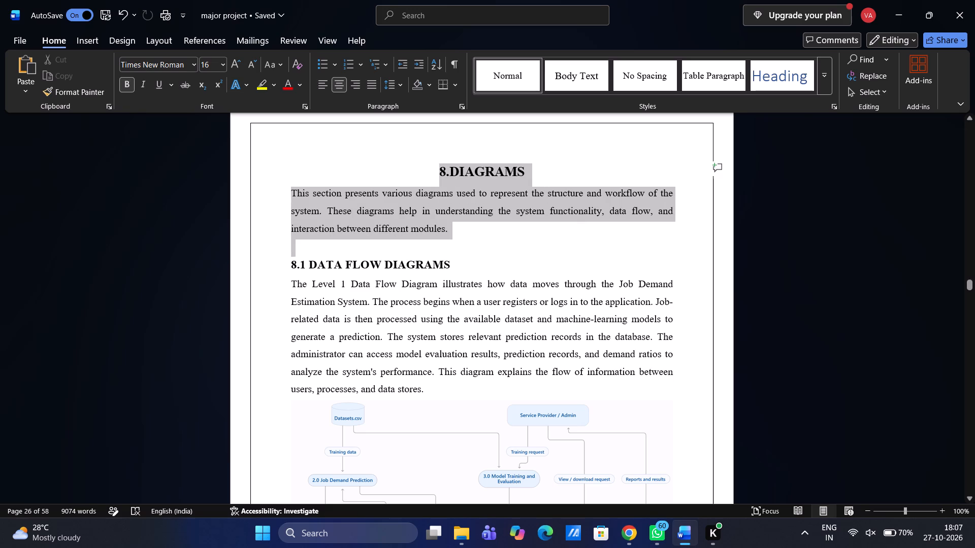
left_click_drag(465, 251, 513, 529)
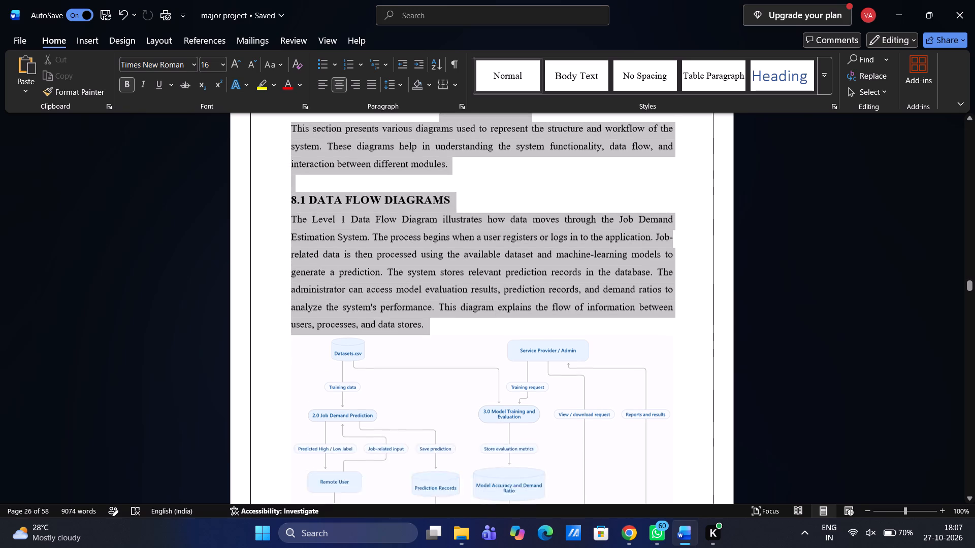
left_click_drag(513, 529, 513, 547)
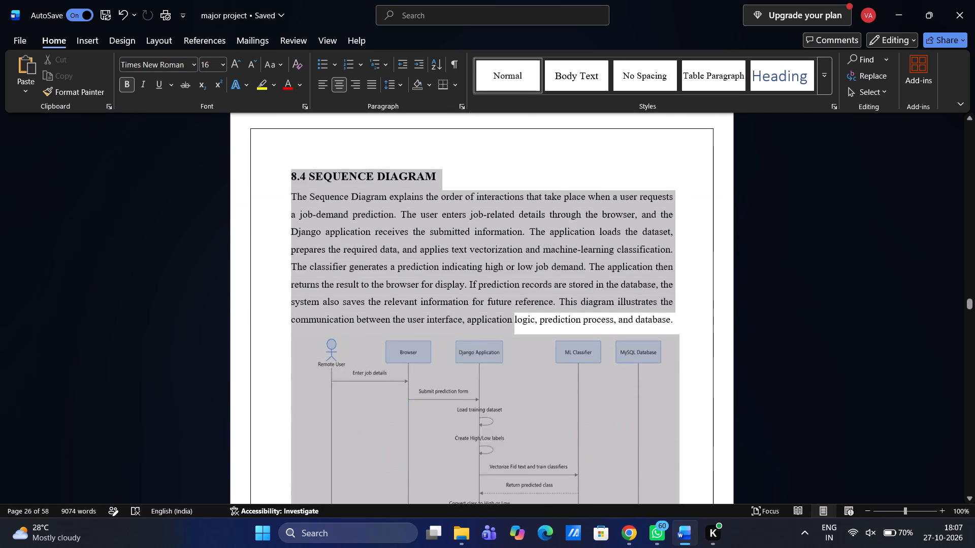
left_click_drag(513, 547, 512, 546)
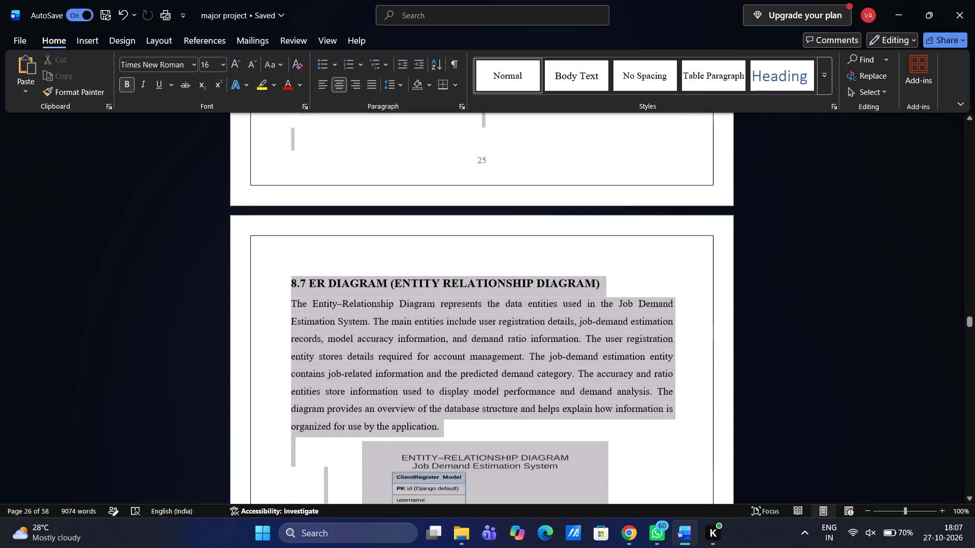
left_click_drag(512, 546, 500, 171)
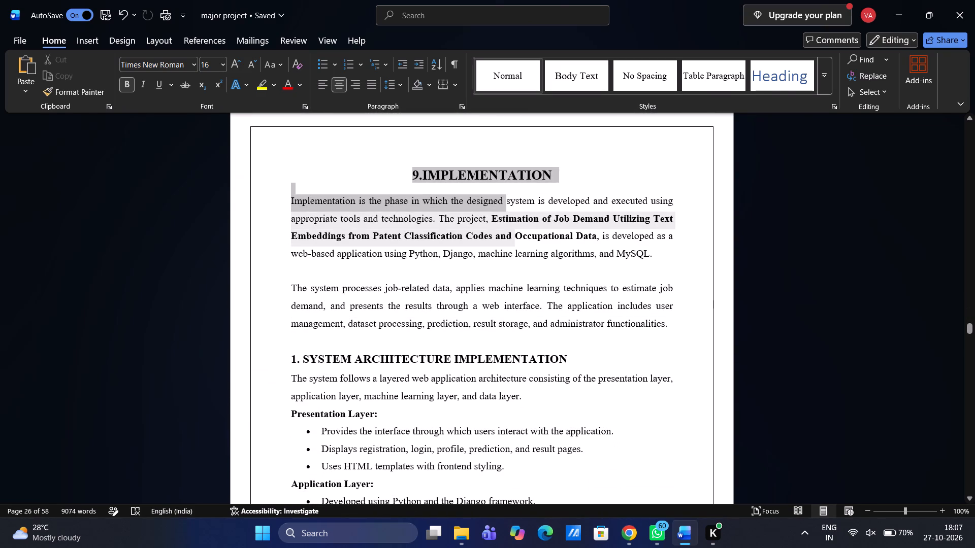
left_click_drag(500, 171, 519, 266)
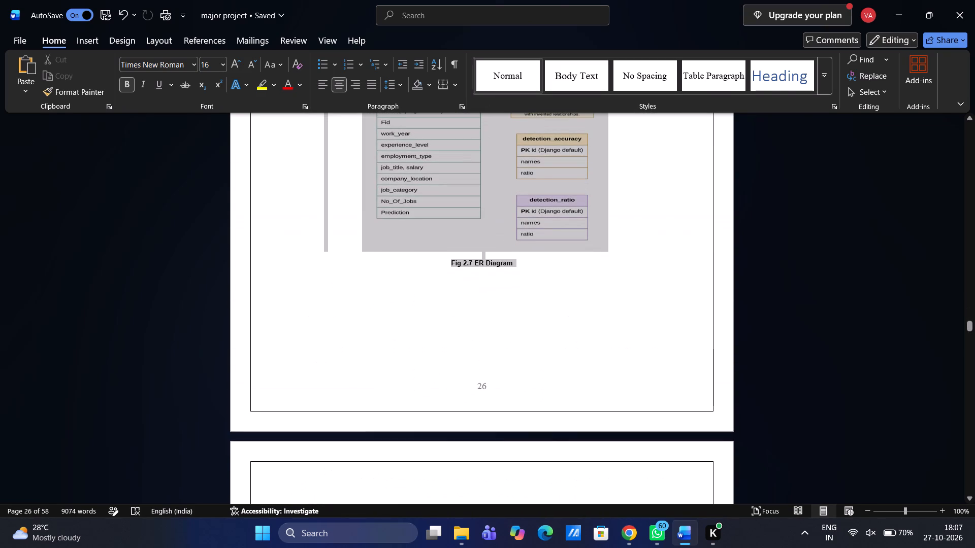
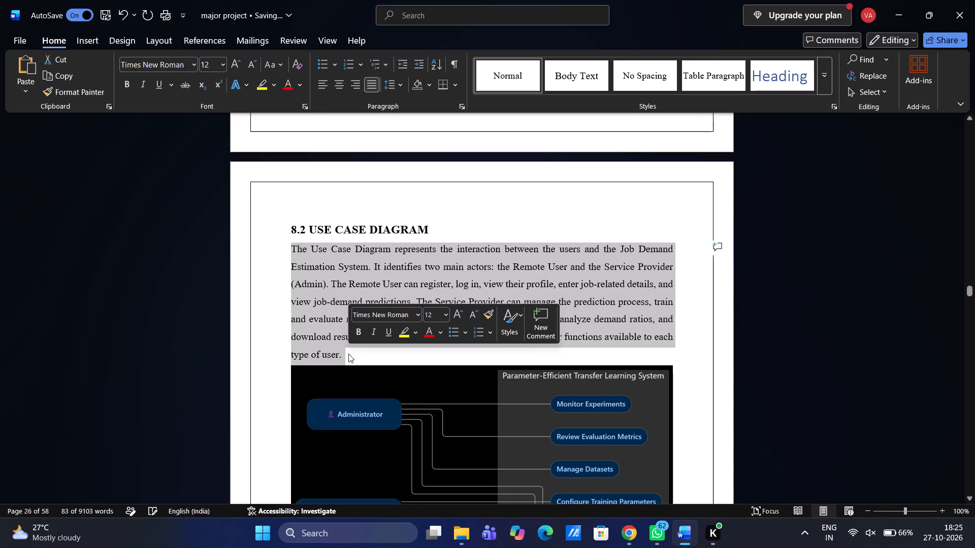
key("ctrl+v")
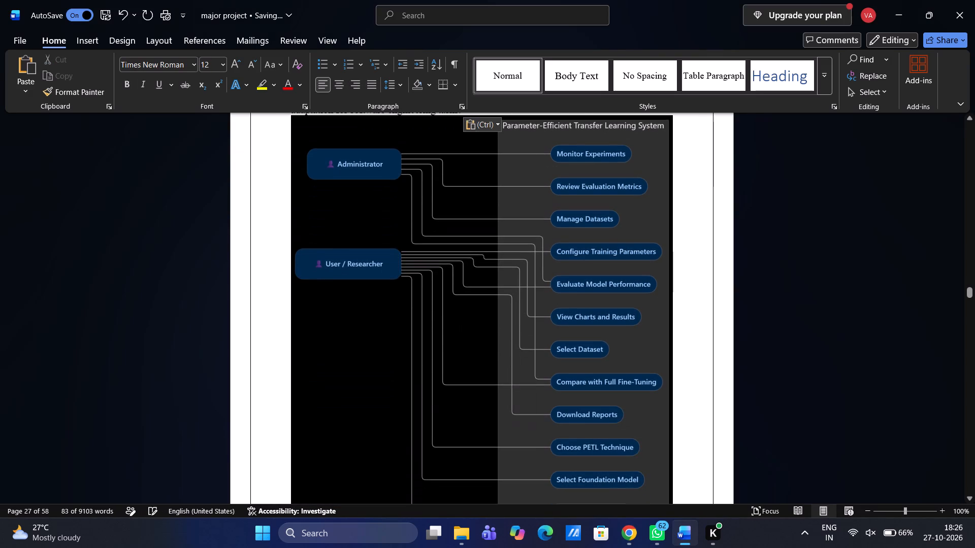
Increase the line spacing of the pasted use case description in section 8.2 to match the report's body text.
scroll(348, 354, "up", 1)
scroll(348, 354, "down", 1)
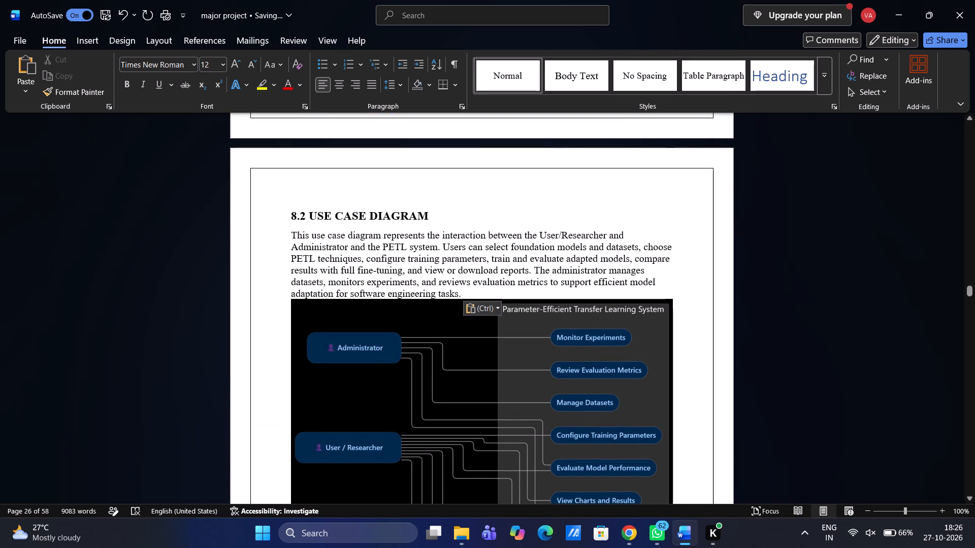
left_click_drag(290, 234, 480, 292)
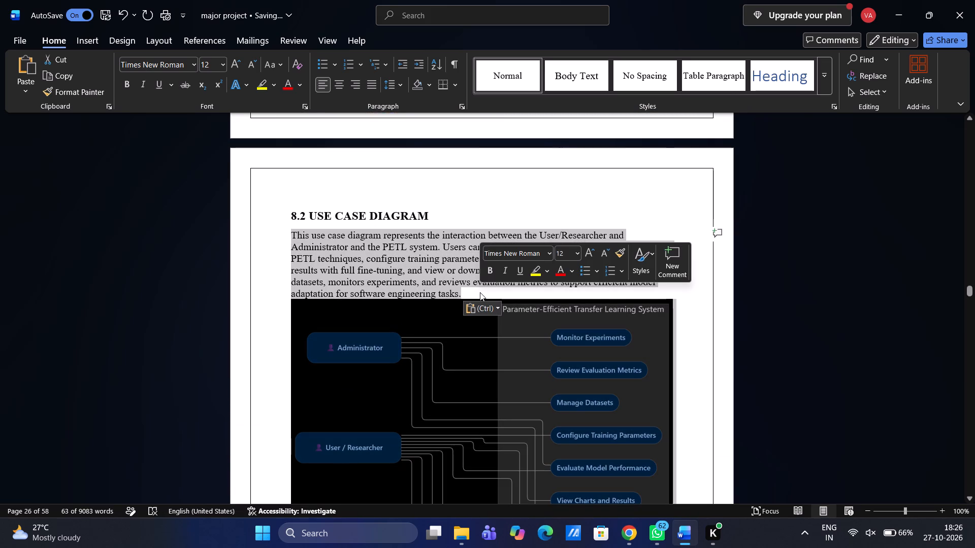
left_click(398, 79)
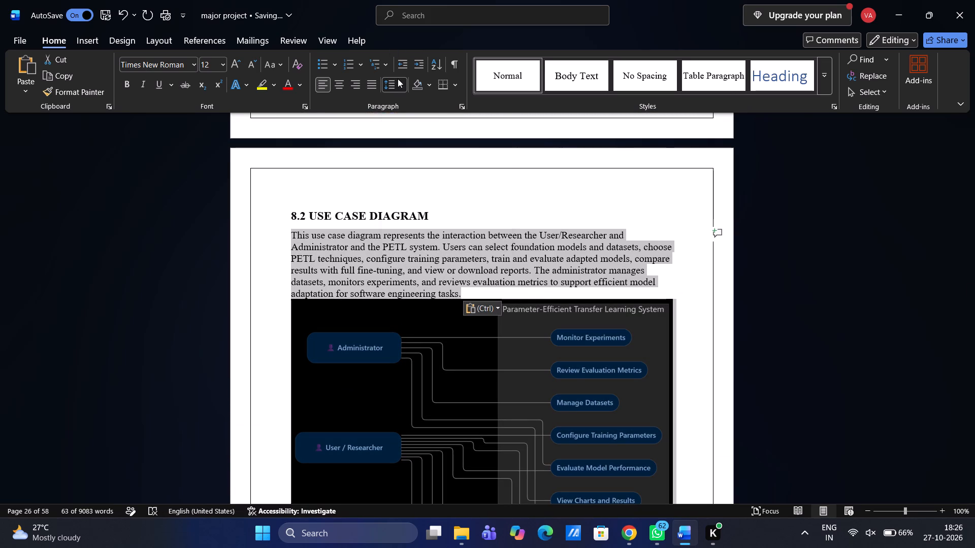
left_click(410, 131)
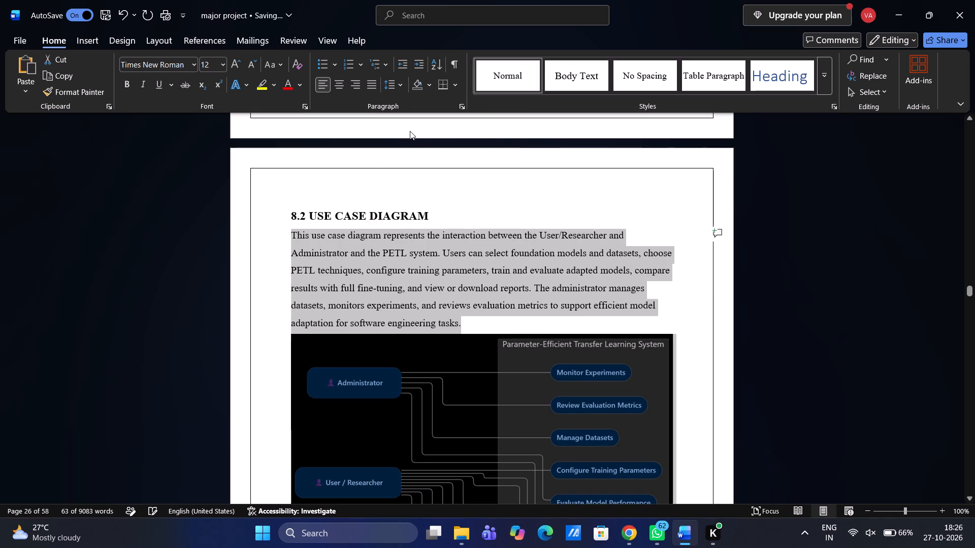
left_click(529, 328)
Insert a line break before the 8.3 CLASS DIAGRAM heading to push it onto the page with its description.
scroll(529, 328, "down", 1)
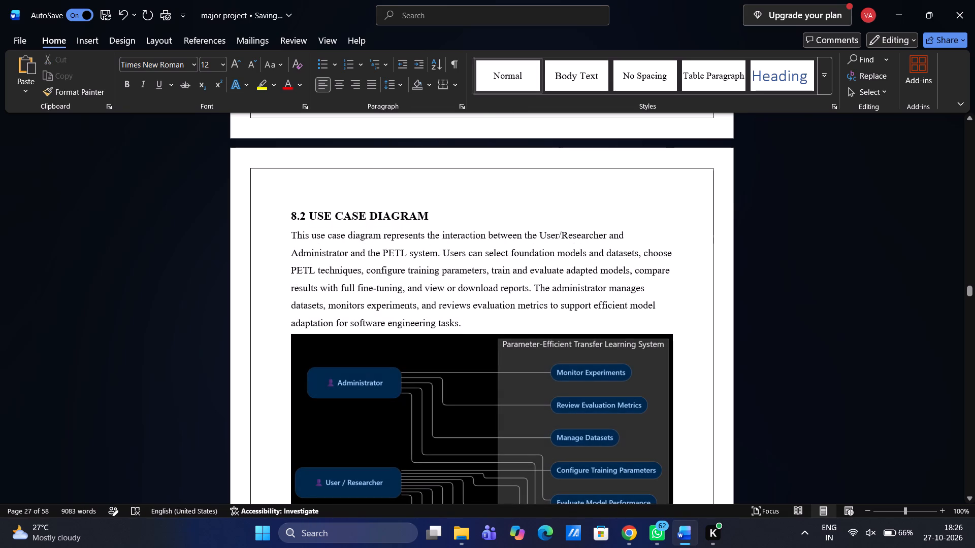
scroll(530, 316, "down", 1)
scroll(537, 266, "down", 1)
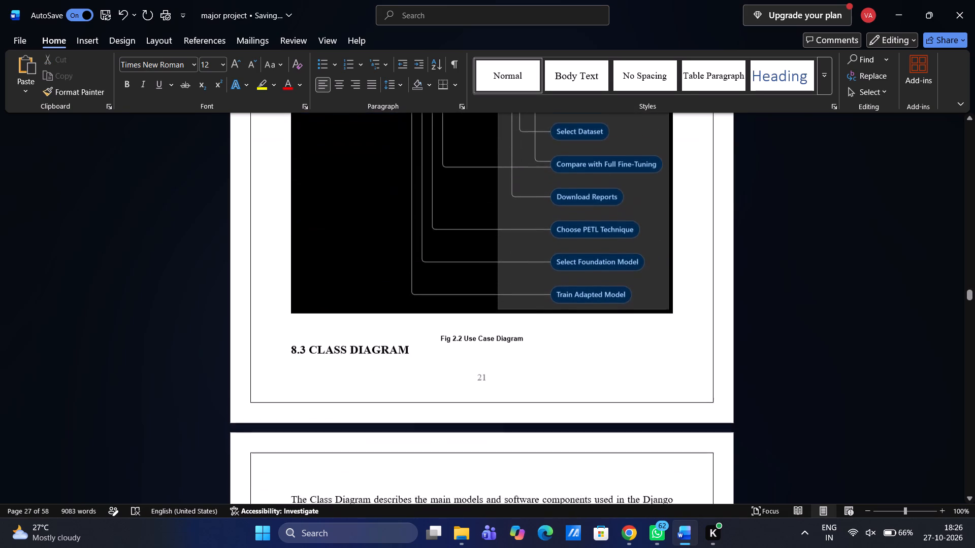
scroll(537, 266, "down", 1)
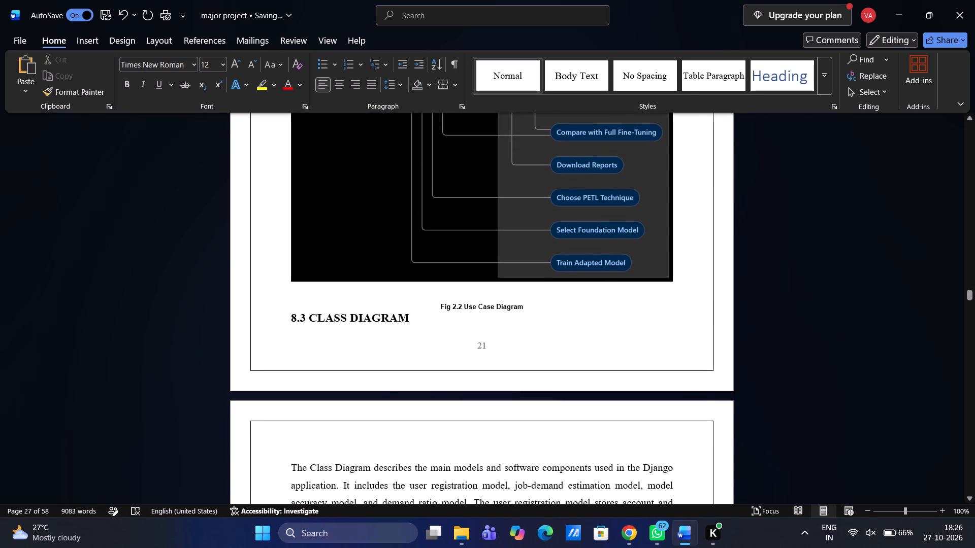
left_click(286, 310)
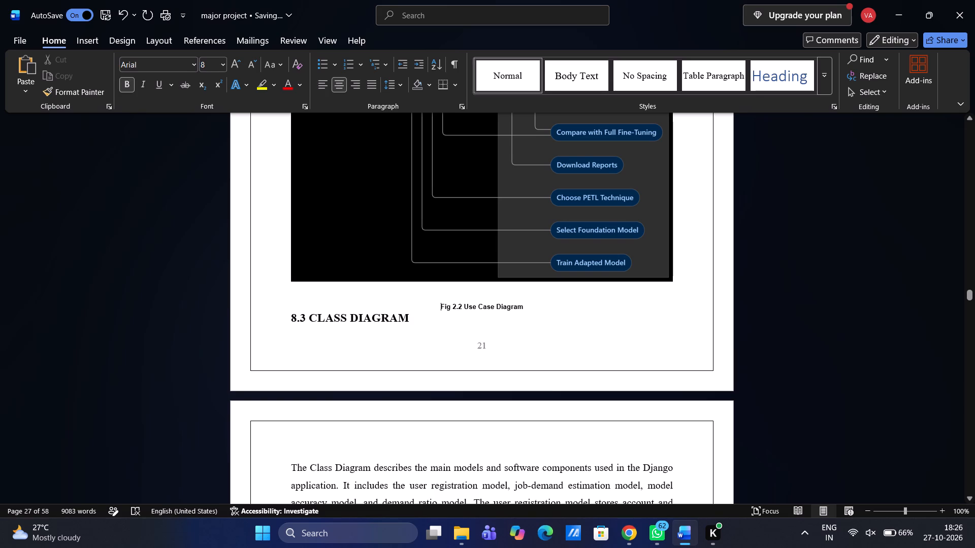
left_click(292, 315)
key("Return")
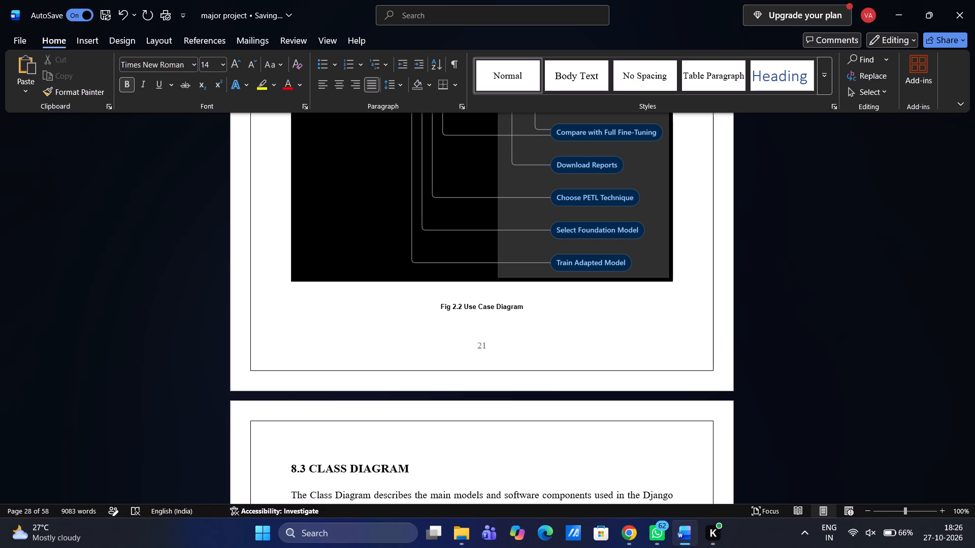
scroll(356, 302, "up", 1)
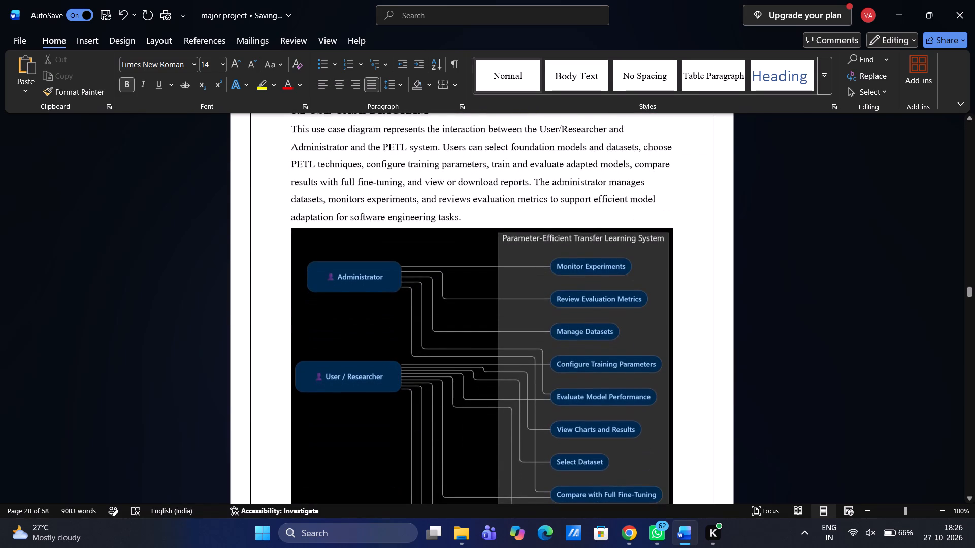
scroll(356, 302, "down", 1)
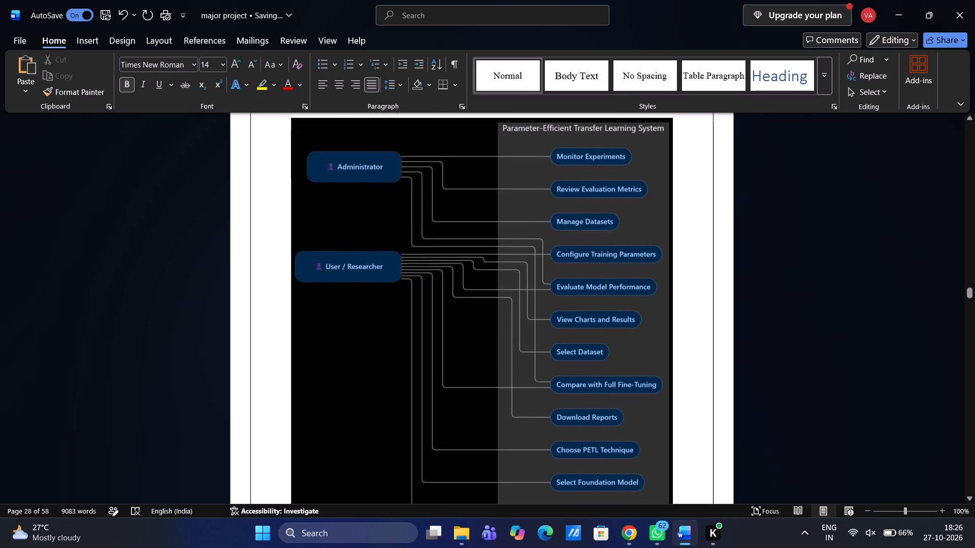
scroll(356, 302, "down", 1)
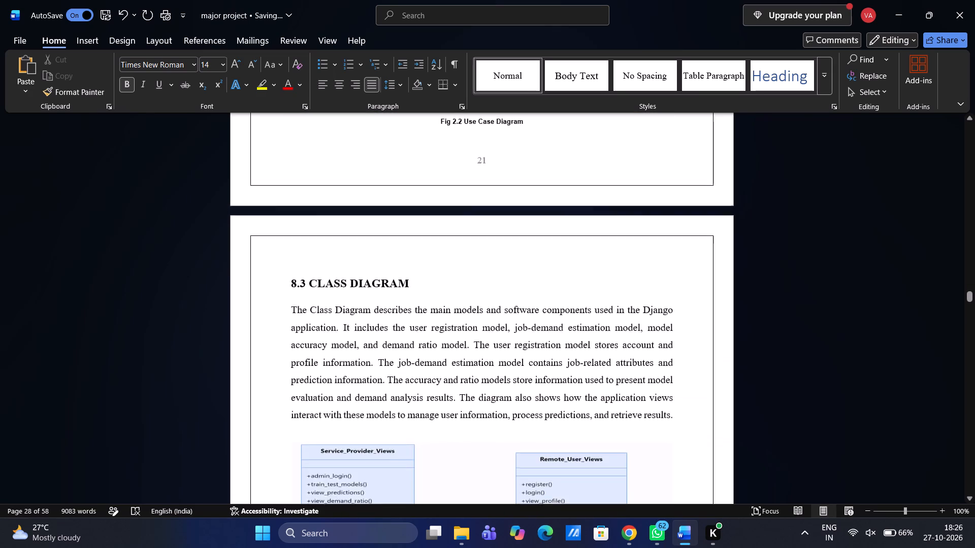
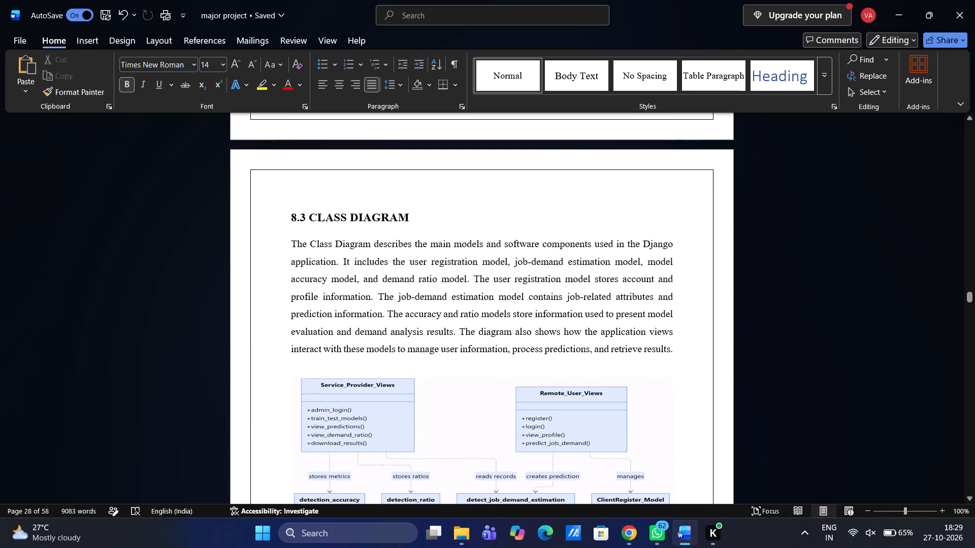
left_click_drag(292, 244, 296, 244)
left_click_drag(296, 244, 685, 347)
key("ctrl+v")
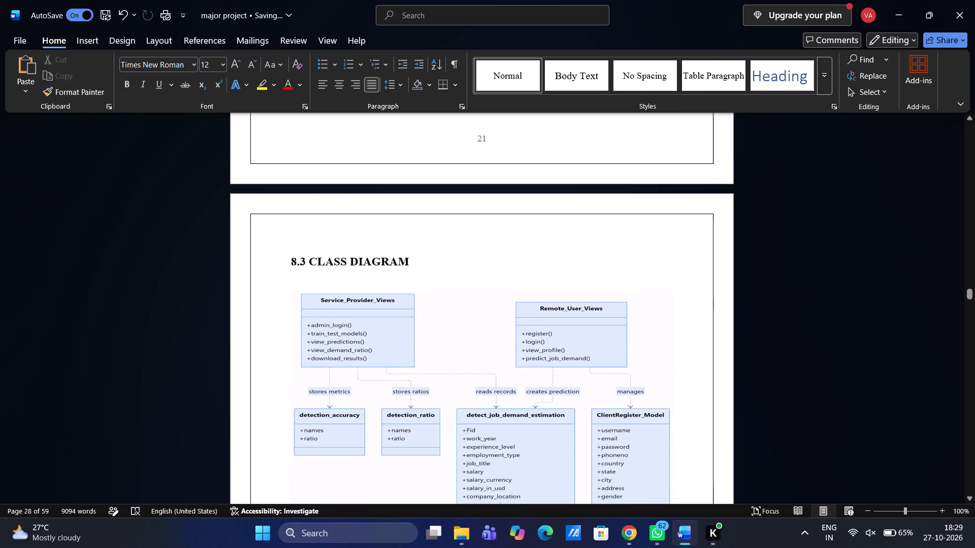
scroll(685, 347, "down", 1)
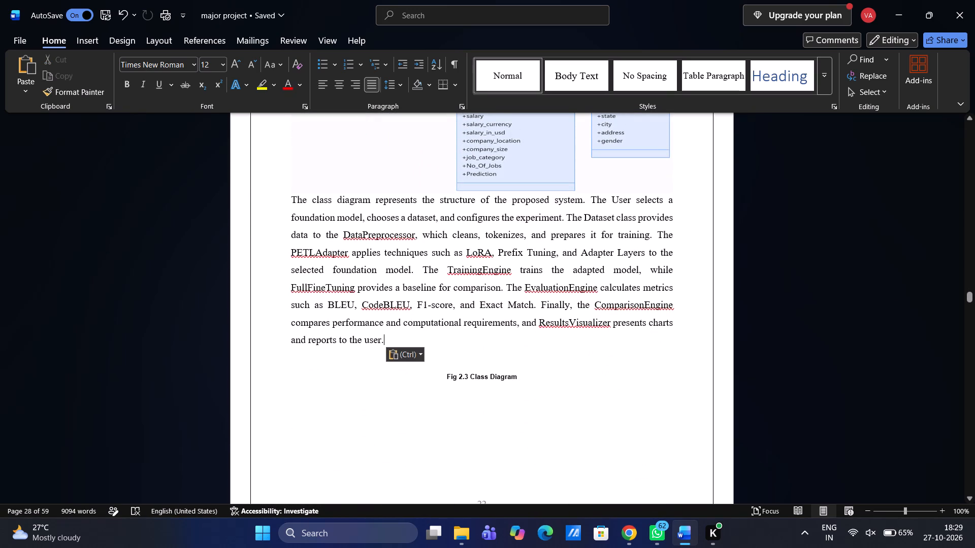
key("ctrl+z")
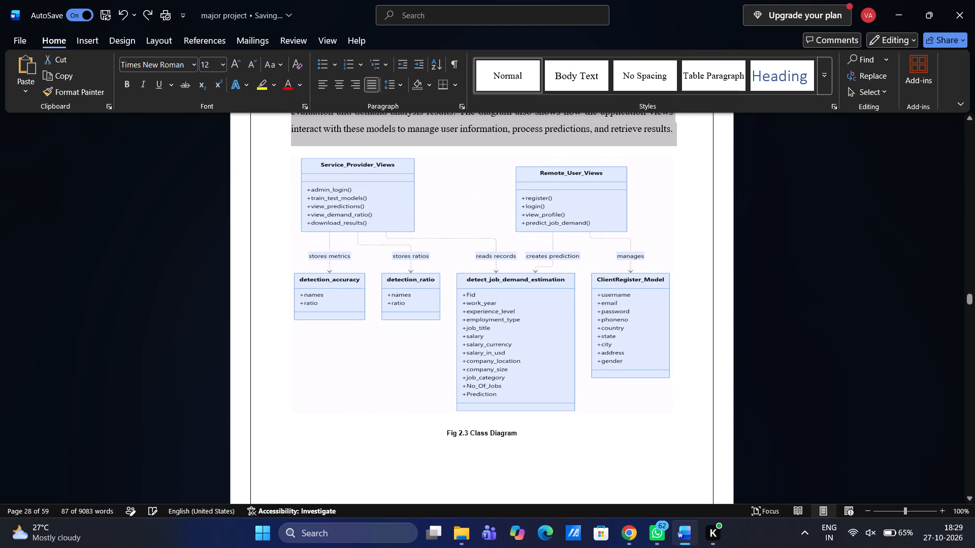
Examine the report from the section 8.3 class diagram through the remaining diagram sections to the start of chapter 9.
left_click(577, 342)
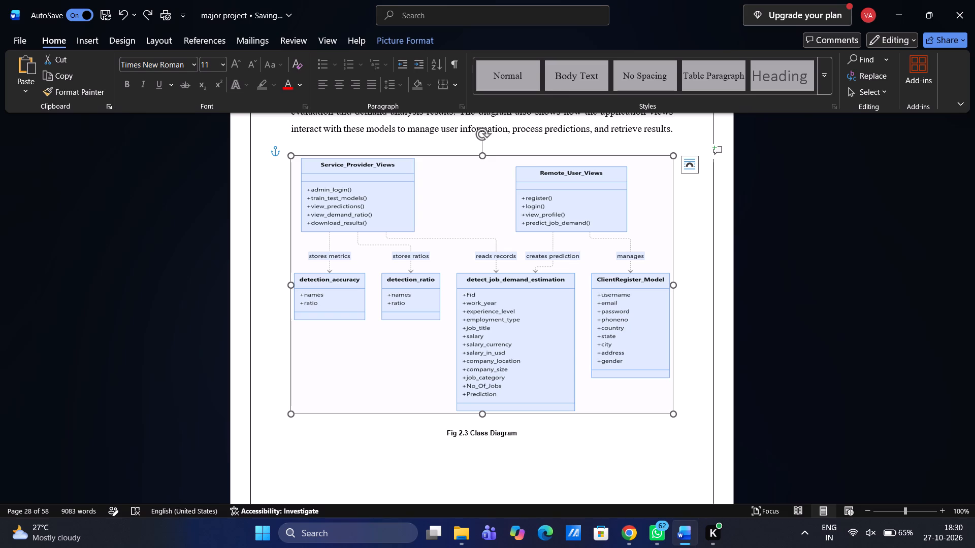
scroll(577, 342, "down", 1)
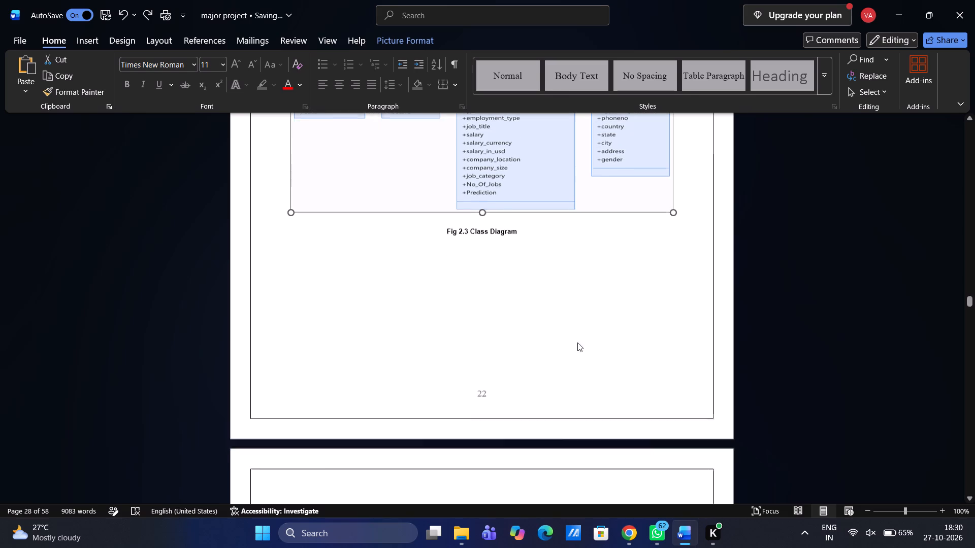
scroll(577, 342, "down", 2)
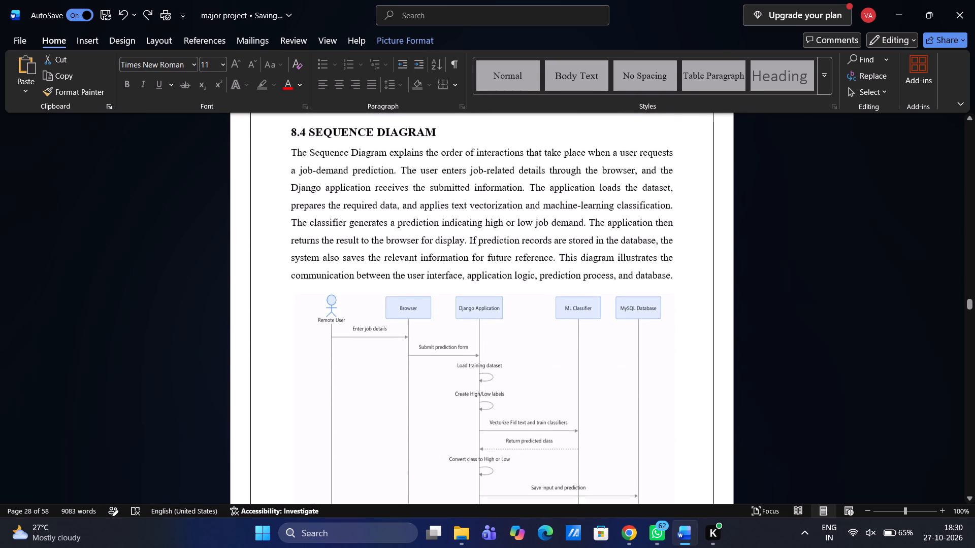
scroll(577, 342, "down", 2)
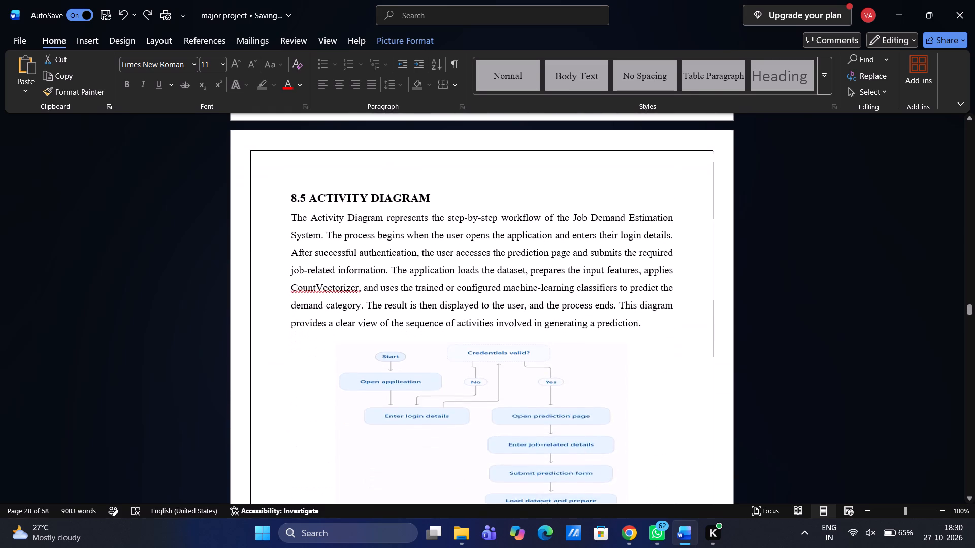
scroll(577, 342, "down", 1)
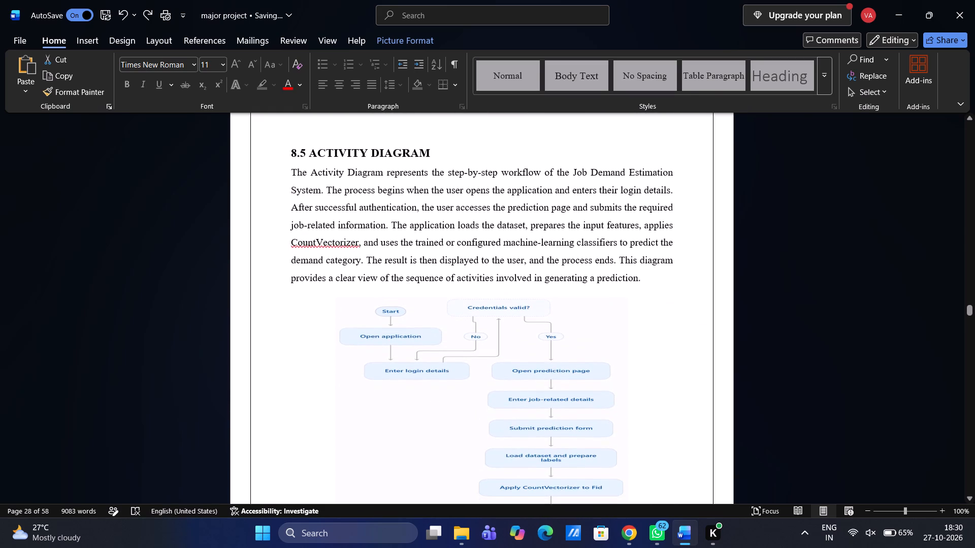
scroll(577, 342, "down", 4)
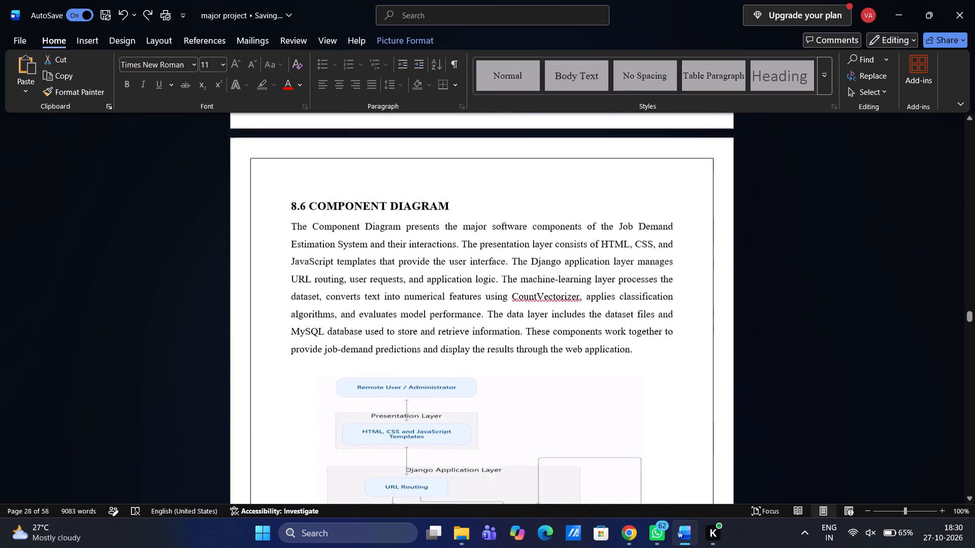
scroll(577, 342, "down", 1)
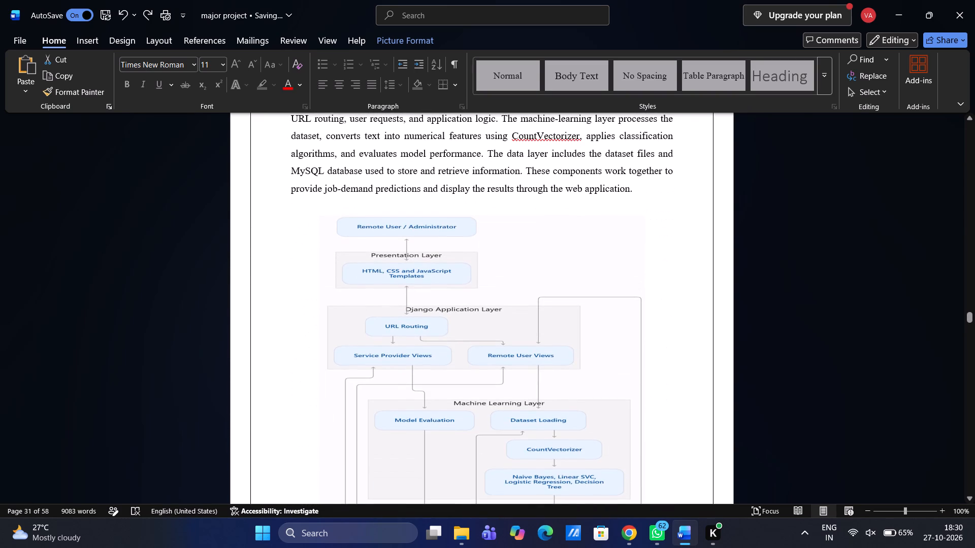
scroll(577, 342, "down", 3)
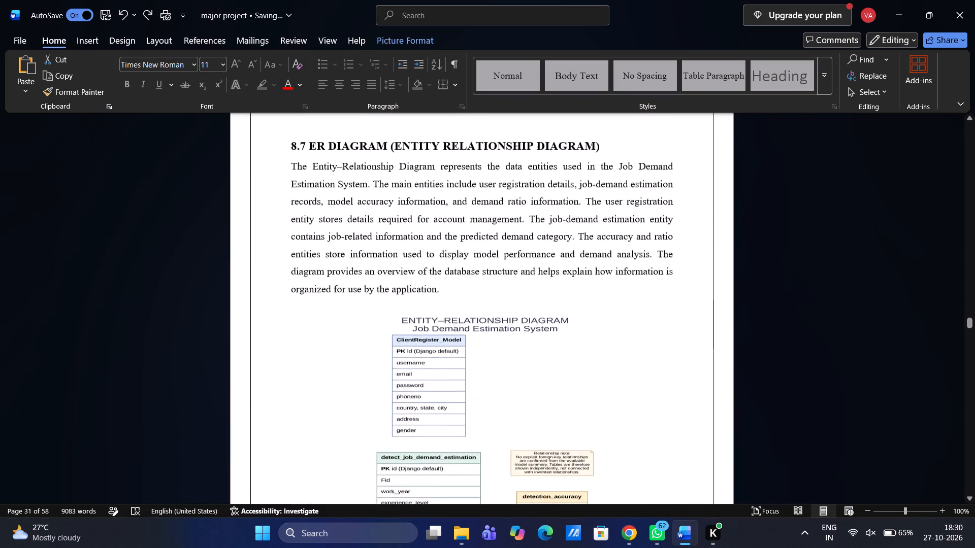
scroll(577, 342, "down", 3)
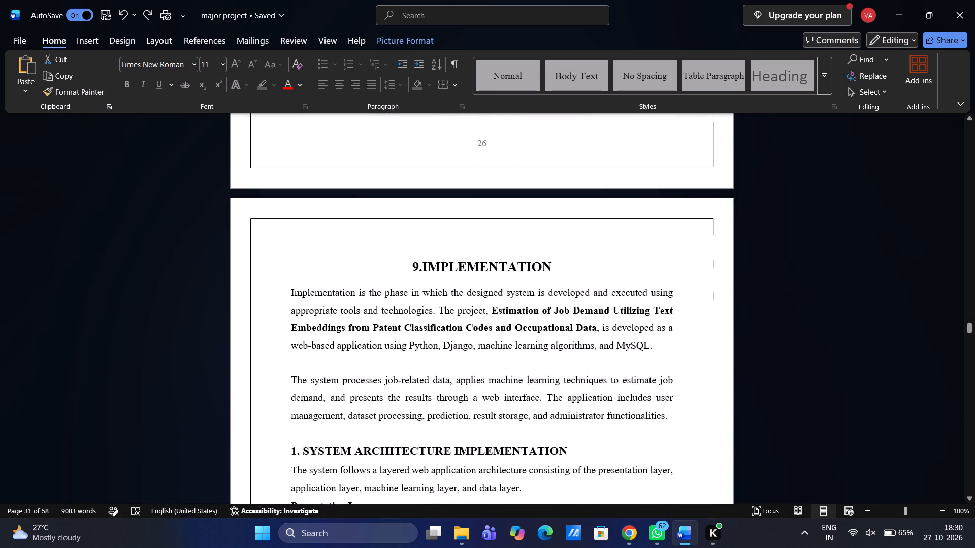
scroll(577, 342, "down", 1)
scroll(577, 342, "up", 6)
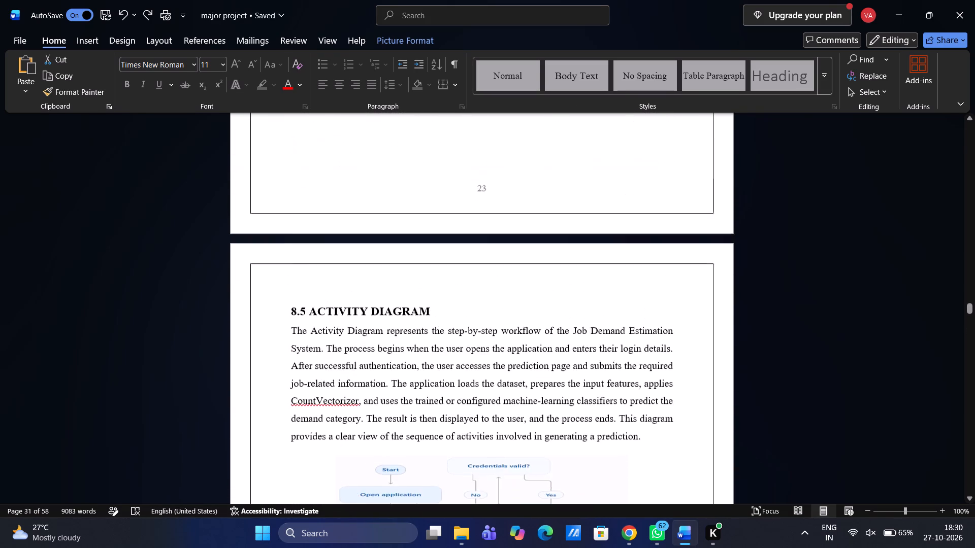
scroll(577, 342, "up", 2)
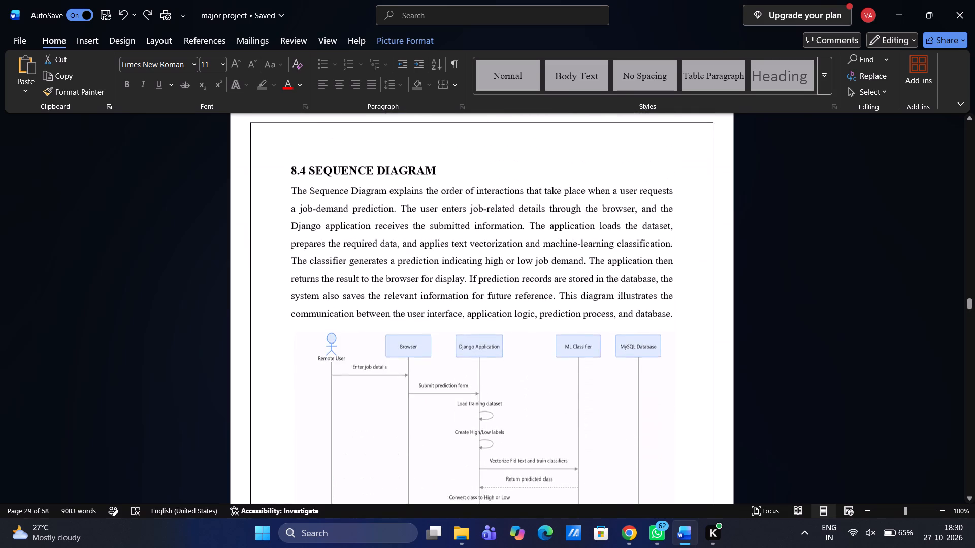
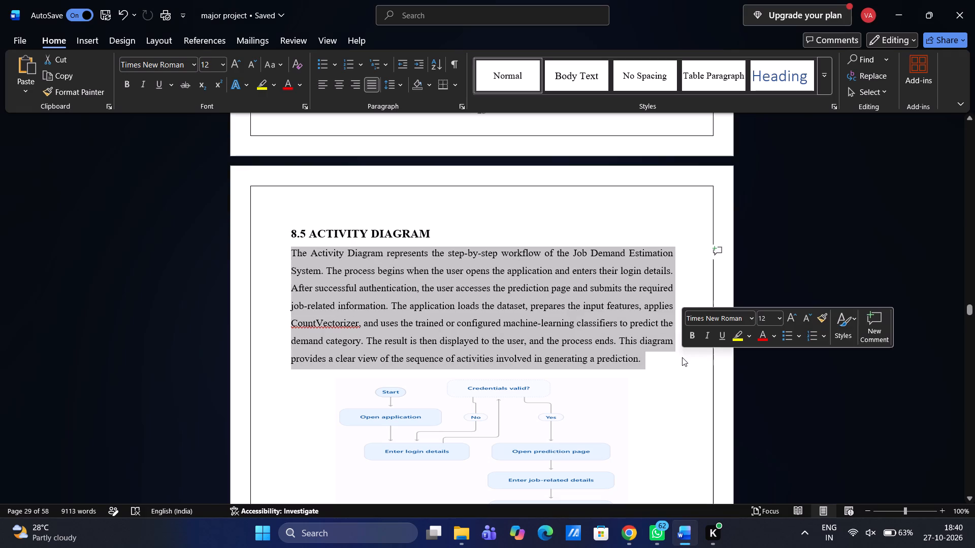
key("ctrl+v")
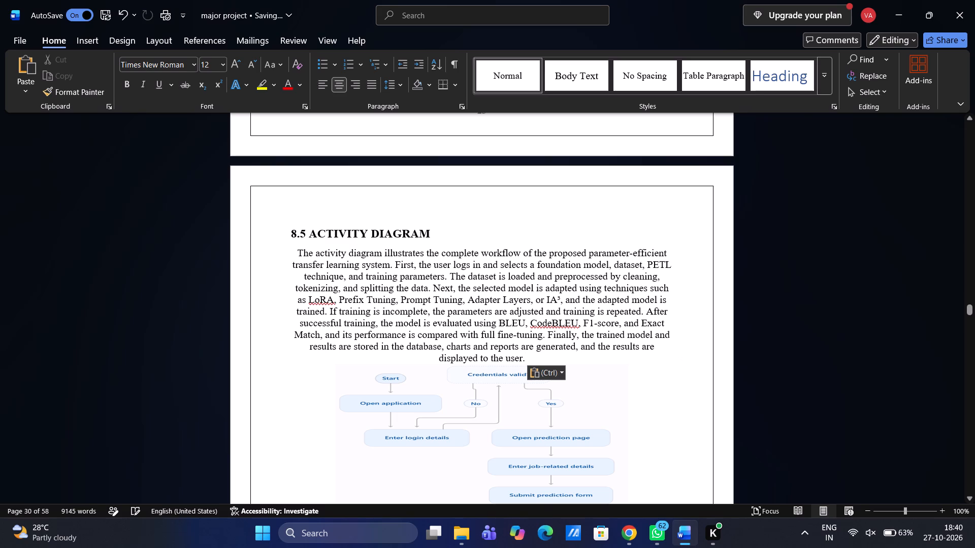
Justify section 8.5's new description and set its line spacing to 1.5.
left_click_drag(296, 252, 530, 361)
left_click(369, 84)
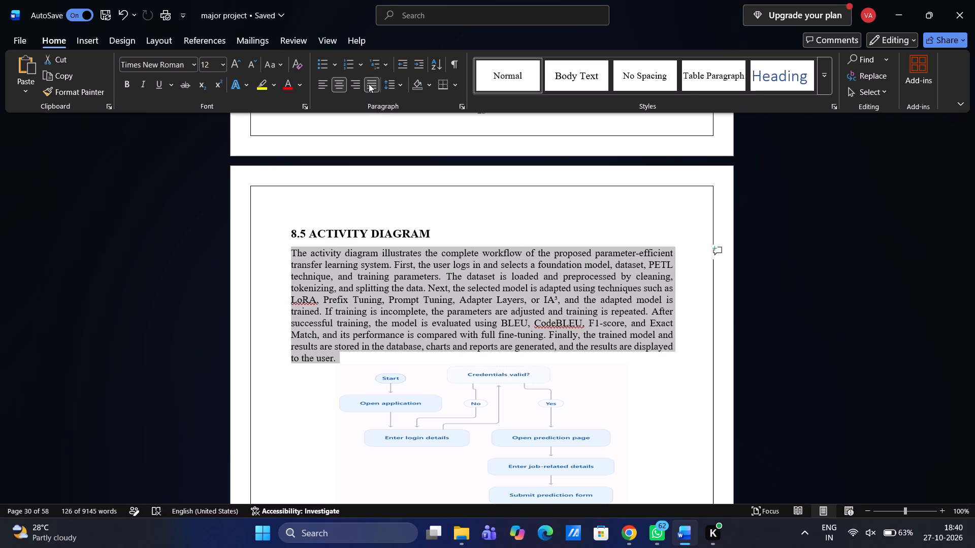
left_click(396, 83)
left_click(416, 136)
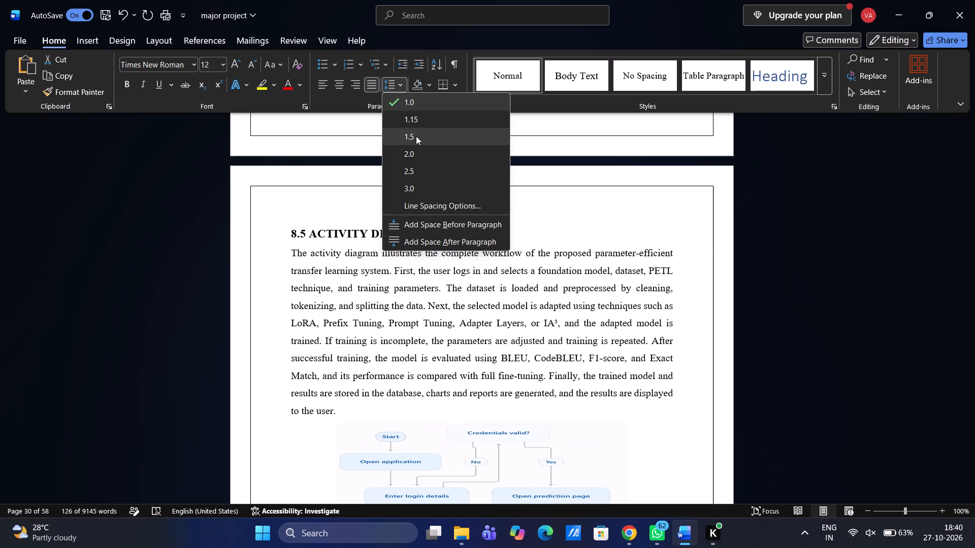
Delete the old job-demand activity diagram picture below section 8.5's description.
left_click(616, 428)
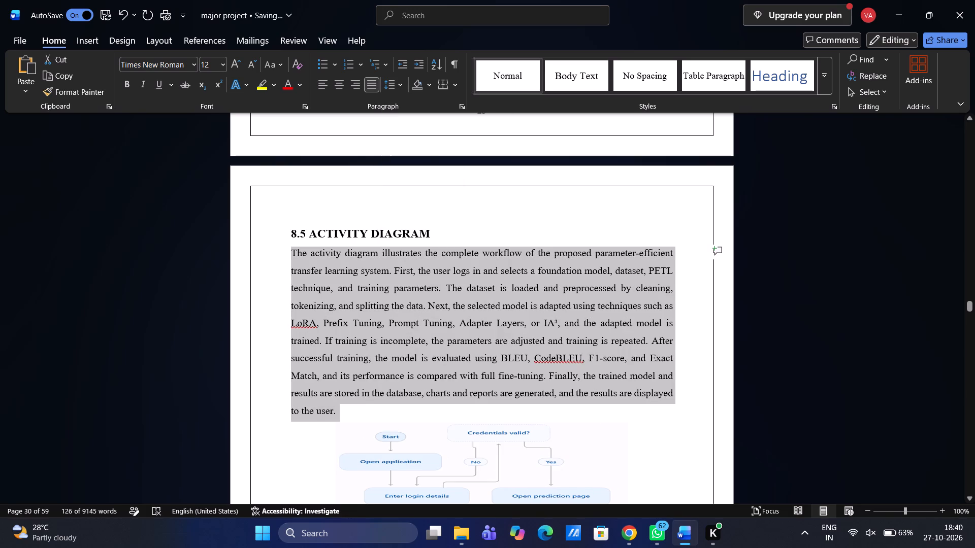
scroll(616, 428, "down", 1)
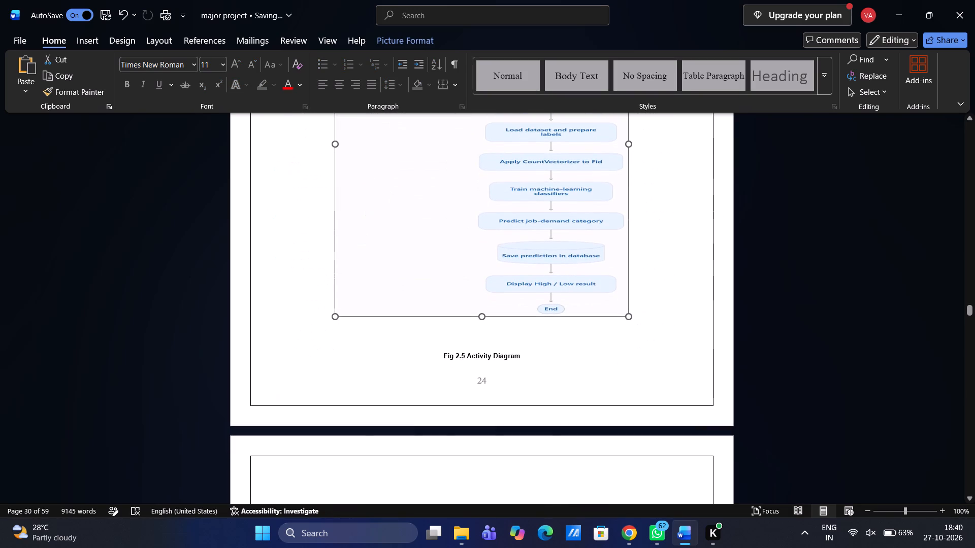
scroll(616, 428, "up", 1)
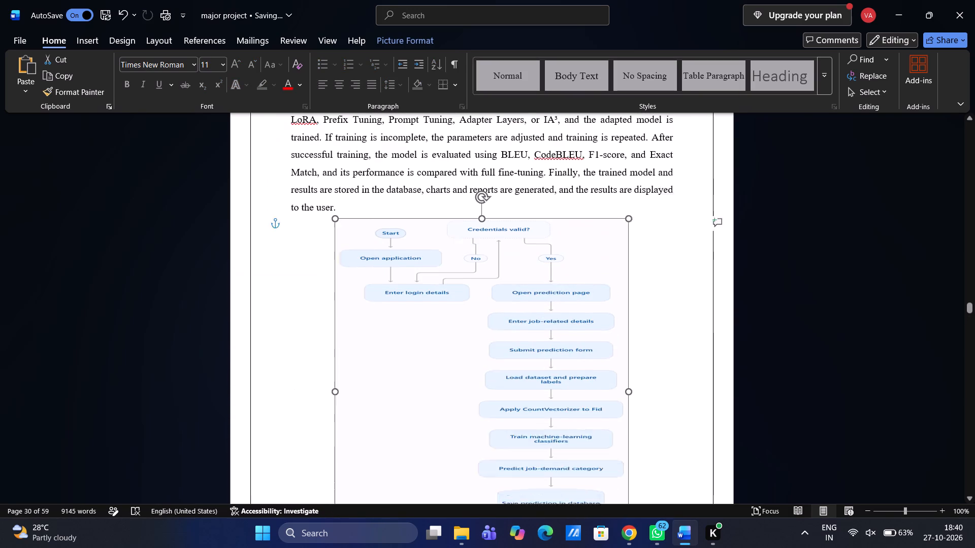
scroll(616, 428, "up", 1)
left_click(585, 423)
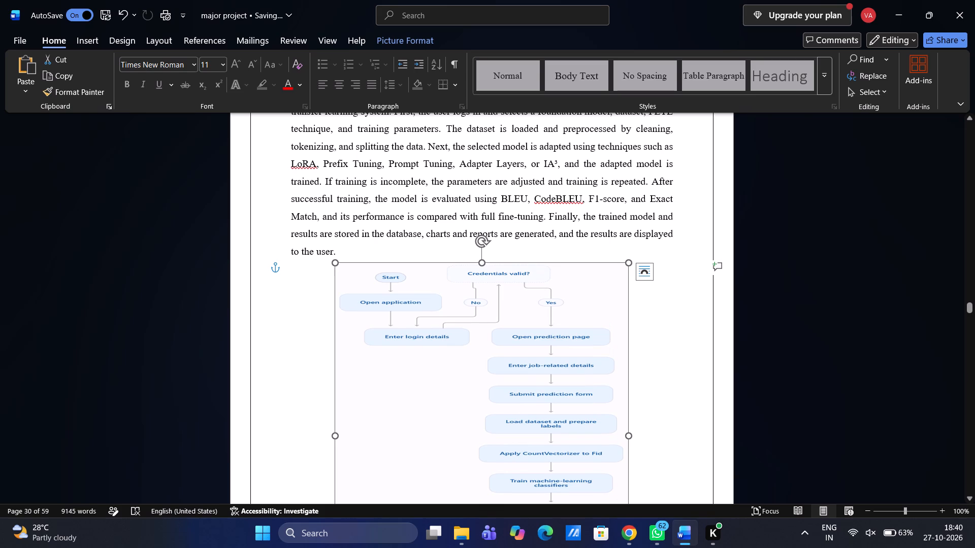
key("Delete")
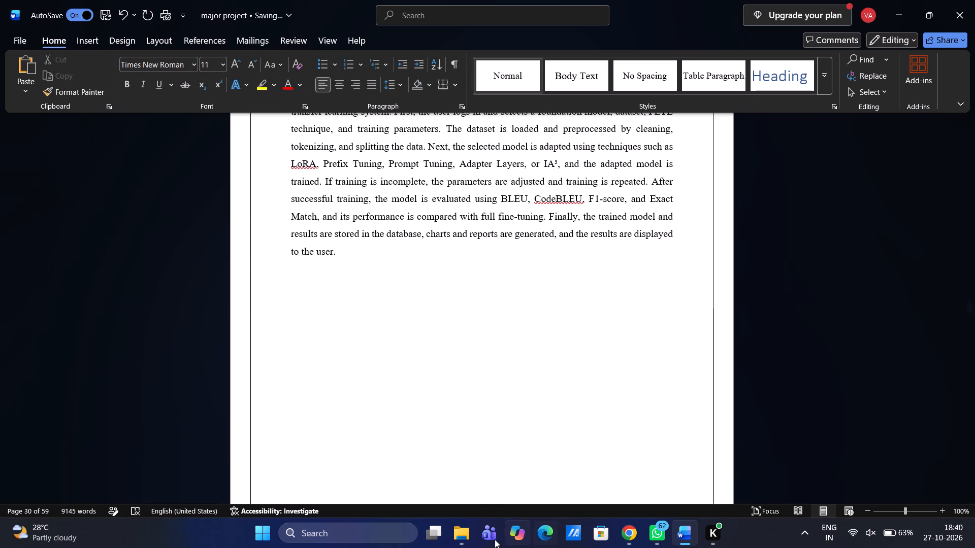
Switch to File Explorer, refresh the Downloads folder and copy the PETL Transfer Learning Activity Diagram image.
left_click(468, 529)
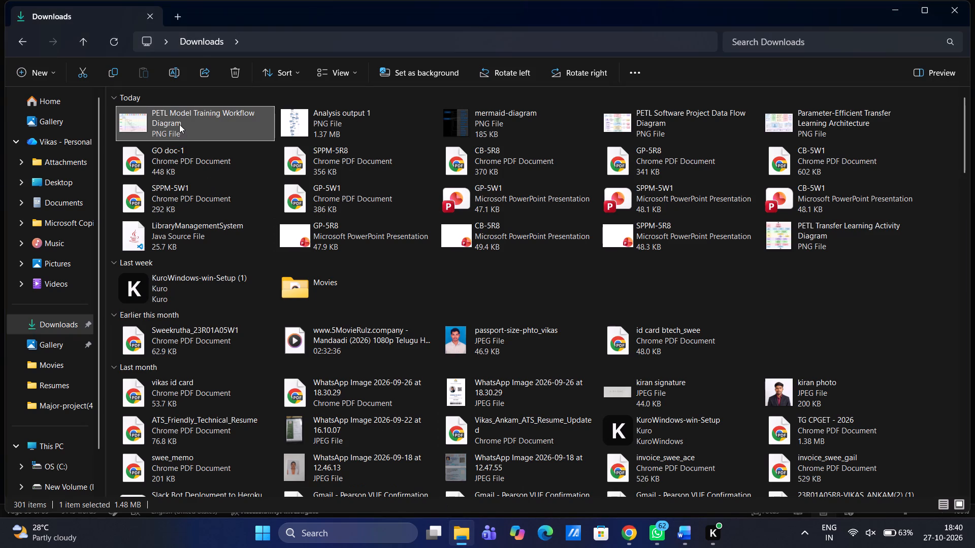
left_click(114, 41)
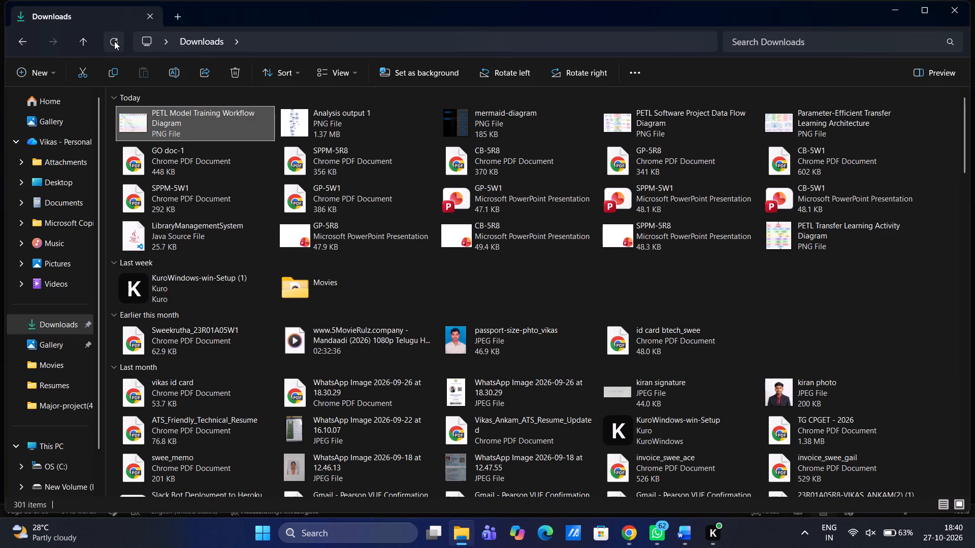
left_click(188, 114)
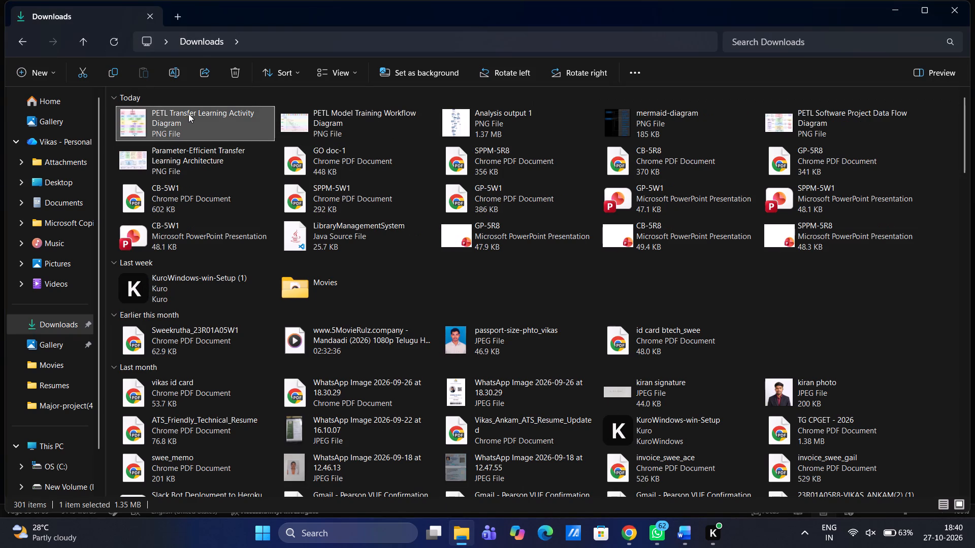
key("ctrl+c")
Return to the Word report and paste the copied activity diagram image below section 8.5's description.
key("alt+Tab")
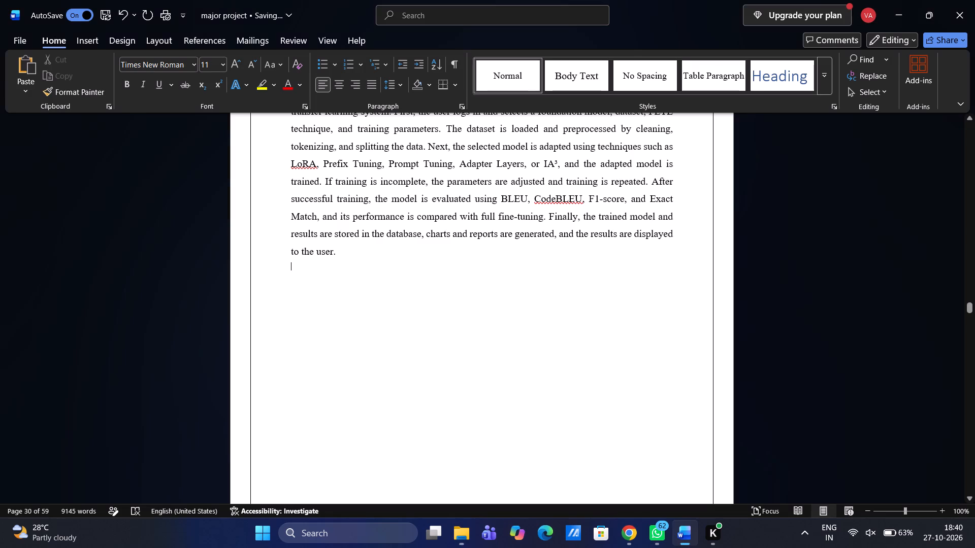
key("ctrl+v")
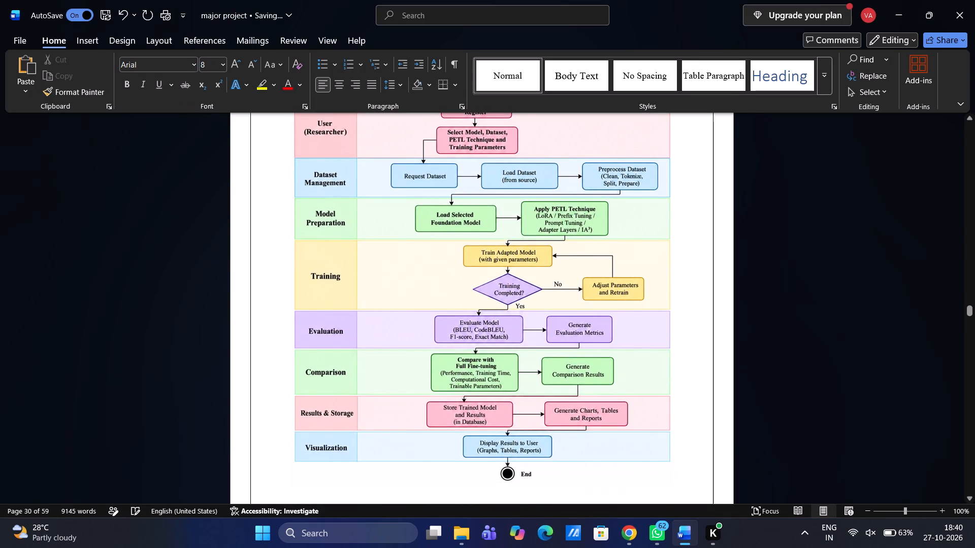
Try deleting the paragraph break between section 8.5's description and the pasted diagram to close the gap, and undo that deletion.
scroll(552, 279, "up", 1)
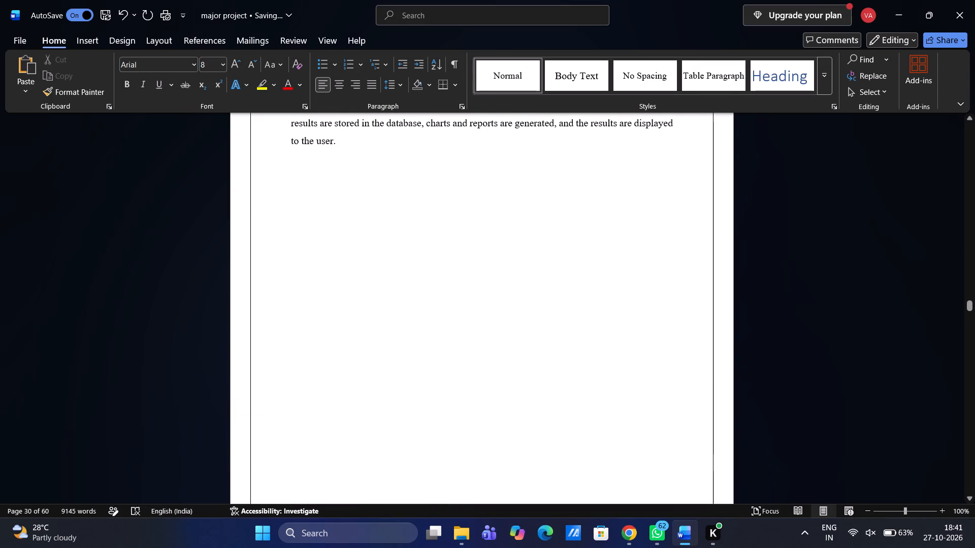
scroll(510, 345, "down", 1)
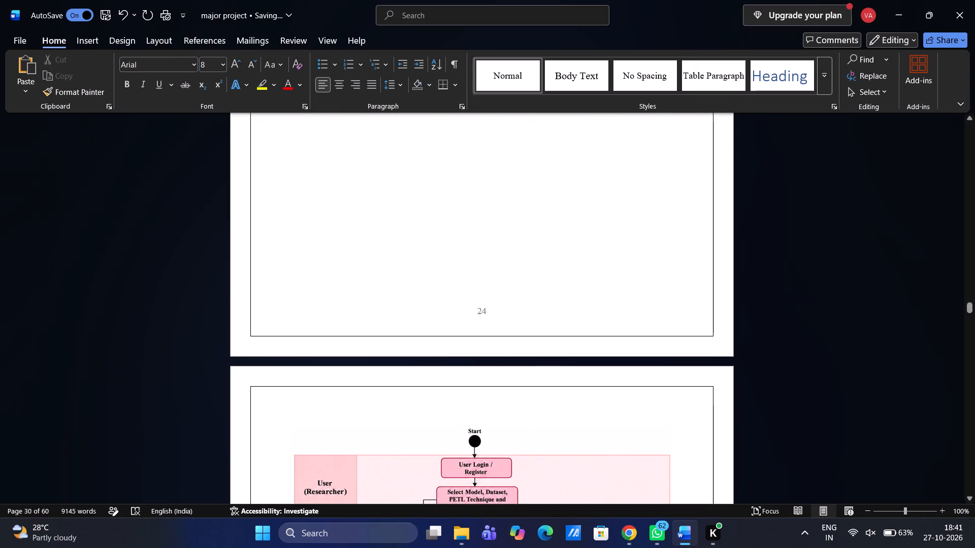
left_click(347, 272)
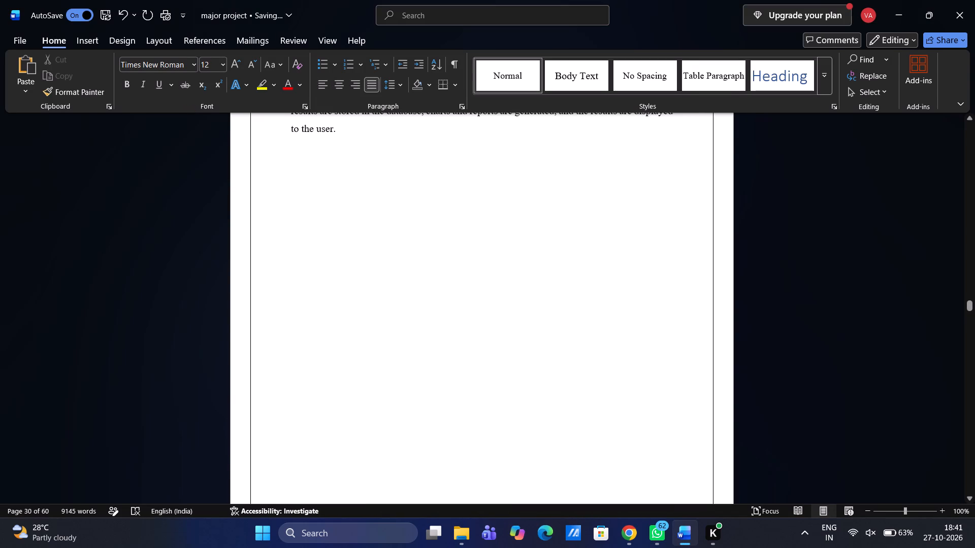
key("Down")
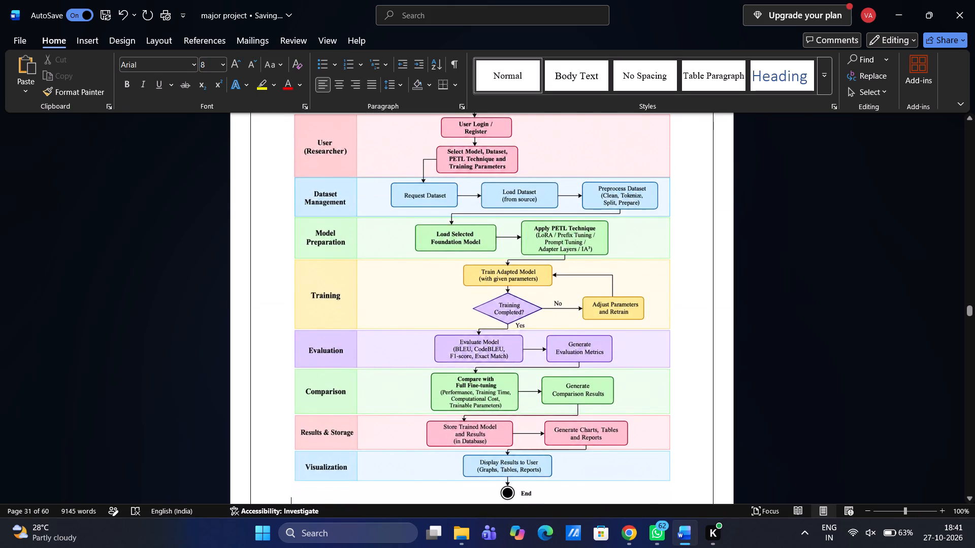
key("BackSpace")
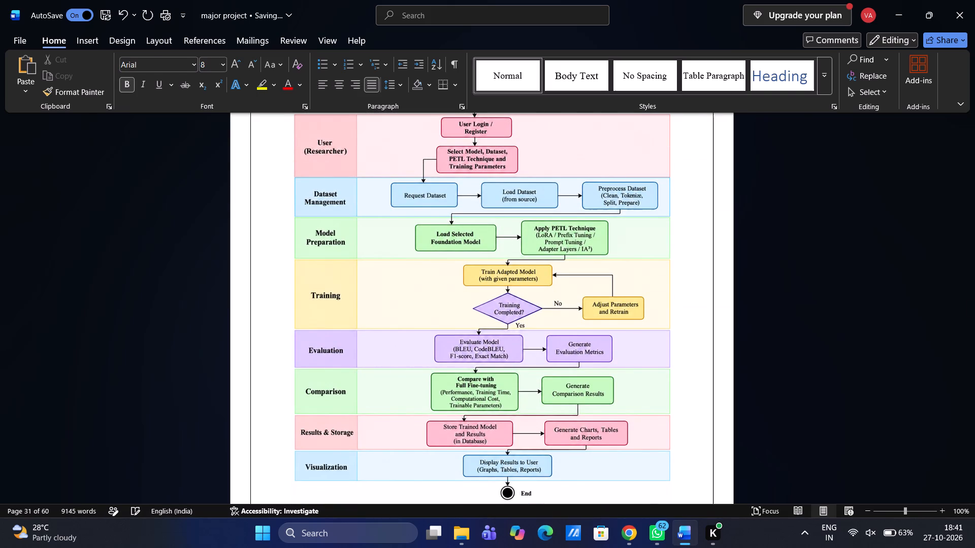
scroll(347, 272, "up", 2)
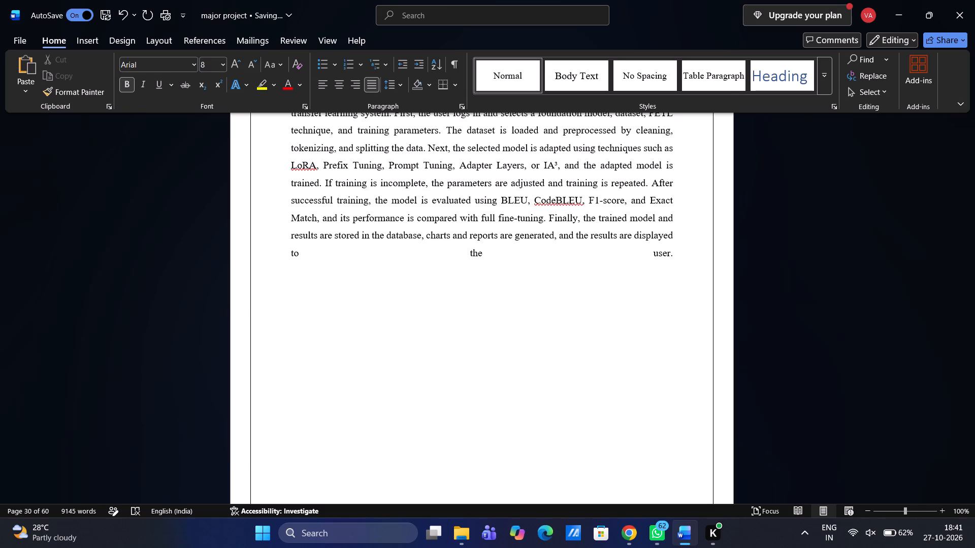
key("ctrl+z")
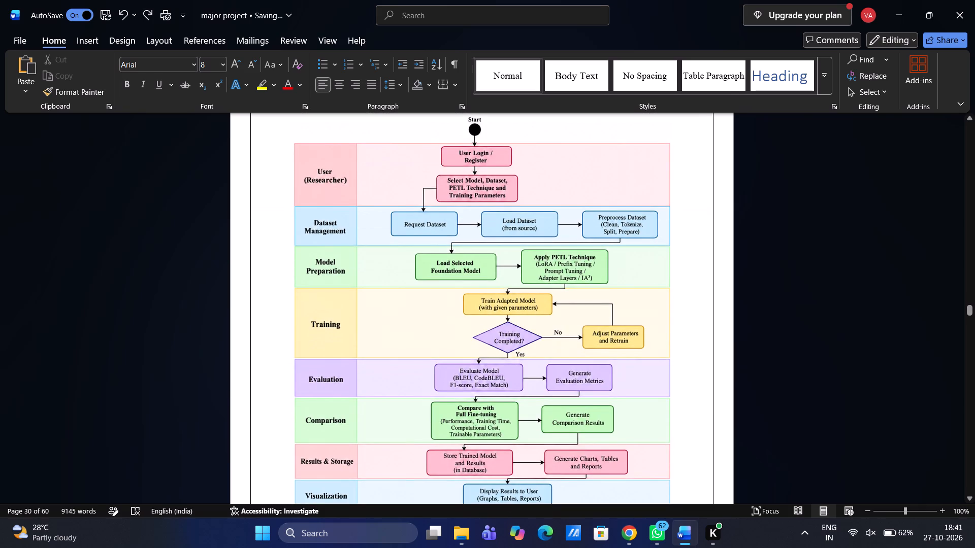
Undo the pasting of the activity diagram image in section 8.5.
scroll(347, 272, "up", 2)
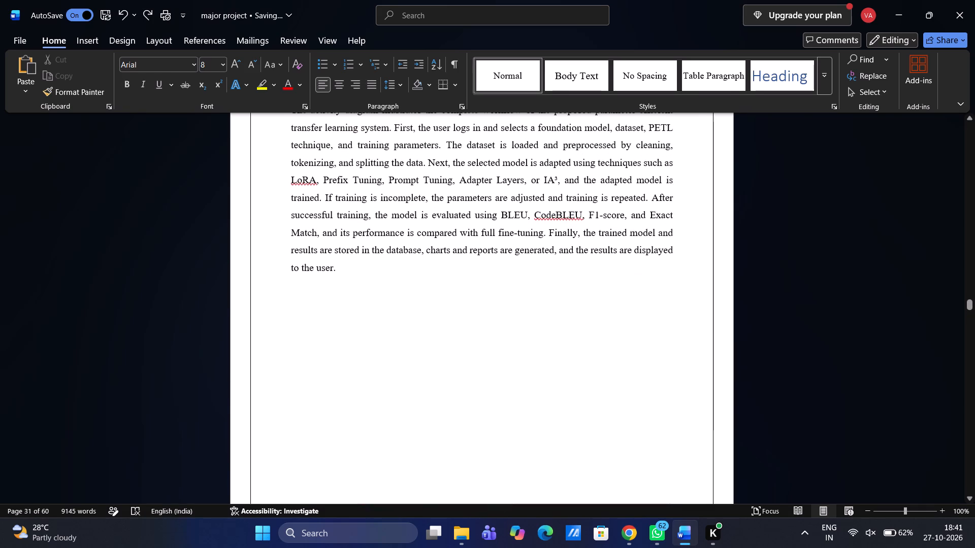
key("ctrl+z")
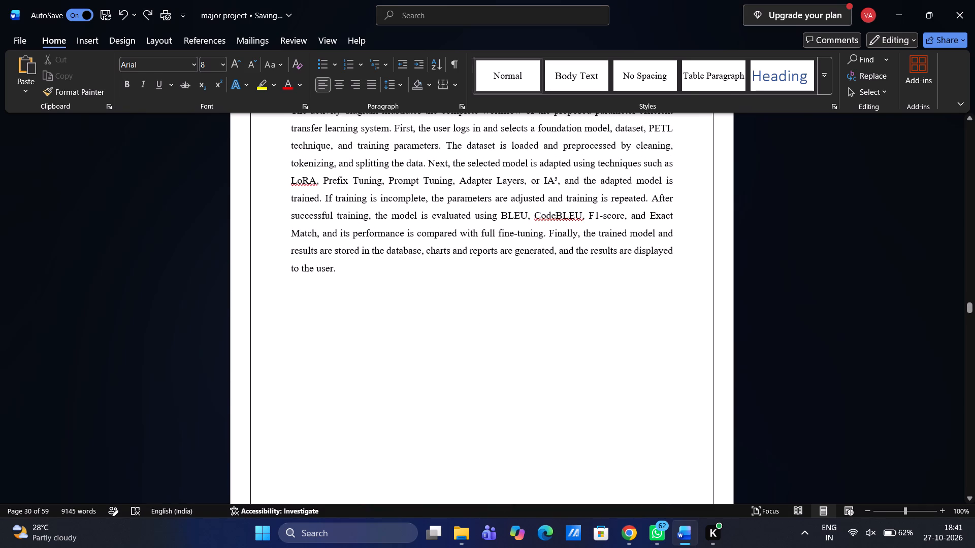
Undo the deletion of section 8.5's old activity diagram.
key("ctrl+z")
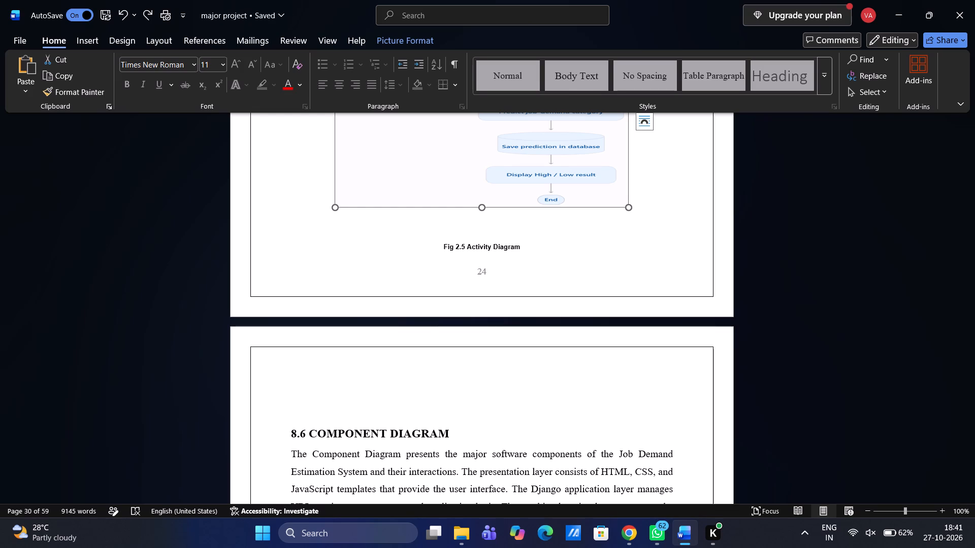
Replace section 8.5's old activity diagram with the copied PETL Transfer Learning Activity Diagram image.
left_click(505, 165)
key("Delete")
key("ctrl+v")
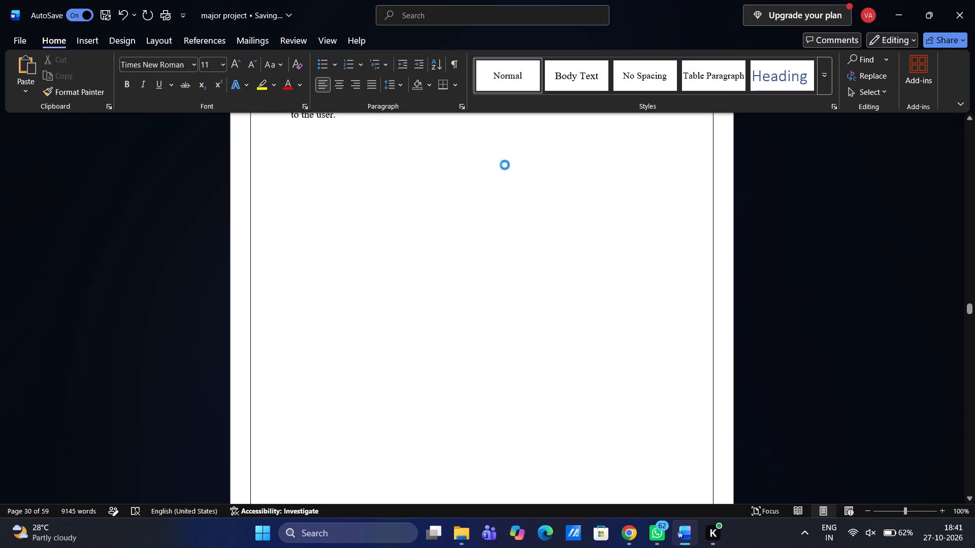
Shrink the pasted PETL activity diagram proportionally so it fits on the same page as section 8.5's description.
scroll(505, 165, "right", 1)
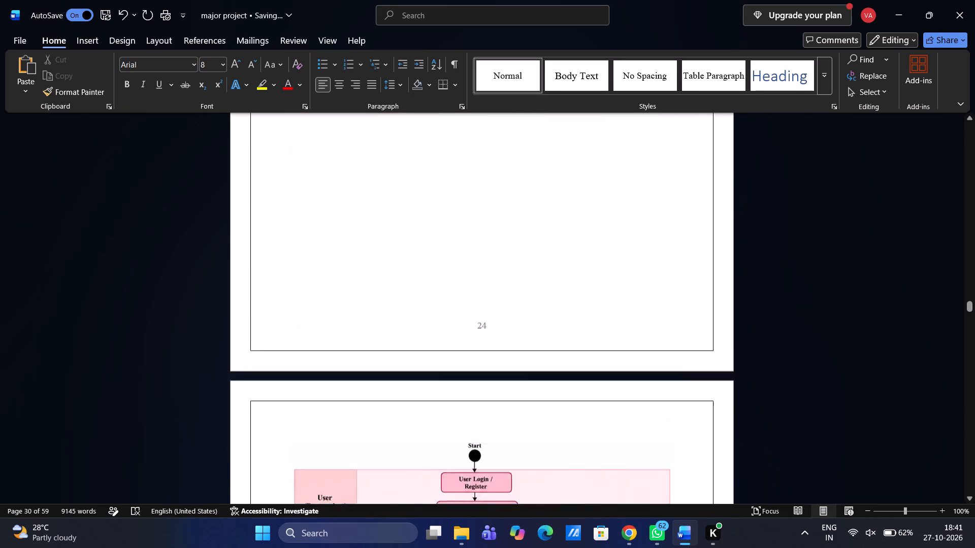
scroll(505, 165, "right", 2)
scroll(505, 165, "up", 1)
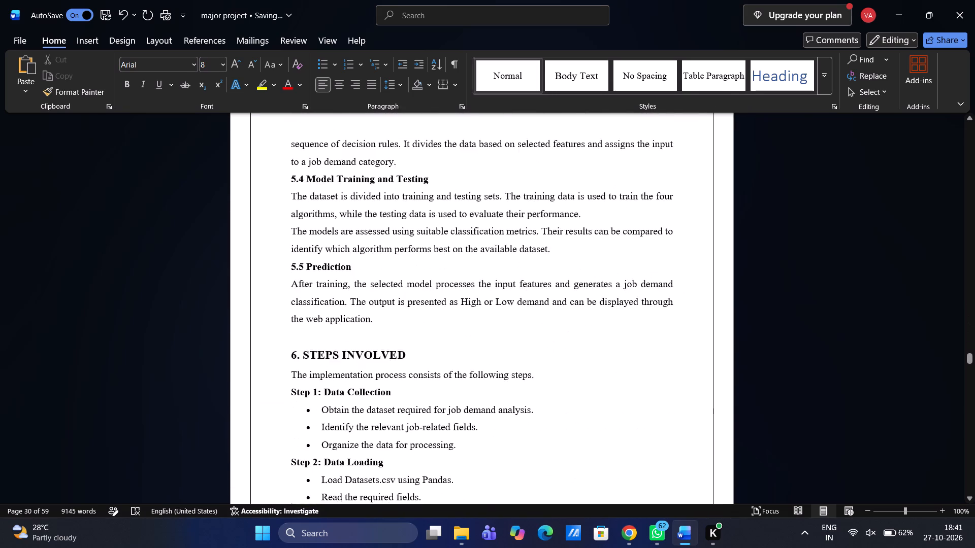
scroll(505, 165, "up", 4)
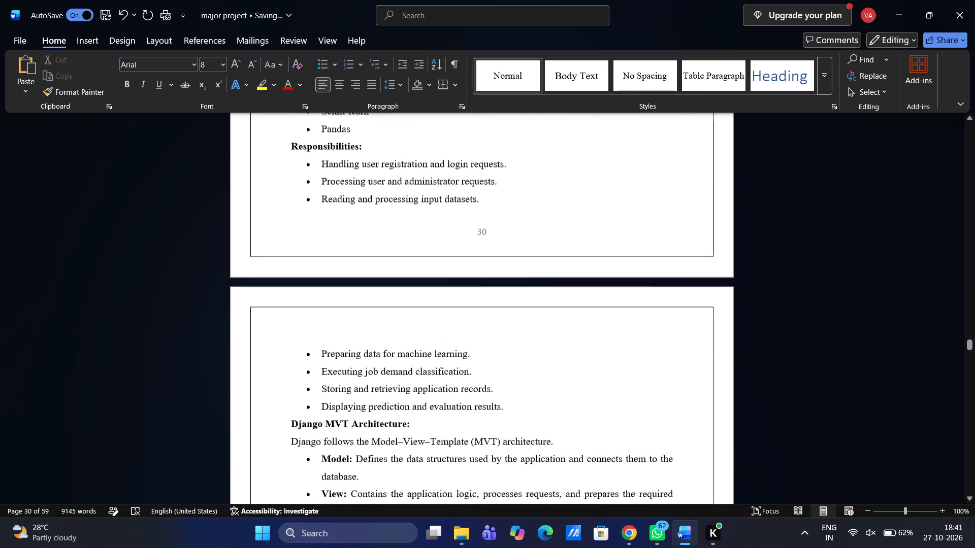
scroll(505, 165, "up", 2)
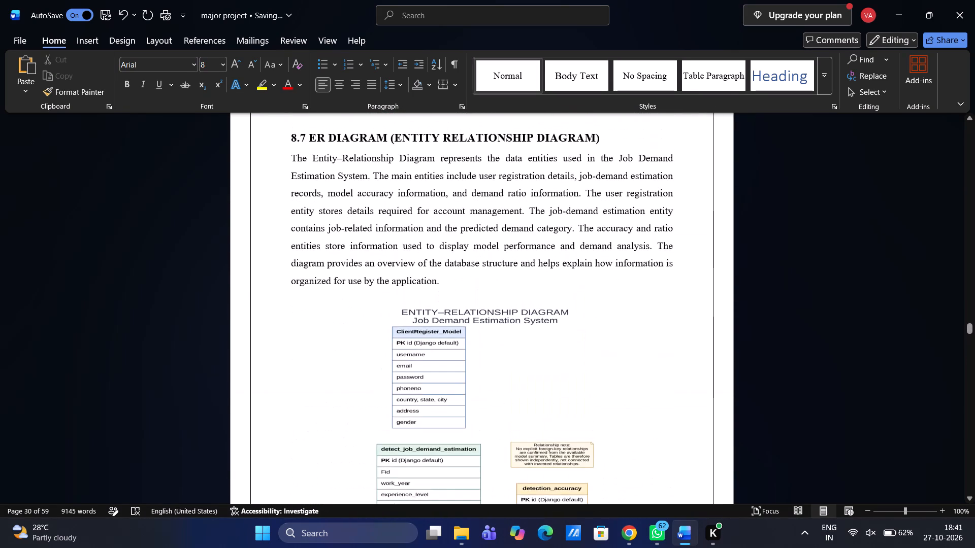
scroll(505, 165, "up", 2)
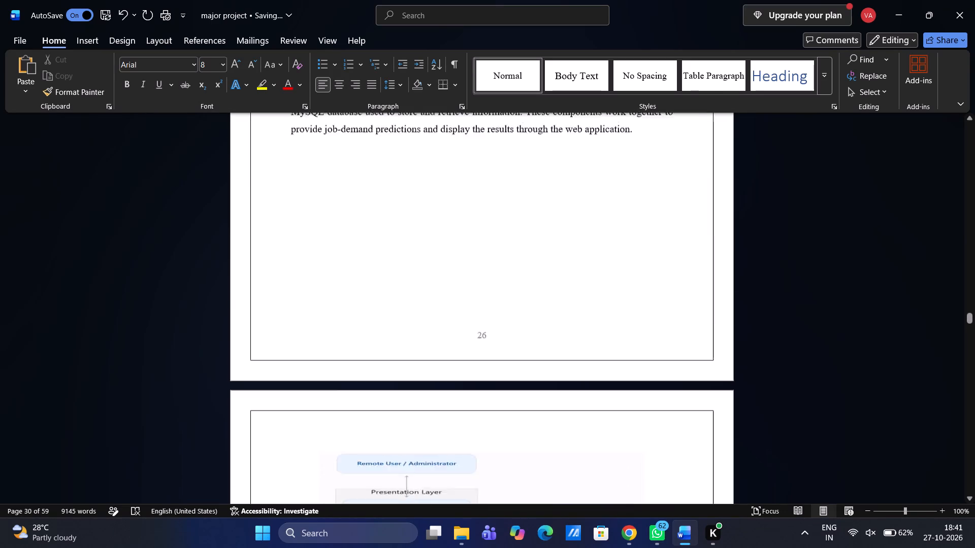
scroll(505, 165, "up", 3)
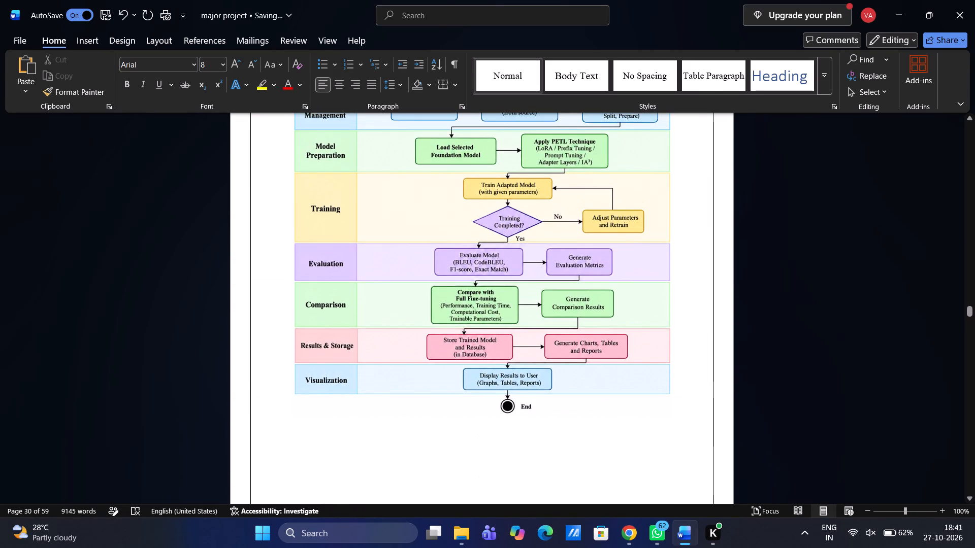
left_click(523, 238)
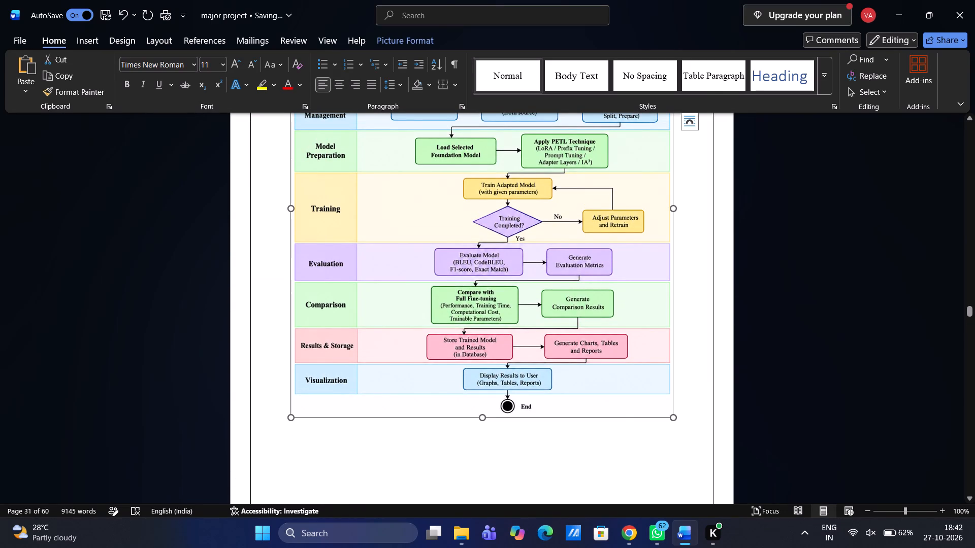
left_click_drag(671, 417, 544, 270)
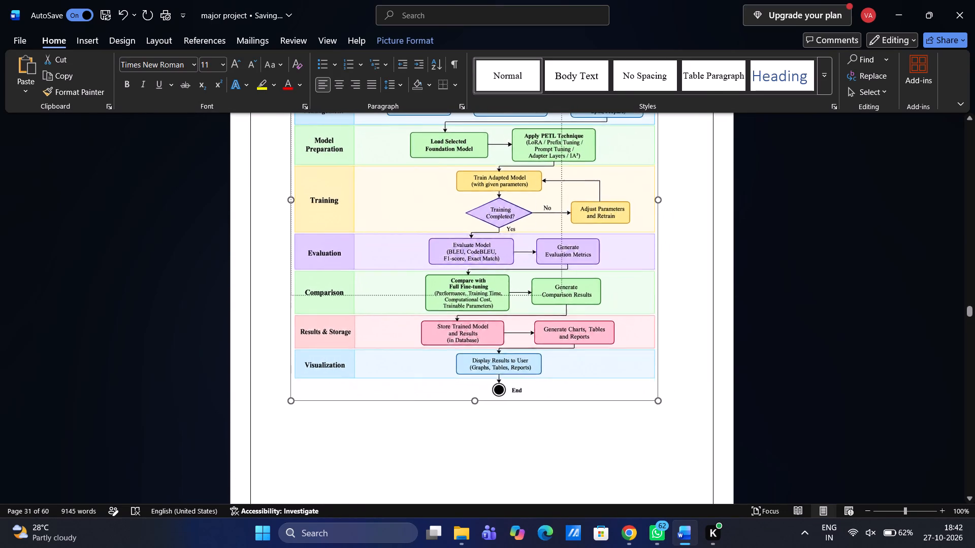
left_click_drag(544, 270, 526, 251)
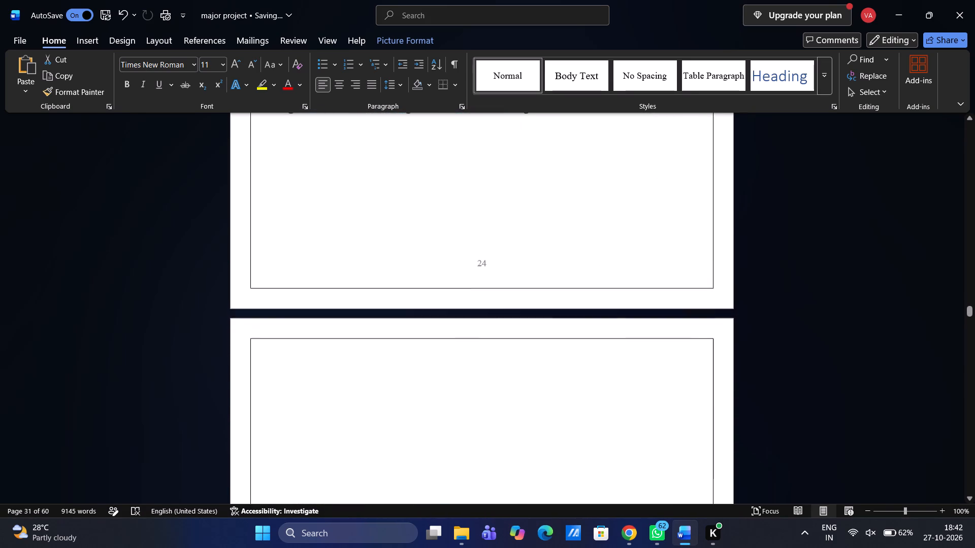
scroll(526, 251, "up", 1)
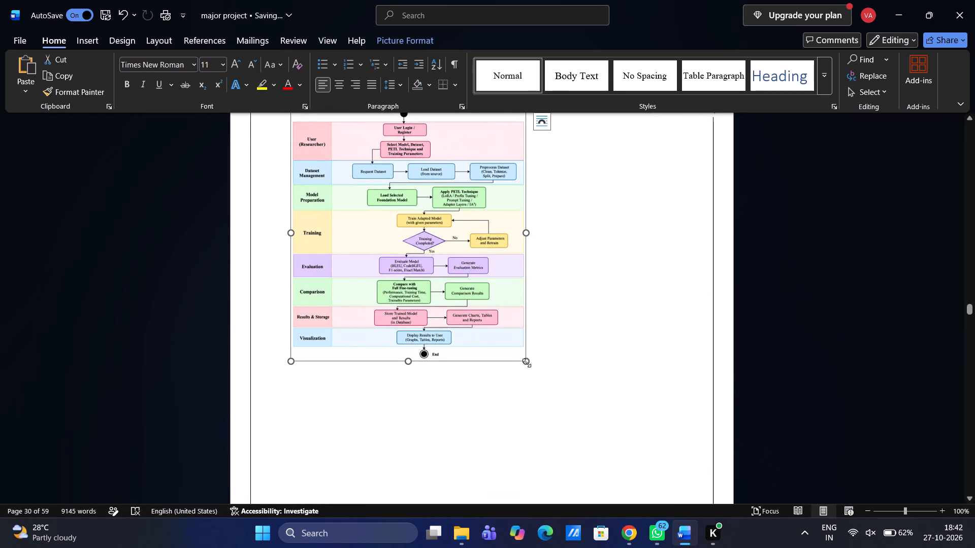
left_click_drag(526, 363, 649, 389)
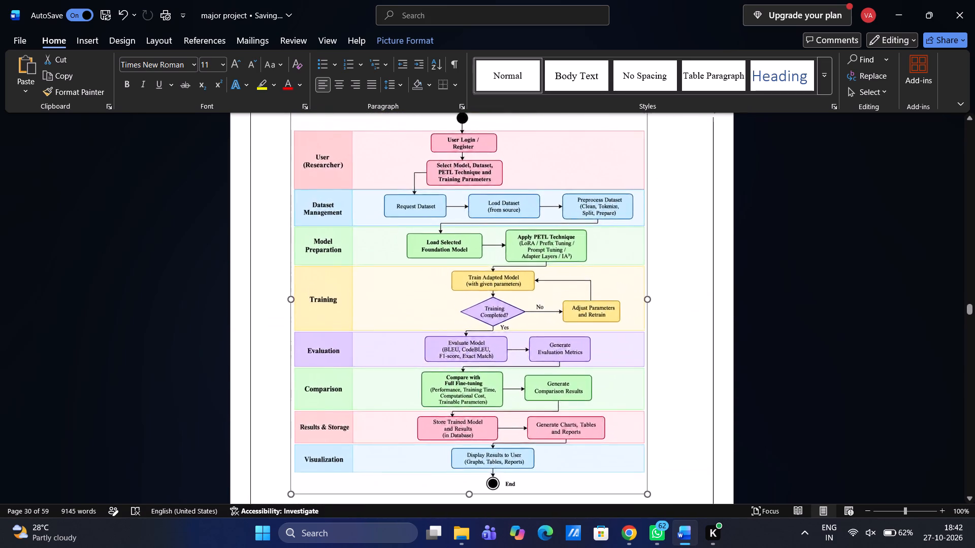
left_click_drag(649, 389, 643, 385)
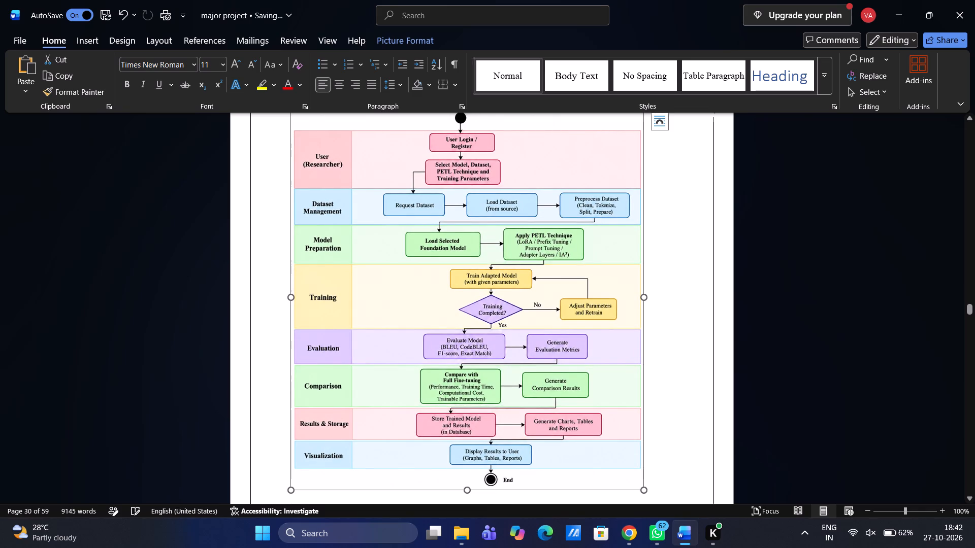
left_click(659, 394)
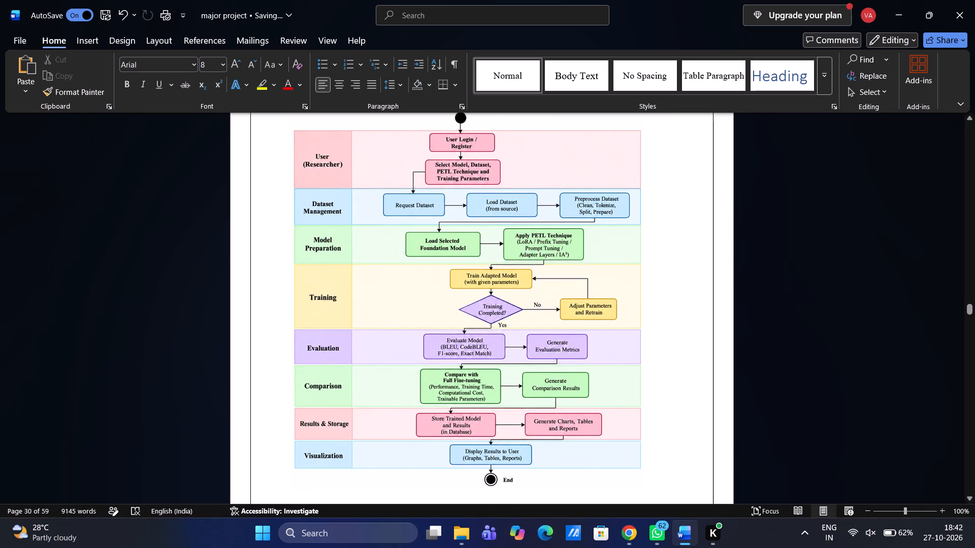
Delete the blank lines between the activity diagram and its "Fig 2.5 Activity Diagram" caption.
scroll(659, 394, "down", 1)
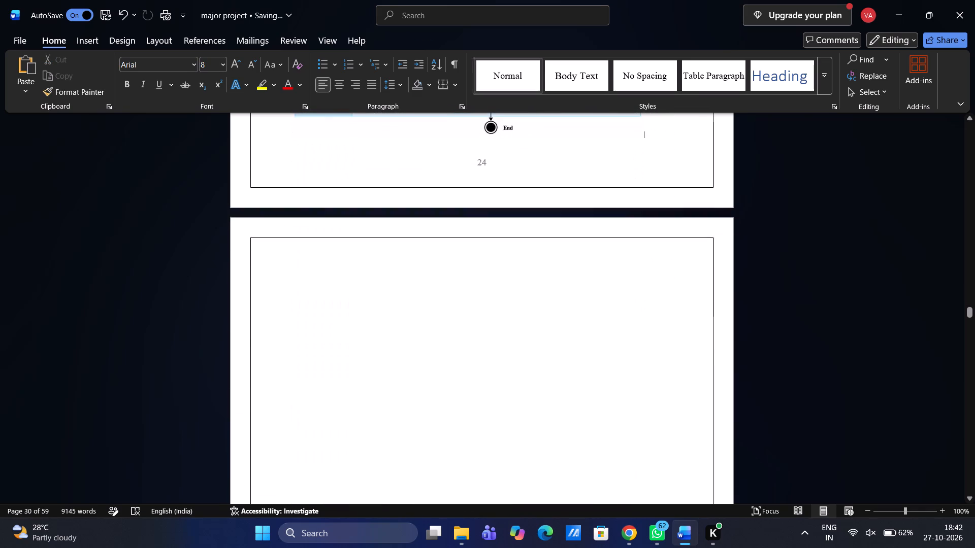
scroll(659, 394, "down", 1)
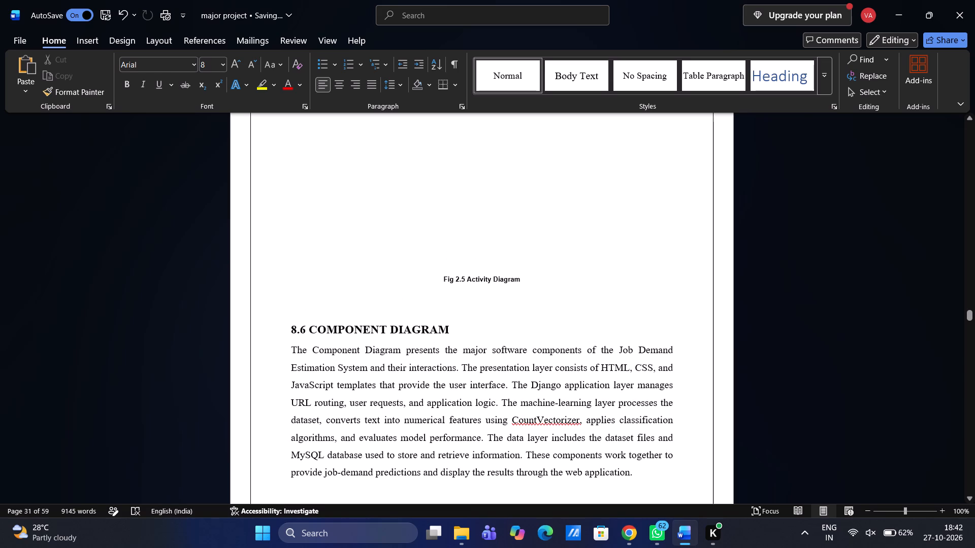
left_click(429, 257)
key("BackSpace")
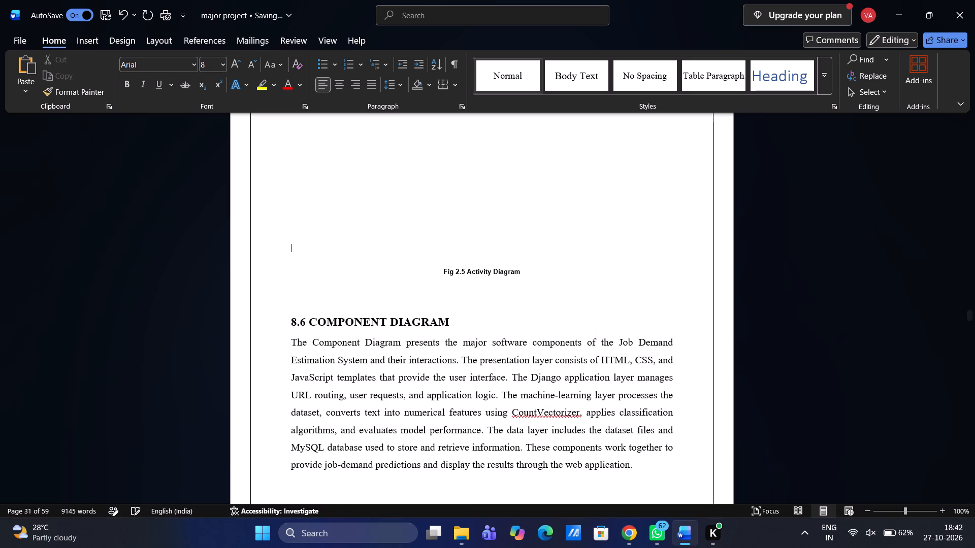
key("BackSpace")
key("BackSpace")
key("BackSpace")
key("BackSpace")
key("BackSpace")
key("BackSpace")
key("BackSpace")
key("BackSpace")
key("BackSpace")
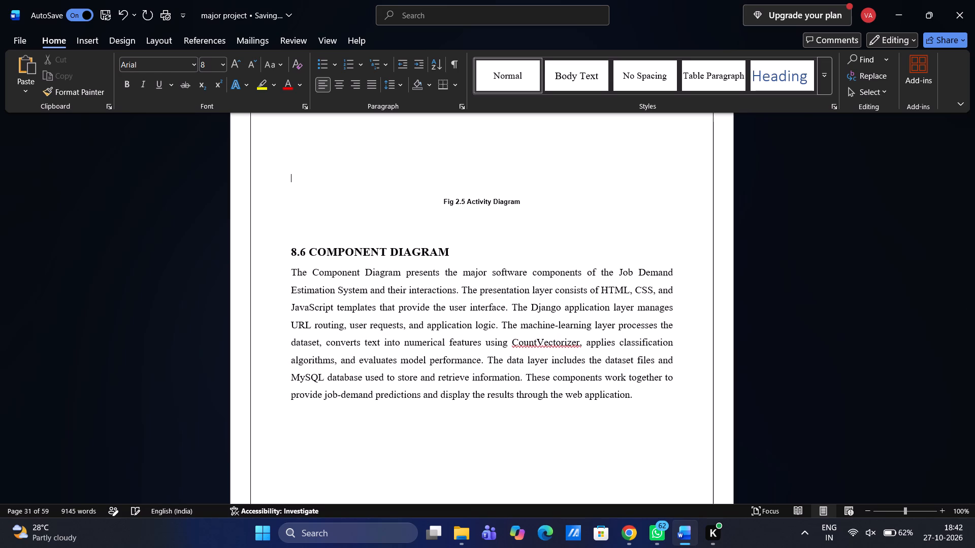
scroll(429, 257, "up", 1)
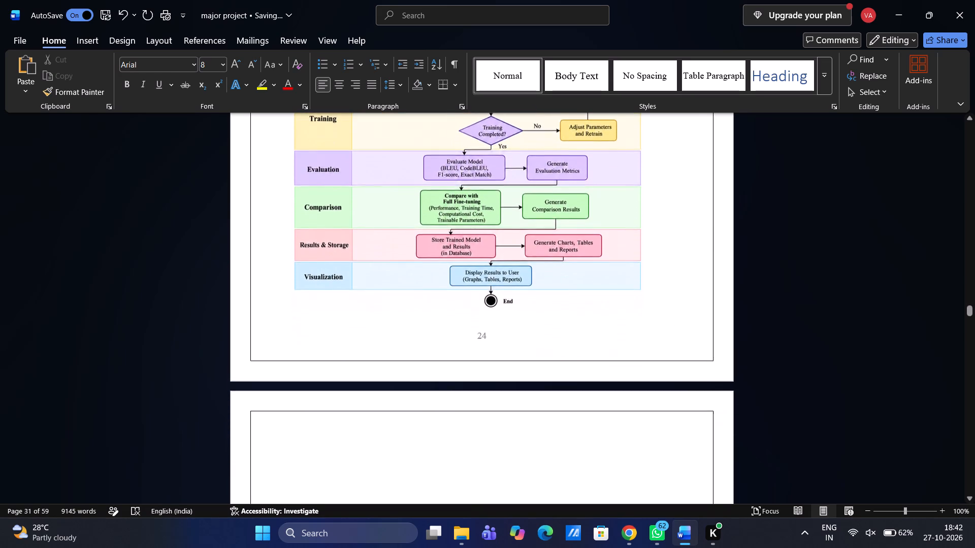
key("BackSpace")
key("BackSpace")
key("BackSpace")
key("BackSpace")
key("BackSpace")
key("BackSpace")
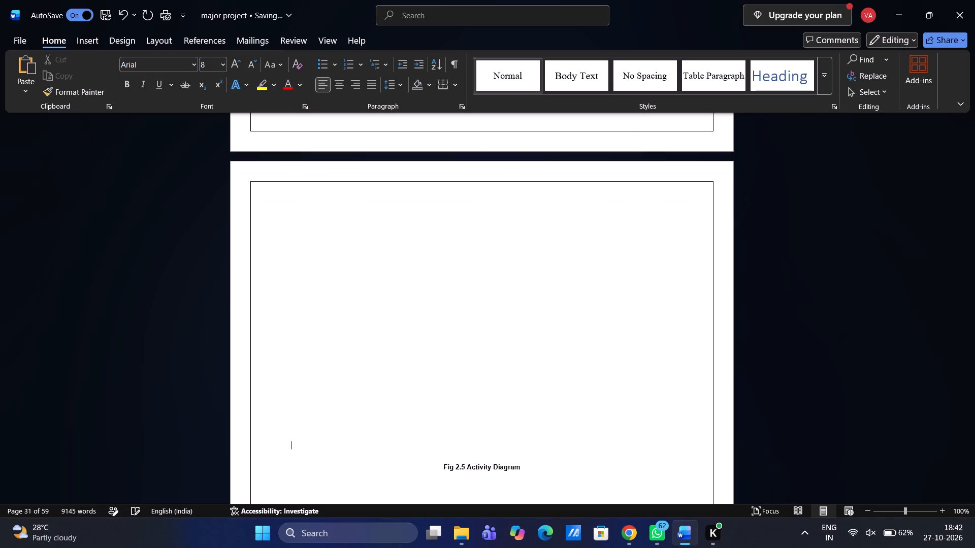
key("BackSpace")
key("BackSpace")
key("BackSpace")
key("BackSpace")
key("BackSpace")
key("BackSpace")
key("BackSpace")
key("BackSpace")
key("BackSpace")
key("BackSpace")
key("BackSpace")
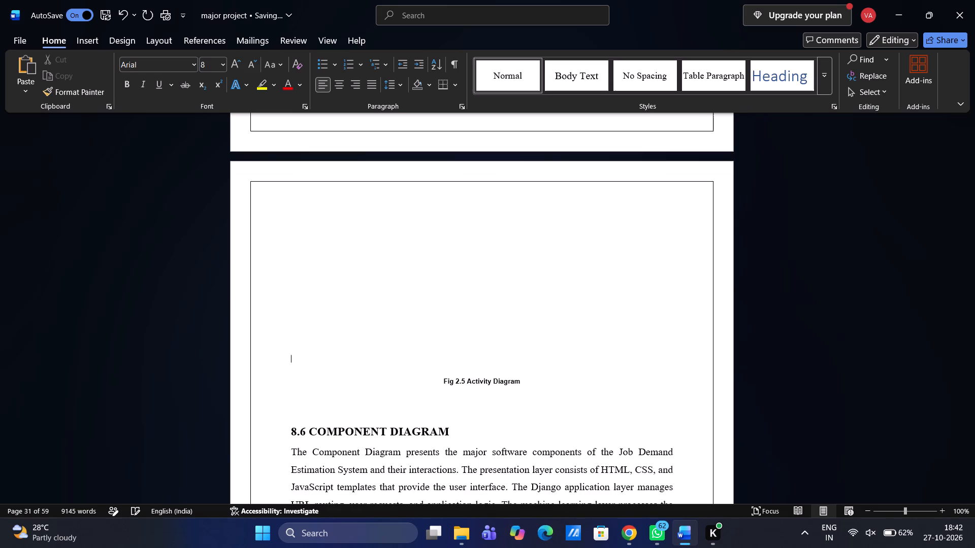
key("BackSpace")
key("BackSpace")
key("BackSpace")
key("BackSpace")
key("BackSpace")
key("BackSpace")
key("BackSpace")
key("BackSpace")
key("BackSpace")
key("BackSpace")
key("BackSpace")
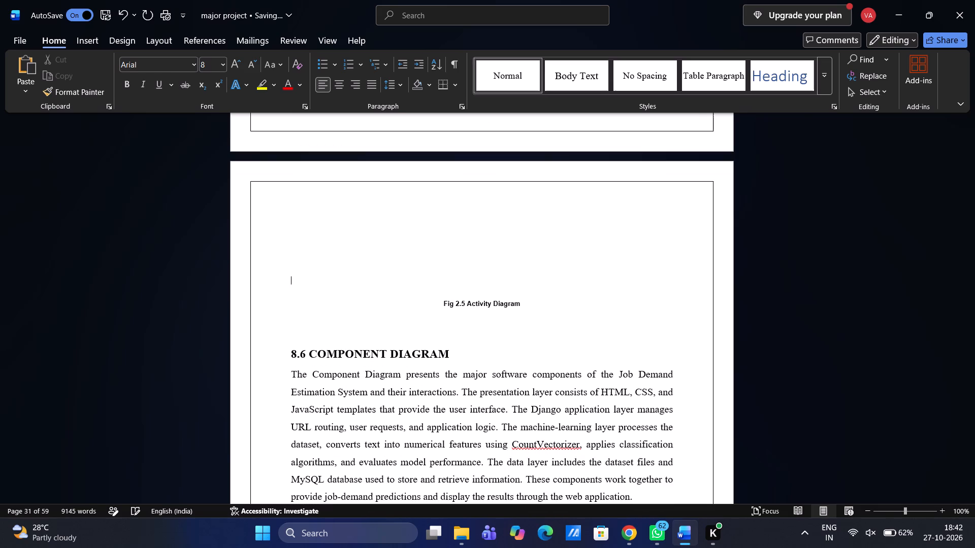
key("BackSpace")
key("BackSpace")
key("BackSpace")
key("BackSpace")
key("BackSpace")
key("BackSpace")
key("BackSpace")
key("BackSpace")
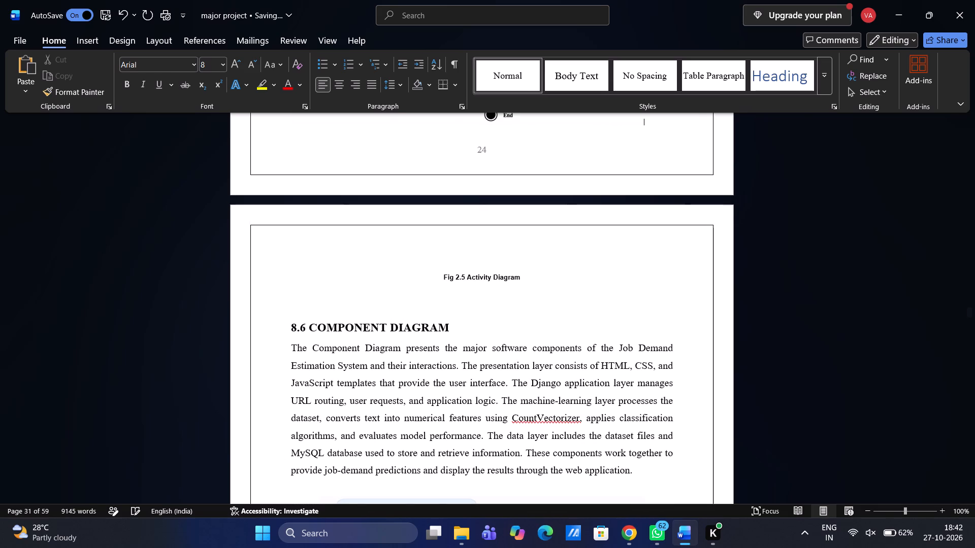
key("BackSpace")
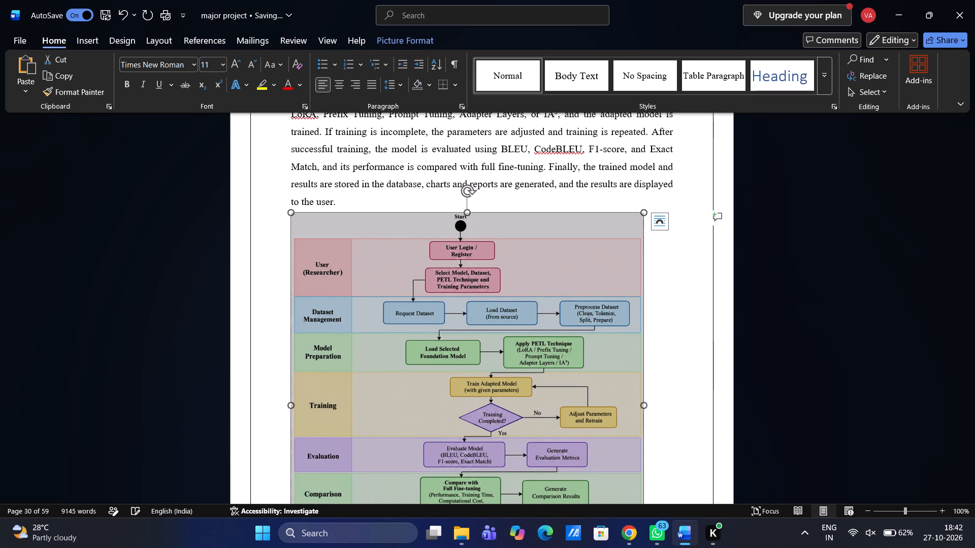
left_click(680, 345)
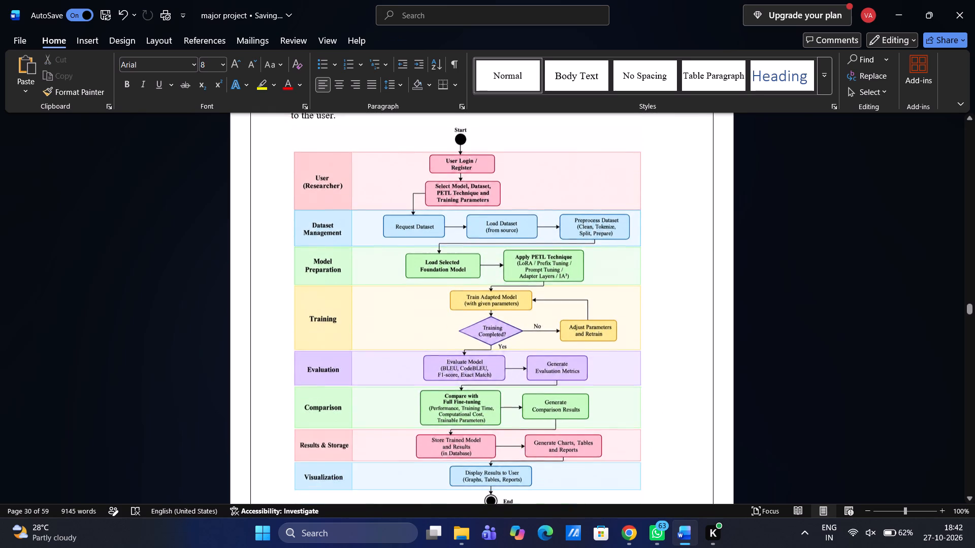
Reduce the activity diagram slightly more so the "Fig 2.5 Activity Diagram" caption fits beneath it on page 24.
scroll(680, 345, "down", 1)
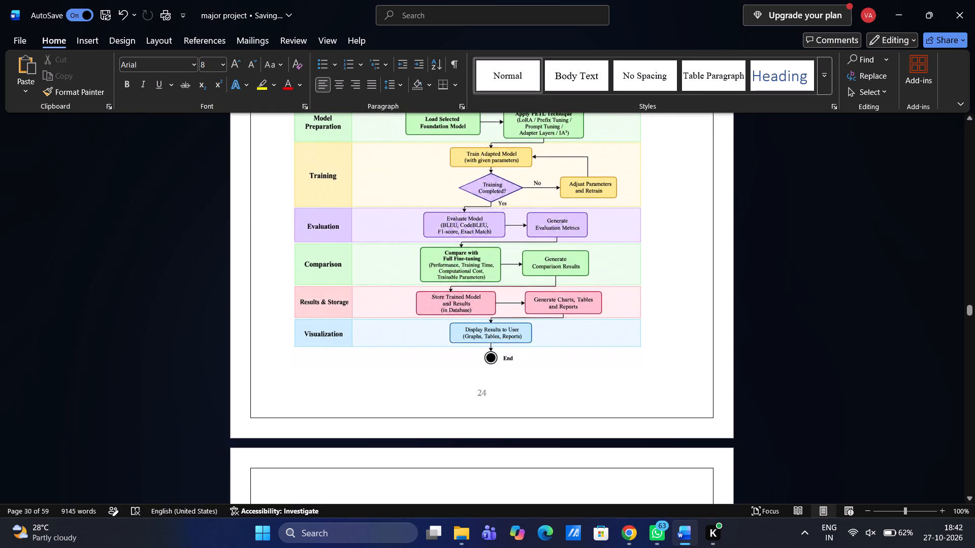
left_click(594, 332)
left_click_drag(645, 365, 627, 351)
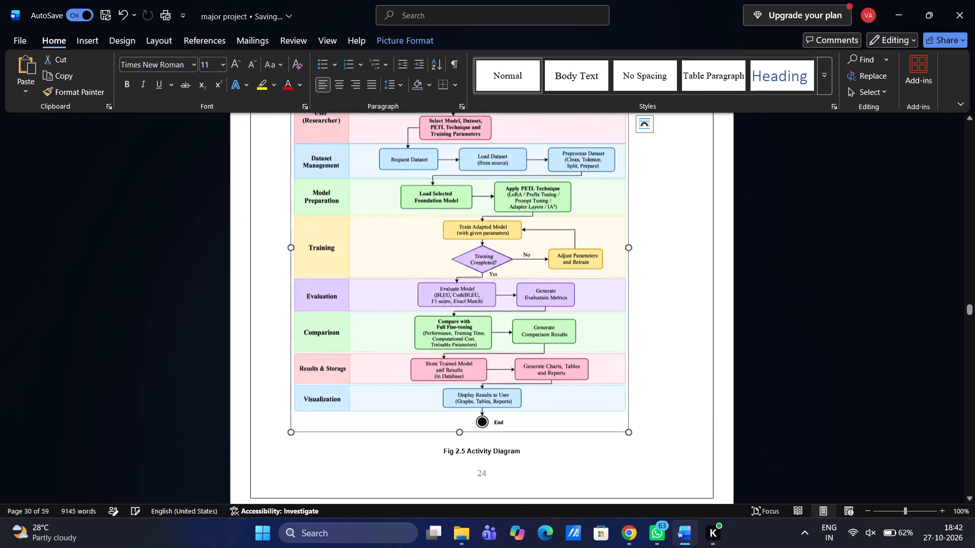
left_click(660, 359)
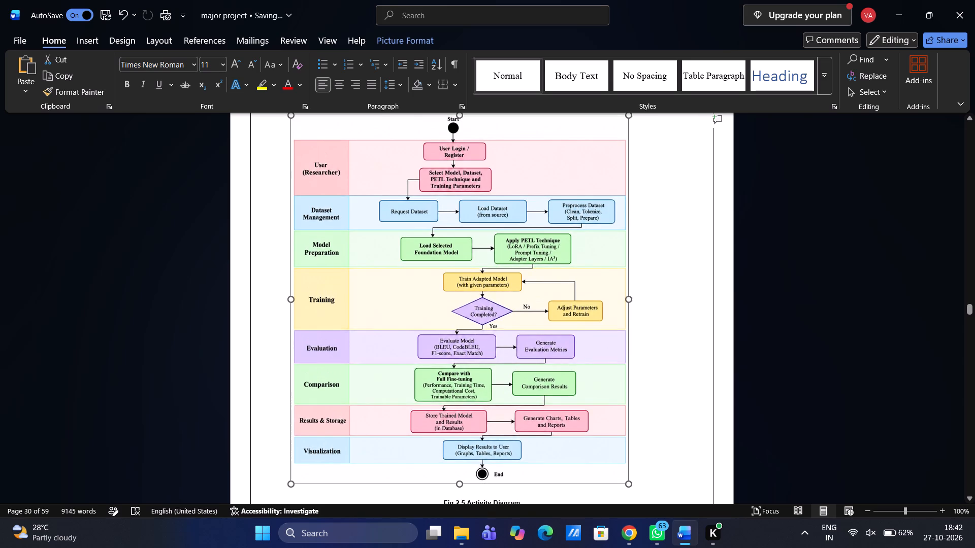
Remove surplus blank space above the "8.6 COMPONENT DIAGRAM" heading at the start of its page.
scroll(660, 359, "down", 1)
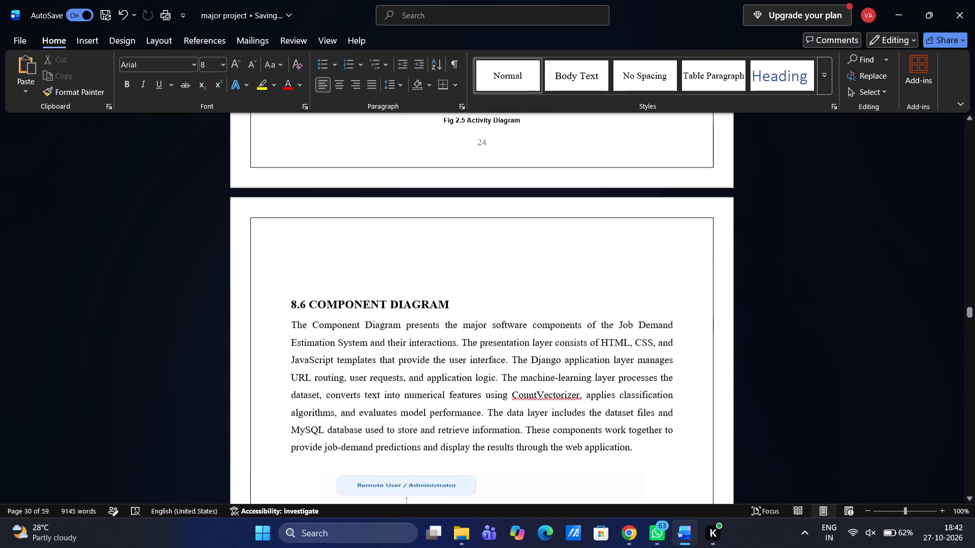
scroll(660, 359, "down", 1)
left_click(327, 271)
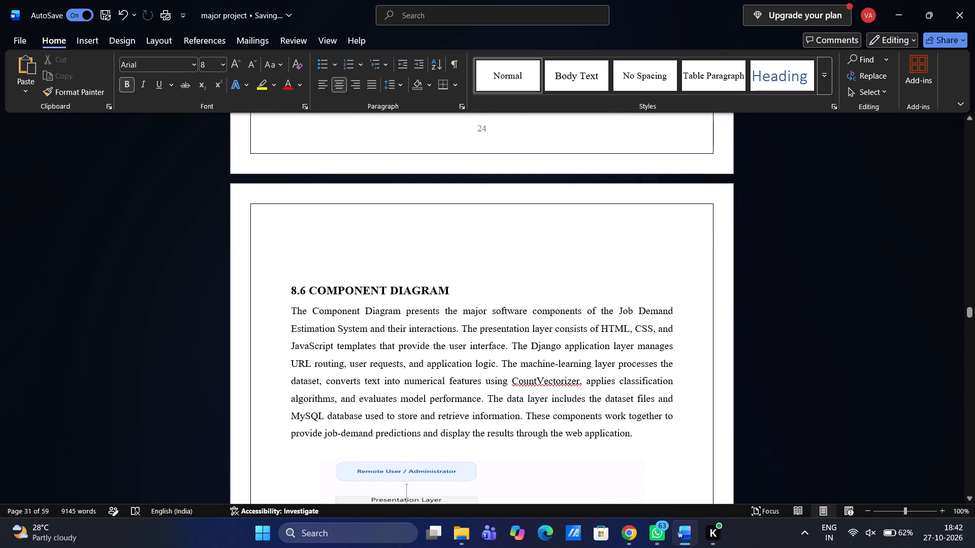
left_click(298, 273)
key("BackSpace")
key("BackSpace")
key("BackSpace")
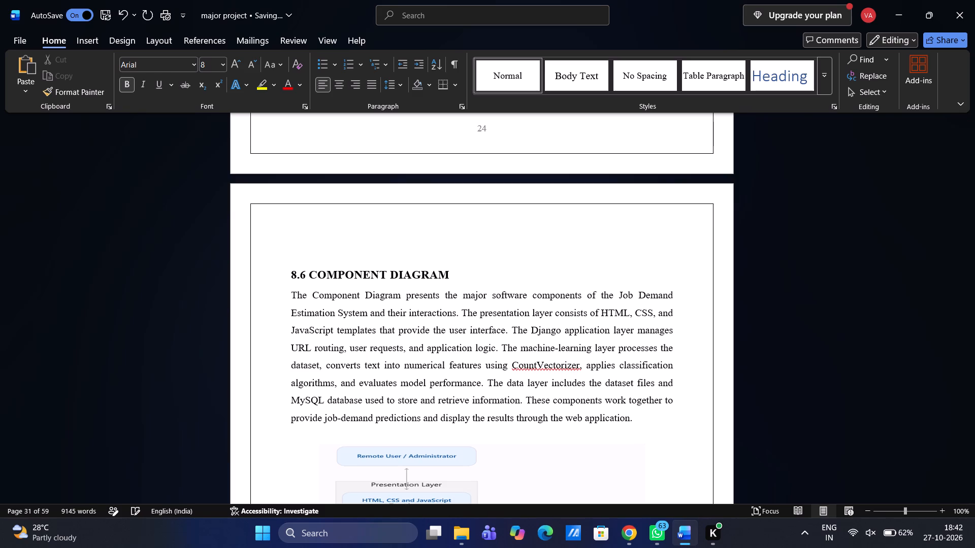
Delete the leftover blank lines between the "Fig 2.5 Activity Diagram" caption and the "8.6 COMPONENT DIAGRAM" heading.
key("BackSpace")
key("BackSpace")
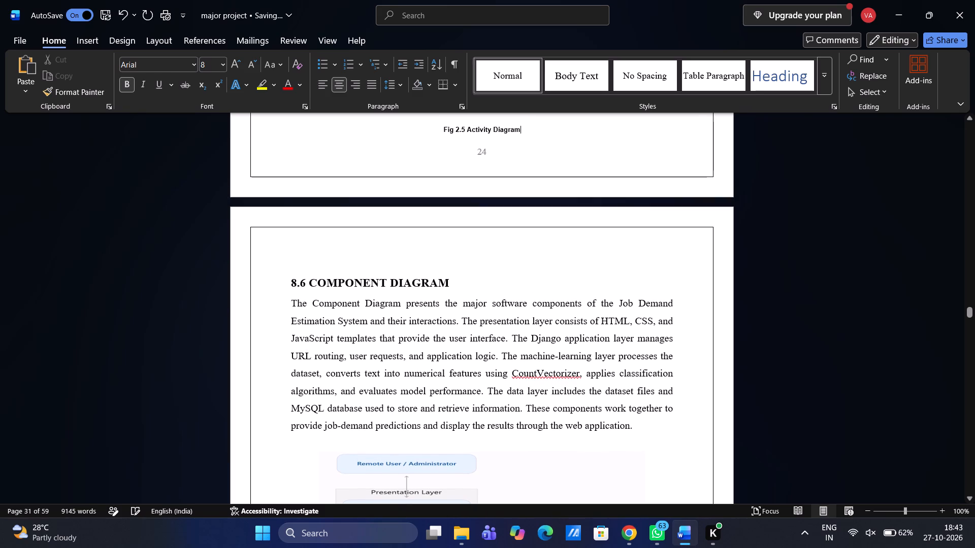
Remove the blank page between section 8.6 and the "8.7 ER DIAGRAM (ENTITY RELATIONSHIP DIAGRAM)" heading.
left_click(475, 325)
scroll(475, 325, "down", 1)
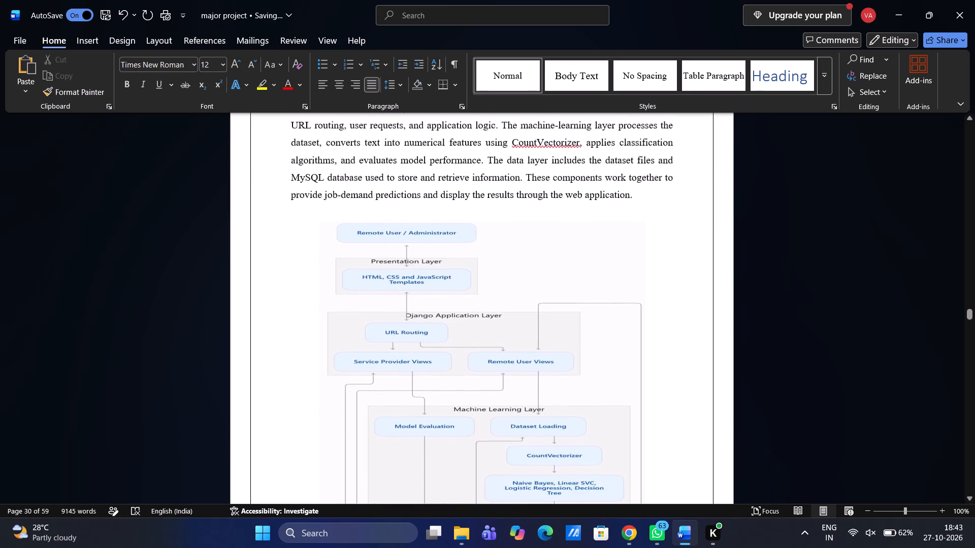
scroll(475, 325, "down", 2)
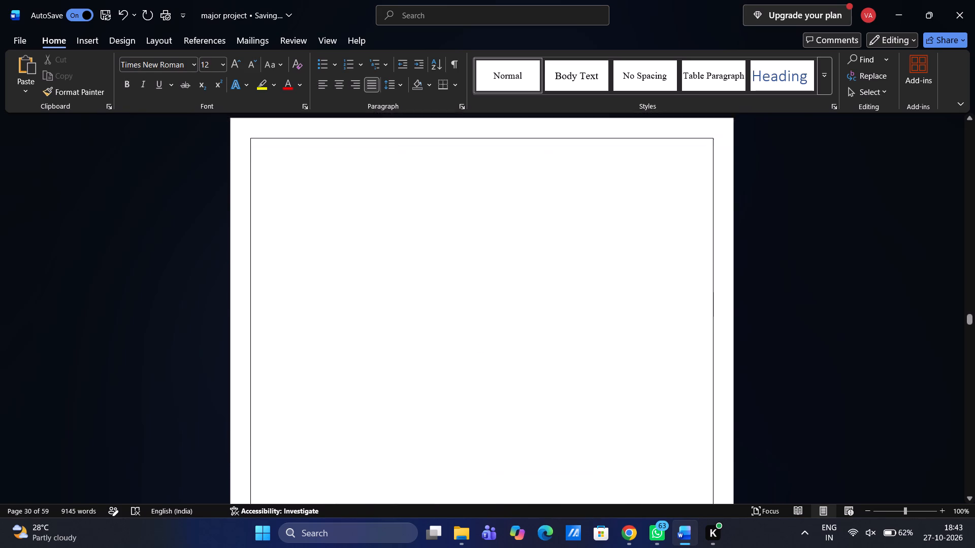
scroll(475, 325, "down", 2)
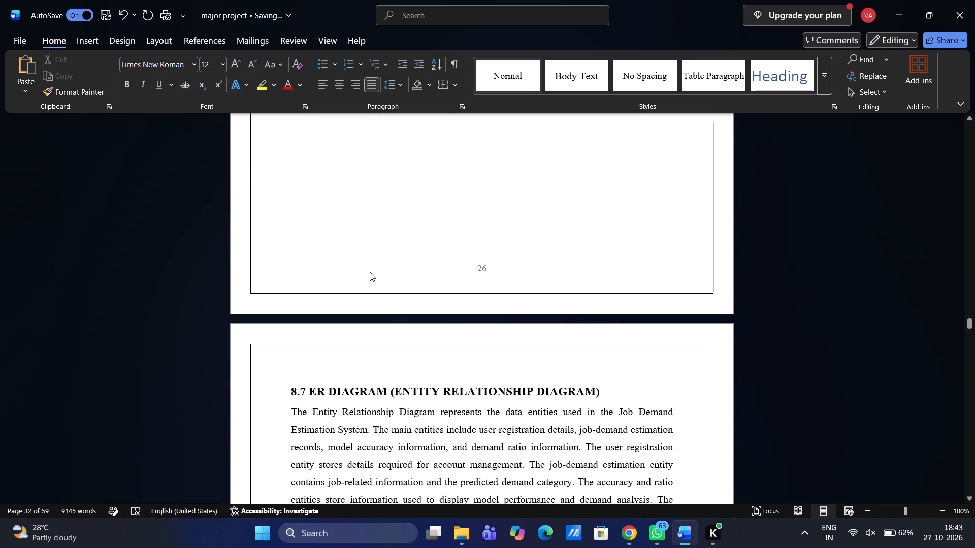
left_click(360, 264)
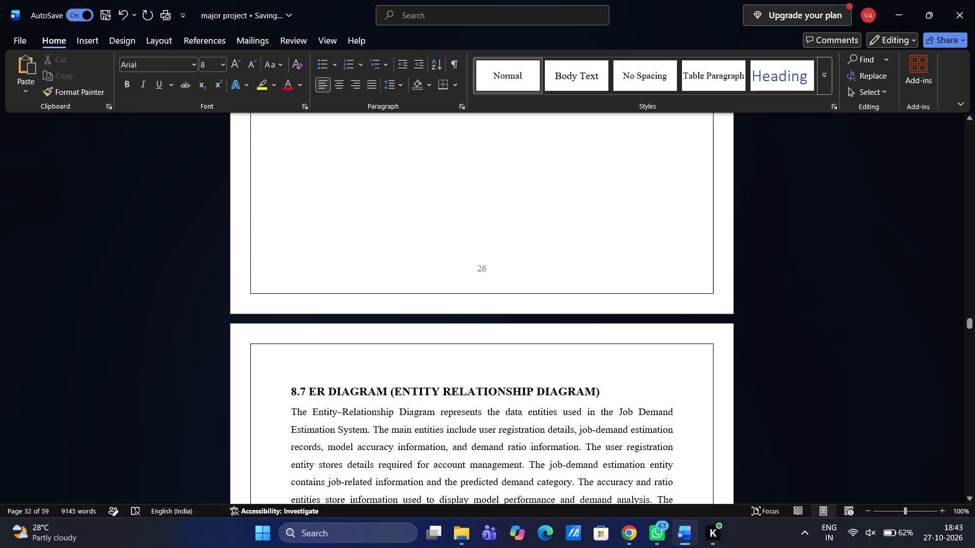
left_click(298, 371)
key("Left")
key("BackSpace")
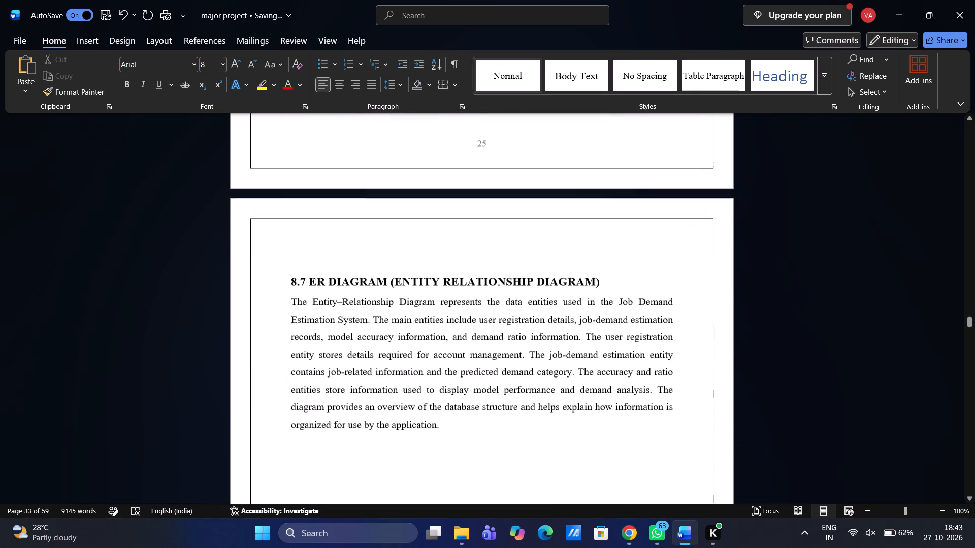
Review the page layout from section 8.7's ER diagram to the start of "9.IMPLEMENTATION", and return to section 8.6's description.
scroll(298, 371, "down", 2)
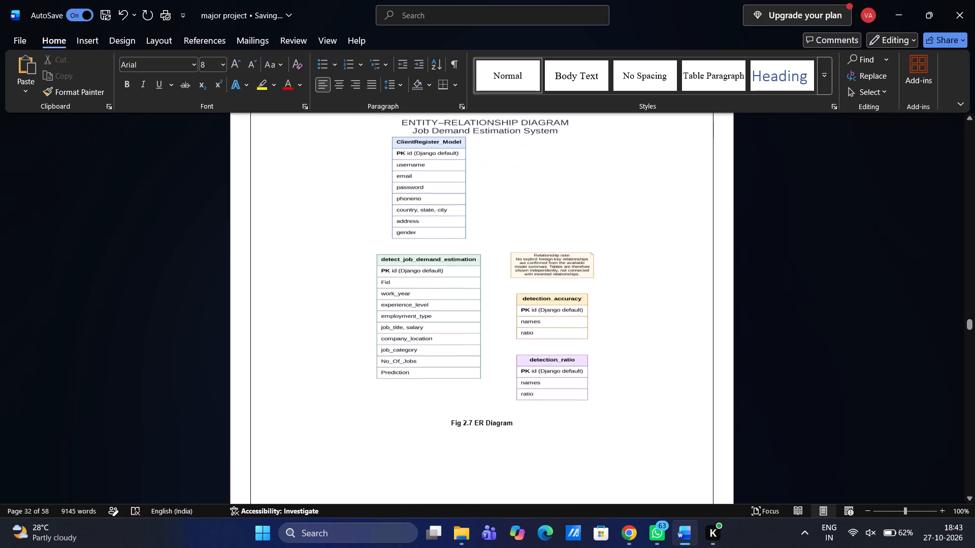
scroll(298, 371, "down", 2)
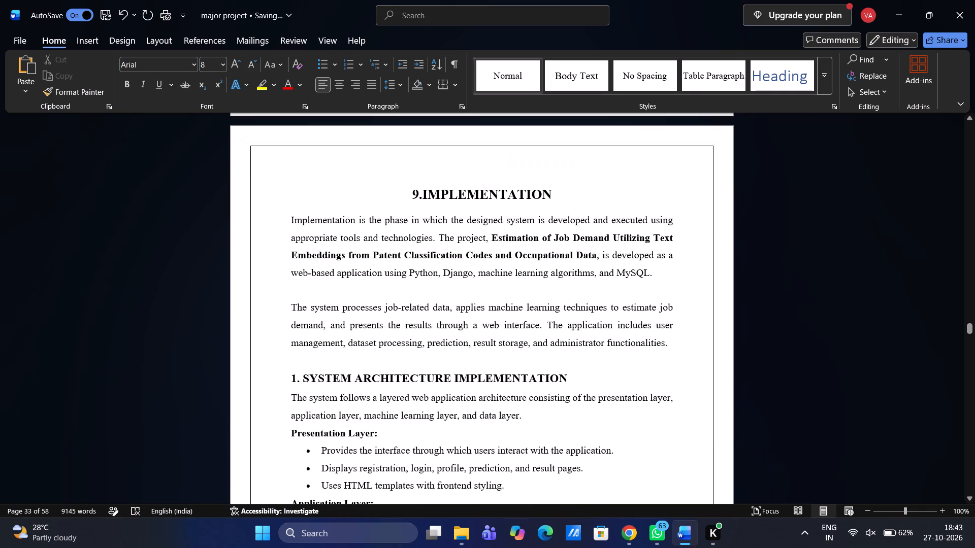
scroll(298, 371, "up", 1)
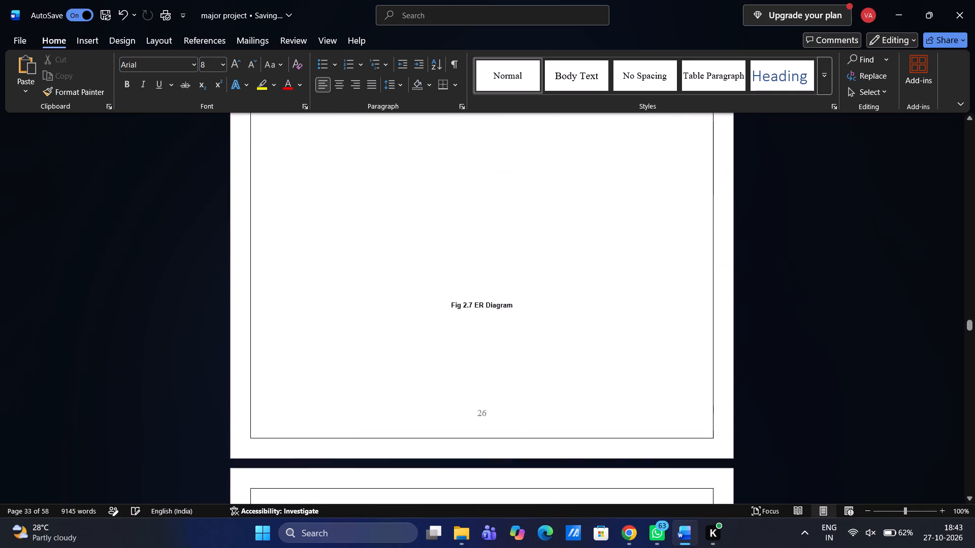
scroll(298, 371, "up", 4)
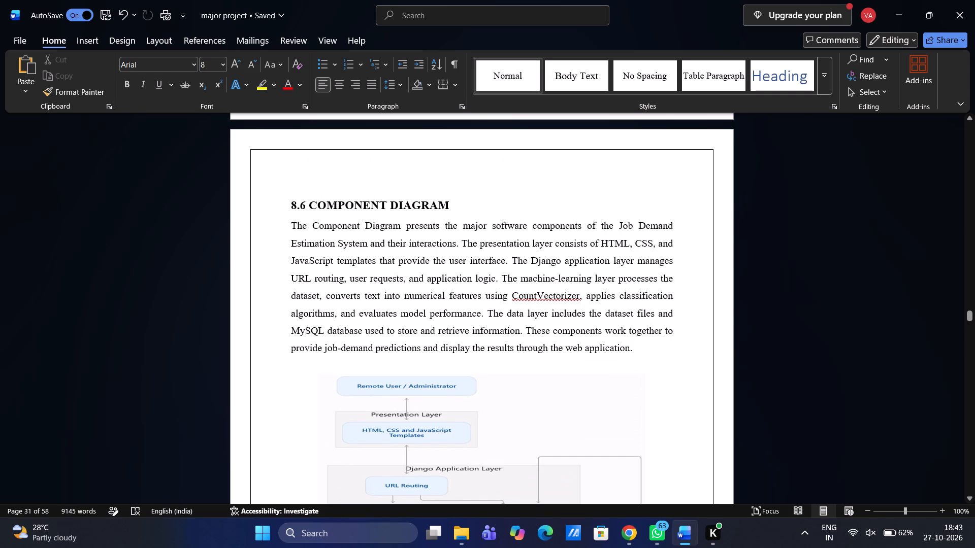
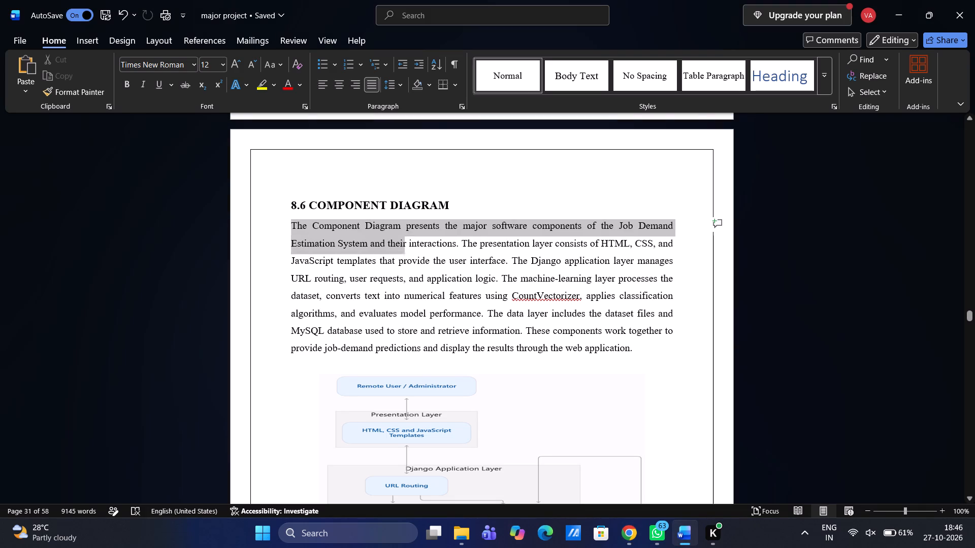
left_click_drag(468, 268, 654, 344)
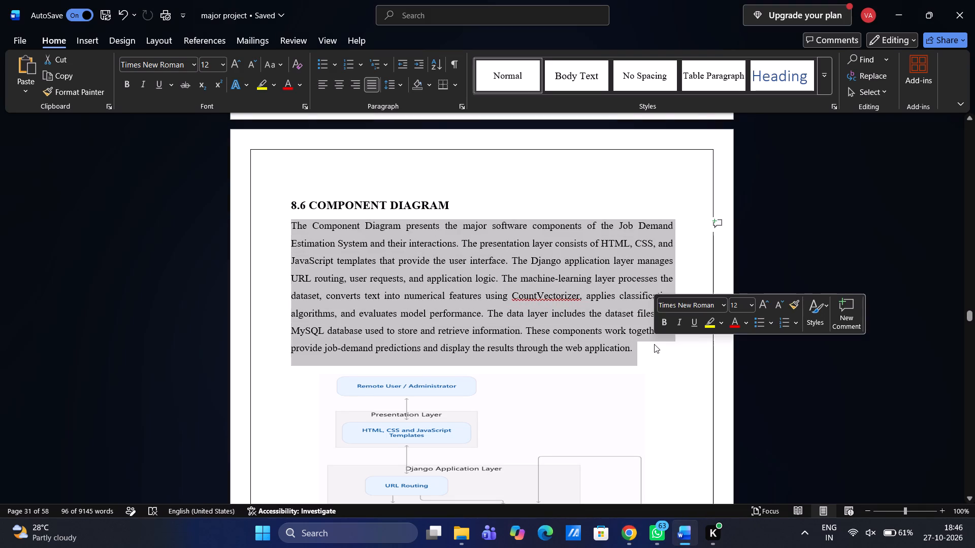
key("ctrl+v")
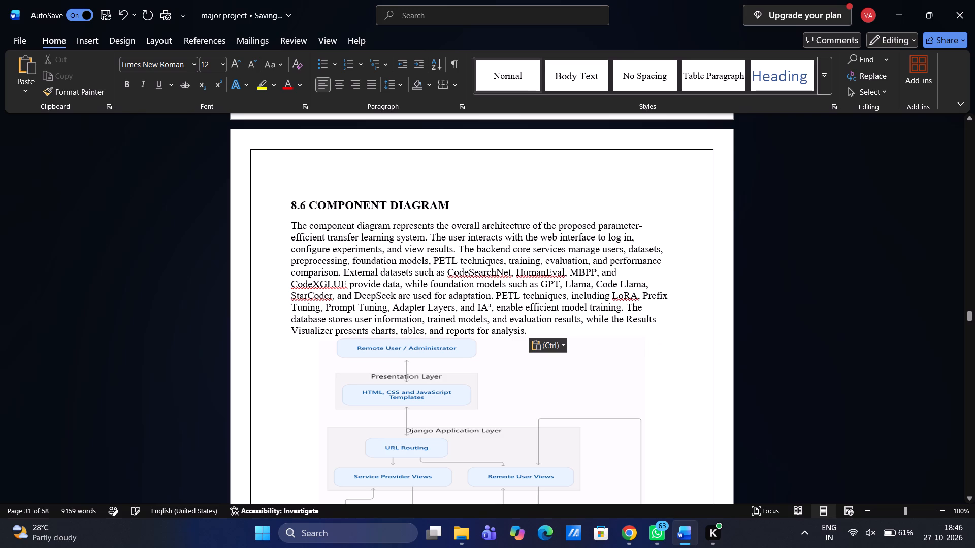
Justify the new component diagram description and set its line spacing to 1.5.
left_click_drag(291, 224, 437, 280)
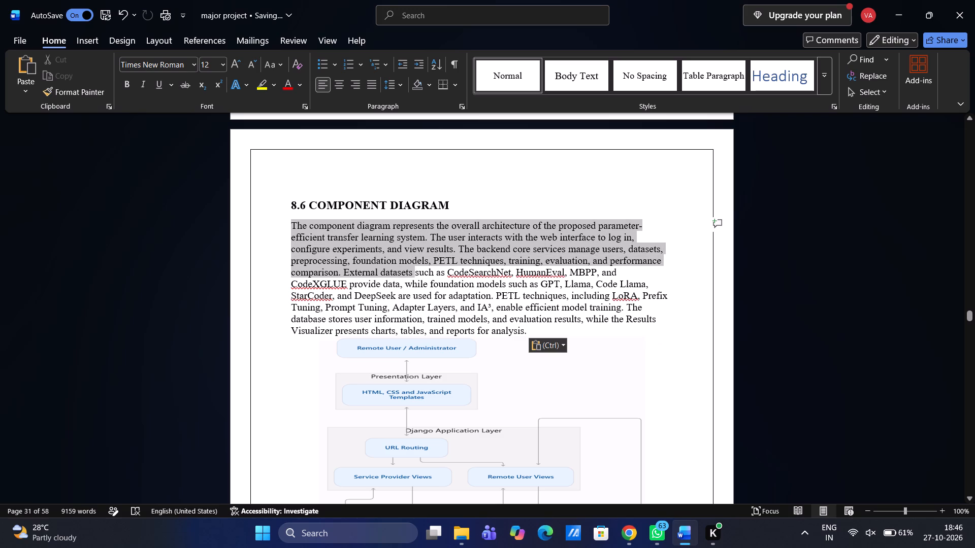
left_click_drag(437, 280, 550, 327)
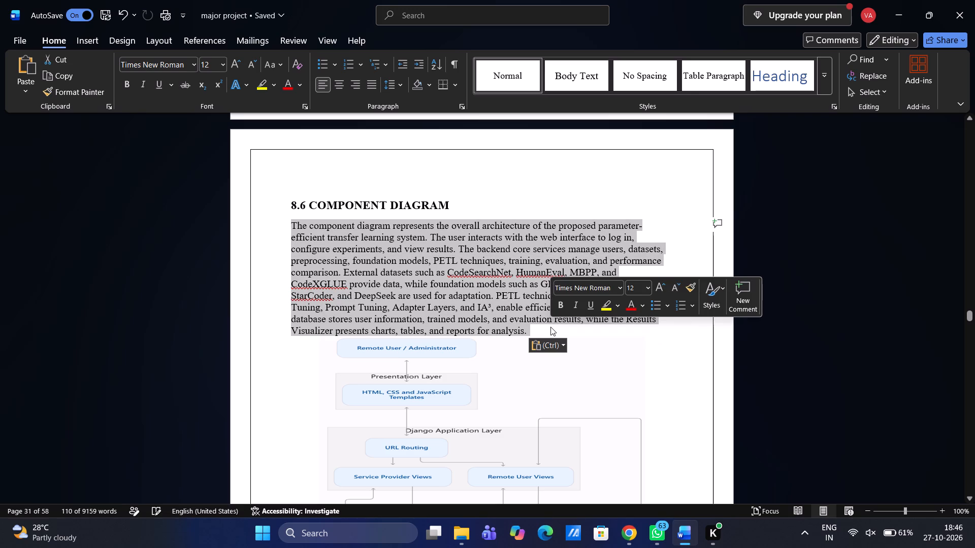
left_click(364, 82)
left_click(397, 87)
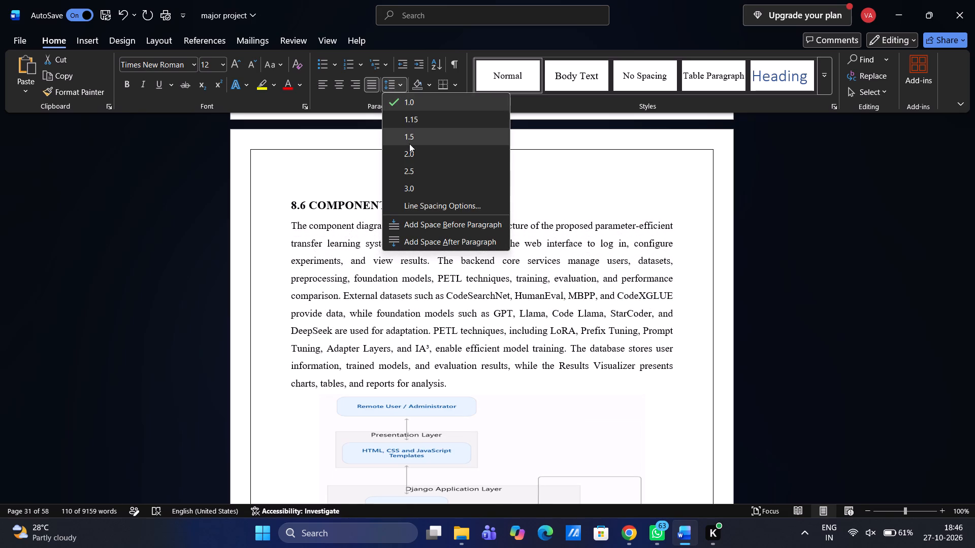
left_click(409, 144)
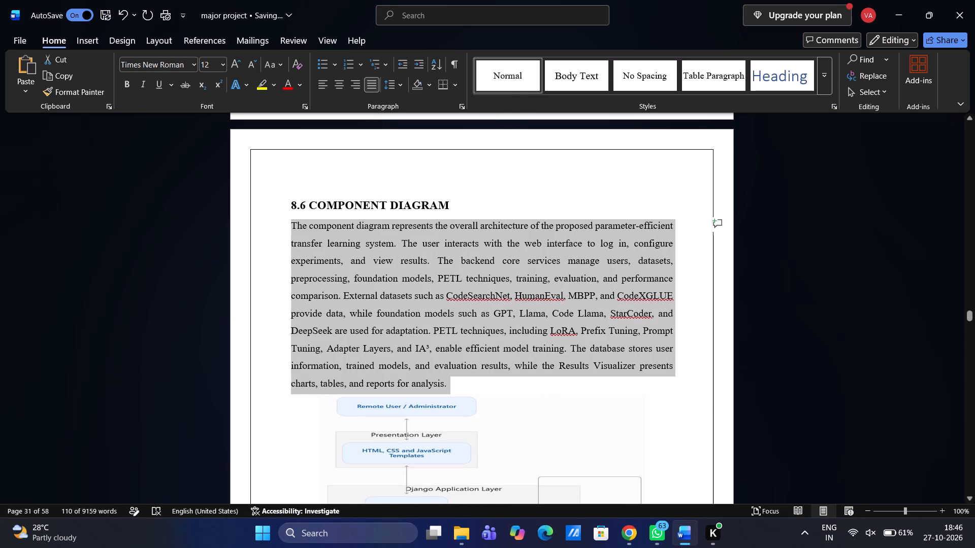
Replace the old component diagram image in section 8.6 with the "PEFT Model Training Architecture Diagram" PNG copied from Downloads.
left_click(546, 403)
scroll(546, 403, "down", 2)
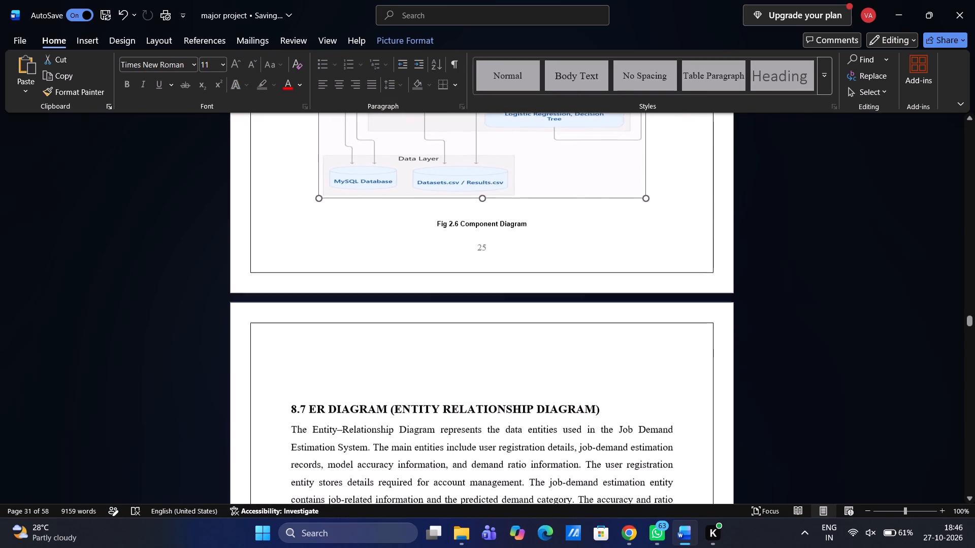
scroll(546, 403, "down", 1)
key("Delete")
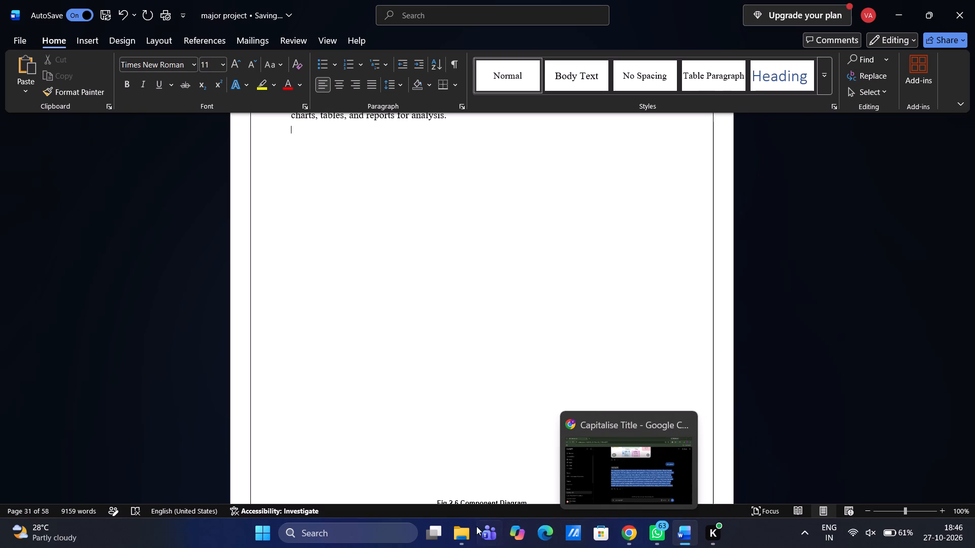
left_click(450, 532)
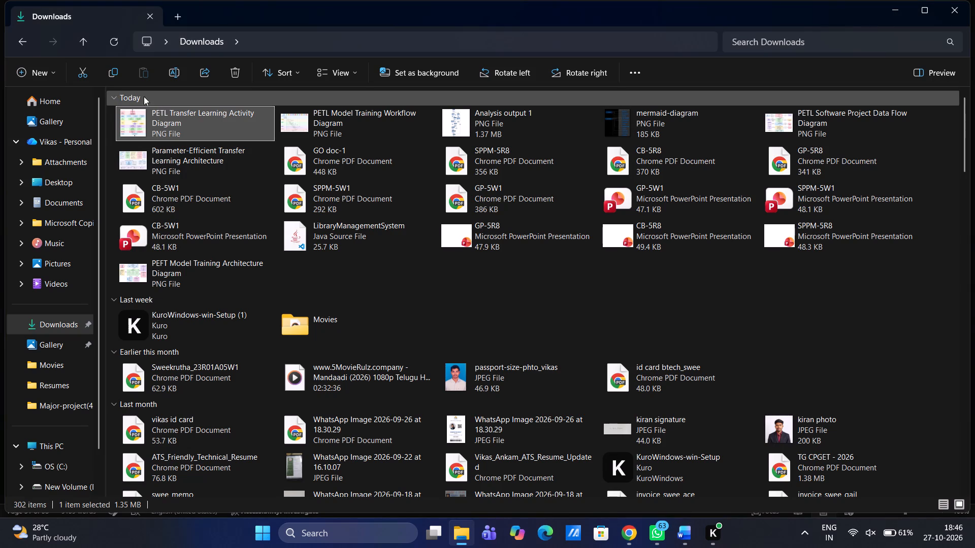
left_click(114, 41)
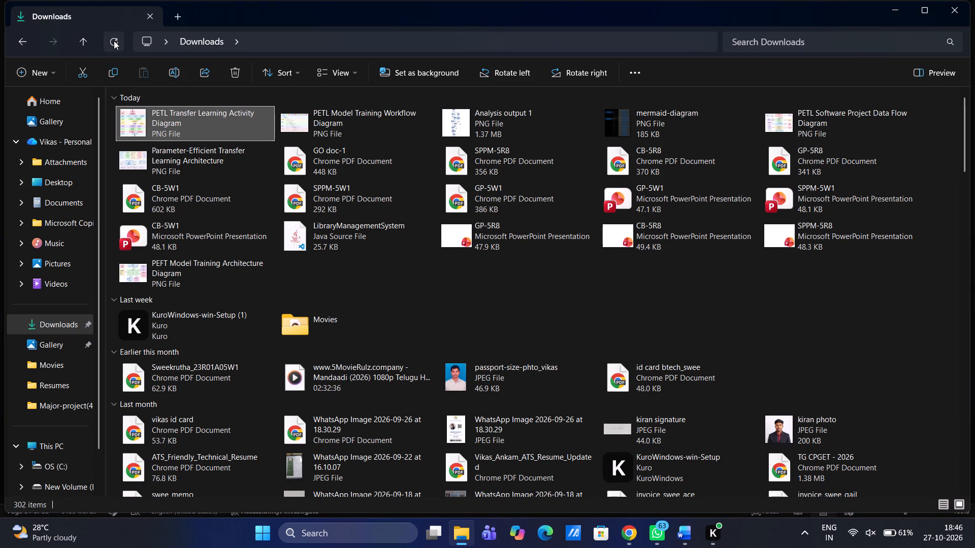
left_click(190, 129)
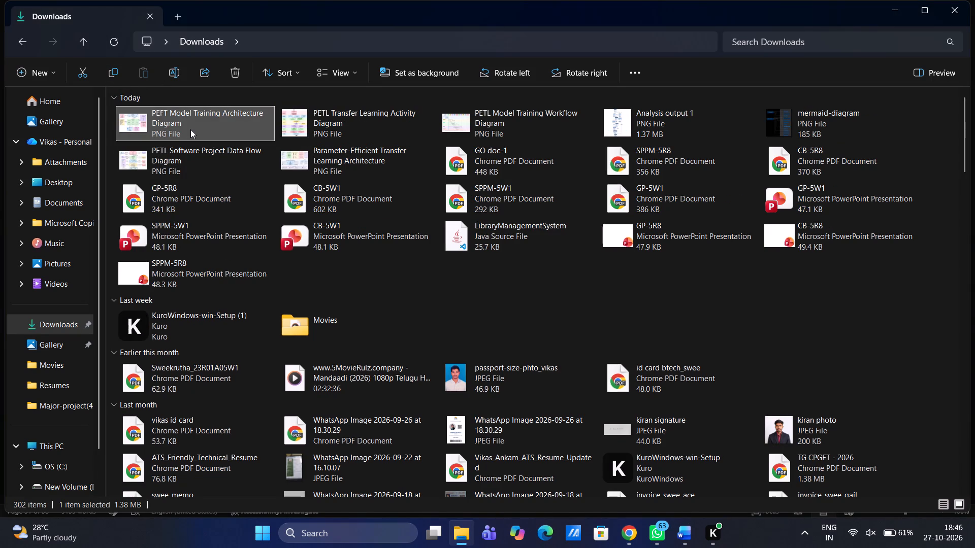
key("ctrl+c")
key("alt+Tab")
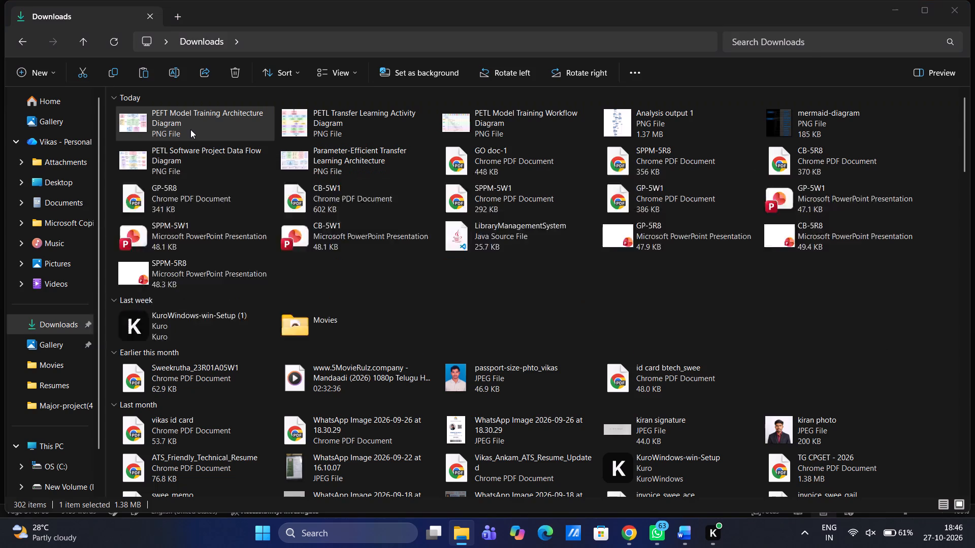
key("ctrl+v")
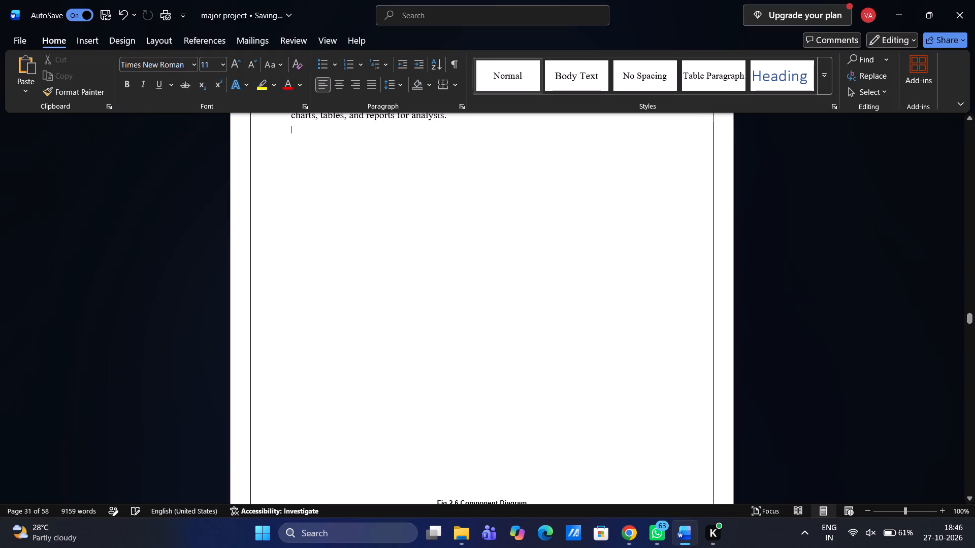
Remove the surplus blank lines above the "Fig 2.6 Component Diagram" caption so it sits below the diagram, with section 8.7 starting on the following page.
scroll(490, 325, "down", 1)
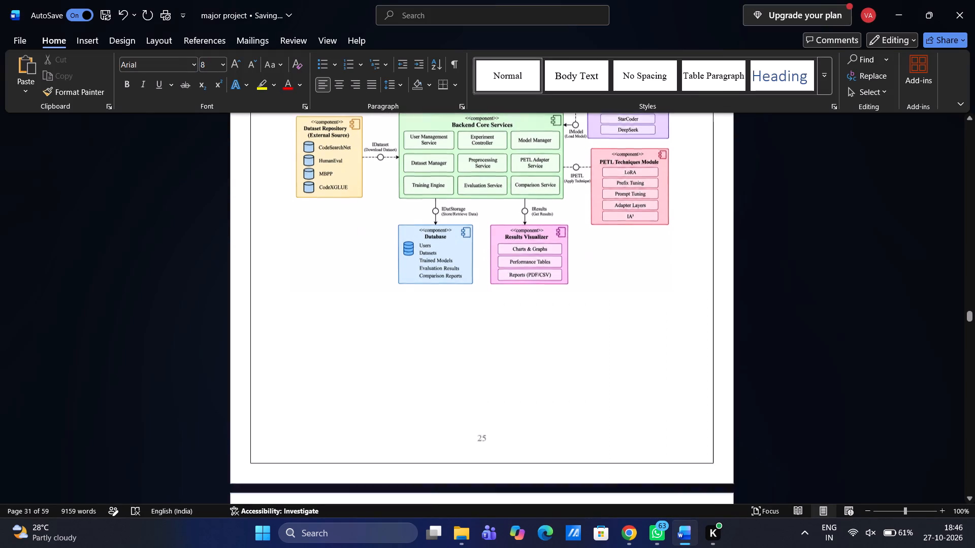
scroll(490, 325, "down", 1)
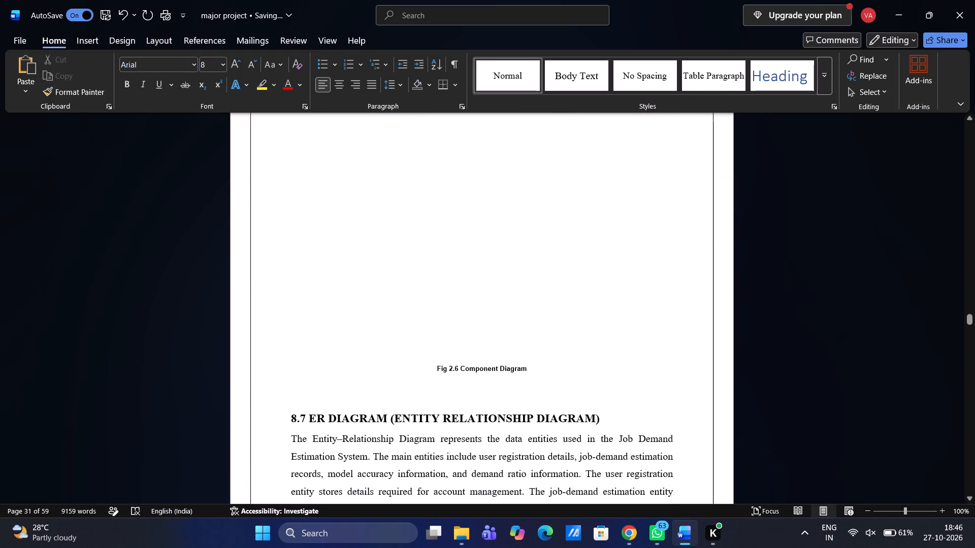
left_click(396, 344)
key("BackSpace")
key("BackSpace")
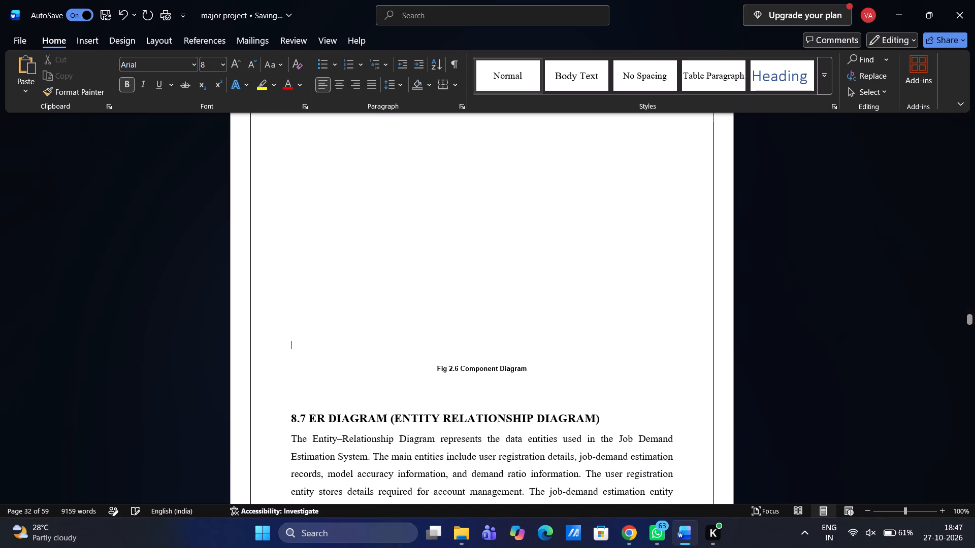
key("BackSpace")
key("BackSpace")
key("BackSpace")
key("BackSpace")
key("BackSpace")
key("BackSpace")
key("BackSpace")
key("BackSpace")
key("BackSpace")
key("BackSpace")
key("BackSpace")
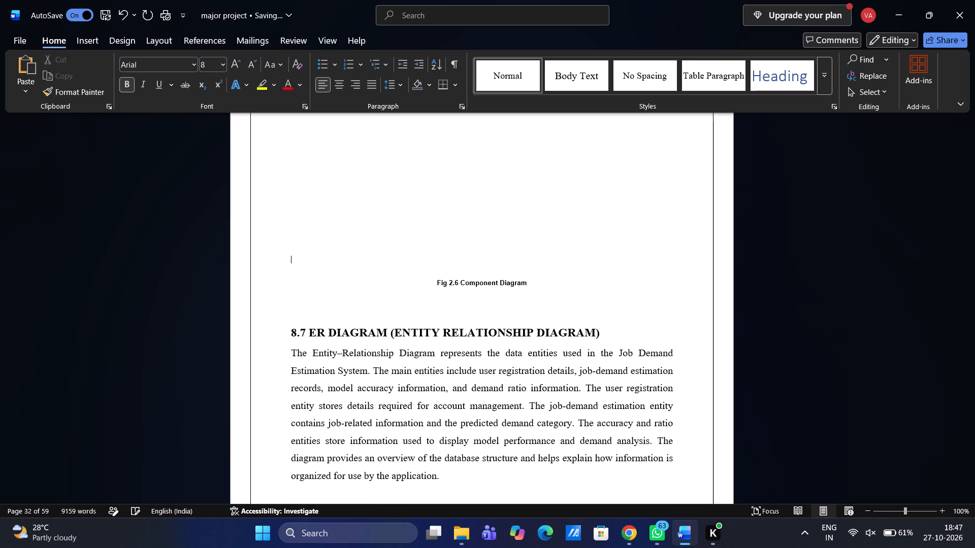
key("BackSpace")
key("BackSpace")
key("BackSpace")
key("BackSpace")
key("BackSpace")
key("BackSpace")
key("BackSpace")
key("BackSpace")
key("BackSpace")
key("BackSpace")
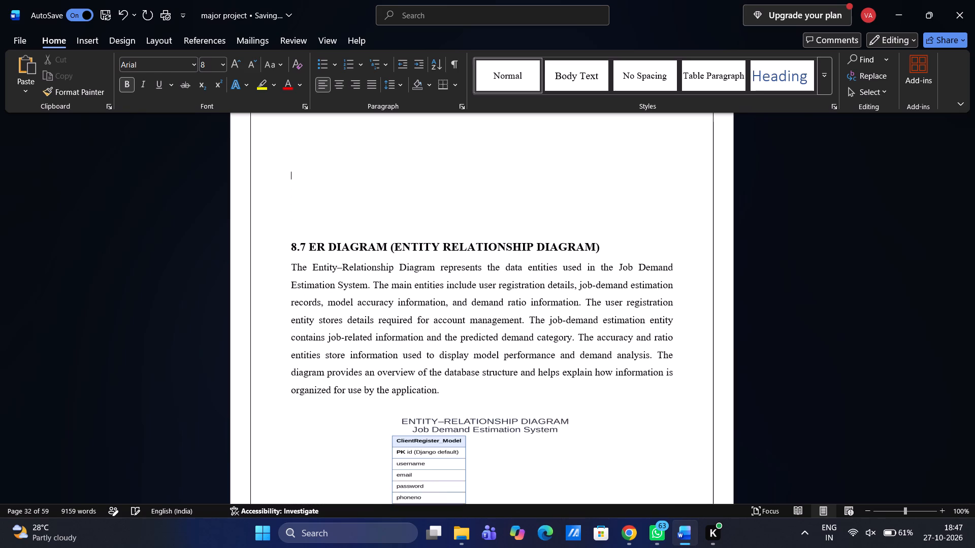
key("BackSpace")
key("BackSpace")
key("BackSpace")
key("BackSpace")
key("BackSpace")
key("BackSpace")
key("BackSpace")
key("BackSpace")
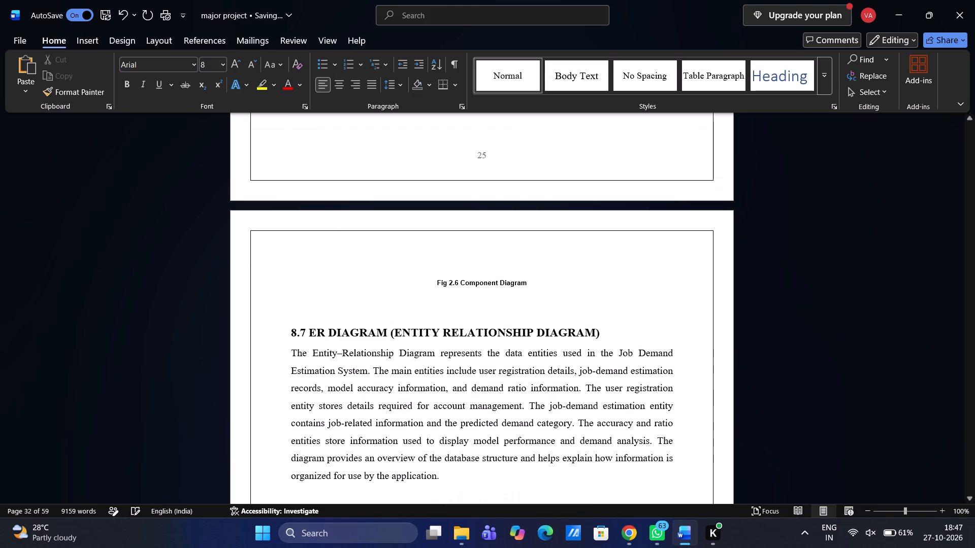
key("BackSpace")
key("BackSpace")
key("BackSpace")
key("BackSpace")
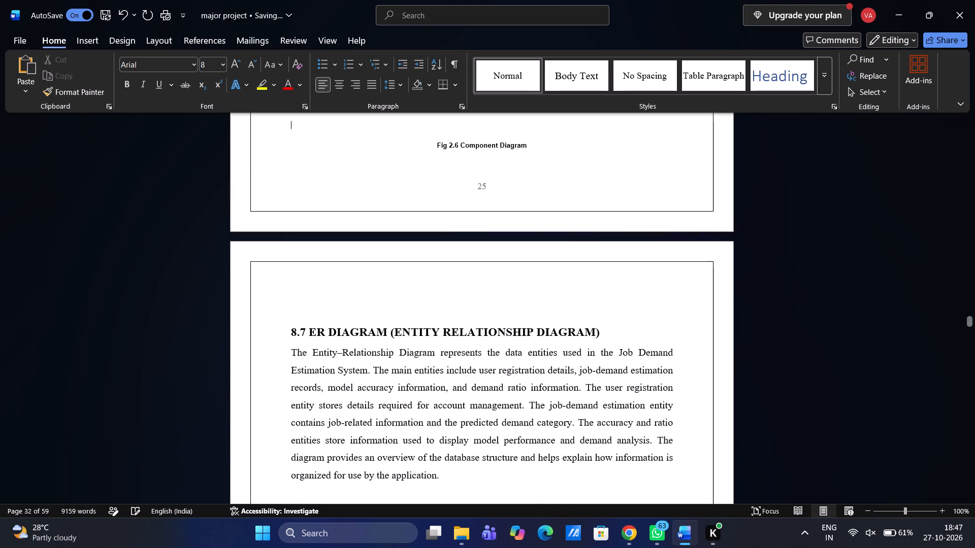
key("BackSpace")
key("BackSpace")
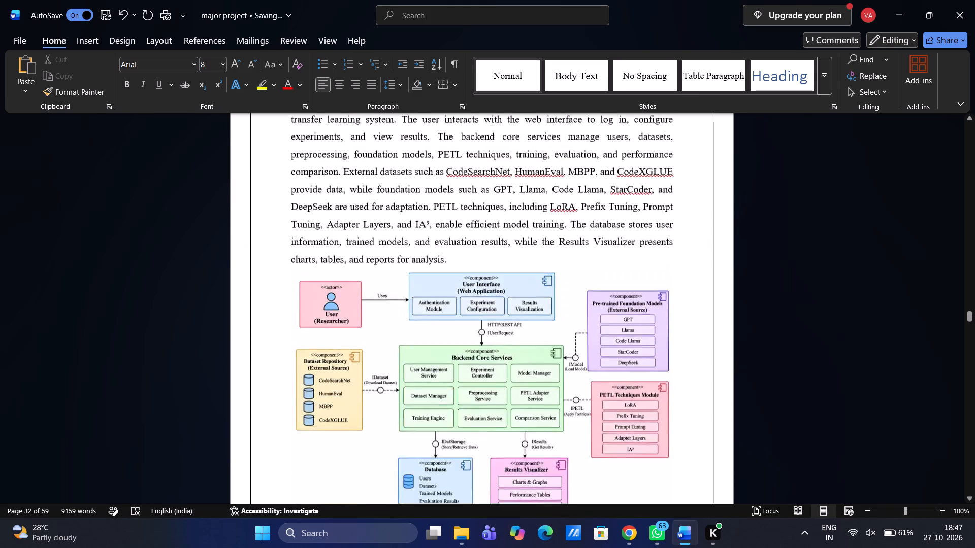
key("BackSpace")
key("BackSpace")
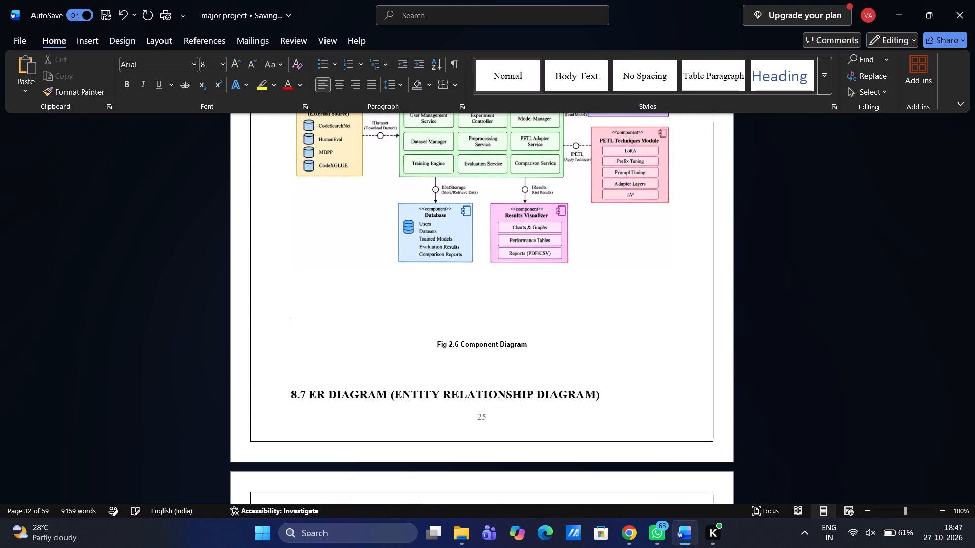
key("Return")
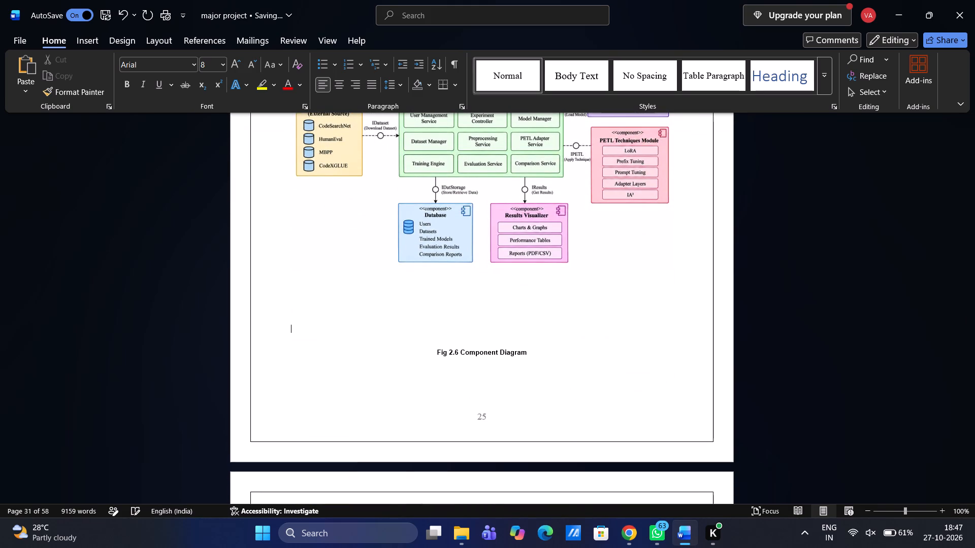
left_click(584, 334)
scroll(584, 334, "down", 1)
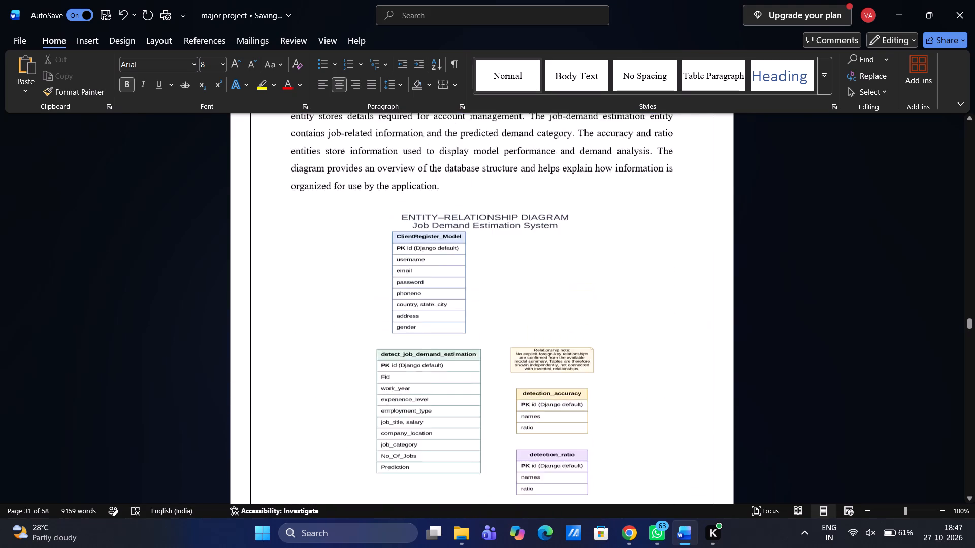
scroll(584, 334, "down", 1)
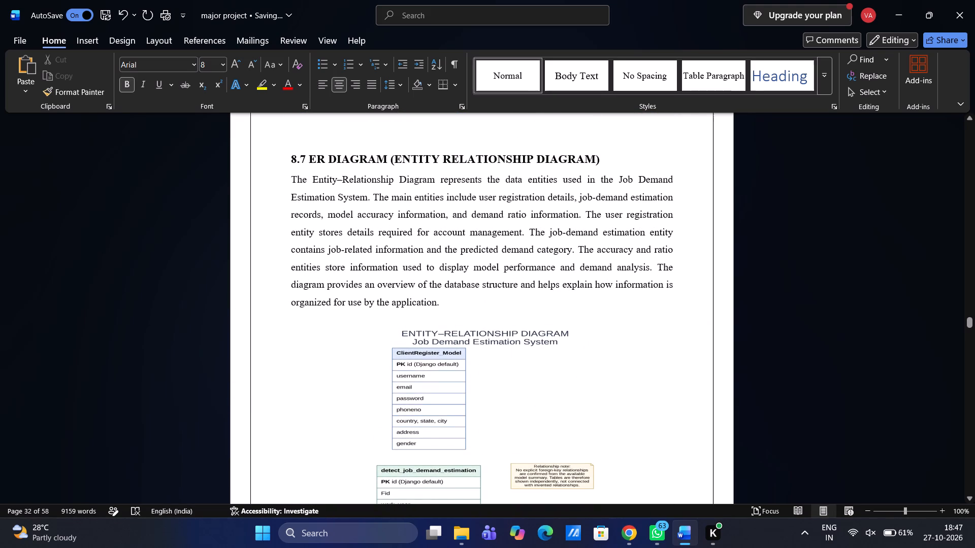
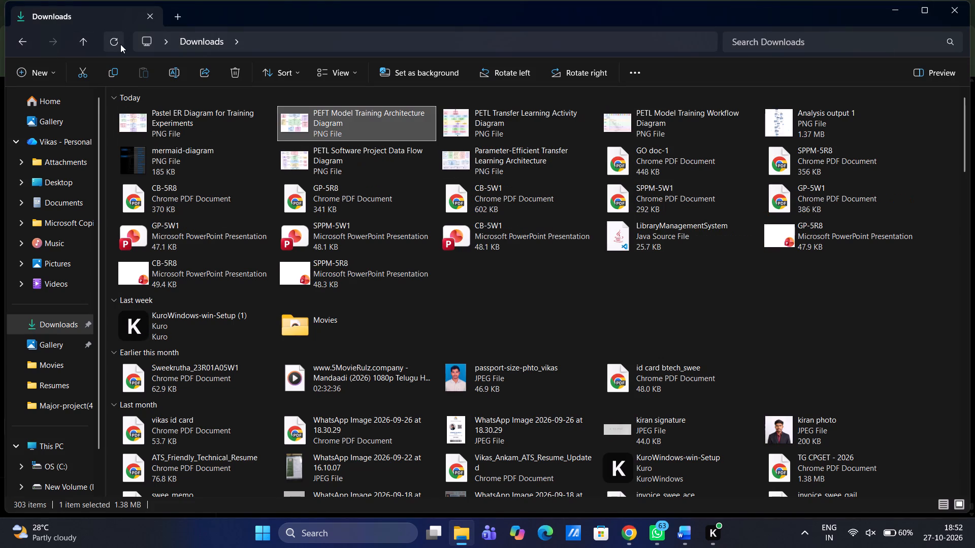
left_click(200, 127)
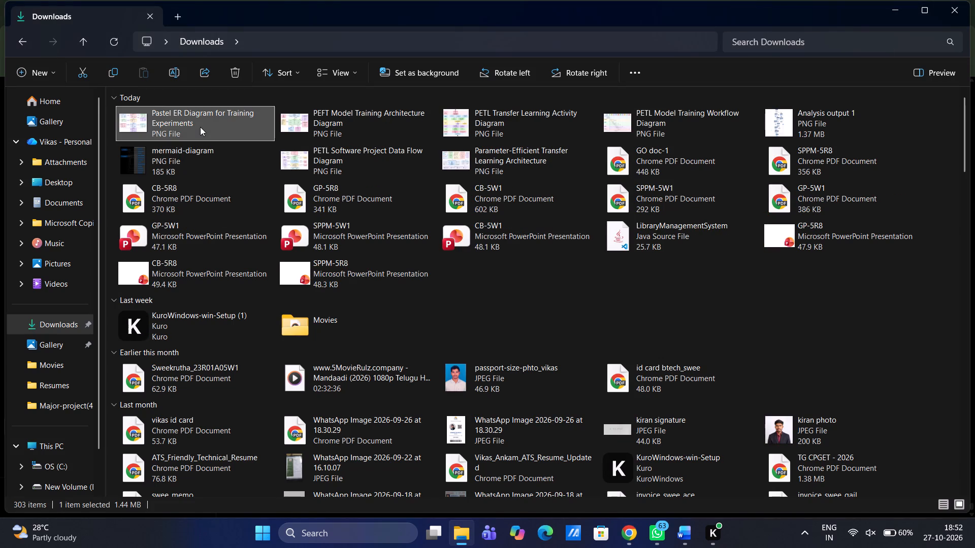
key("ctrl+c")
key("alt+Tab")
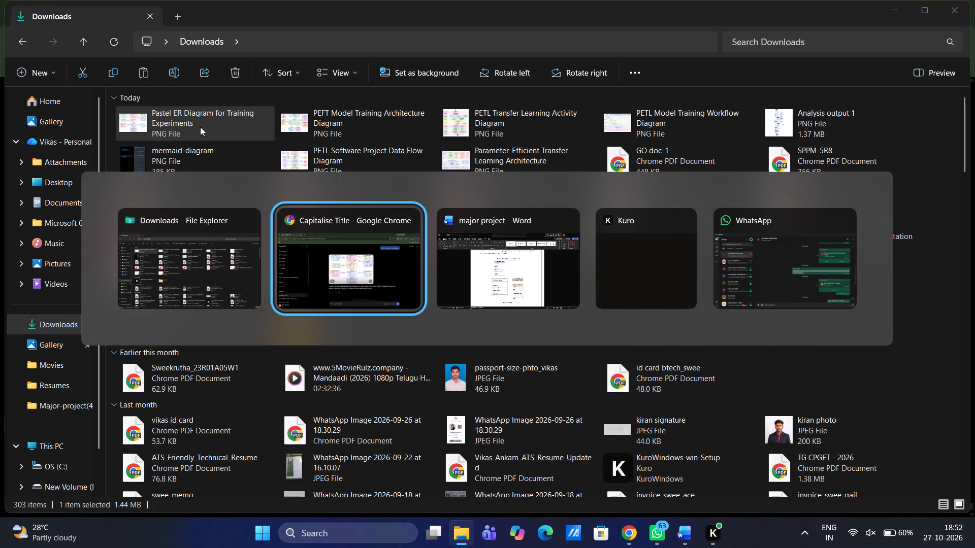
key("alt+Tab")
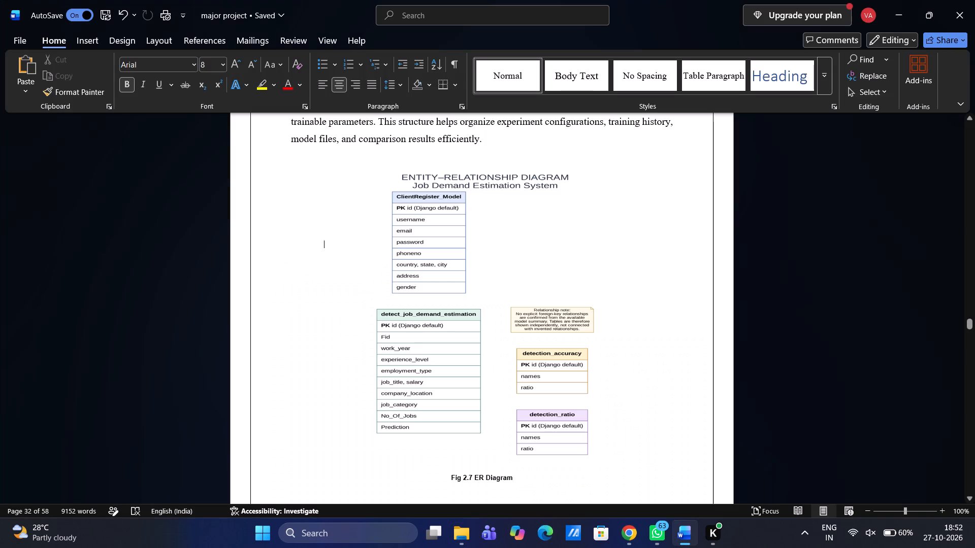
left_click(478, 290)
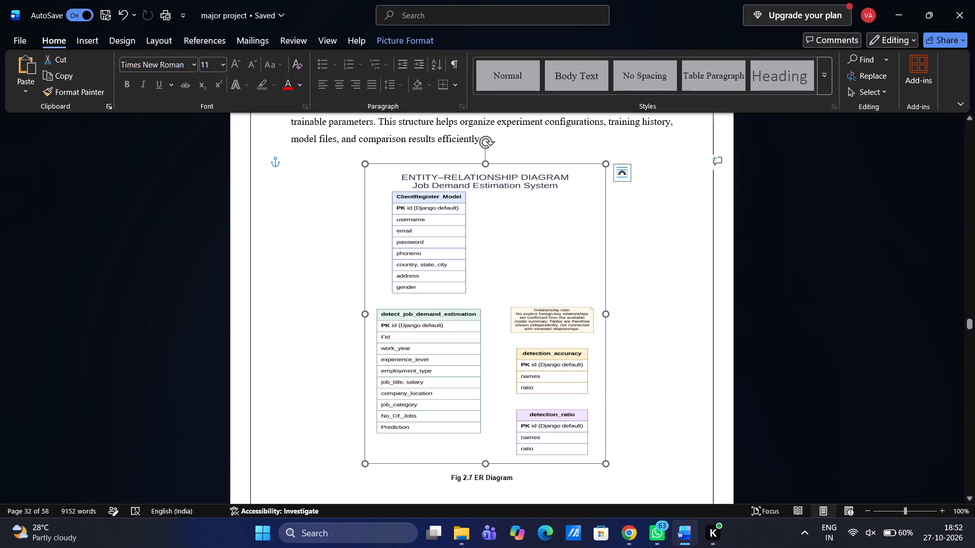
key("Delete")
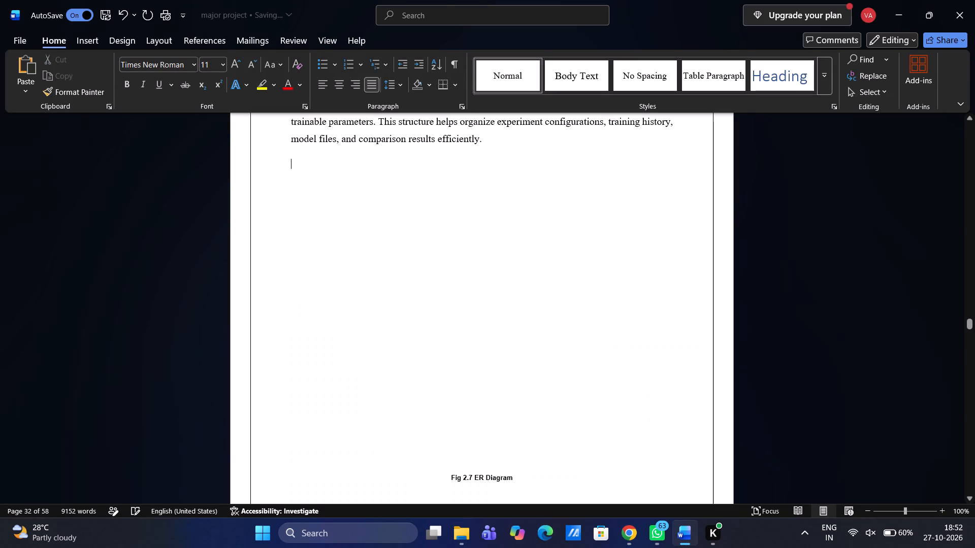
key("ctrl+v")
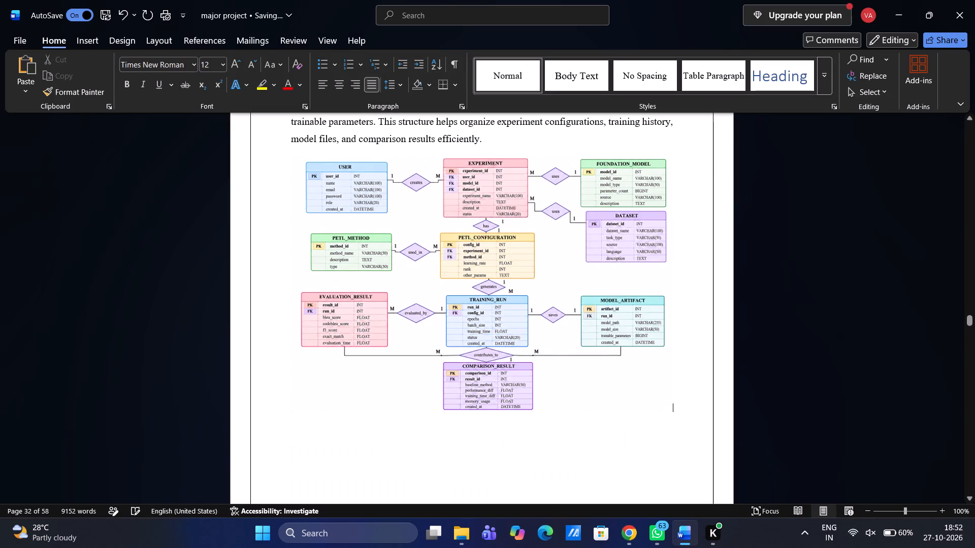
Delete the blank lines above the "Fig 2.7 ER Diagram" caption to bring it back onto the diagram's page.
scroll(478, 290, "down", 1)
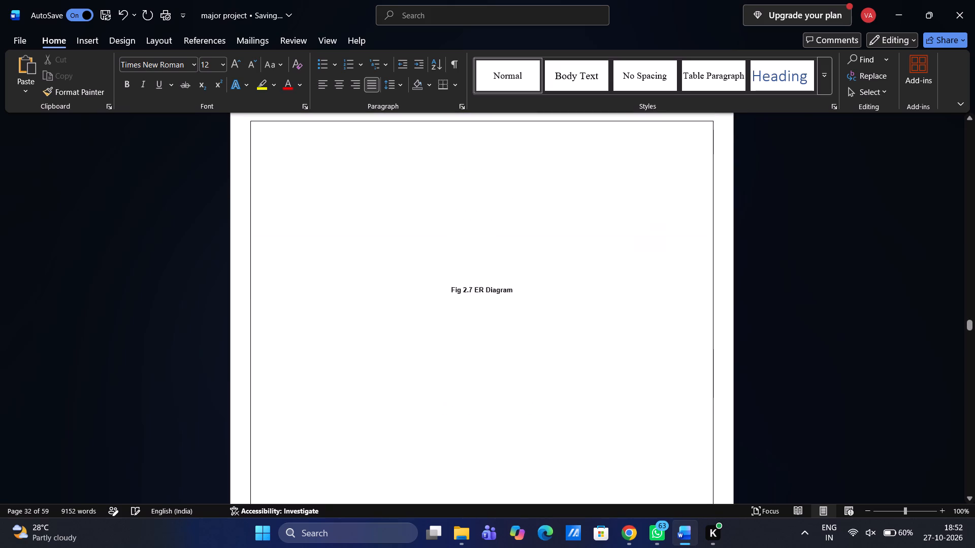
scroll(478, 290, "down", 1)
left_click(445, 336)
key("BackSpace")
key("BackSpace")
key("BackSpace")
key("BackSpace")
key("BackSpace")
key("BackSpace")
key("BackSpace")
key("BackSpace")
key("BackSpace")
key("BackSpace")
key("BackSpace")
key("BackSpace")
key("BackSpace")
key("BackSpace")
key("BackSpace")
key("BackSpace")
key("BackSpace")
key("BackSpace")
key("BackSpace")
key("BackSpace")
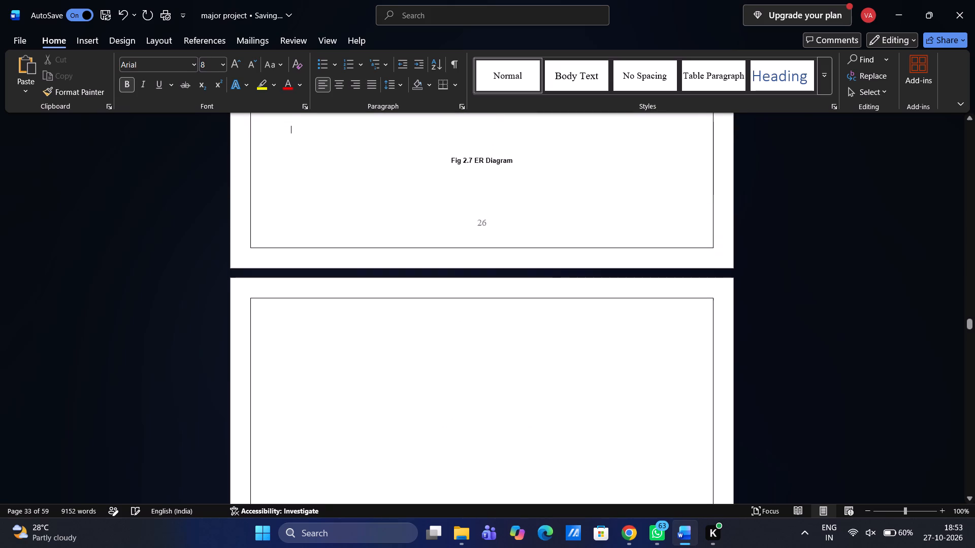
key("BackSpace")
scroll(445, 336, "up", 1)
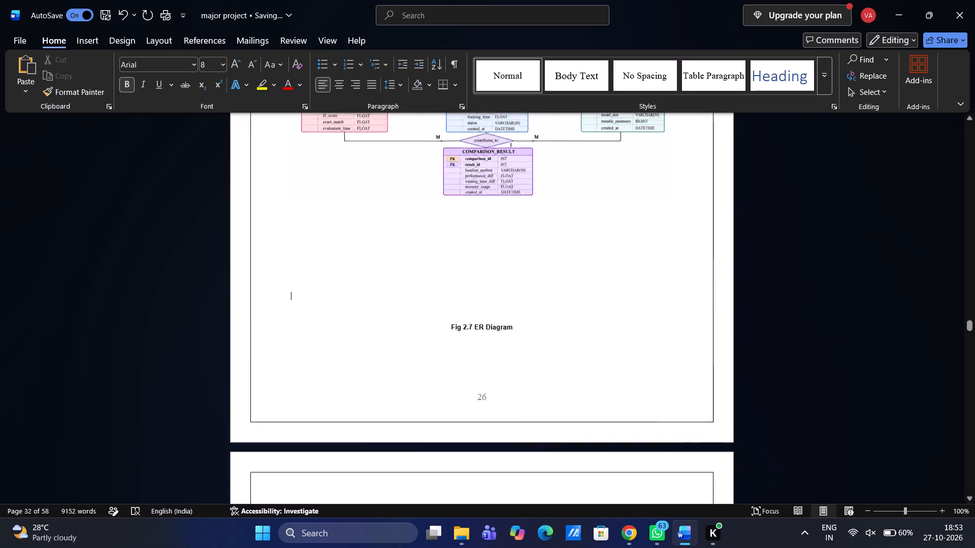
Delete the remaining blank lines between section 8.7's ER diagram and its "Fig 2.7 ER Diagram" caption.
scroll(445, 336, "up", 1)
key("BackSpace")
key("BackSpace")
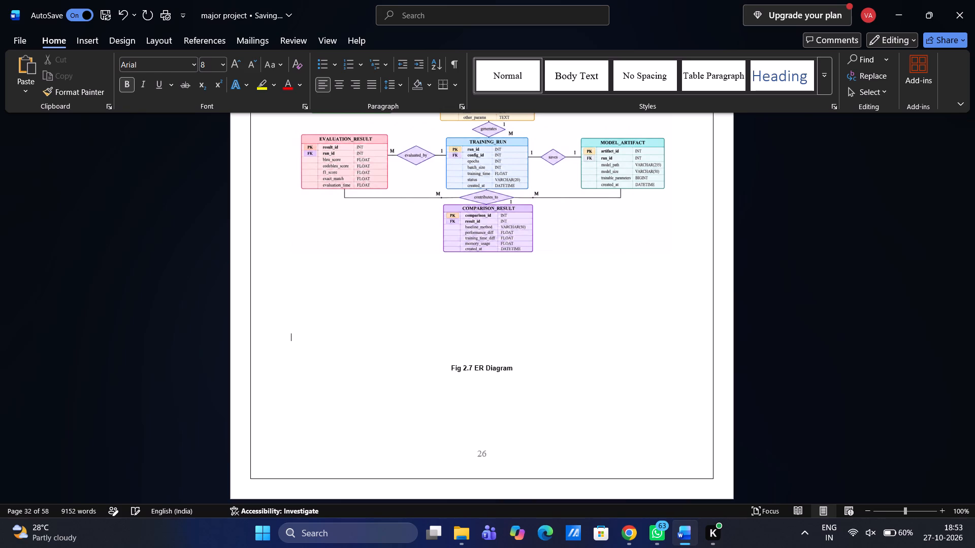
key("BackSpace")
key("BackSpace")
key("BackSpace")
key("BackSpace")
key("BackSpace")
key("BackSpace")
key("BackSpace")
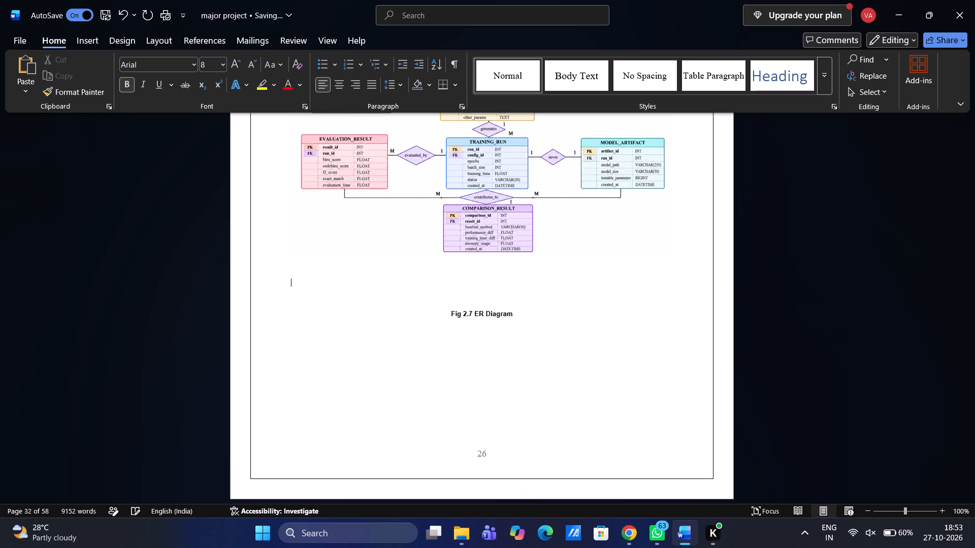
key("BackSpace")
key("BackSpace")
key("BackSpace")
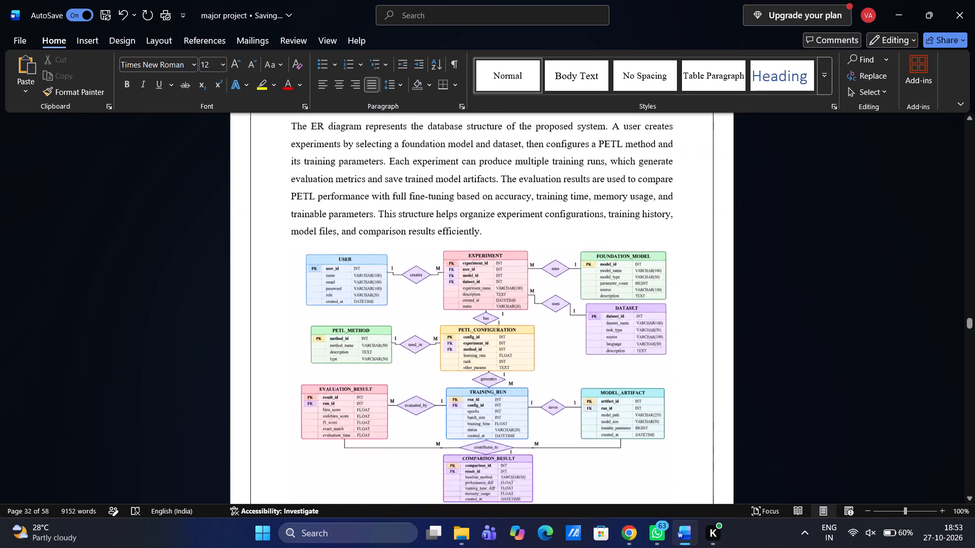
Review the 9.Implementation chapter, from system architecture through "Commands Used for Execution", for content from the old Job Demand Estimation project.
scroll(445, 336, "down", 1)
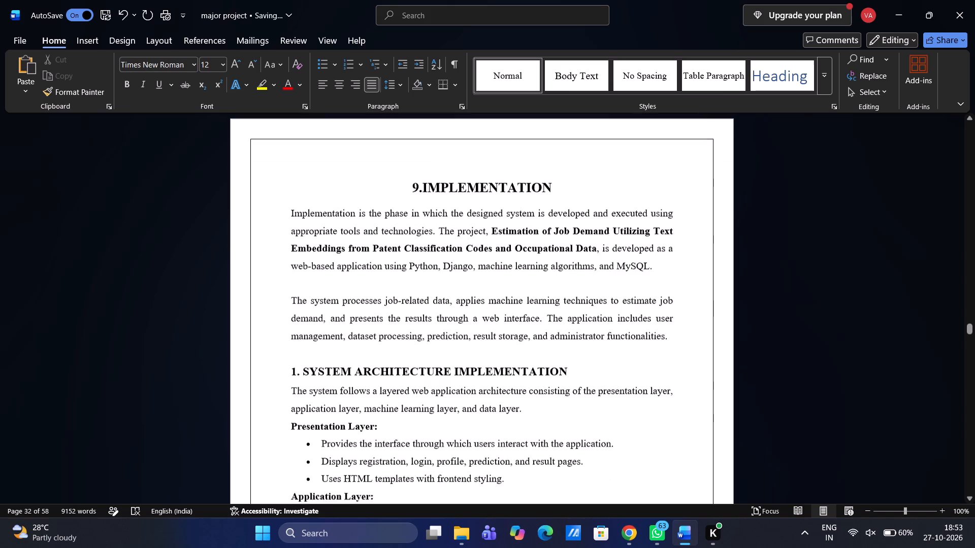
scroll(445, 336, "down", 2)
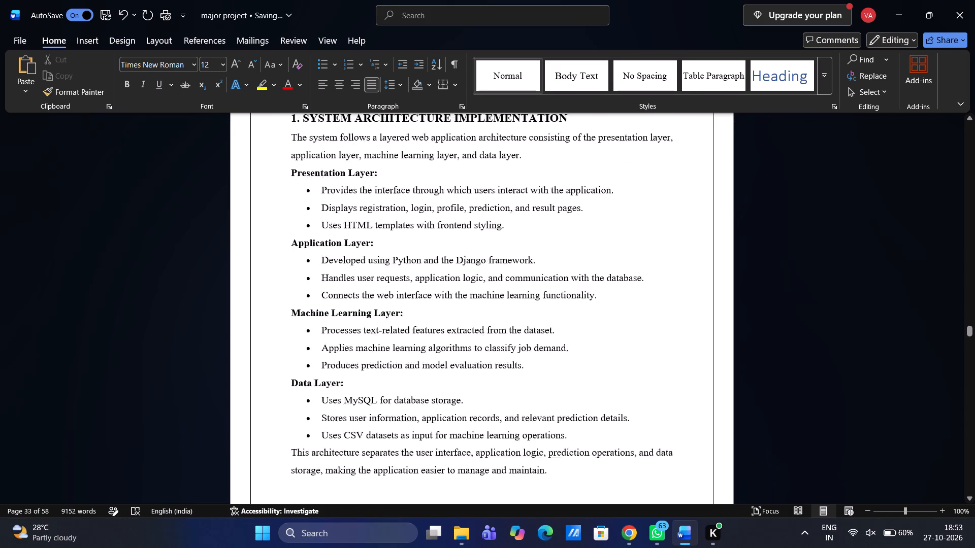
scroll(445, 336, "down", 2)
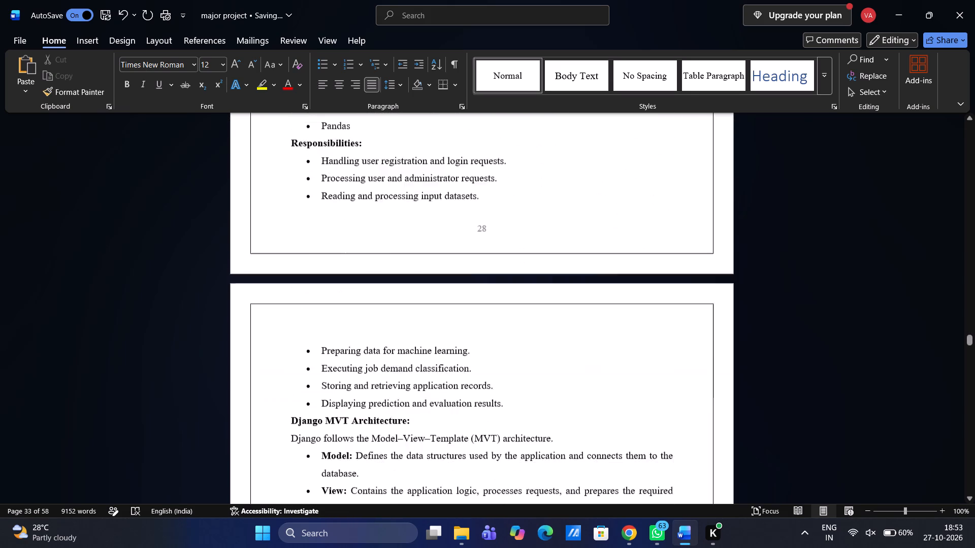
scroll(445, 336, "down", 2)
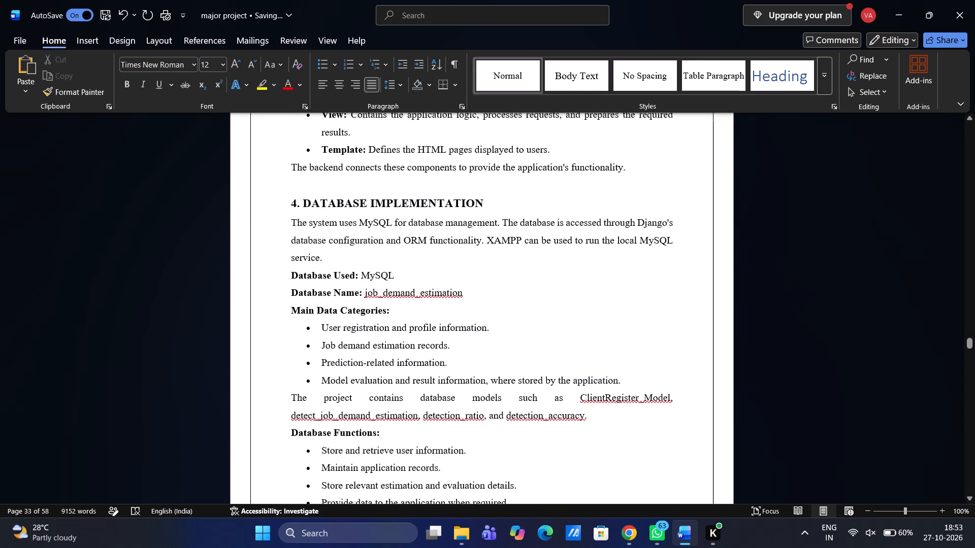
scroll(445, 336, "down", 2)
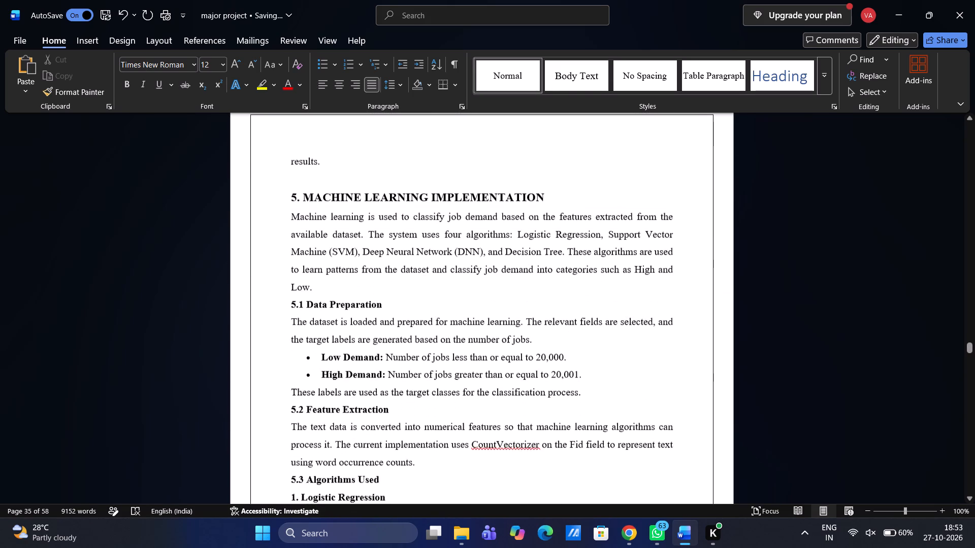
scroll(445, 336, "down", 2)
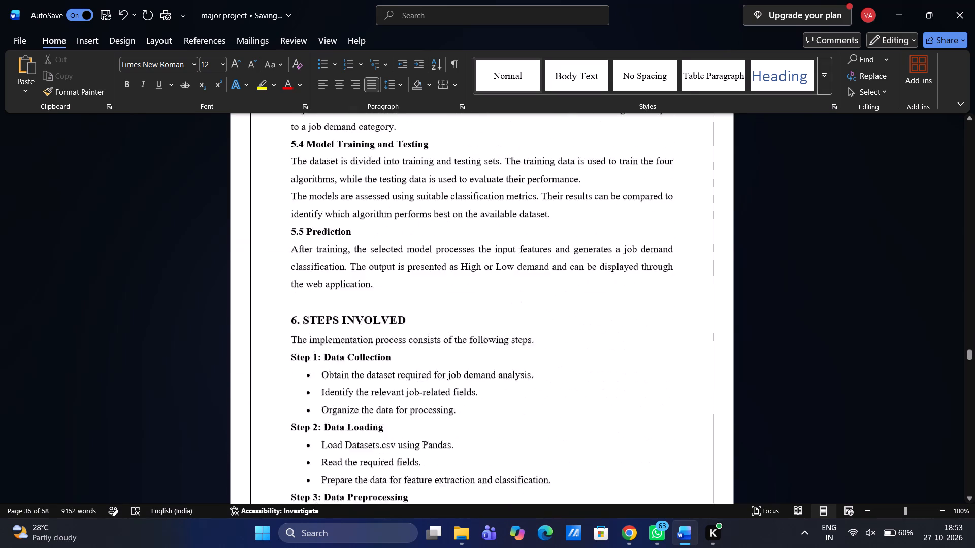
scroll(445, 336, "down", 2)
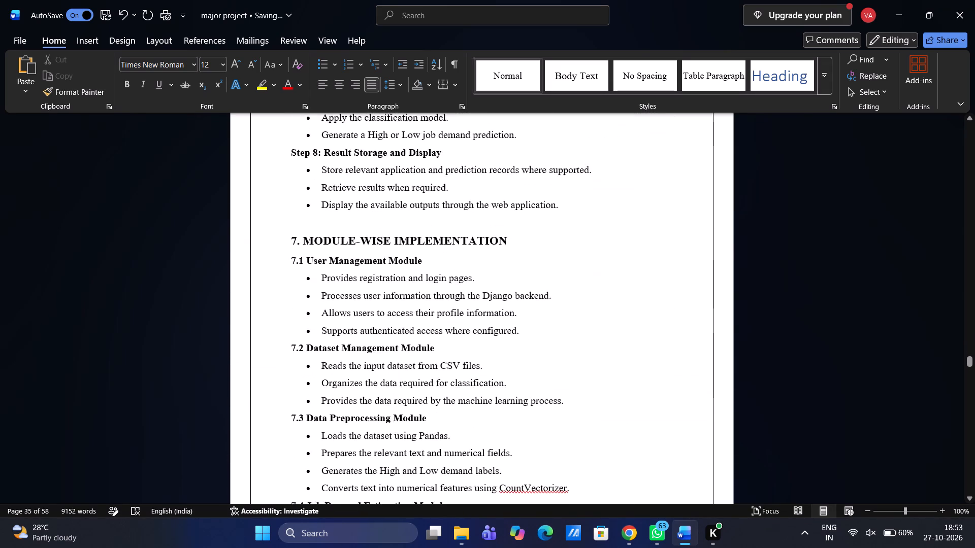
scroll(445, 336, "down", 3)
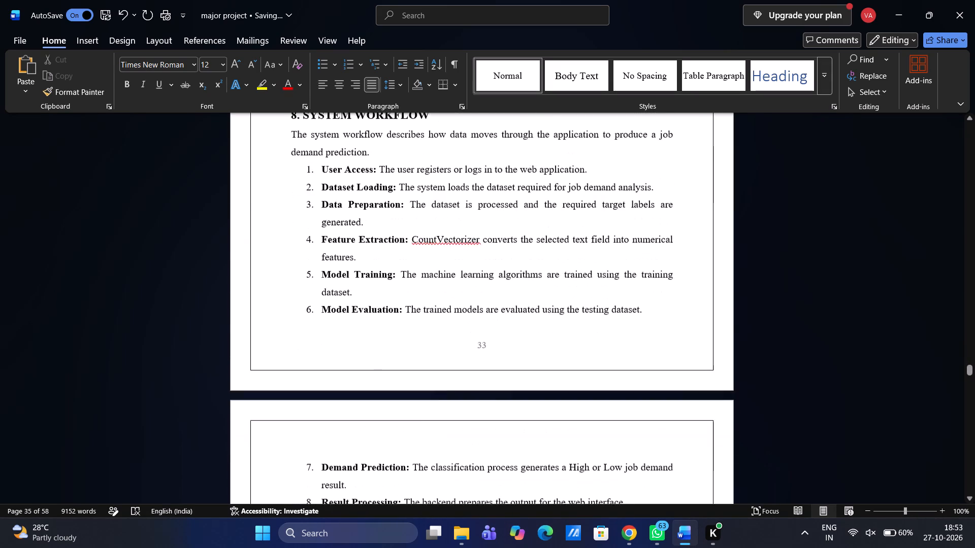
scroll(445, 336, "down", 1)
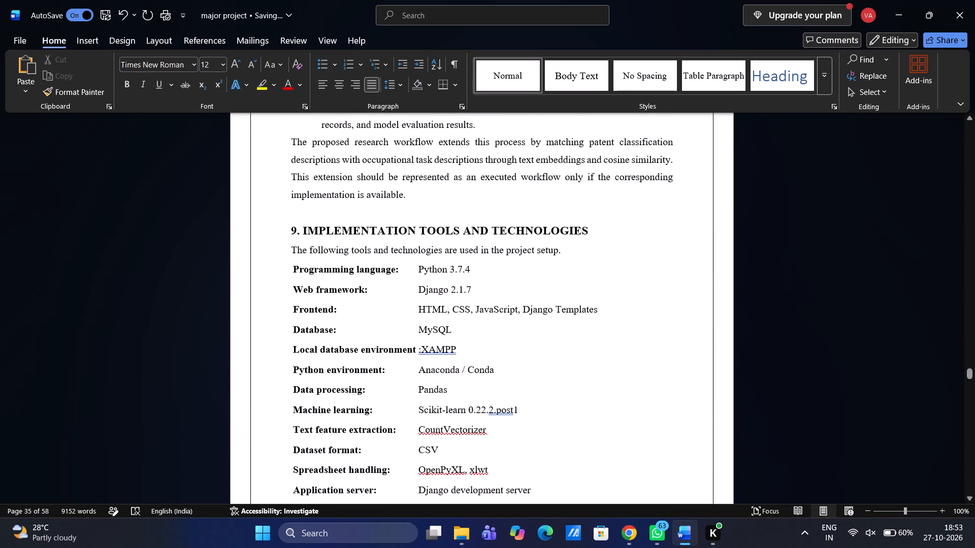
scroll(445, 336, "down", 3)
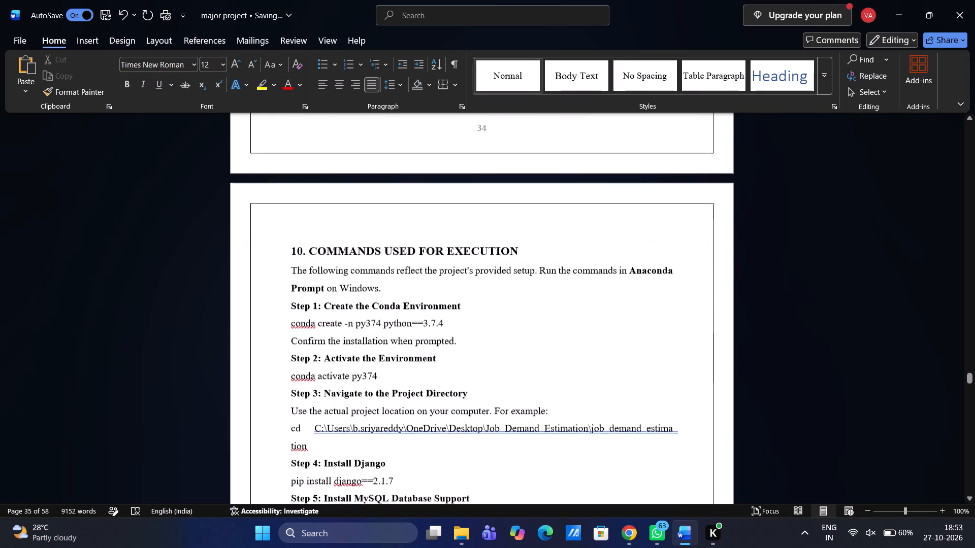
scroll(445, 336, "down", 1)
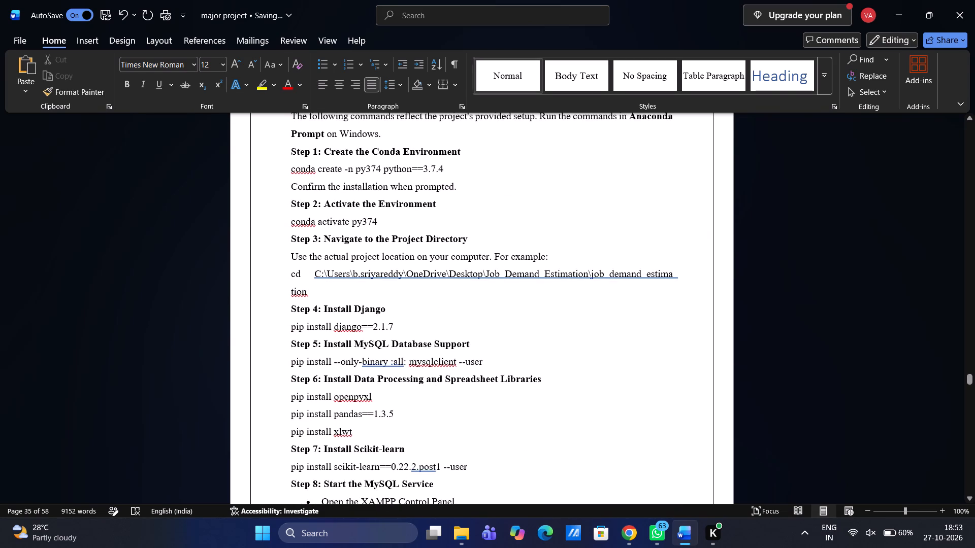
scroll(445, 336, "up", 1)
scroll(445, 336, "down", 1)
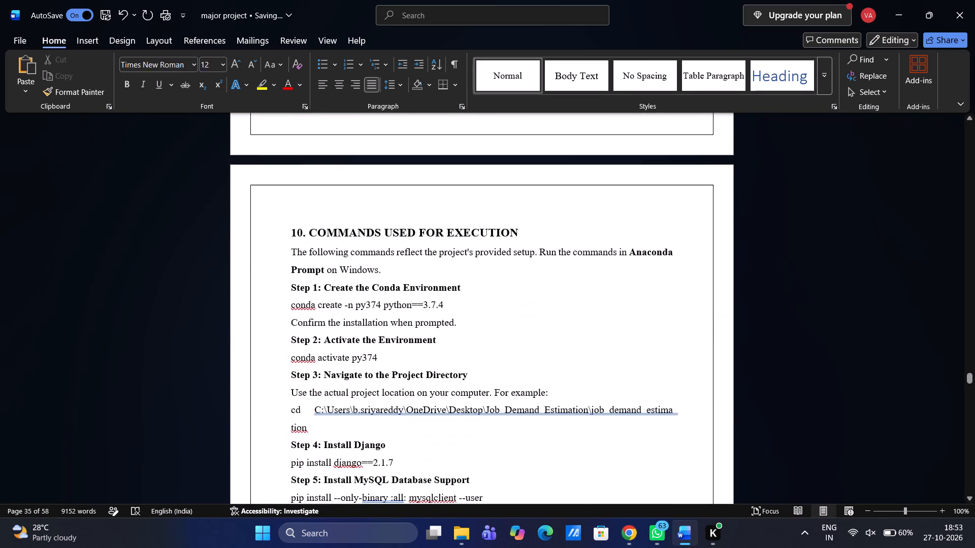
scroll(445, 336, "down", 3)
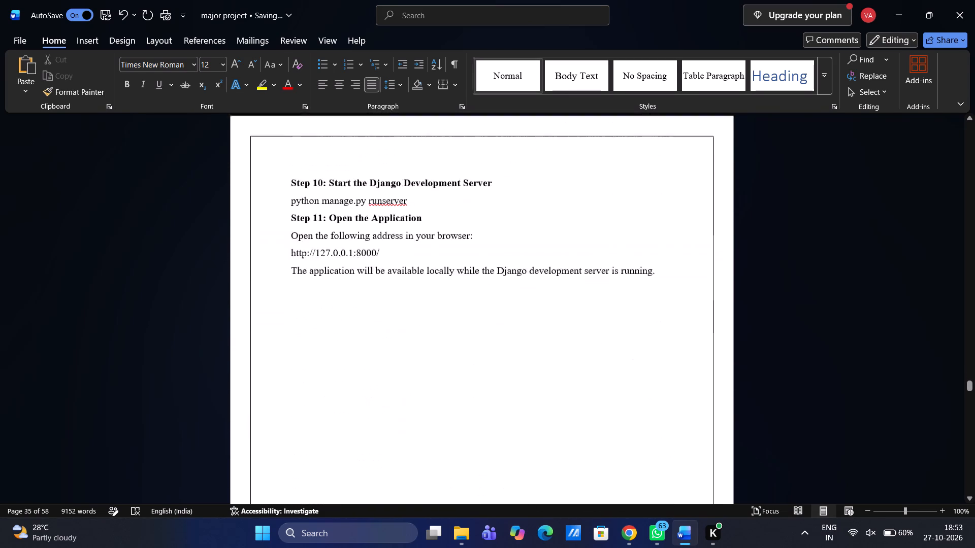
scroll(445, 336, "down", 2)
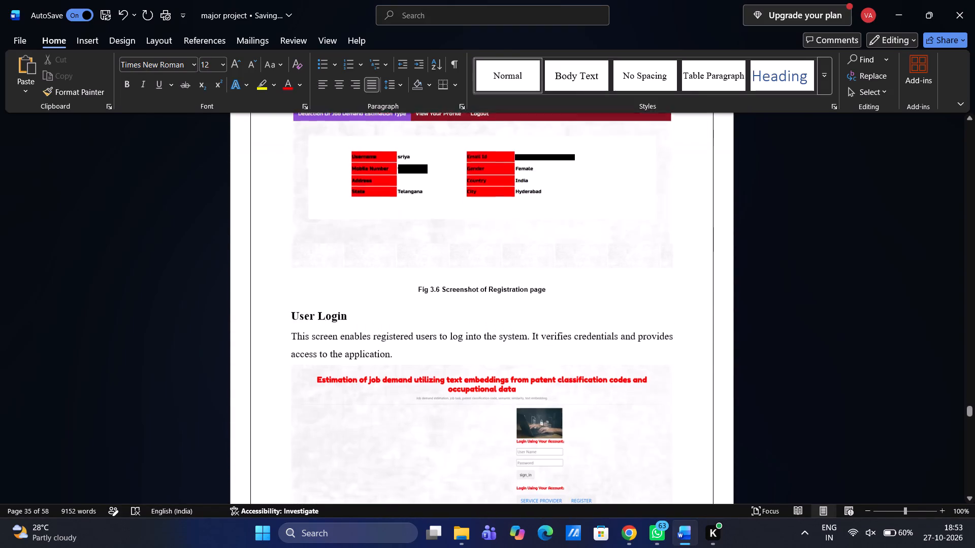
scroll(445, 336, "down", 2)
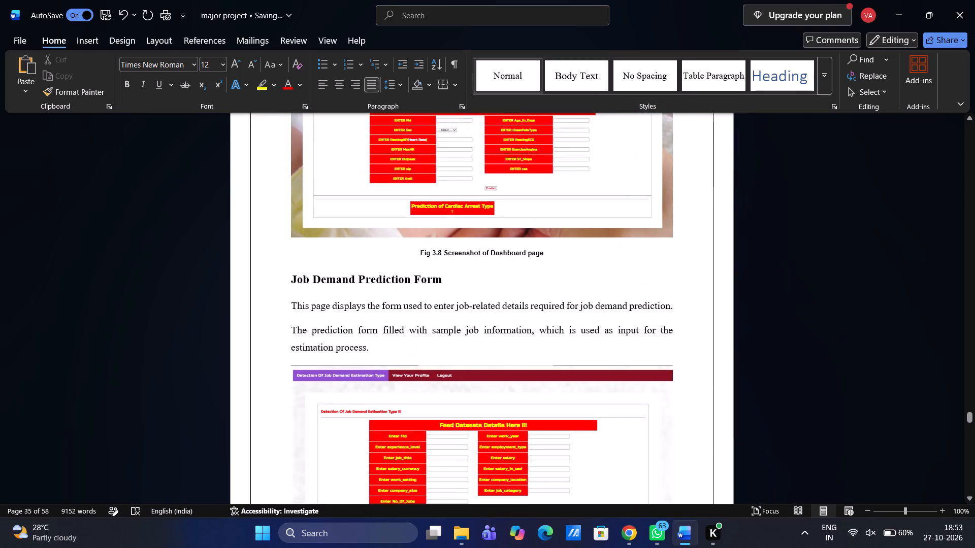
scroll(445, 336, "down", 3)
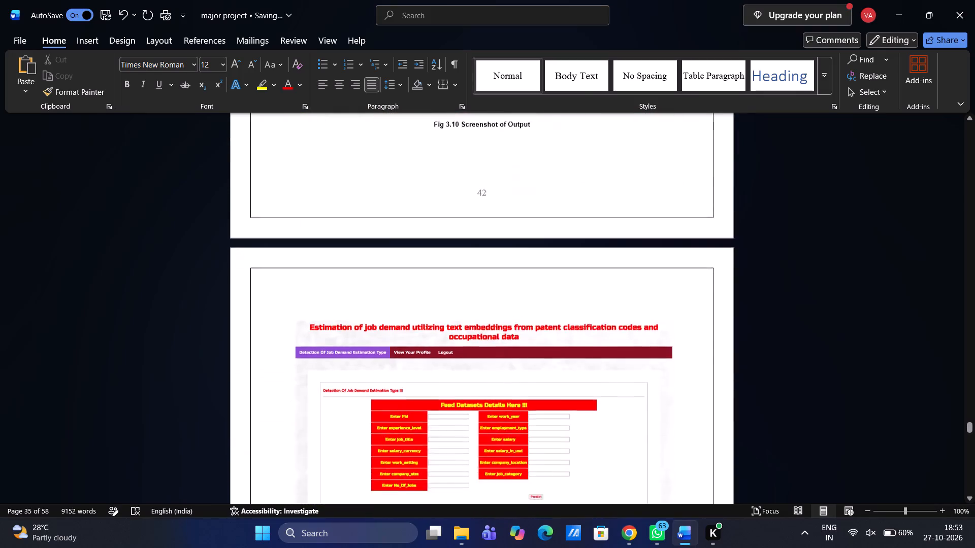
scroll(445, 336, "down", 4)
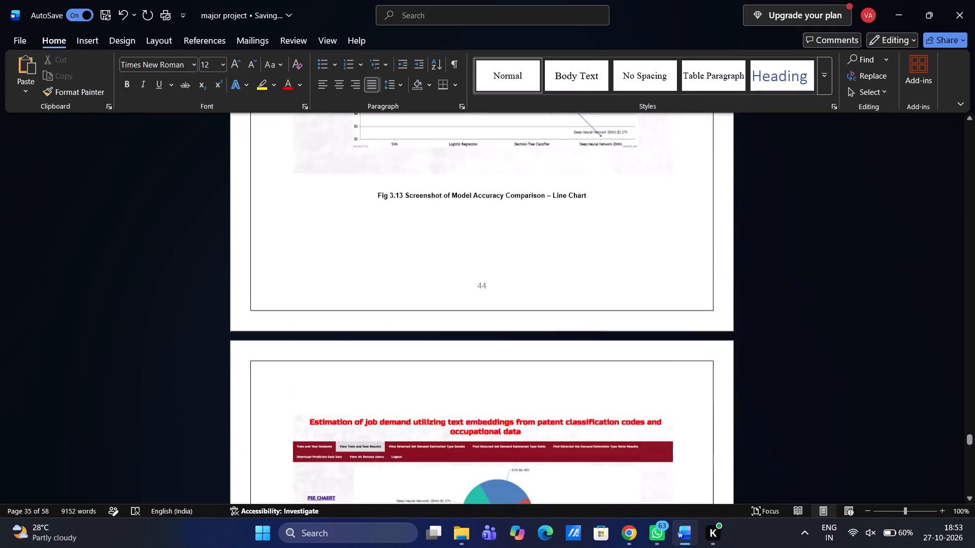
scroll(445, 336, "down", 3)
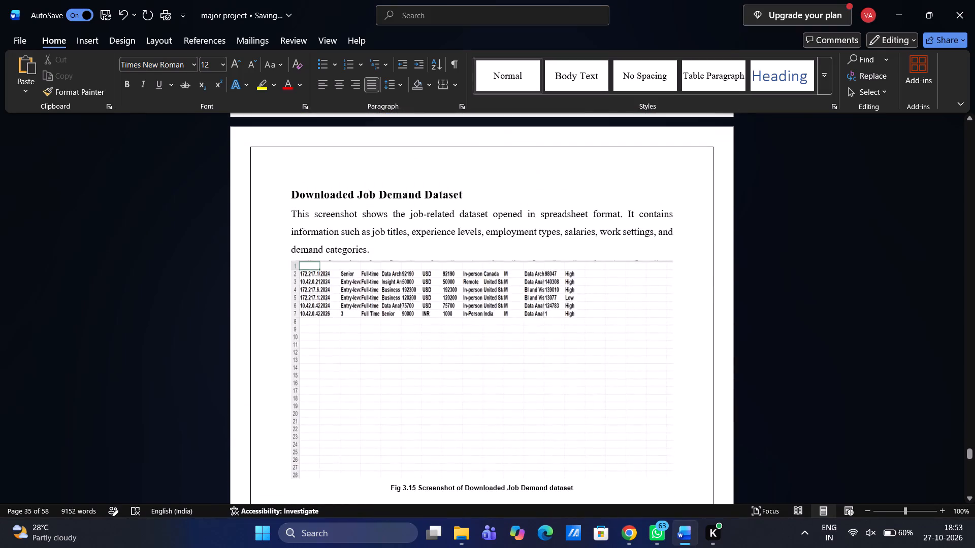
scroll(445, 336, "down", 1)
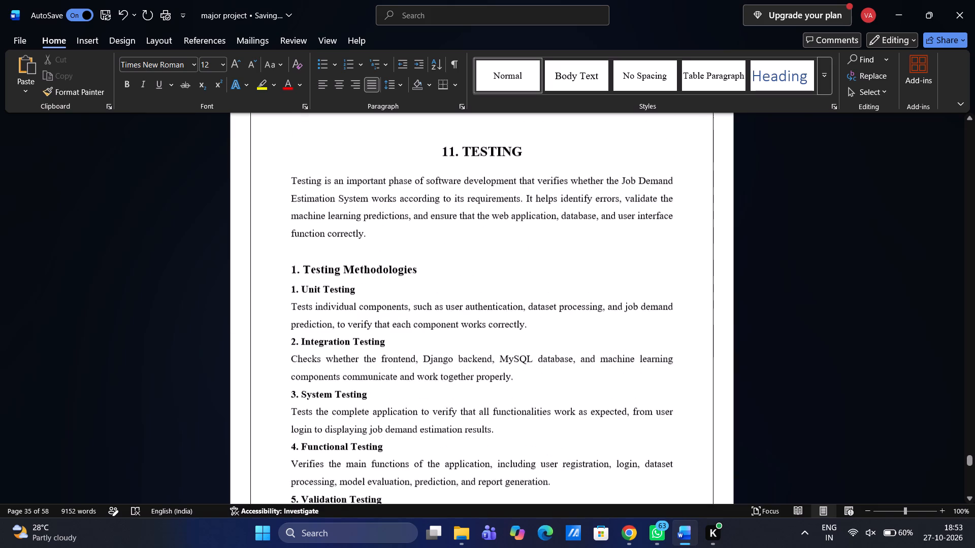
scroll(445, 336, "down", 2)
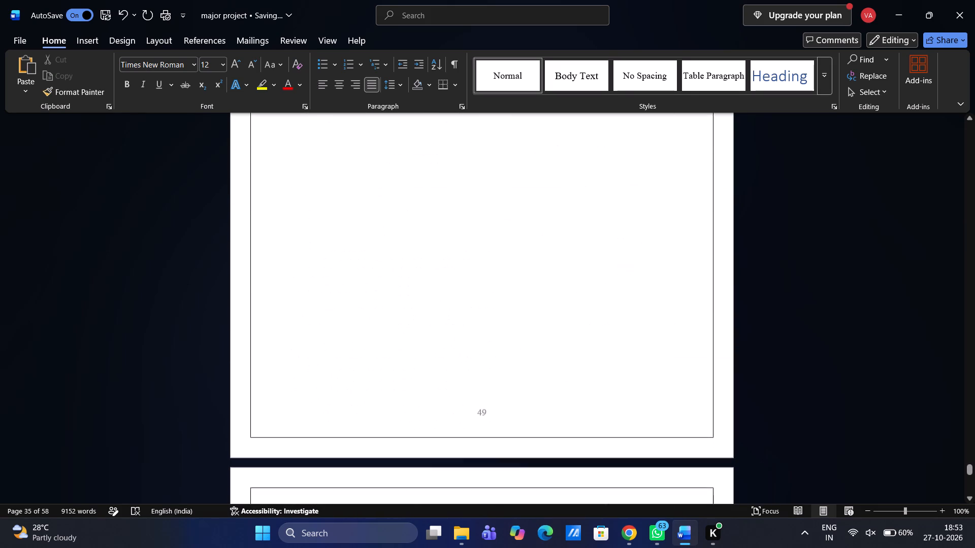
scroll(445, 336, "down", 1)
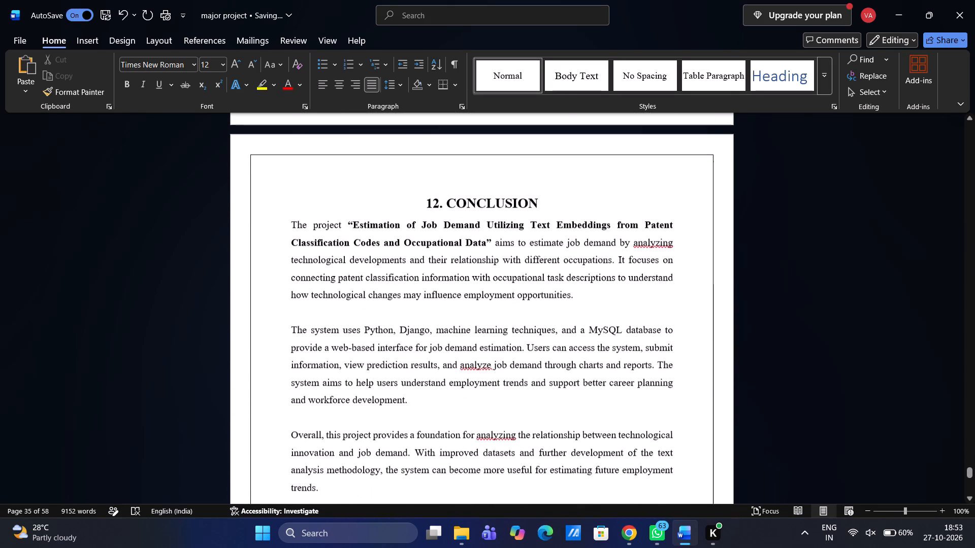
scroll(445, 336, "down", 1)
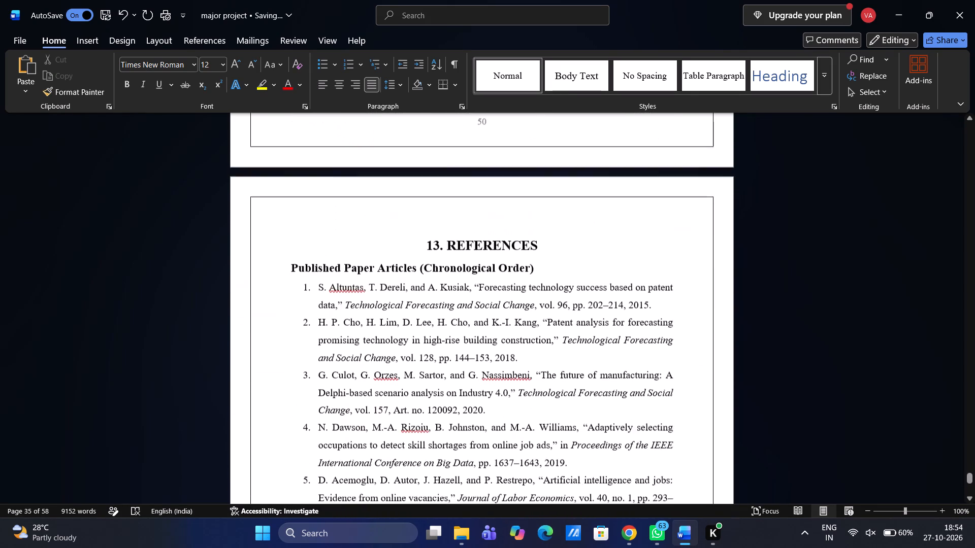
scroll(445, 336, "down", 1)
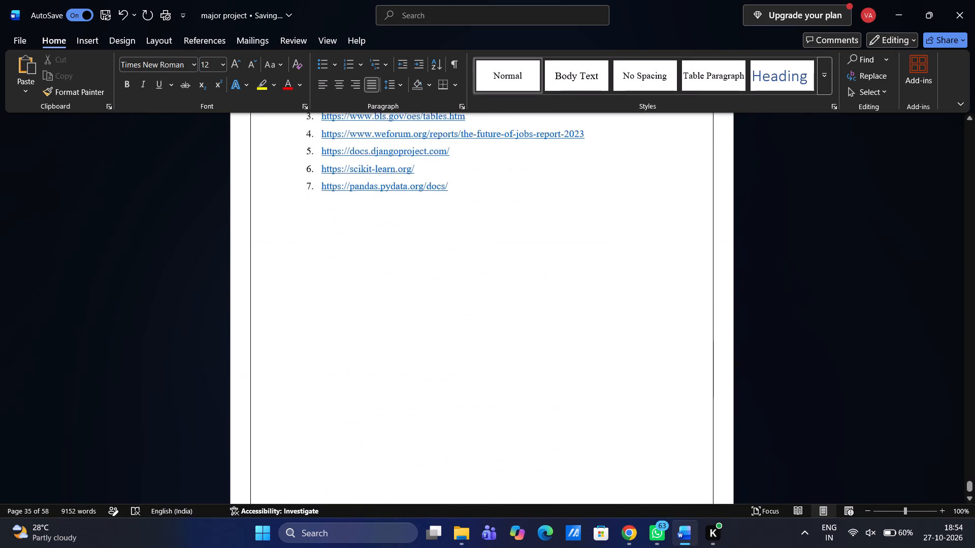
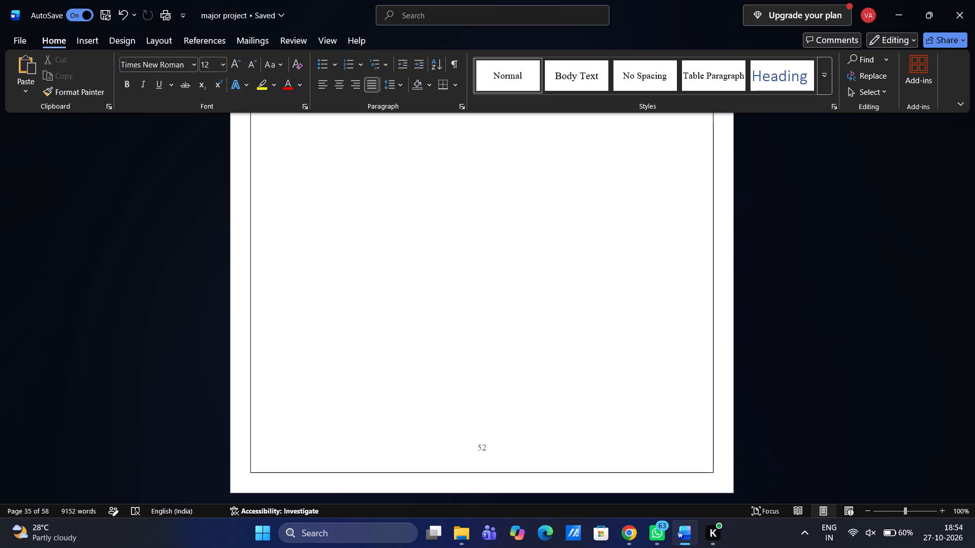
Review the report backwards from the References through the Conclusion, Testing and application screenshots to the start of the 10.SCREENSHOTS chapter.
scroll(445, 336, "up", 1)
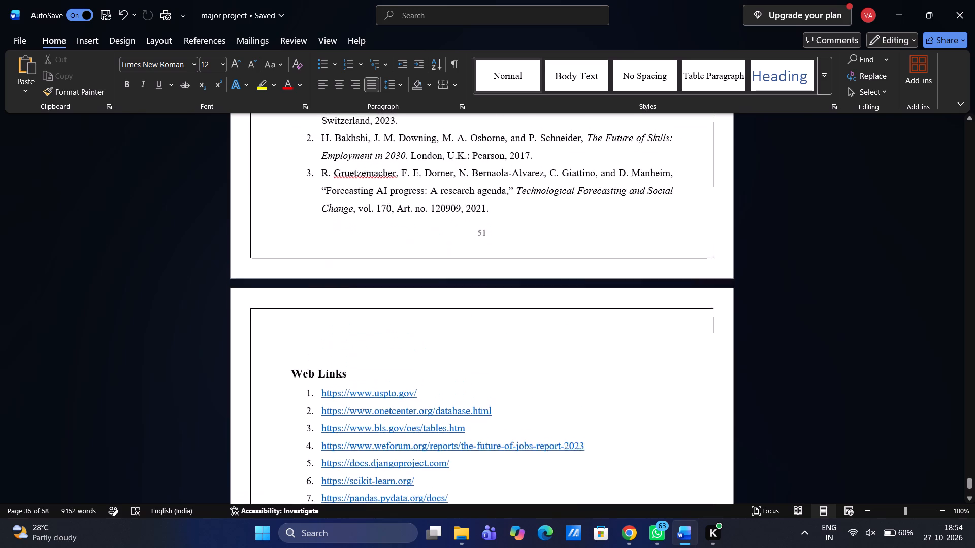
scroll(445, 336, "up", 3)
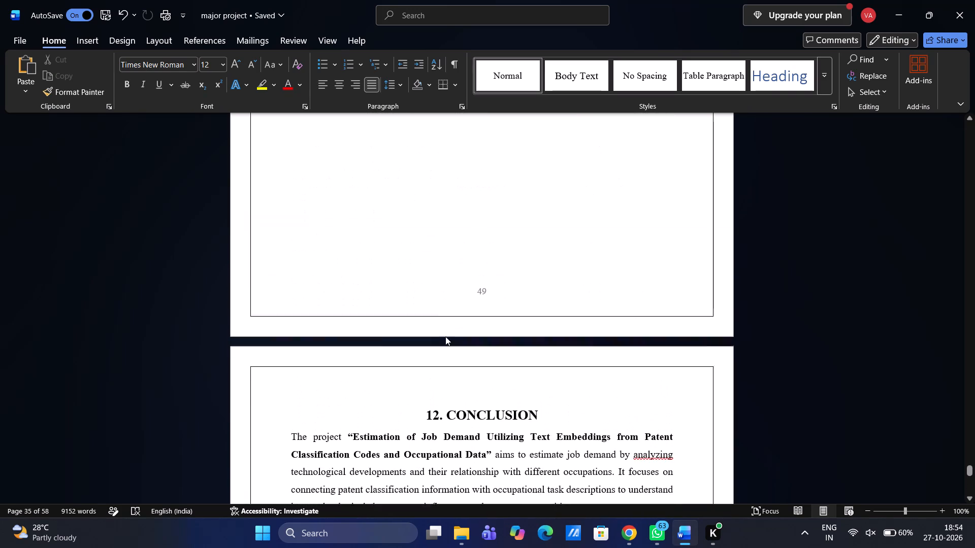
scroll(445, 336, "up", 1)
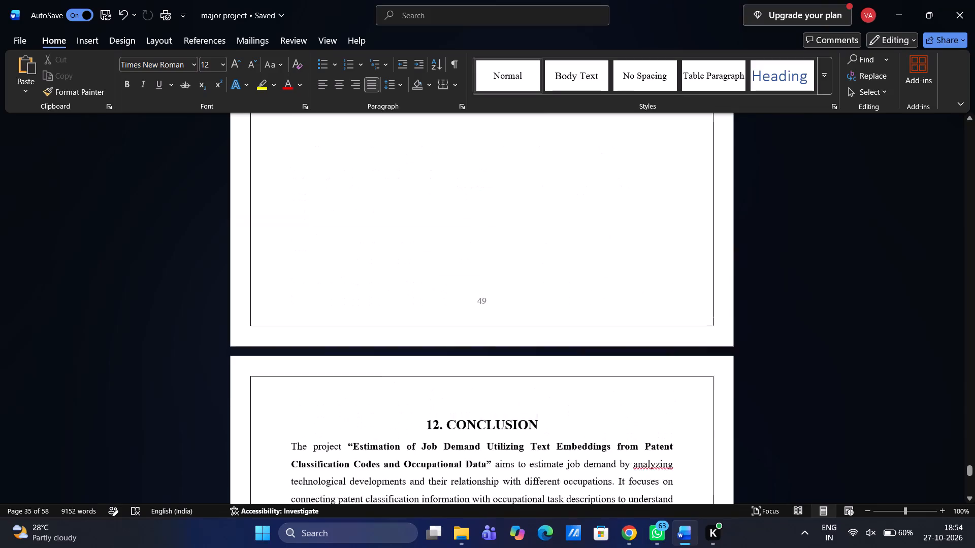
scroll(445, 336, "up", 5)
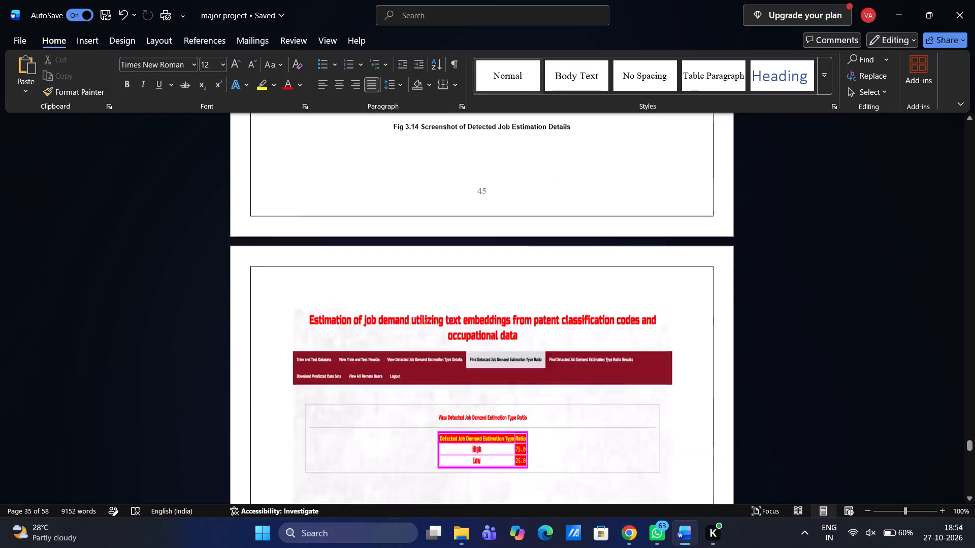
scroll(445, 336, "up", 3)
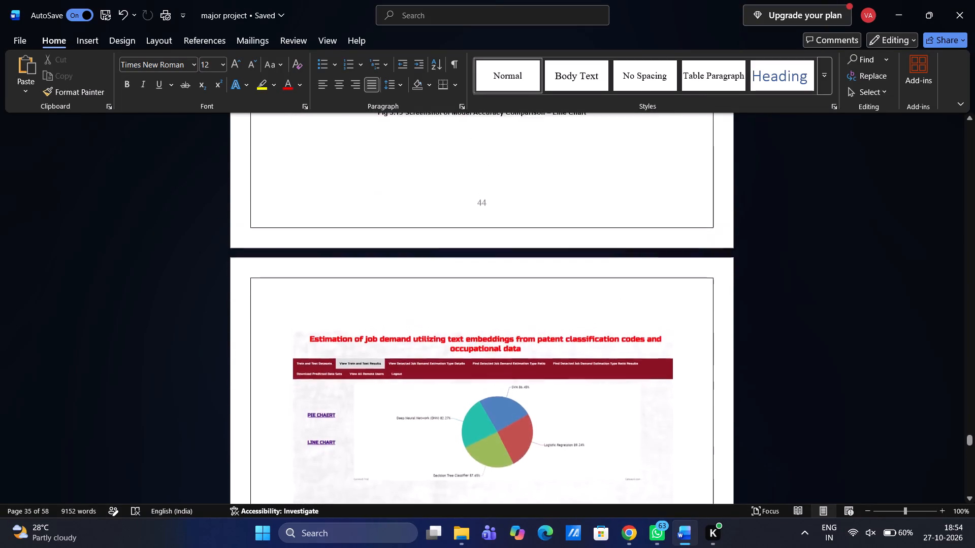
scroll(445, 336, "up", 7)
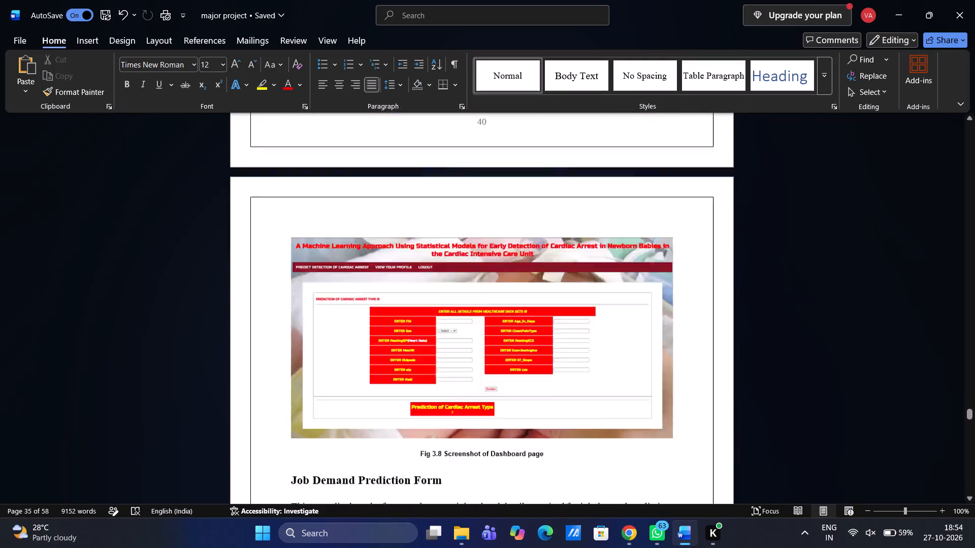
scroll(445, 336, "up", 4)
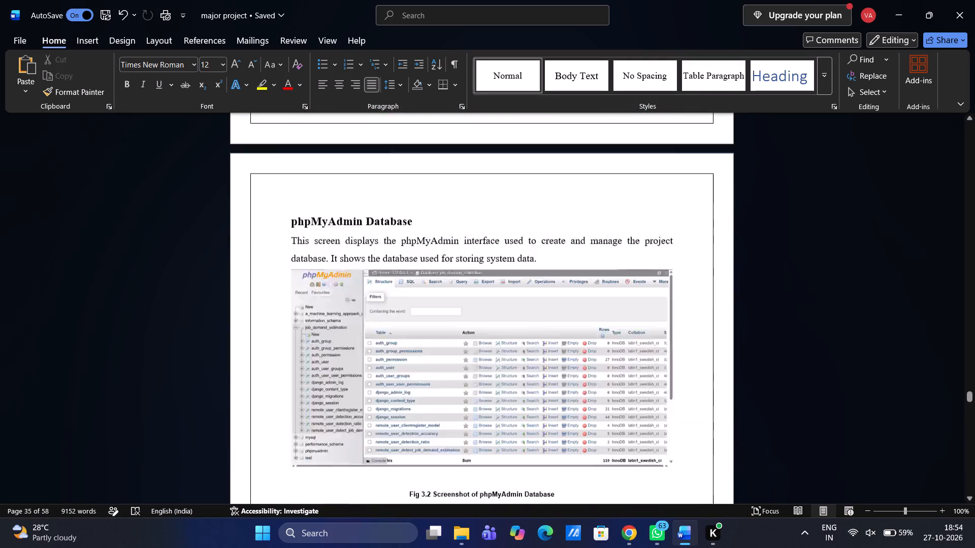
scroll(445, 336, "up", 1)
Copy the whole body text of the 11. TESTING chapter, from its introduction paragraph to the end of the test results.
scroll(445, 336, "down", 1)
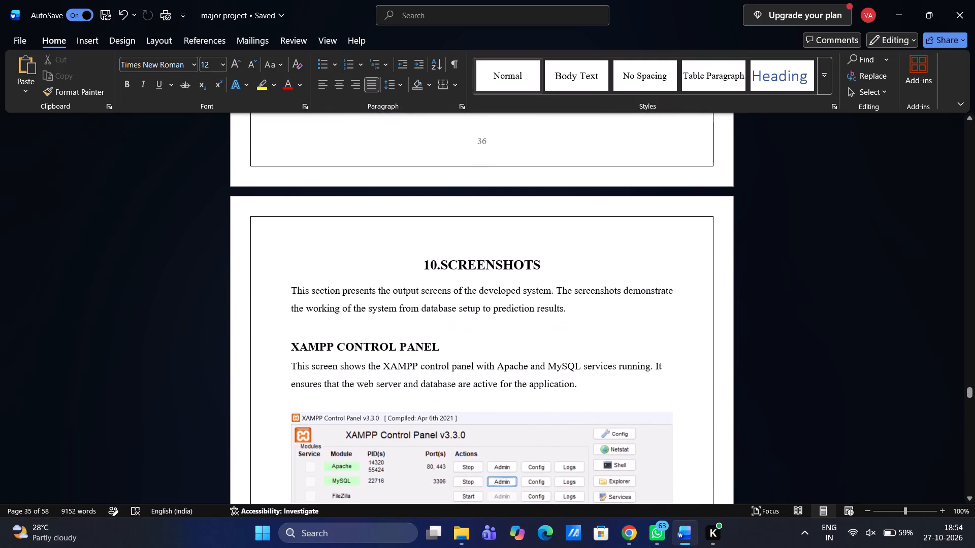
scroll(445, 336, "down", 4)
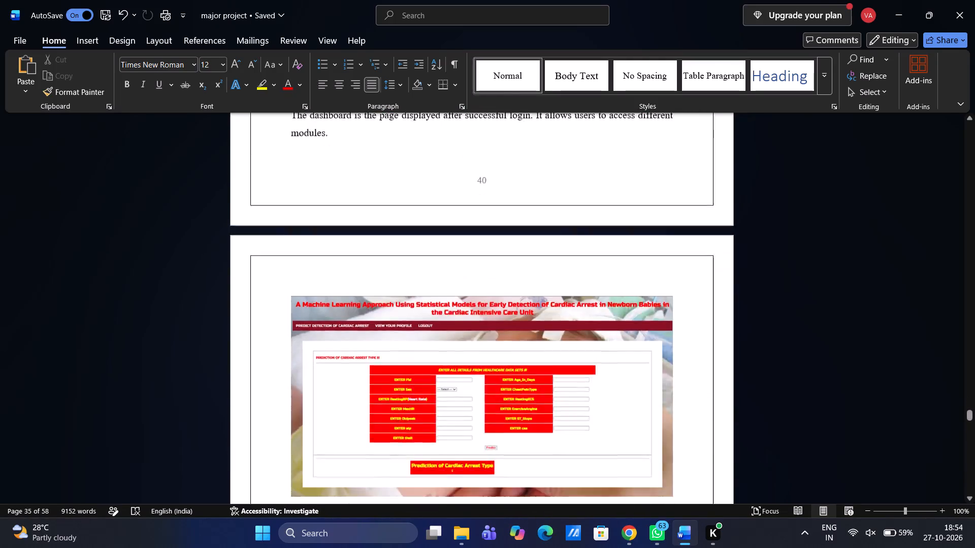
scroll(445, 336, "down", 4)
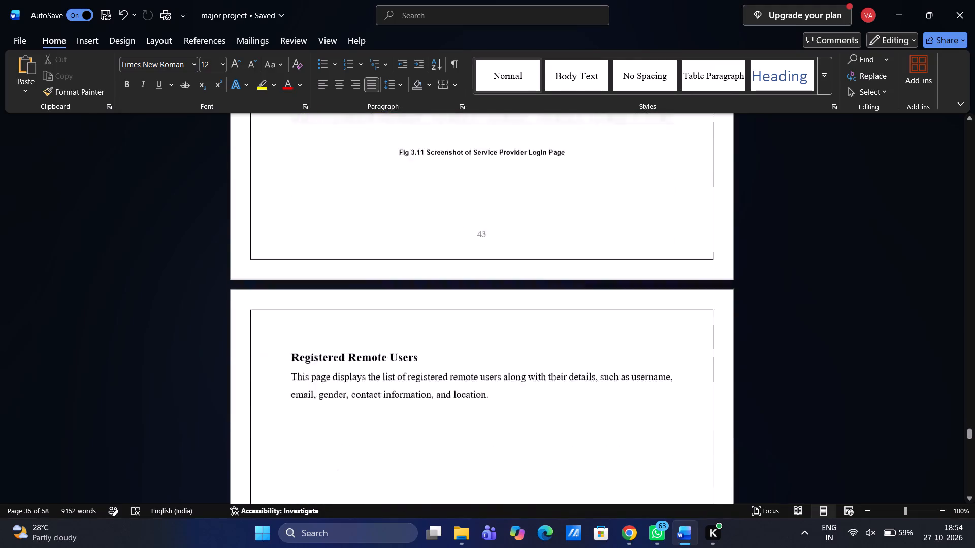
scroll(445, 336, "down", 1)
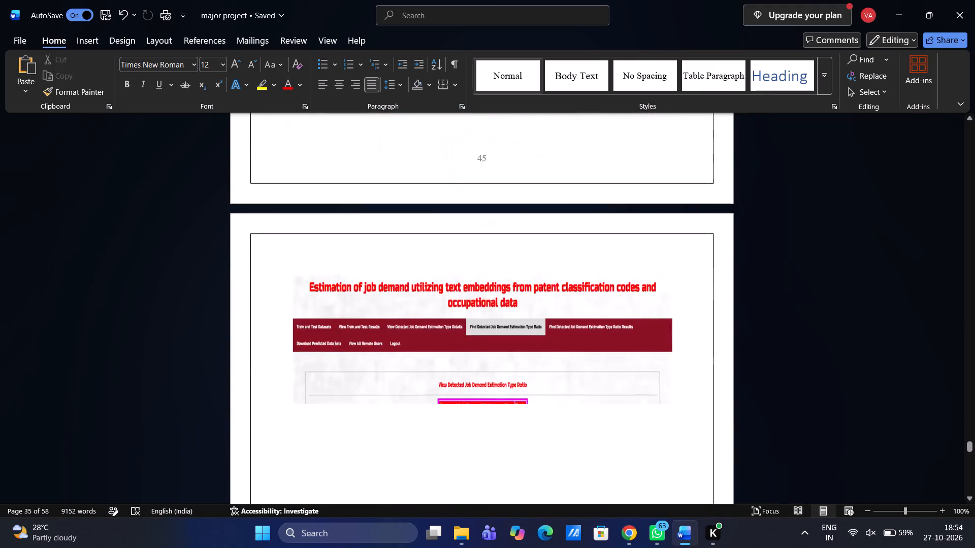
scroll(445, 336, "down", 1)
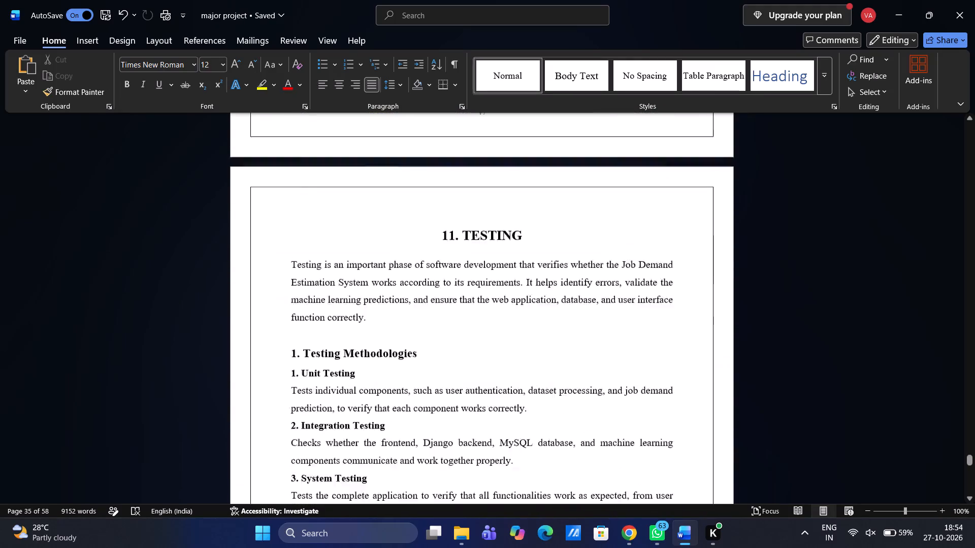
scroll(445, 336, "down", 1)
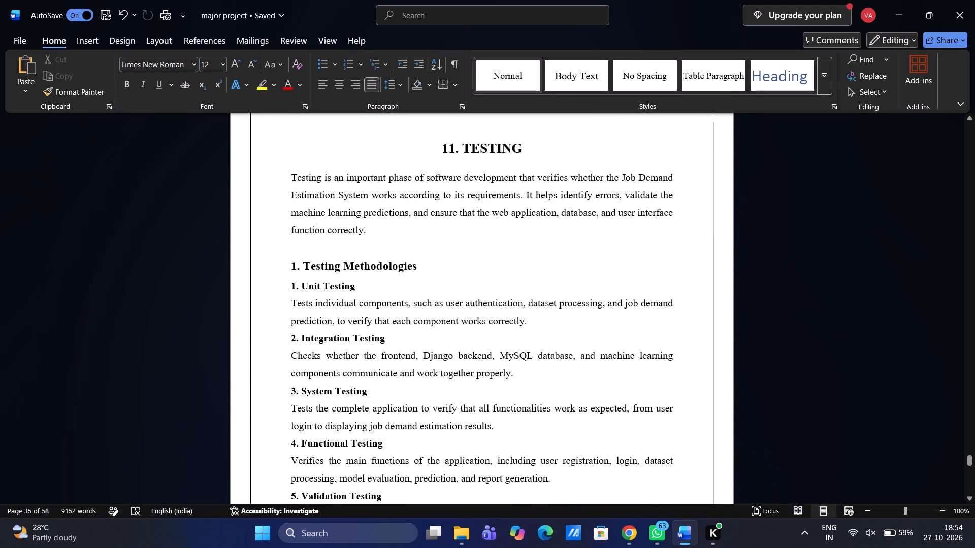
left_click_drag(288, 175, 324, 199)
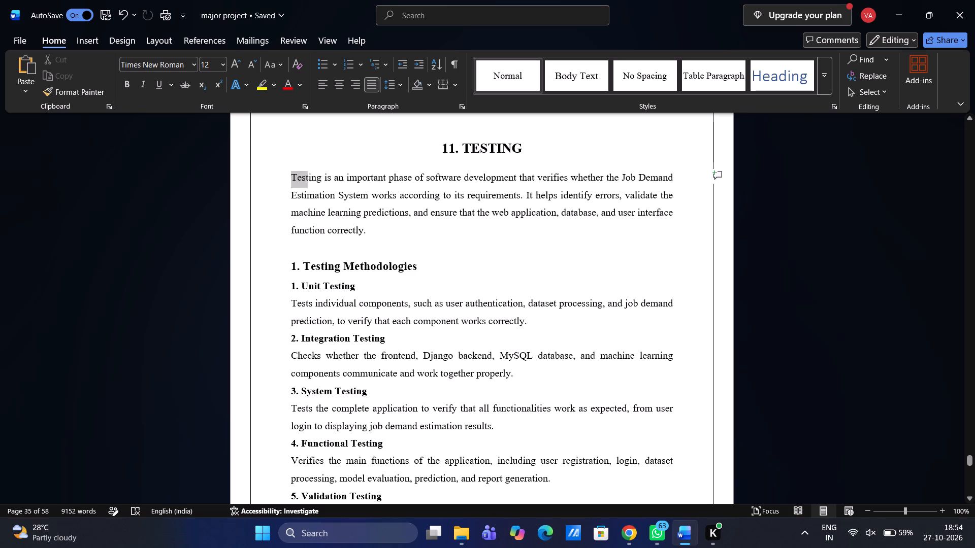
left_click_drag(324, 199, 455, 537)
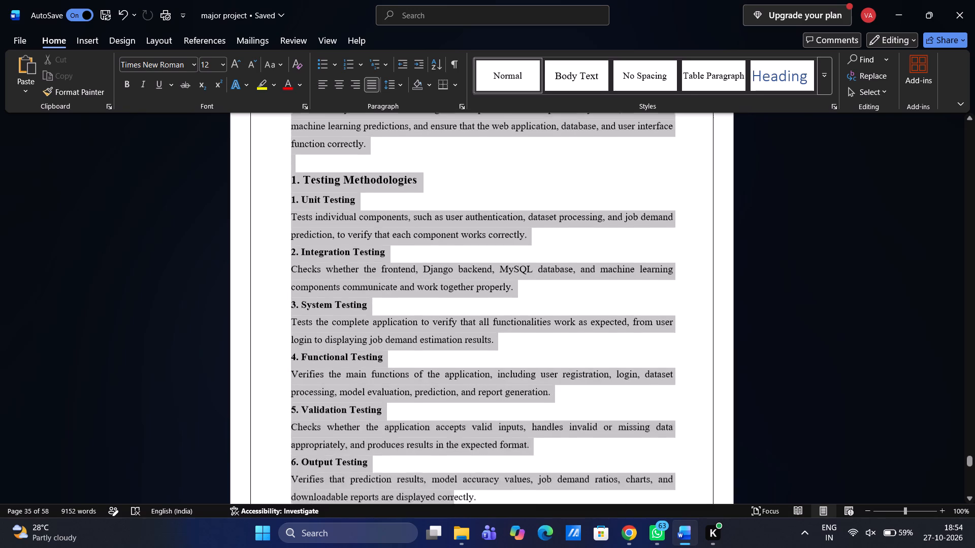
left_click_drag(455, 537, 354, 178)
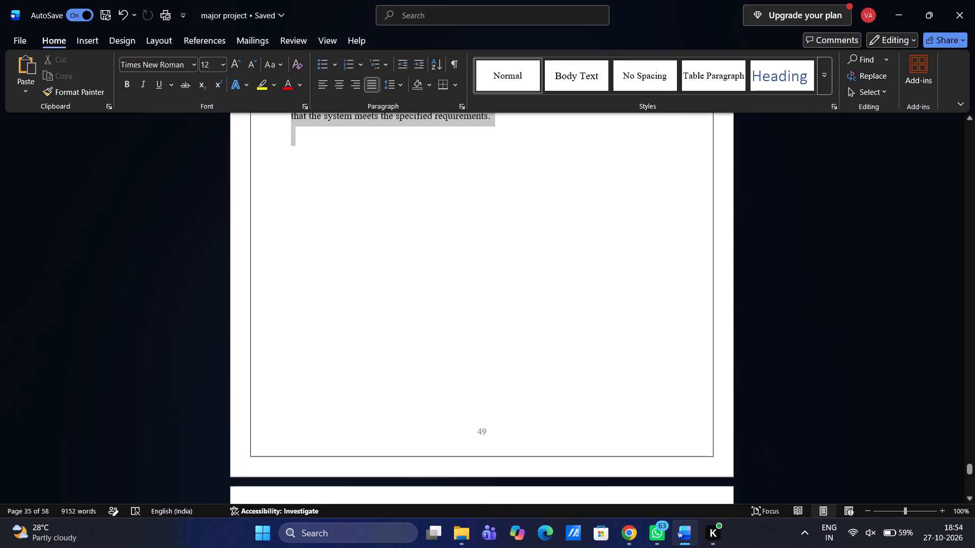
left_click_drag(354, 178, 355, 177)
key("ctrl+c")
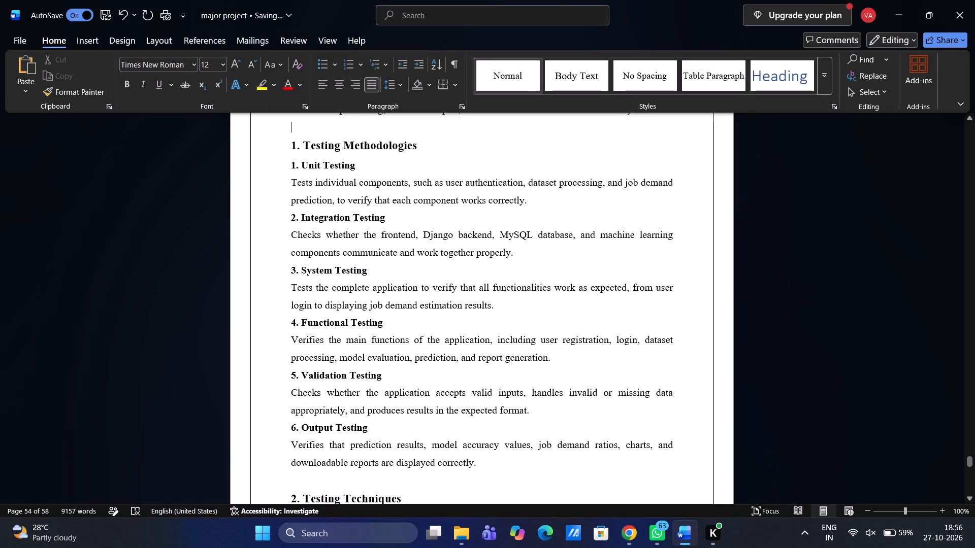
left_click_drag(287, 146, 440, 448)
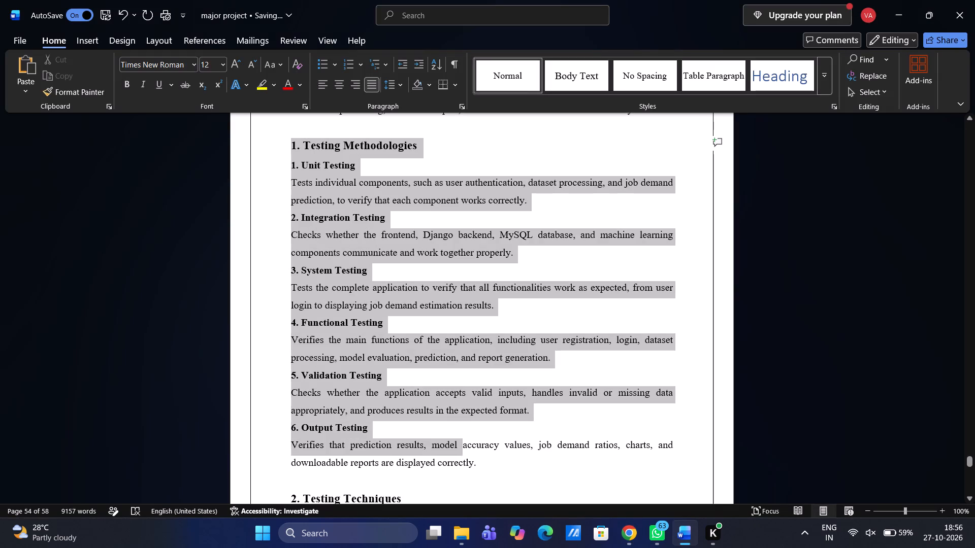
left_click_drag(440, 448, 440, 500)
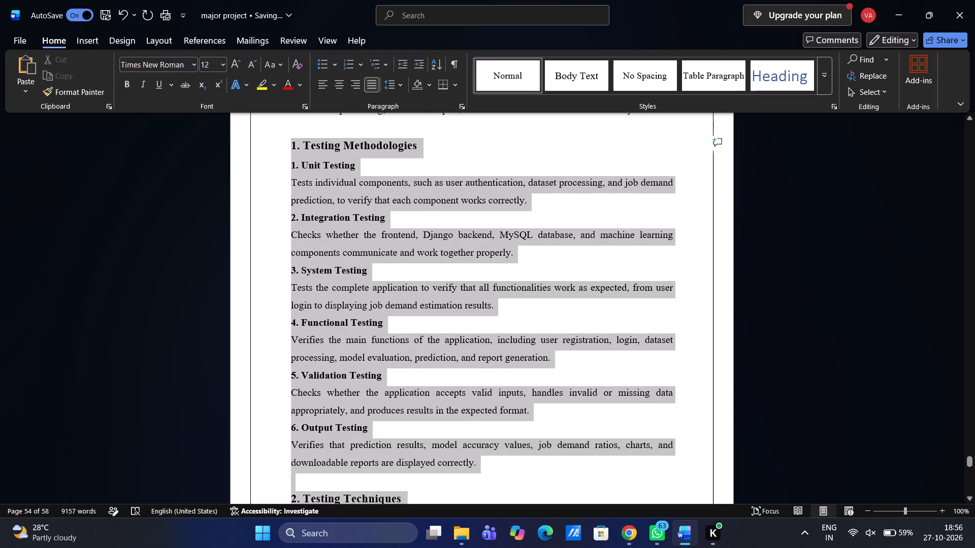
left_click_drag(440, 500, 454, 429)
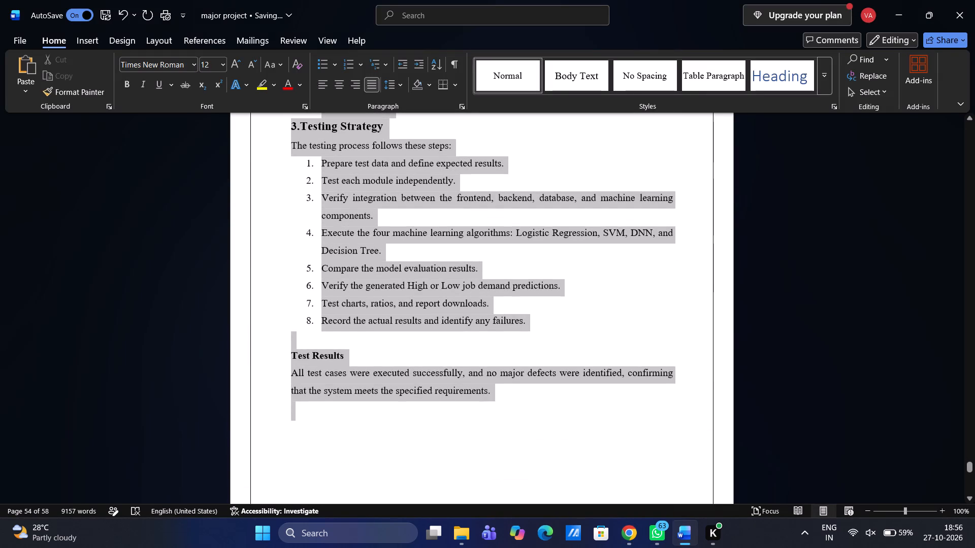
left_click_drag(454, 429, 517, 390)
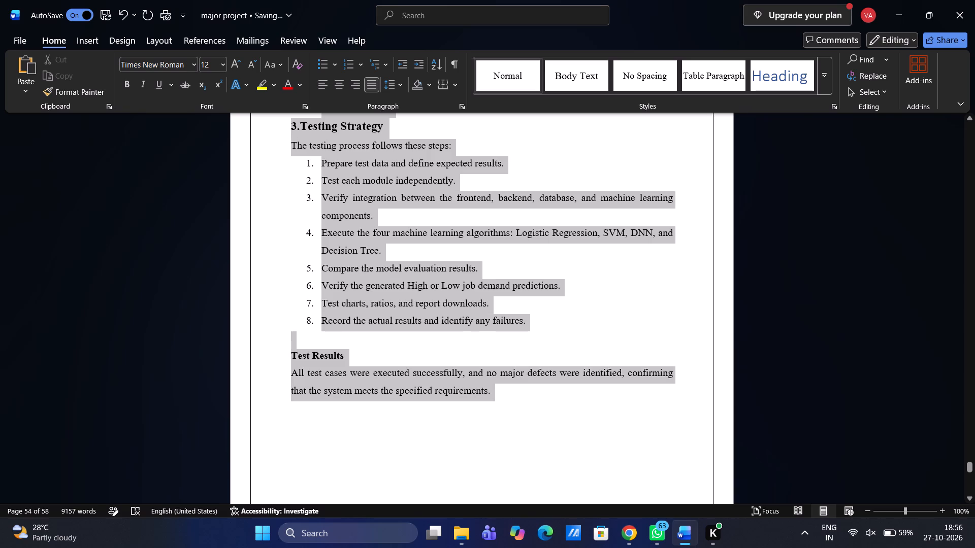
left_click_drag(517, 390, 517, 390)
key("ctrl+v")
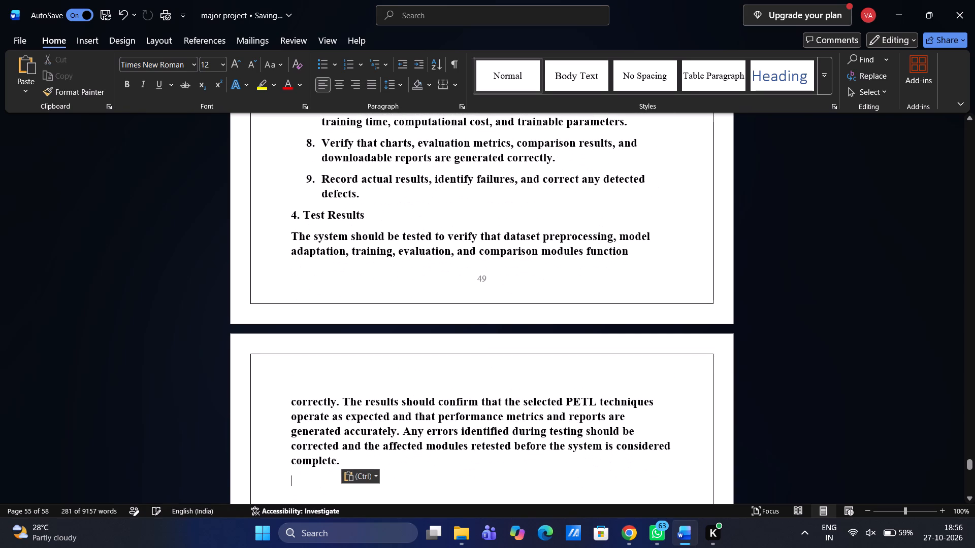
Format the paragraph under 1. Unit Testing as non-bold 12 pt text with wider line spacing, like the chapter's introduction paragraph.
scroll(517, 390, "down", 2)
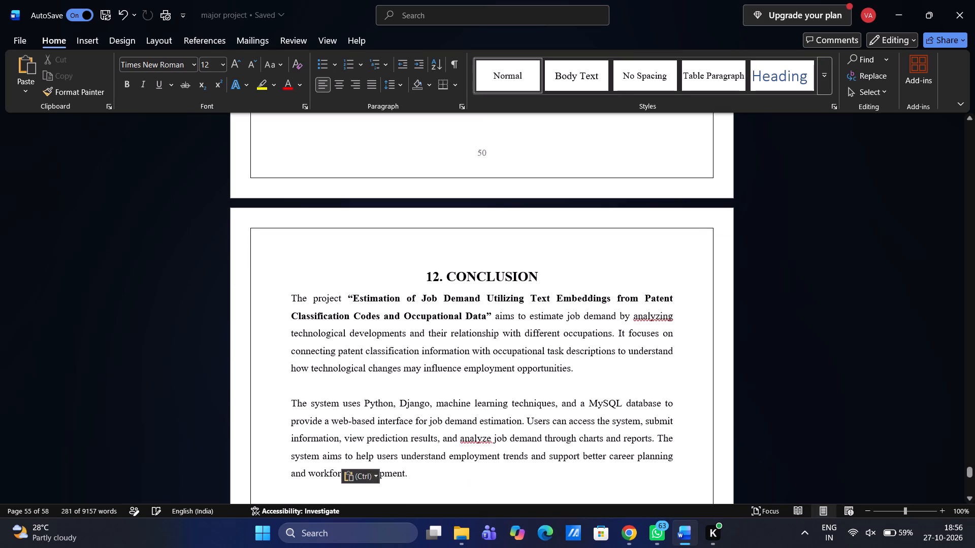
scroll(517, 390, "down", 1)
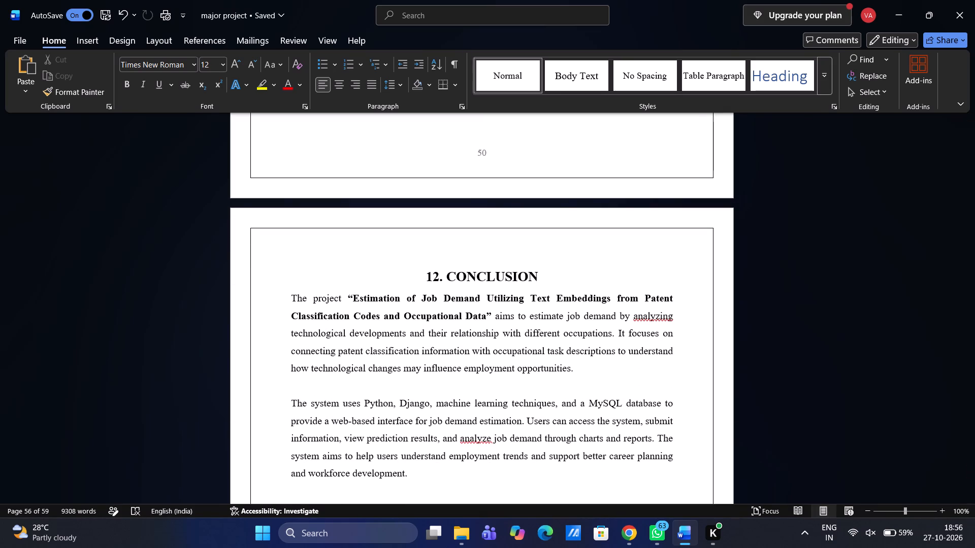
scroll(517, 390, "up", 1)
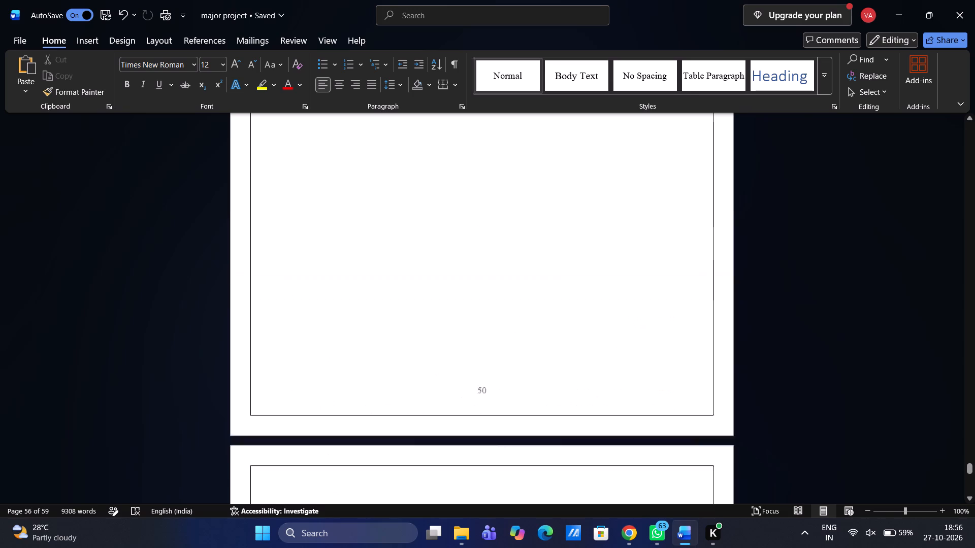
scroll(517, 390, "up", 3)
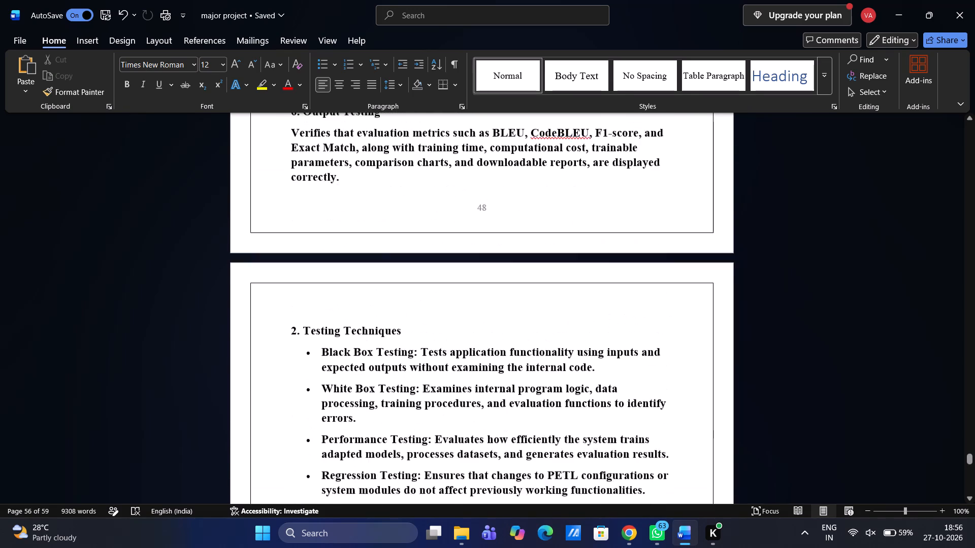
scroll(517, 390, "up", 2)
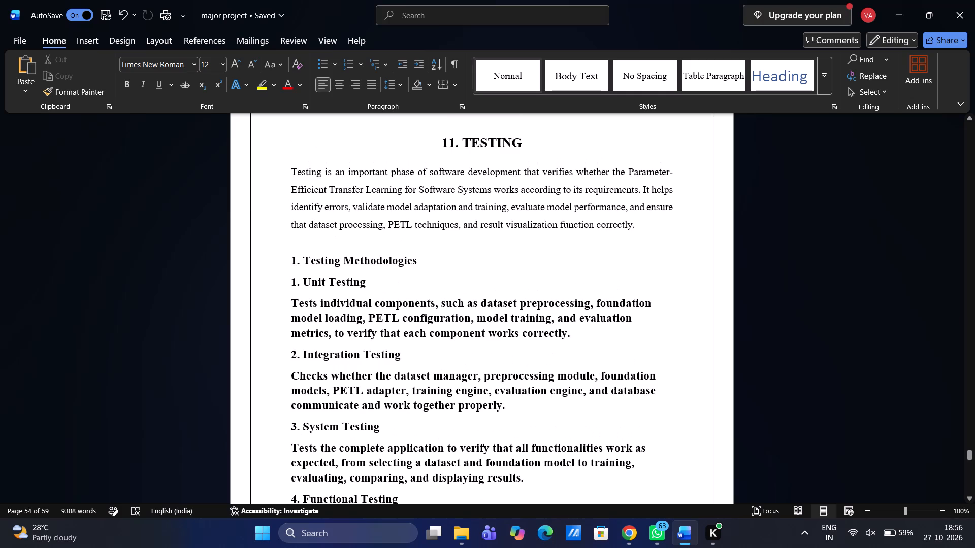
left_click_drag(293, 300, 579, 333)
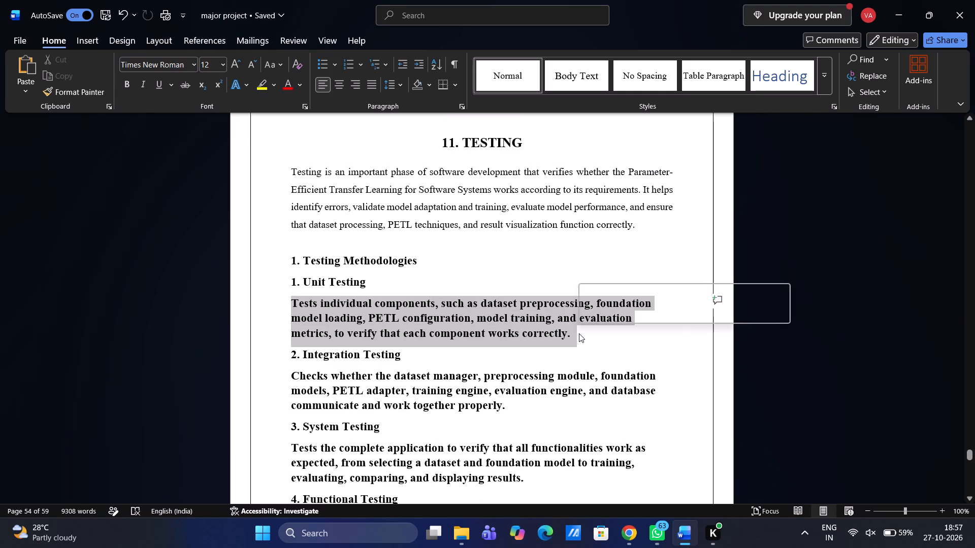
left_click(586, 314)
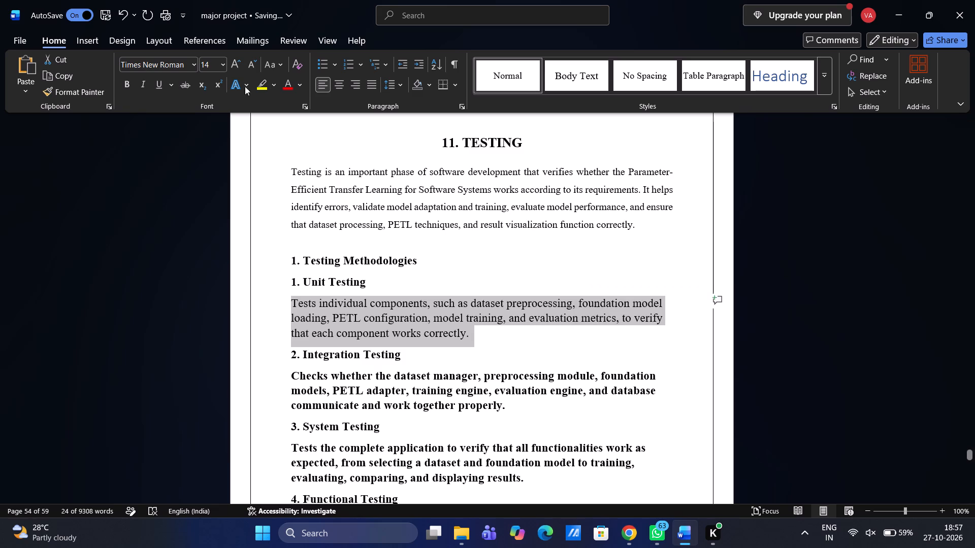
left_click(223, 63)
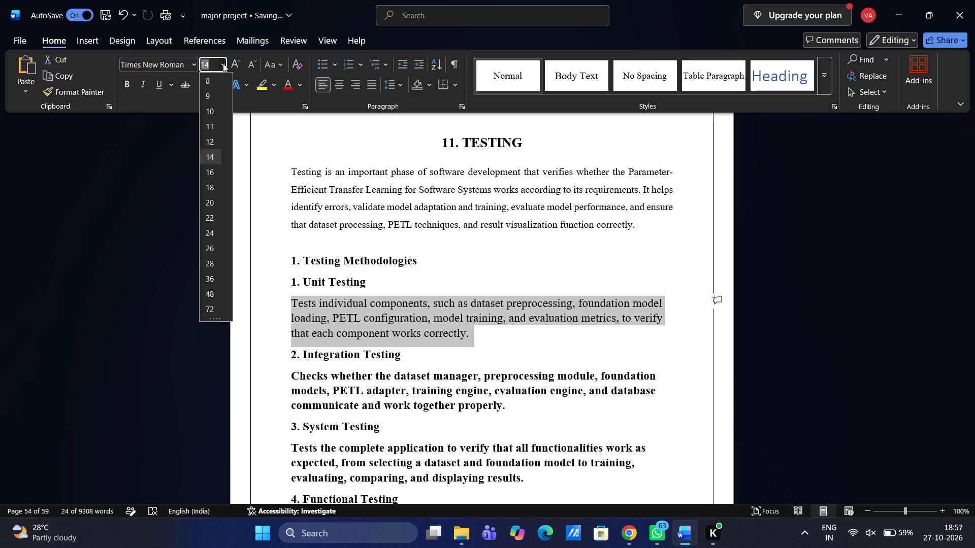
left_click(212, 140)
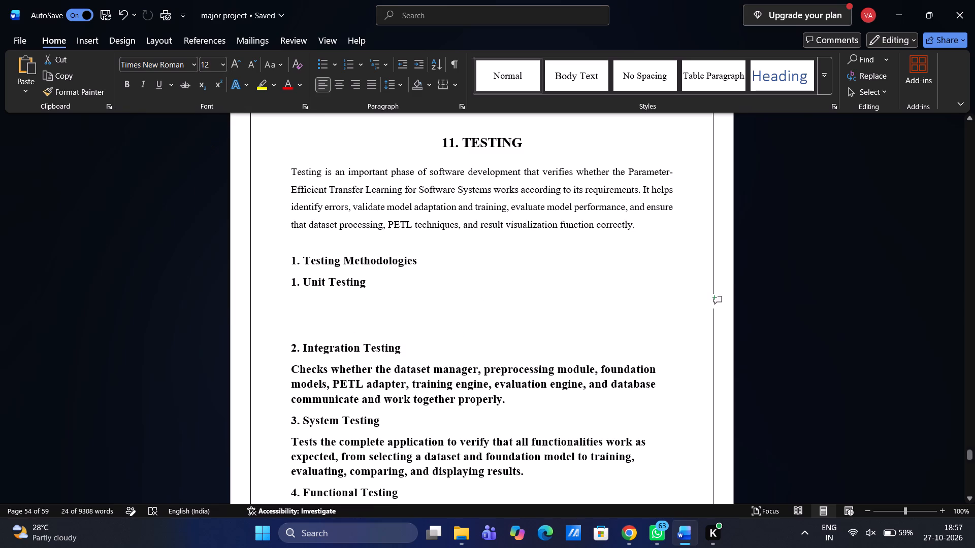
left_click(403, 86)
left_click(412, 136)
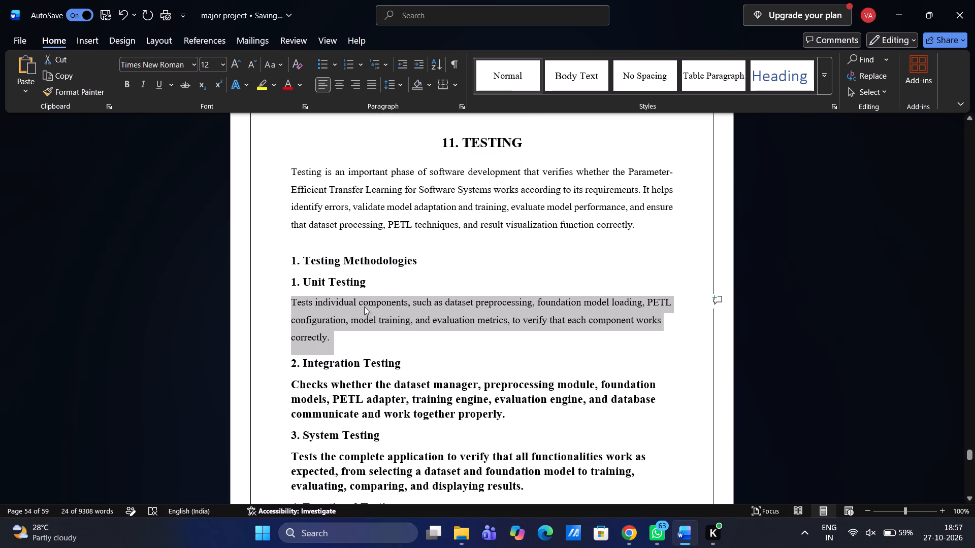
Format the paragraph under 2. Integration Testing as non-bold 12 pt text with 1.5 line spacing.
left_click_drag(293, 382, 351, 385)
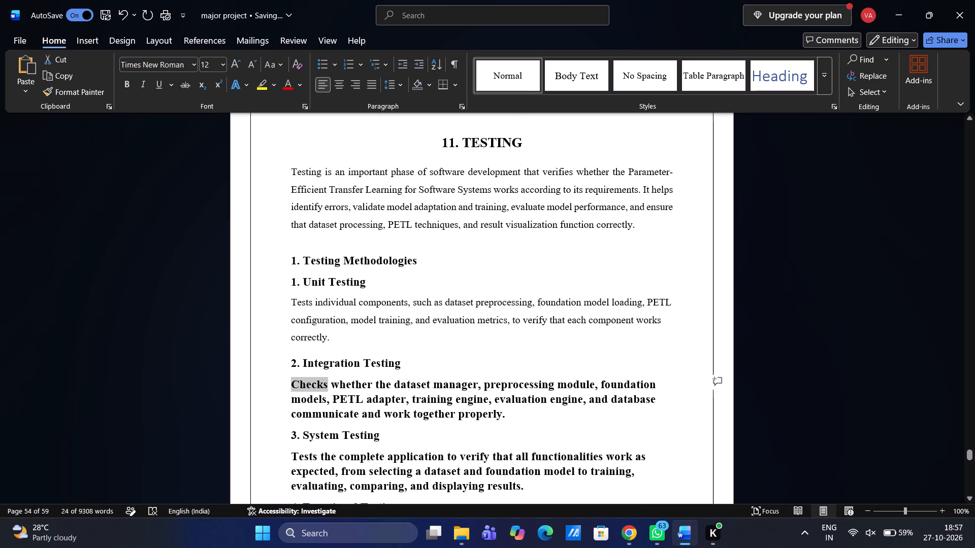
left_click_drag(351, 385, 509, 408)
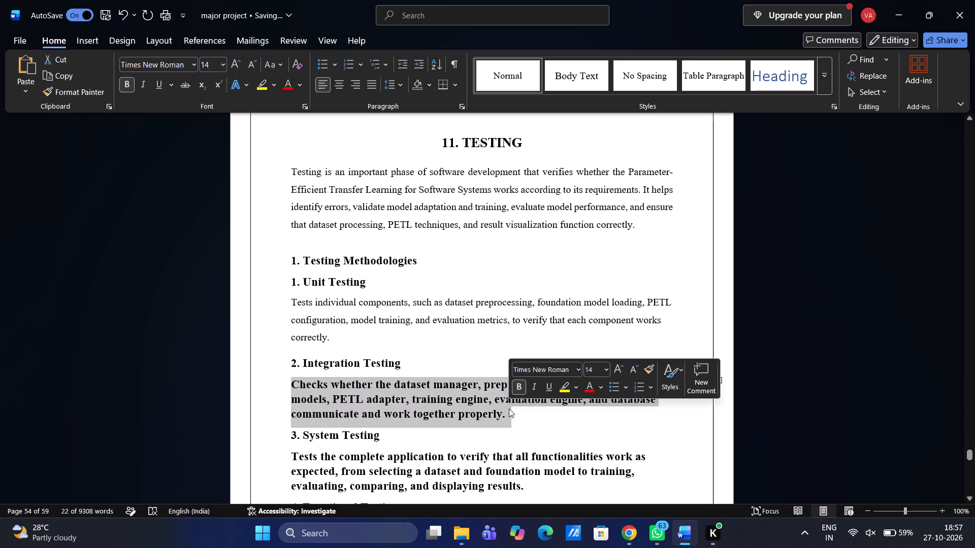
left_click(520, 390)
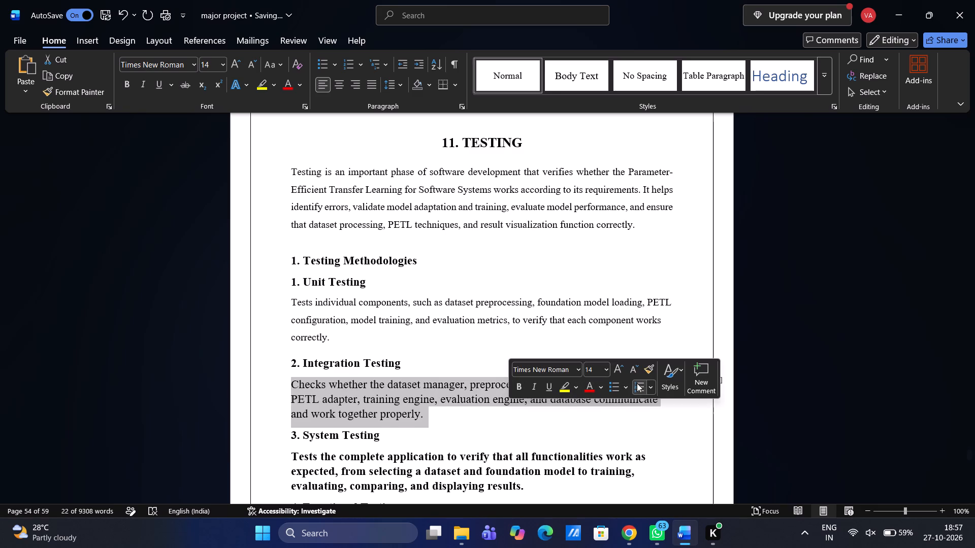
left_click(602, 369)
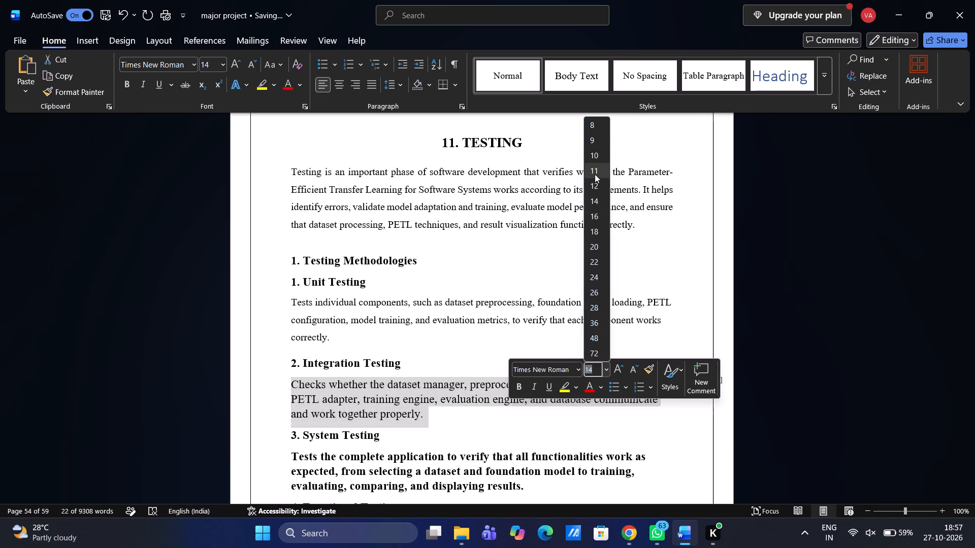
left_click(591, 183)
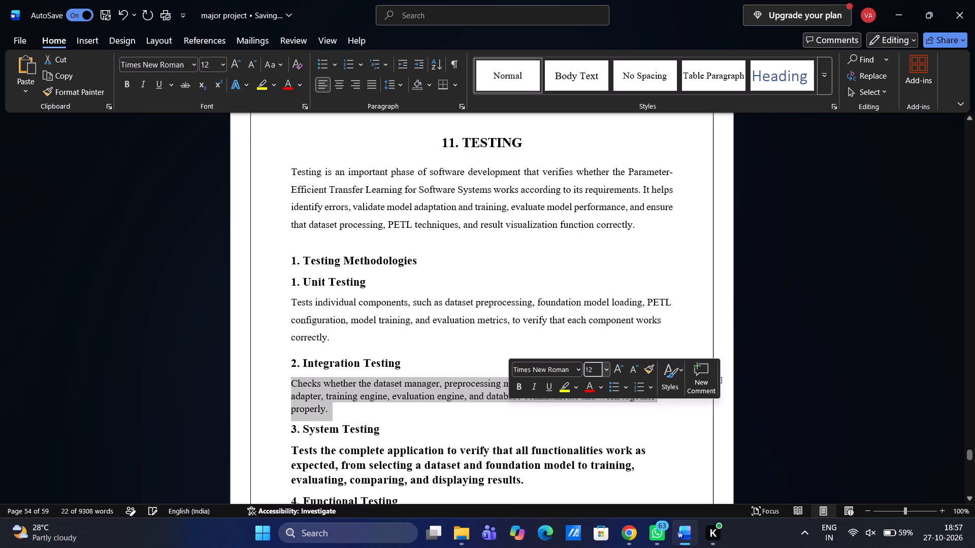
left_click(398, 83)
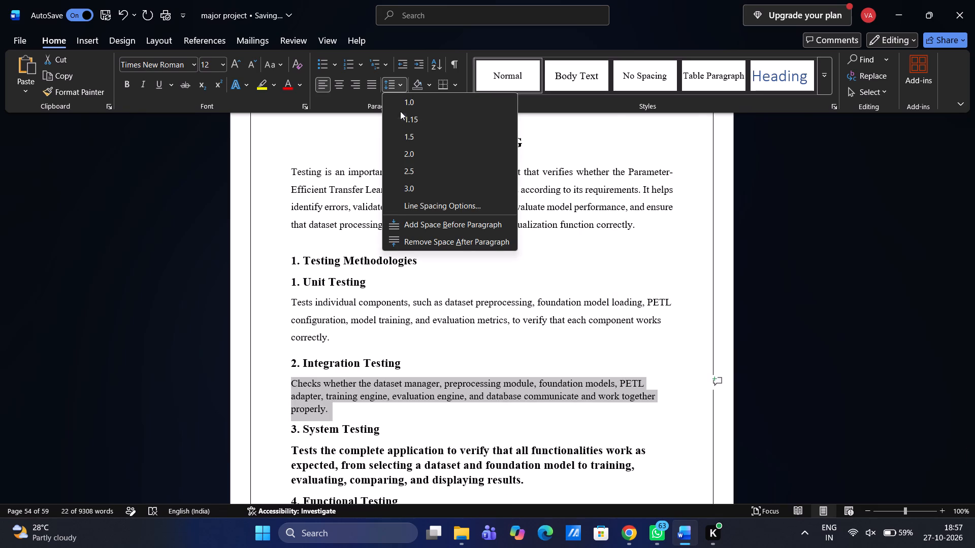
left_click(406, 133)
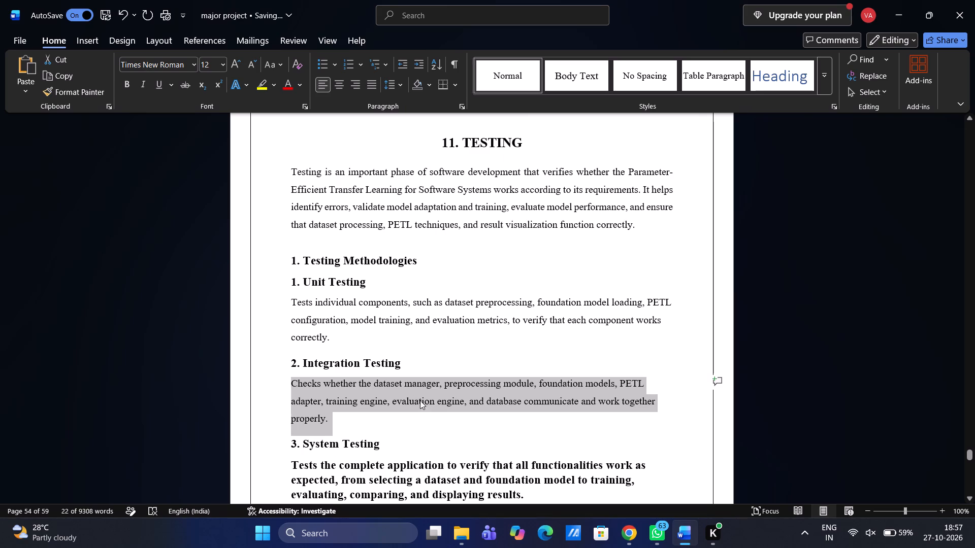
Format the paragraph under 3. System Testing as non-bold 12 pt text with 1.5 line spacing.
scroll(427, 422, "down", 1)
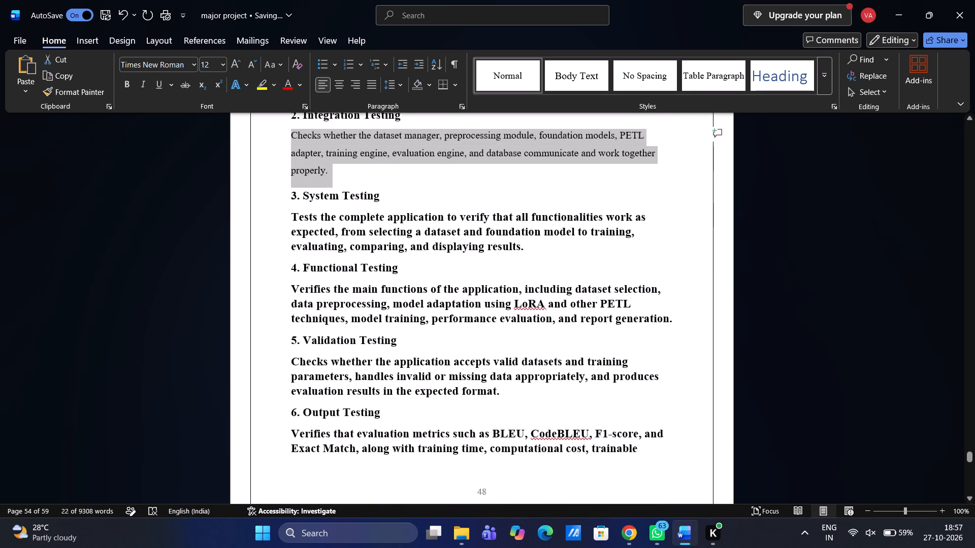
left_click_drag(289, 188, 315, 194)
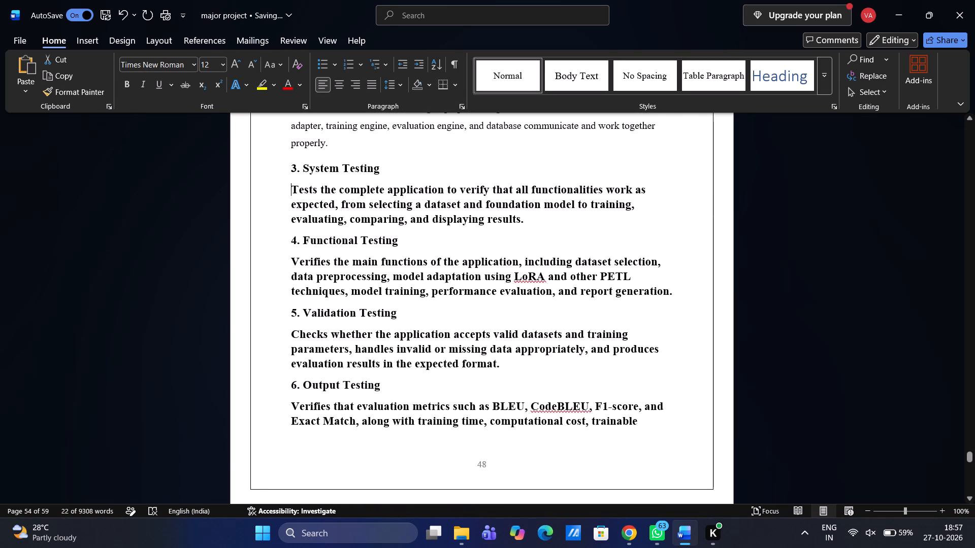
left_click_drag(315, 194, 525, 224)
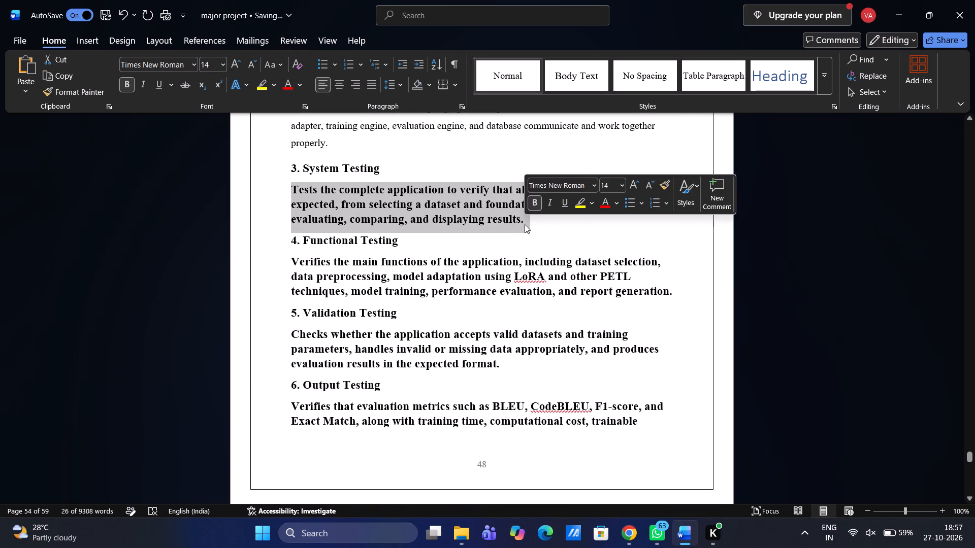
left_click(532, 202)
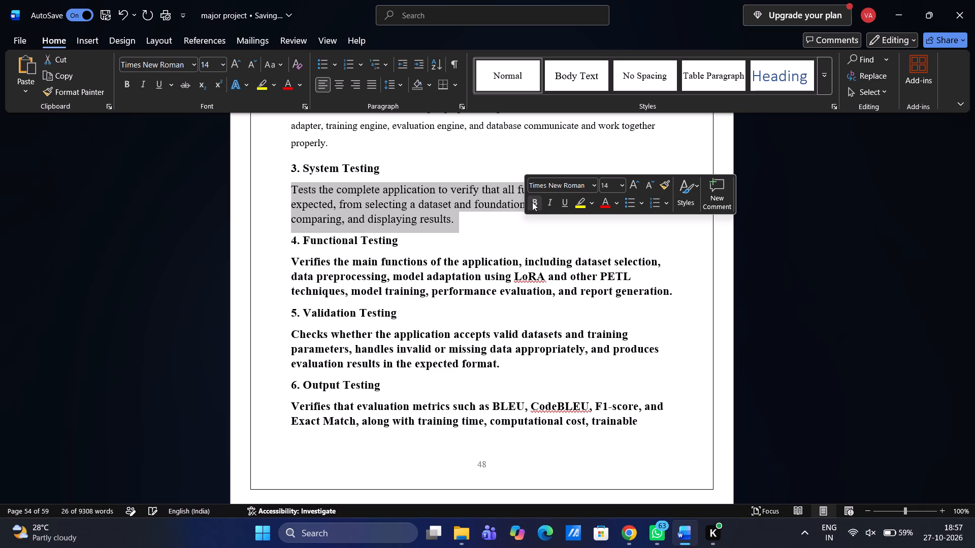
left_click(620, 184)
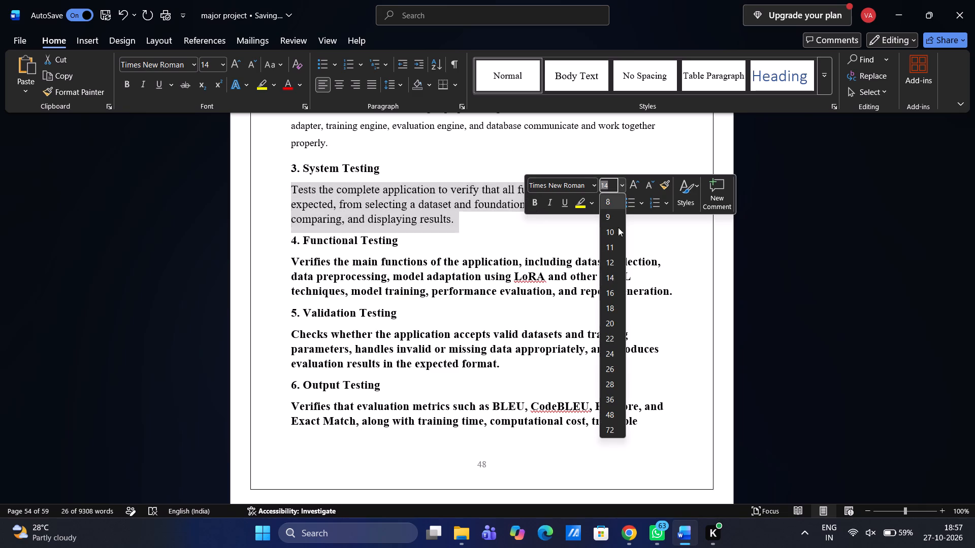
left_click(611, 259)
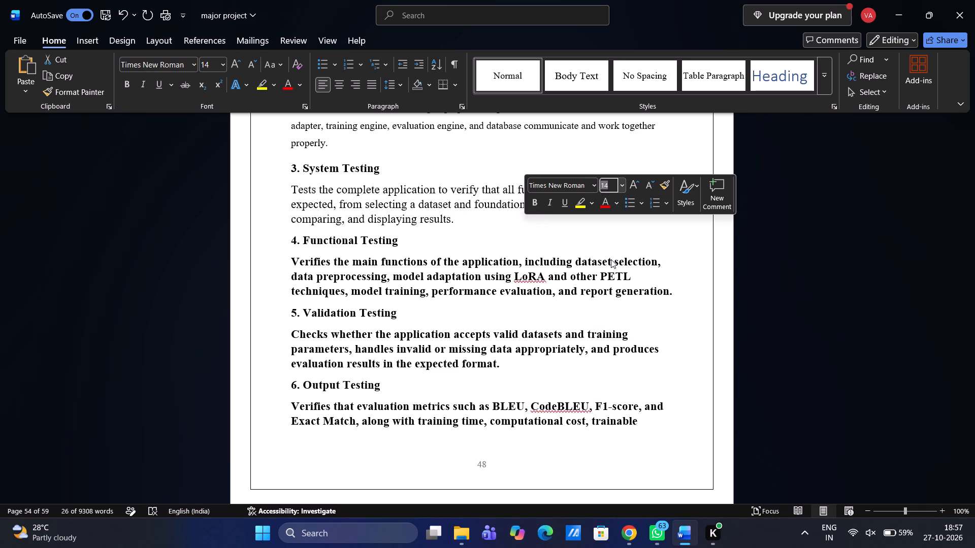
left_click(392, 85)
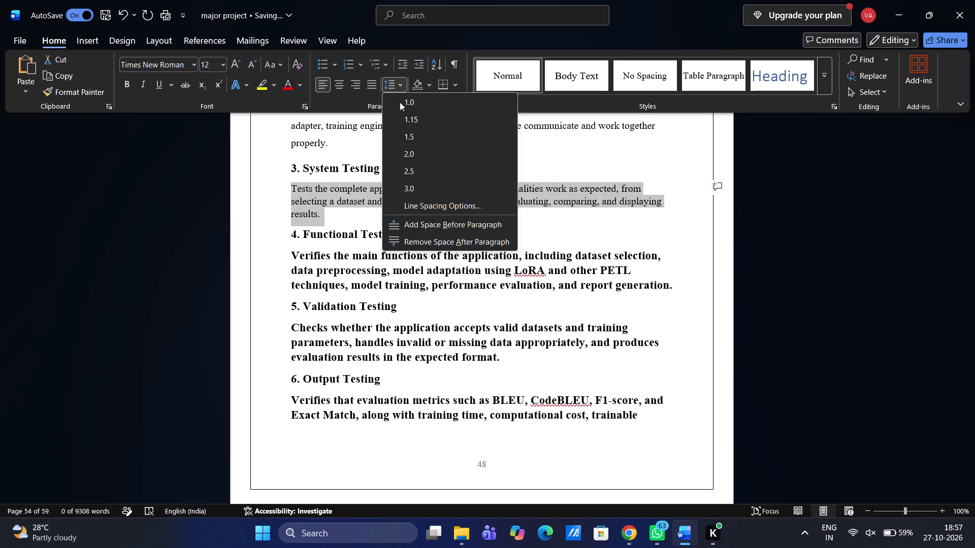
left_click(412, 136)
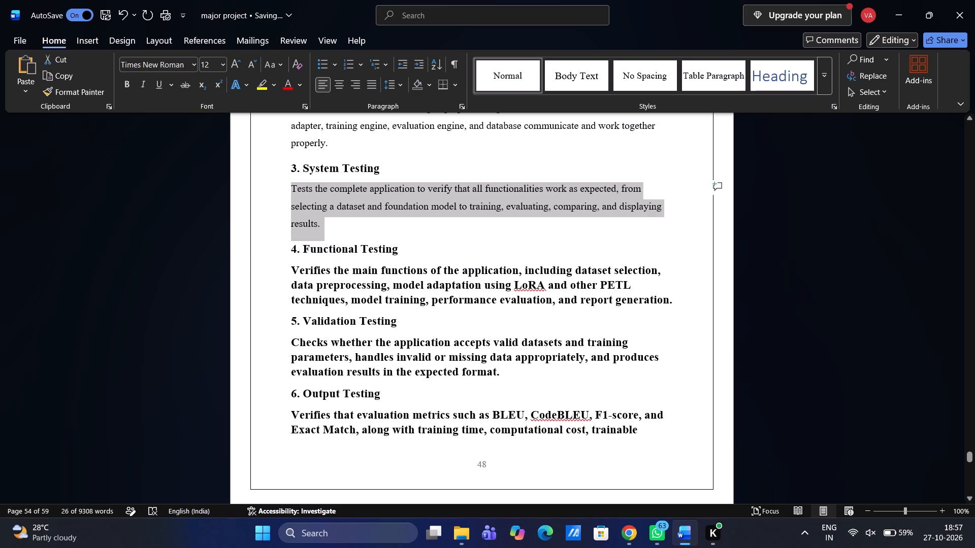
Format the paragraph under 4. Functional Testing as non-bold 12 pt text with 1.5 line spacing.
left_click_drag(288, 269, 642, 300)
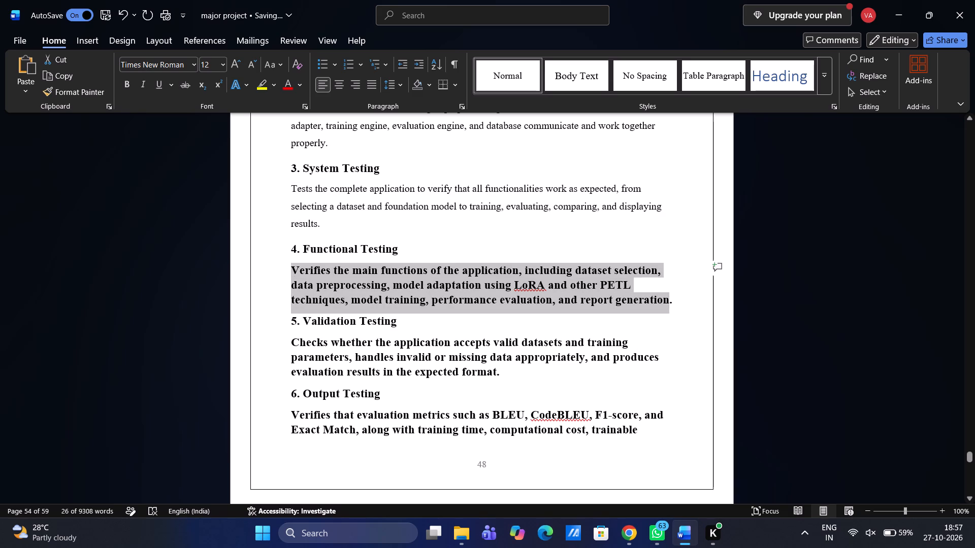
left_click_drag(642, 300, 671, 296)
left_click(677, 275)
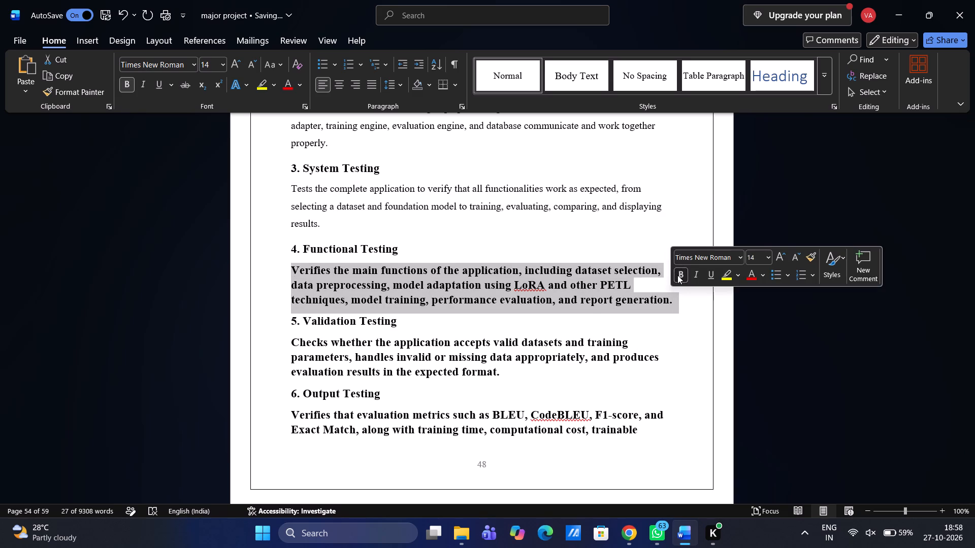
left_click(756, 260)
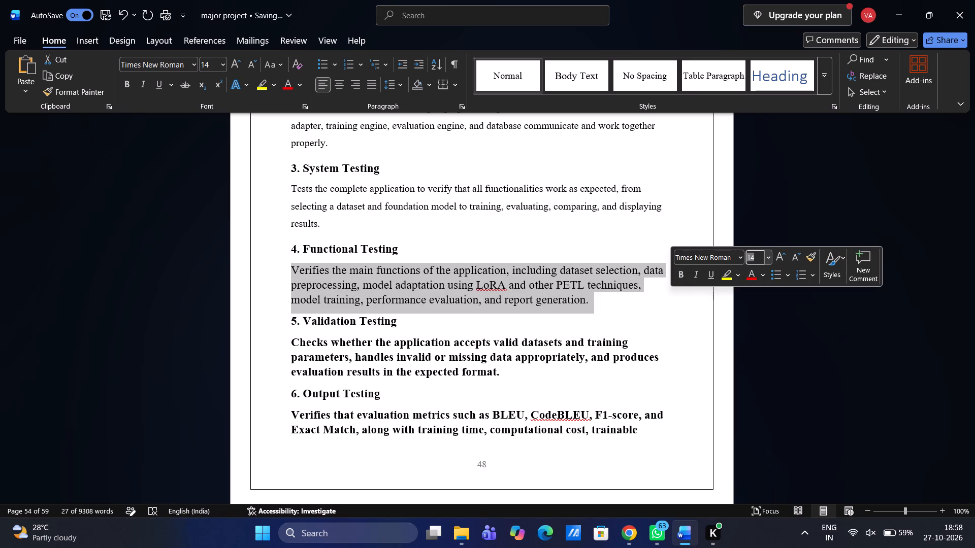
type("12")
key("Return")
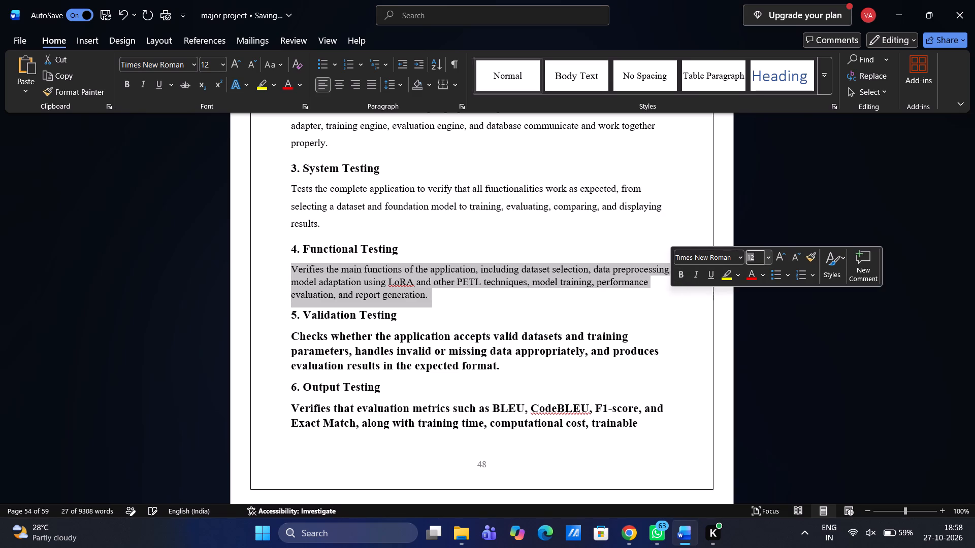
left_click(389, 91)
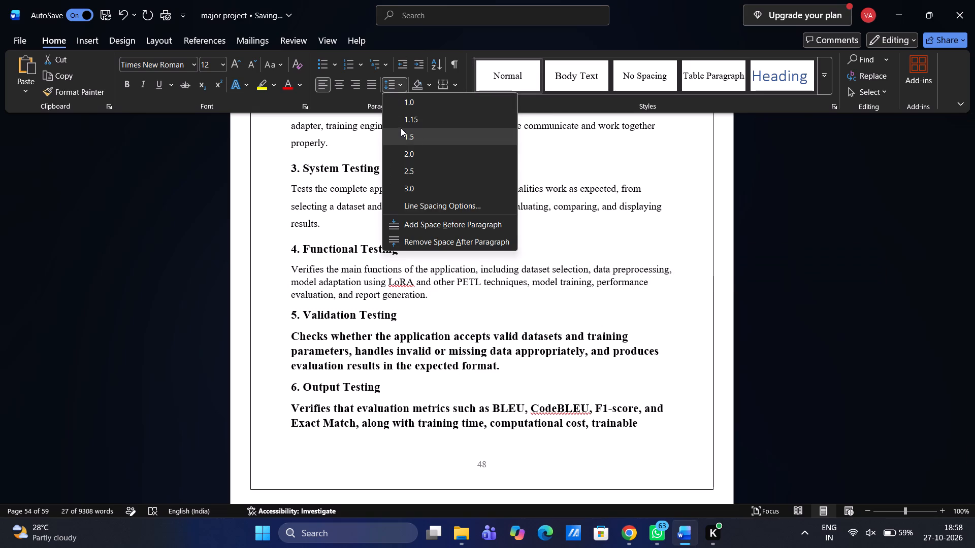
left_click(401, 129)
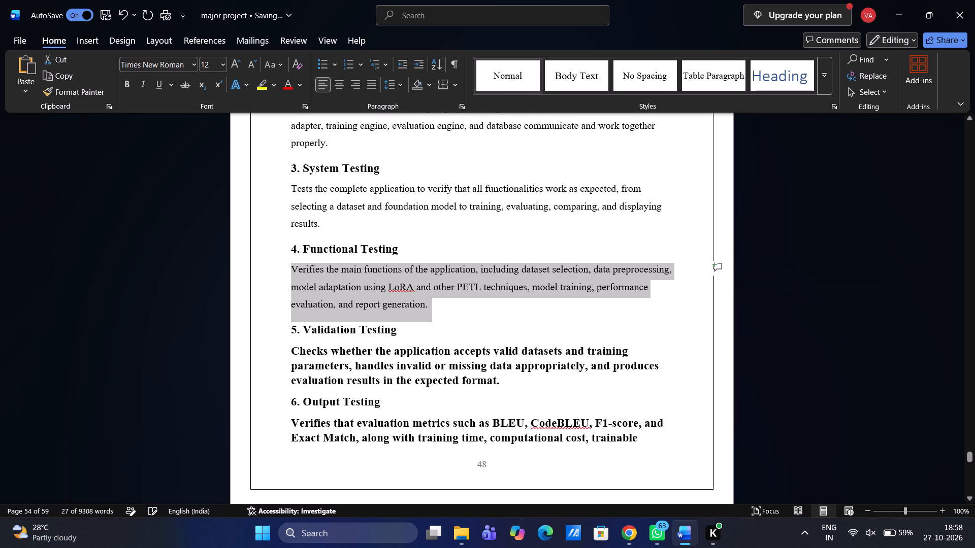
Format the paragraph under 5. Validation Testing as non-bold 12 pt text with 1.5 line spacing.
left_click_drag(289, 350, 517, 376)
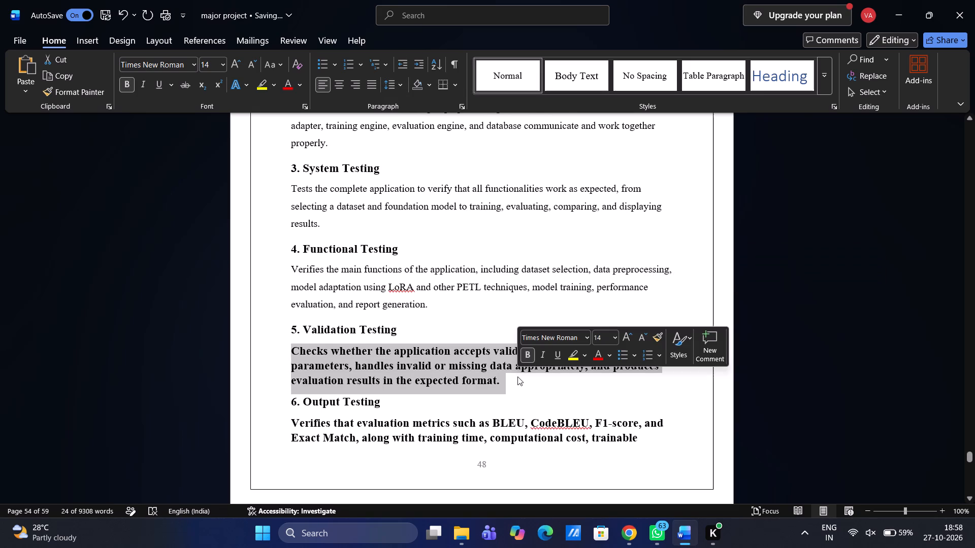
left_click(525, 352)
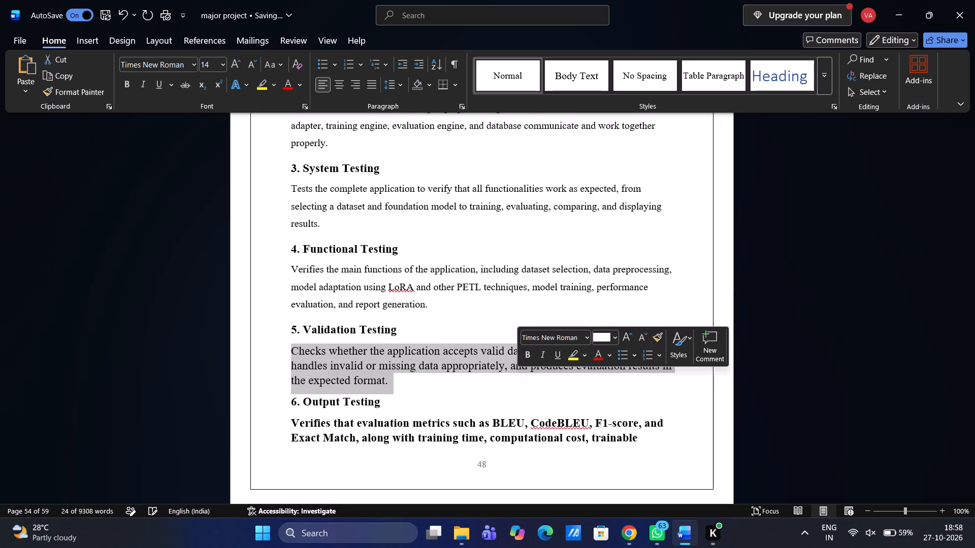
left_click(612, 335)
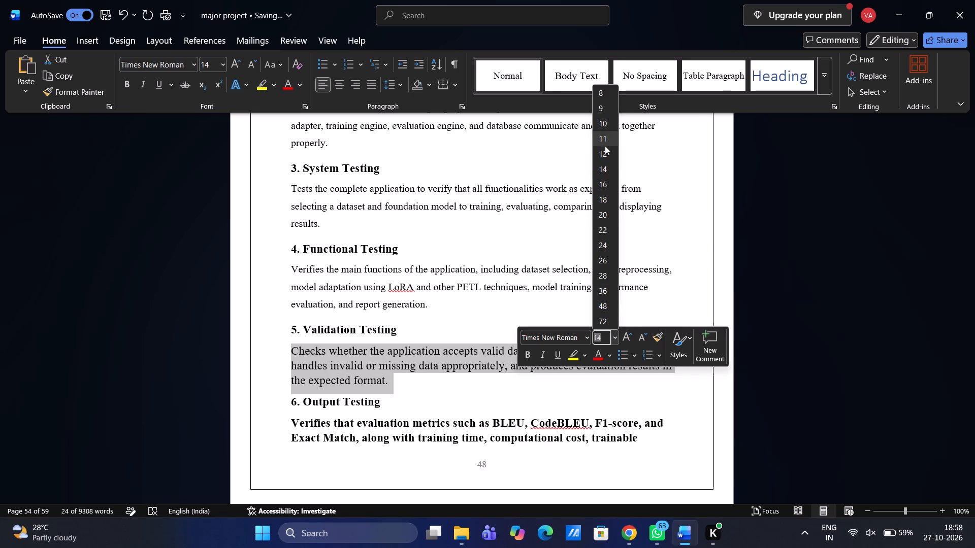
left_click(603, 153)
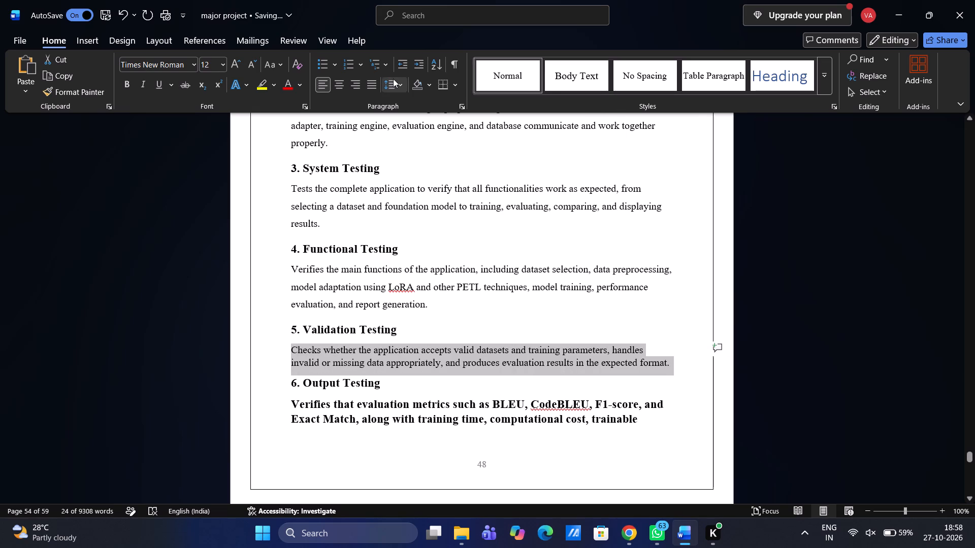
left_click(393, 79)
left_click(411, 135)
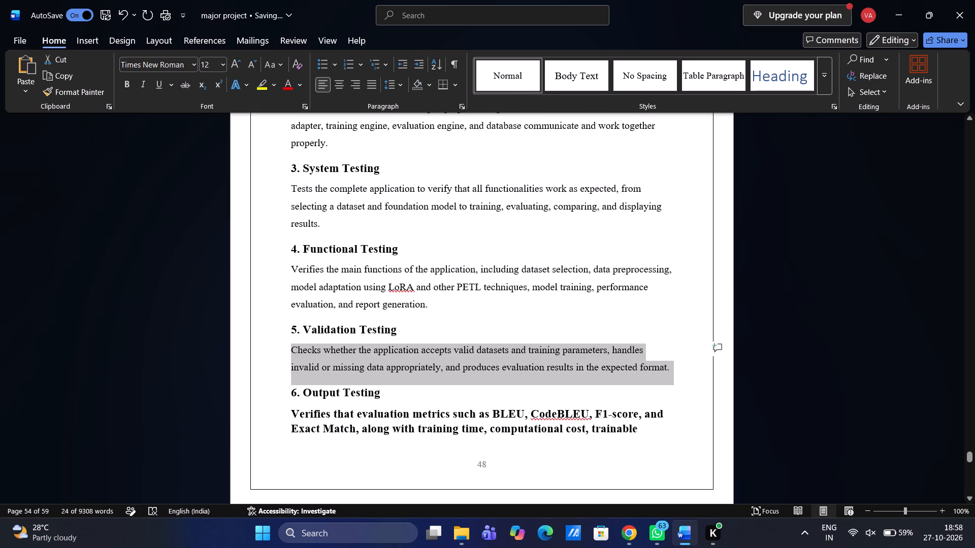
Format the whole paragraph under 6. Output Testing, which runs across the page break, as non-bold 12 pt text with 1.5 line spacing.
scroll(295, 410, "down", 1)
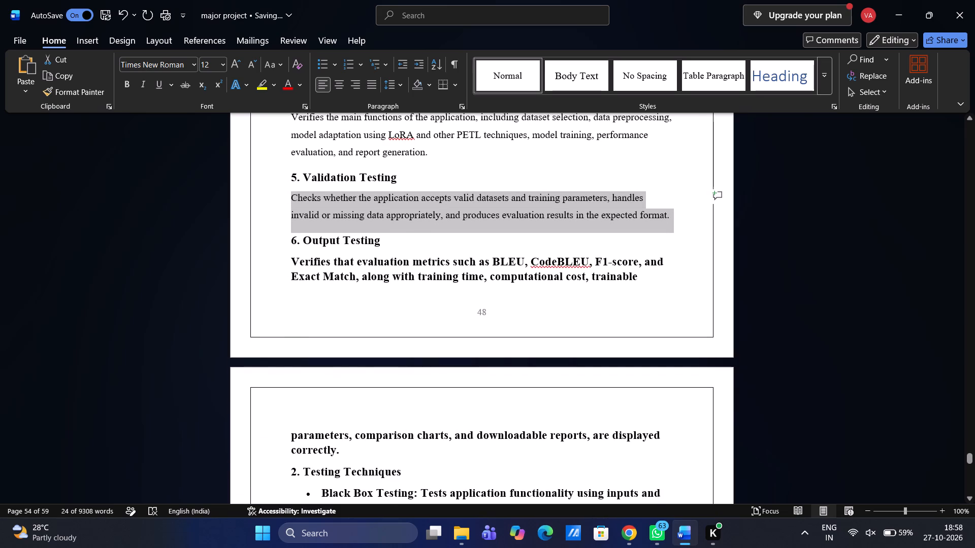
left_click_drag(290, 262, 357, 441)
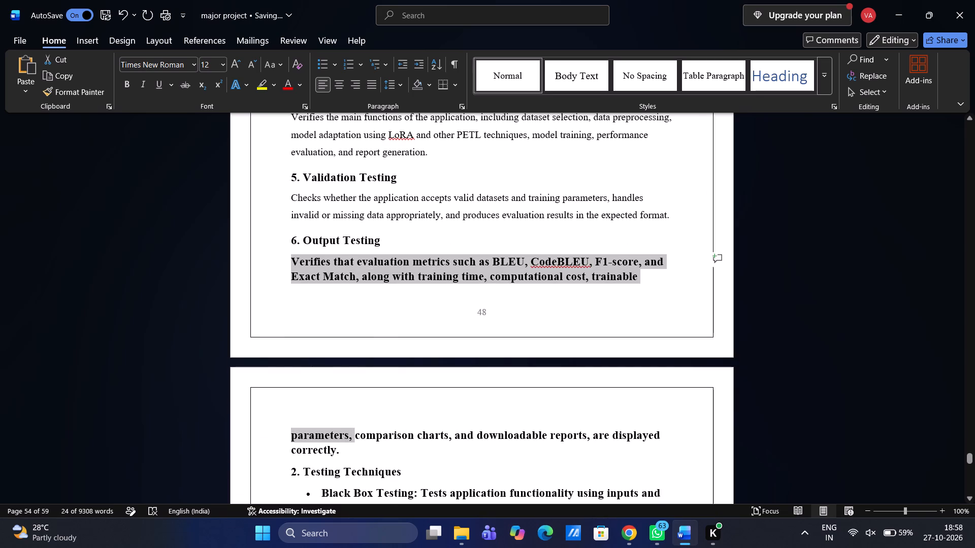
left_click_drag(357, 441, 357, 453)
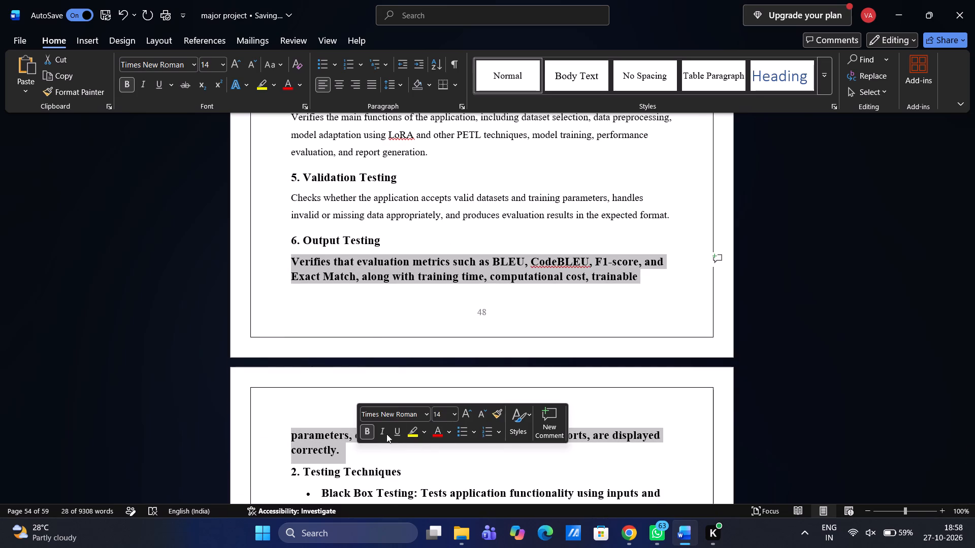
left_click(367, 435)
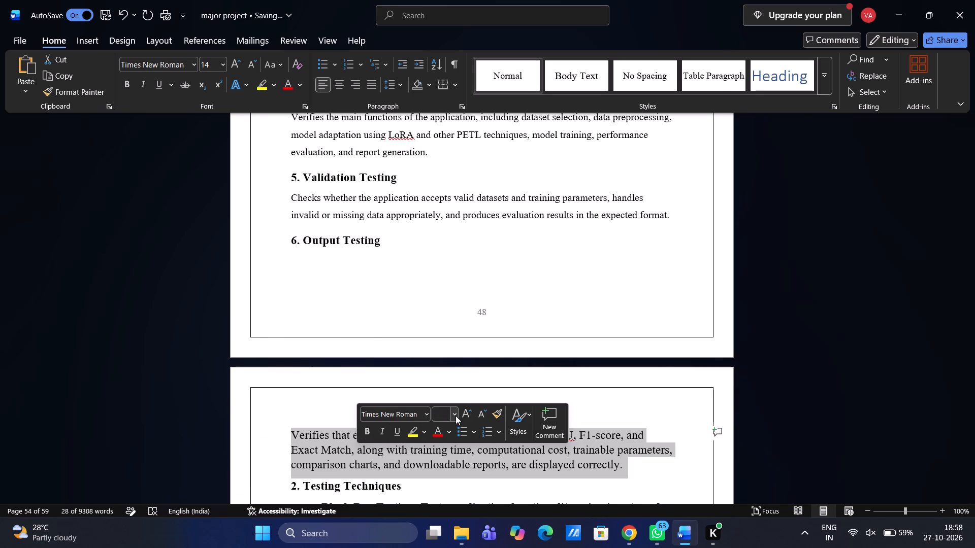
left_click(456, 416)
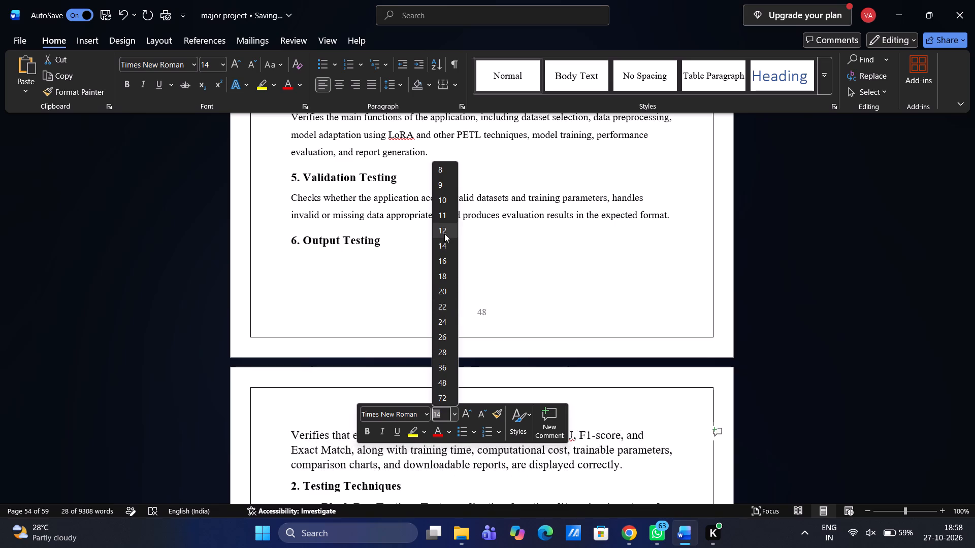
left_click(443, 234)
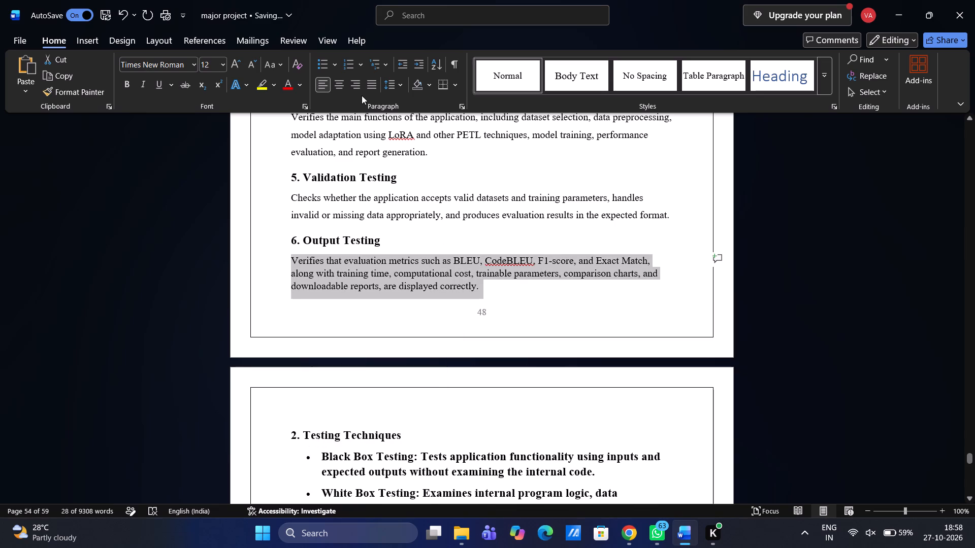
left_click(395, 80)
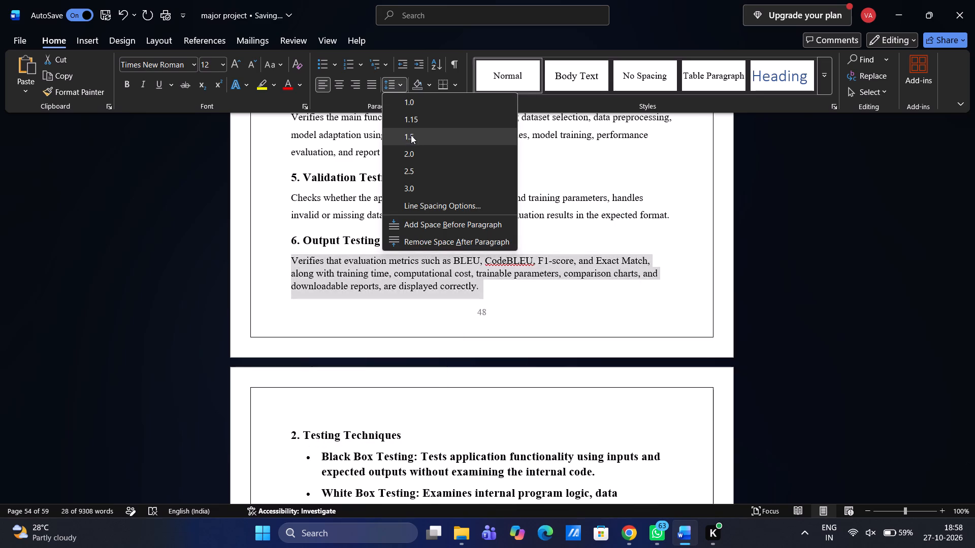
left_click(411, 135)
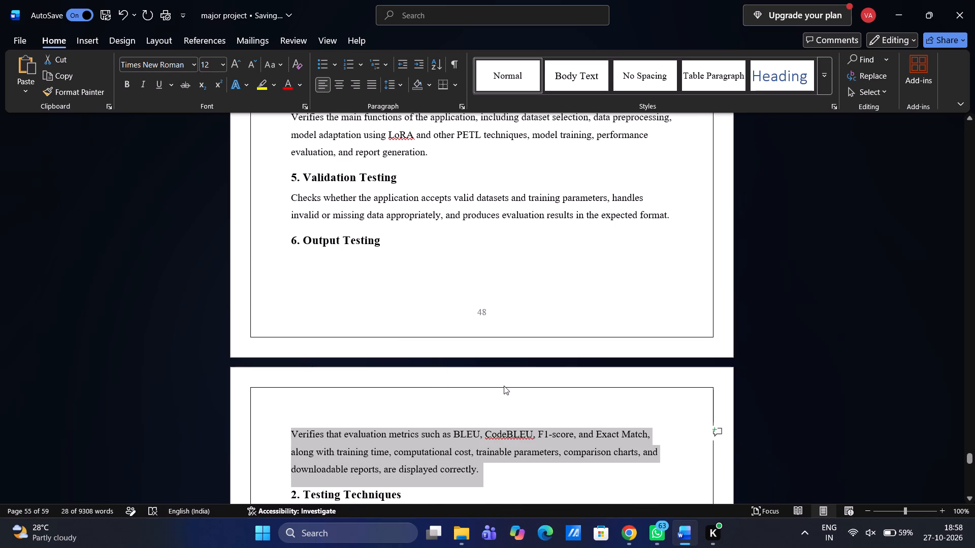
left_click(302, 230)
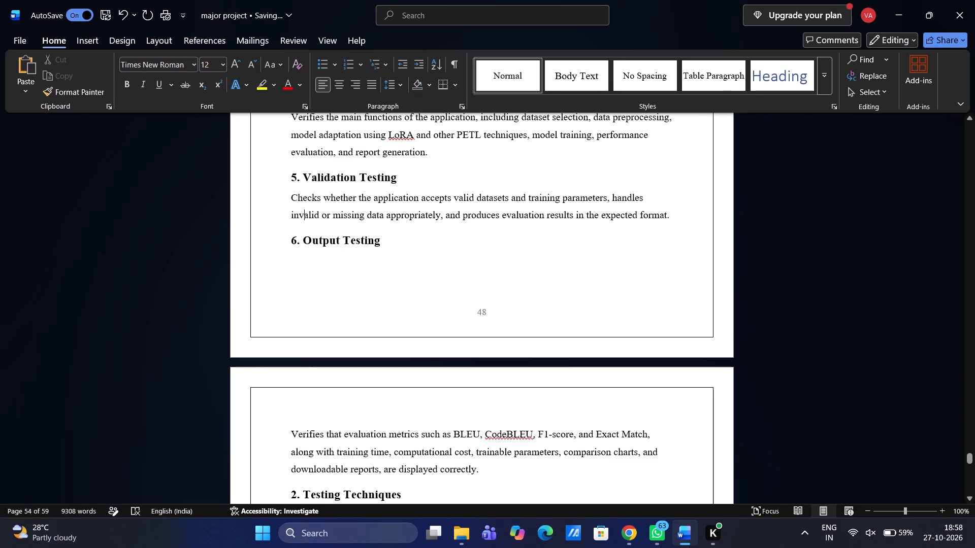
Insert three blank lines after the 5. Validation Testing paragraph so the 6. Output Testing heading moves to the following page.
left_click(605, 230)
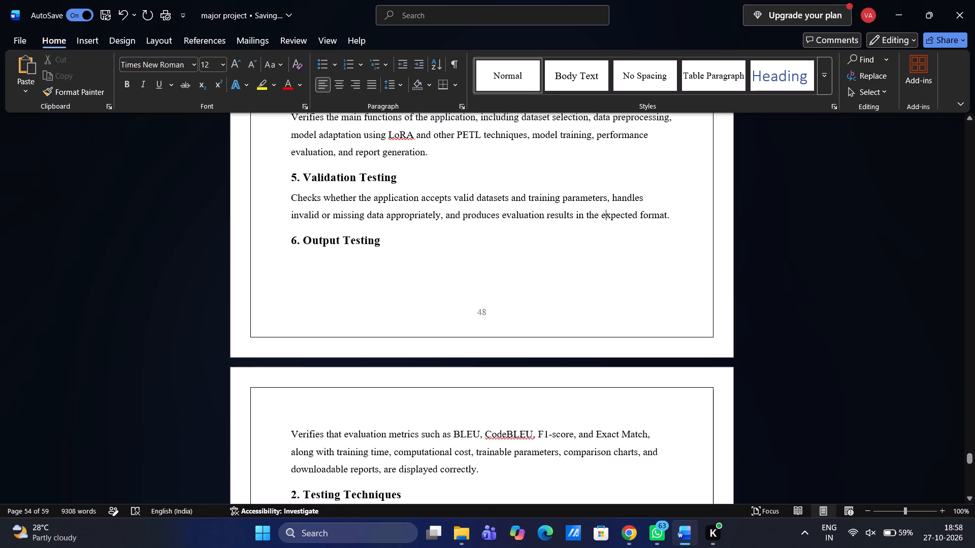
left_click(681, 222)
key("Return")
key("Return")
key("Return")
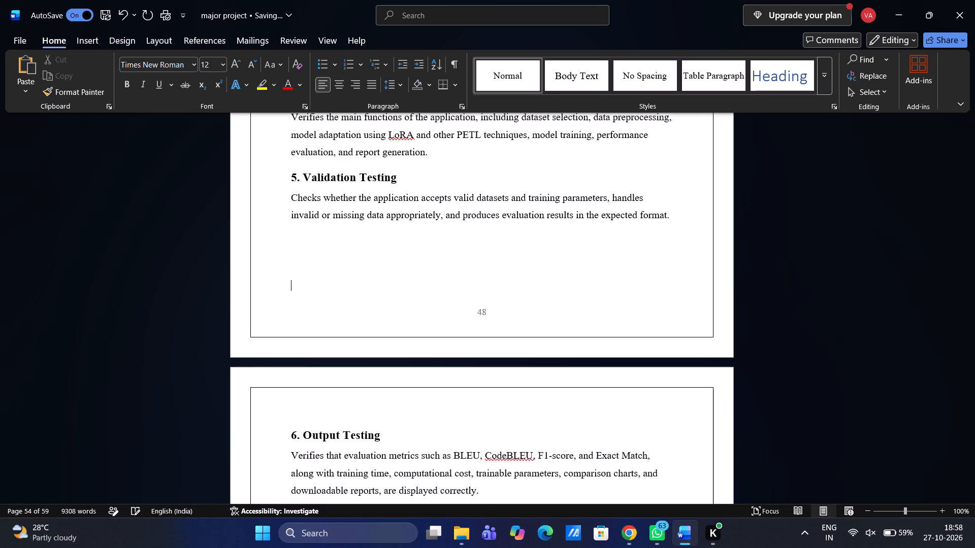
Format the four bullet points under 2. Testing Techniques as non-bold 12 pt text with 1.5 line spacing.
scroll(681, 222, "down", 1)
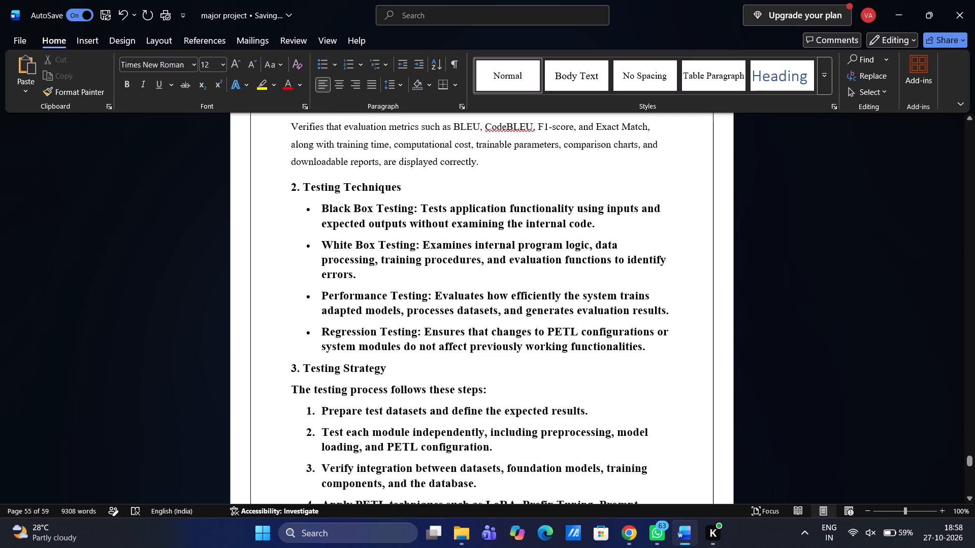
left_click_drag(316, 208, 702, 347)
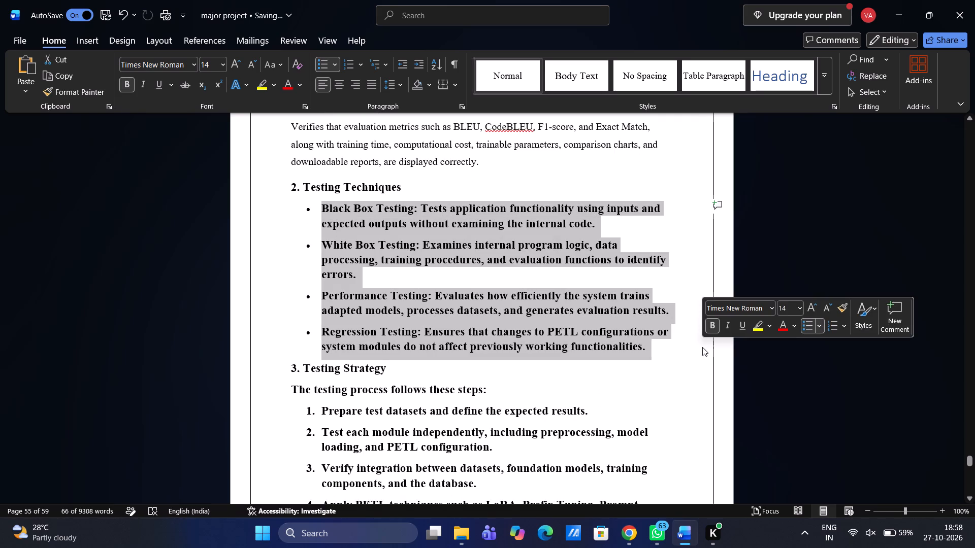
left_click(709, 332)
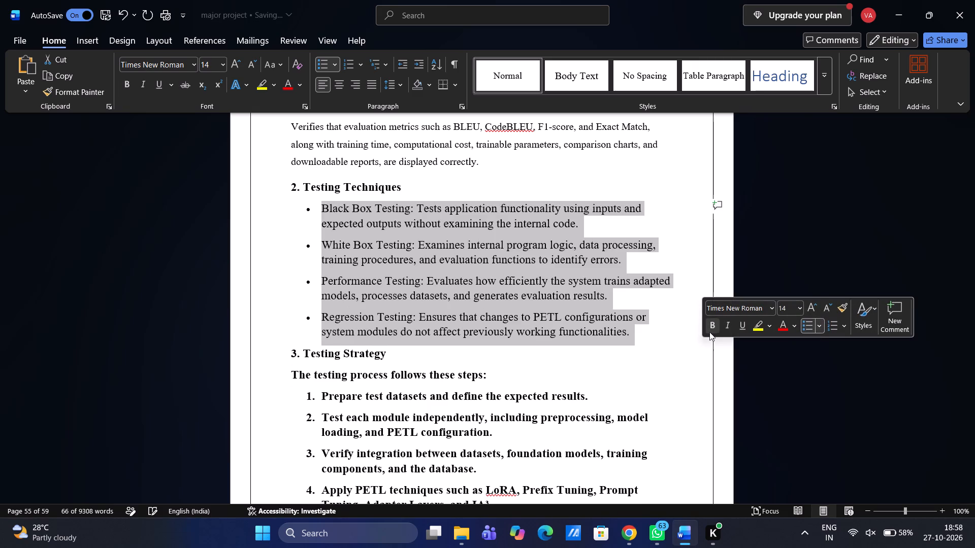
left_click(798, 309)
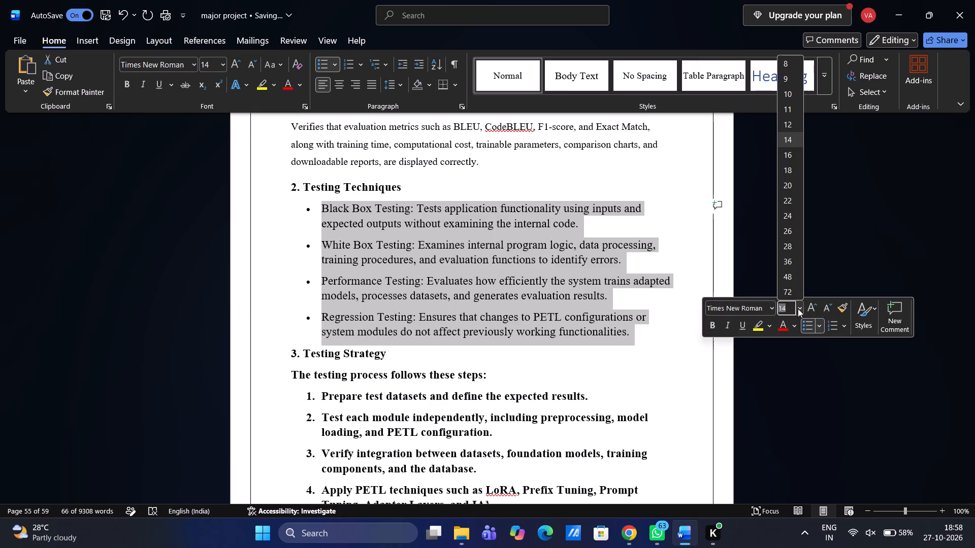
left_click(784, 123)
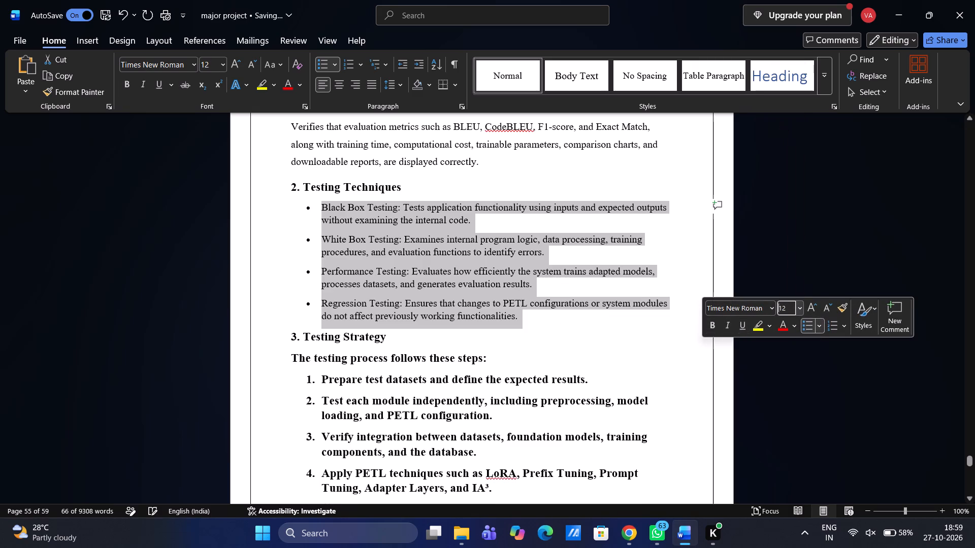
left_click(403, 87)
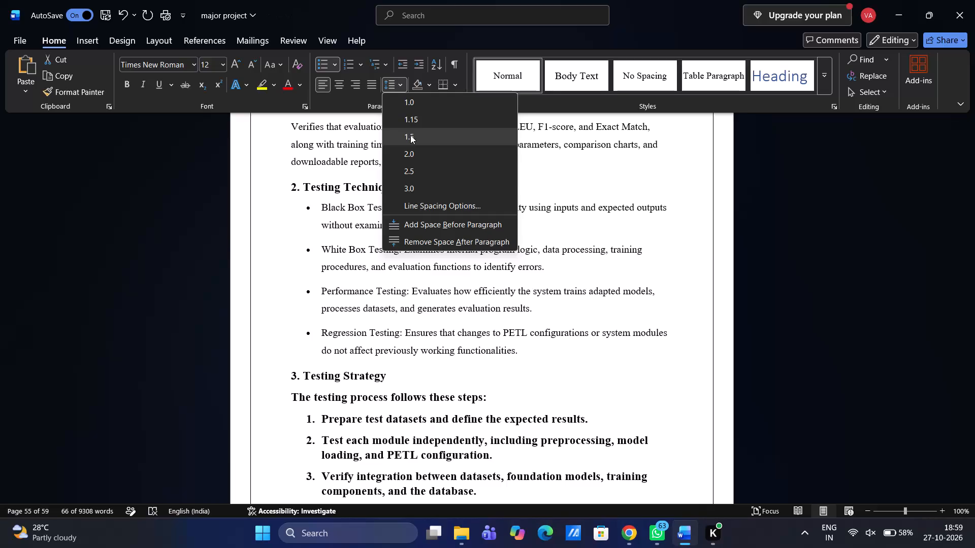
left_click(410, 135)
Format the introductory line and all nine numbered steps under 3. Testing Strategy as non-bold 12 pt text with 1.5 line spacing.
scroll(416, 397, "down", 1)
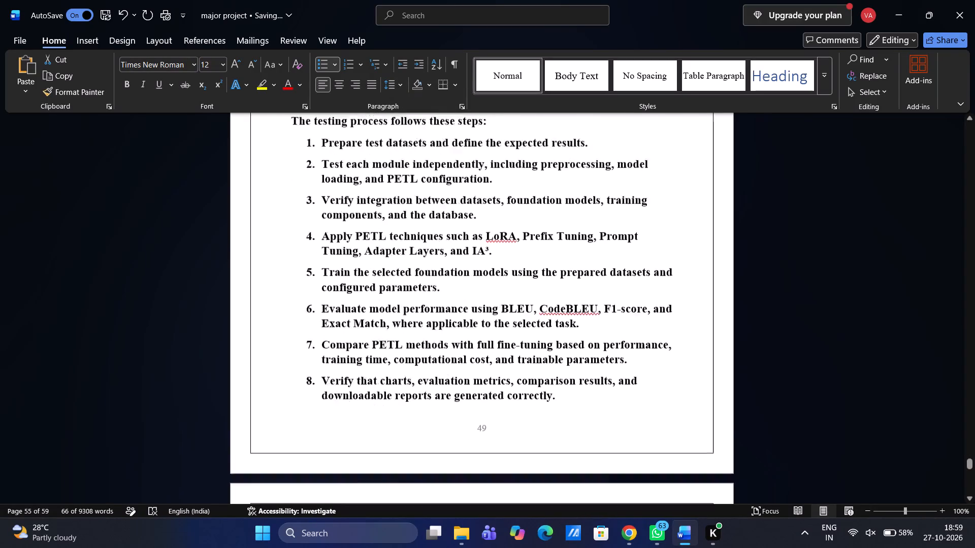
scroll(416, 397, "down", 3)
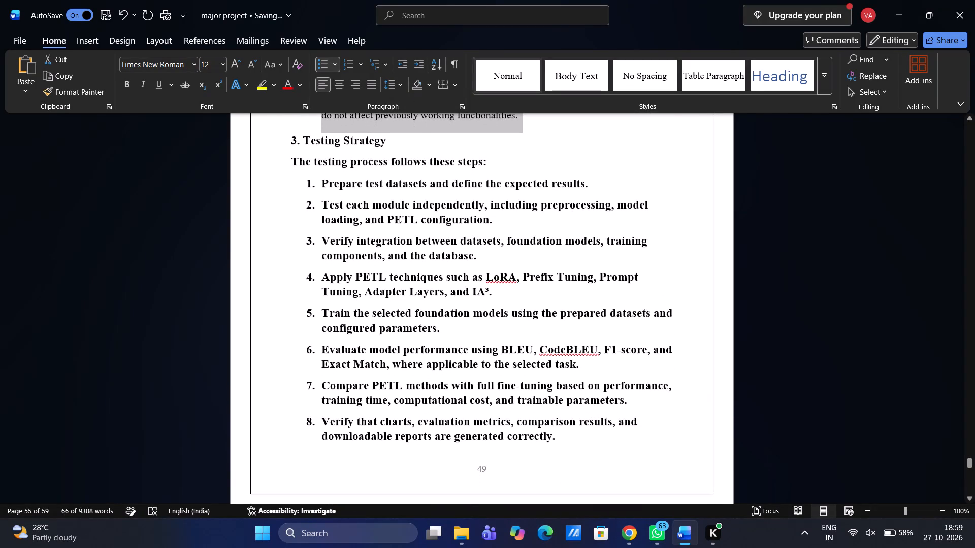
scroll(416, 397, "down", 1)
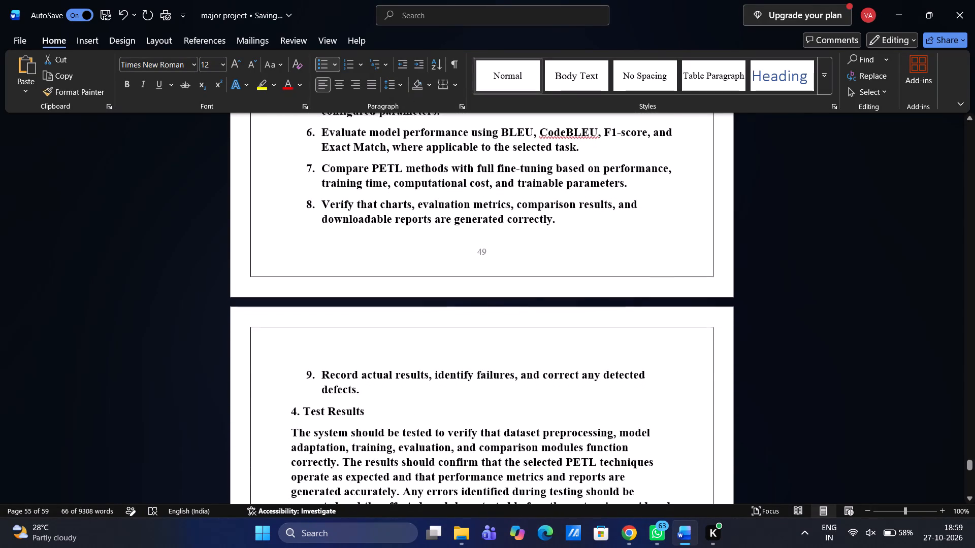
scroll(416, 397, "down", 1)
scroll(344, 278, "up", 1)
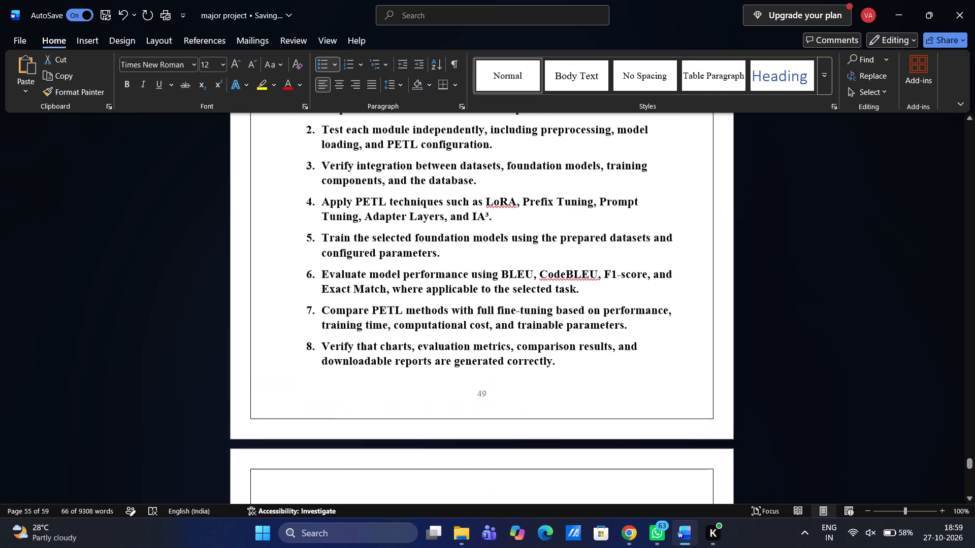
scroll(344, 278, "up", 1)
left_click_drag(292, 204, 442, 517)
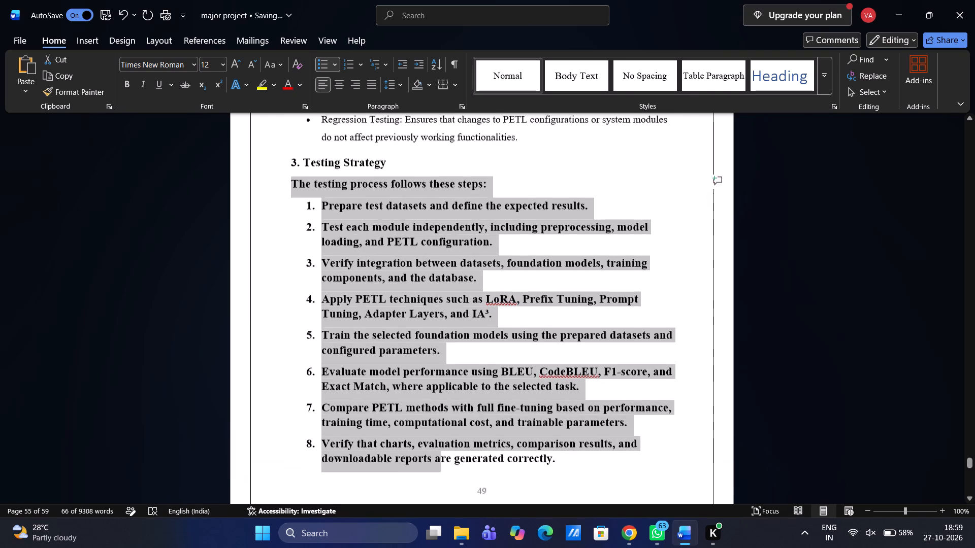
left_click_drag(442, 517, 413, 459)
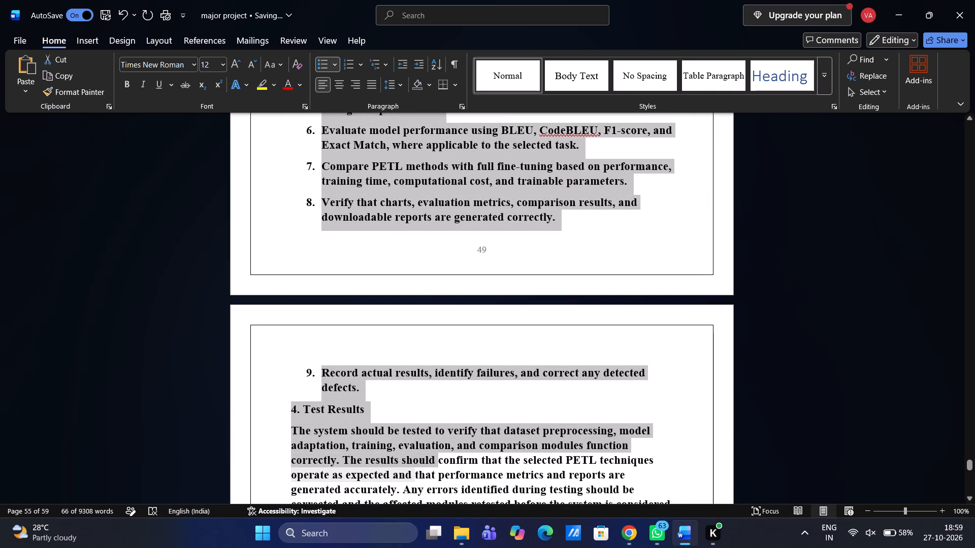
left_click_drag(413, 459, 397, 396)
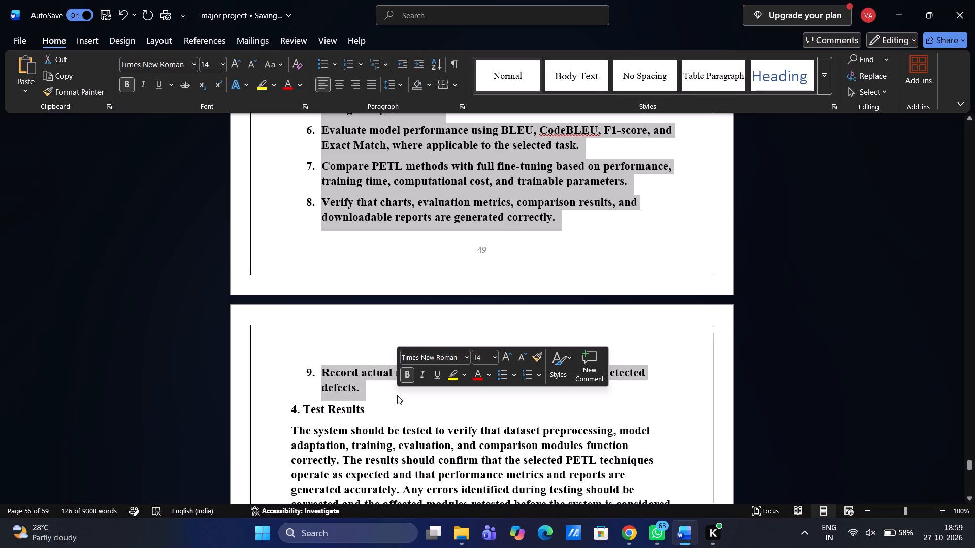
left_click(400, 373)
left_click(405, 374)
left_click(496, 357)
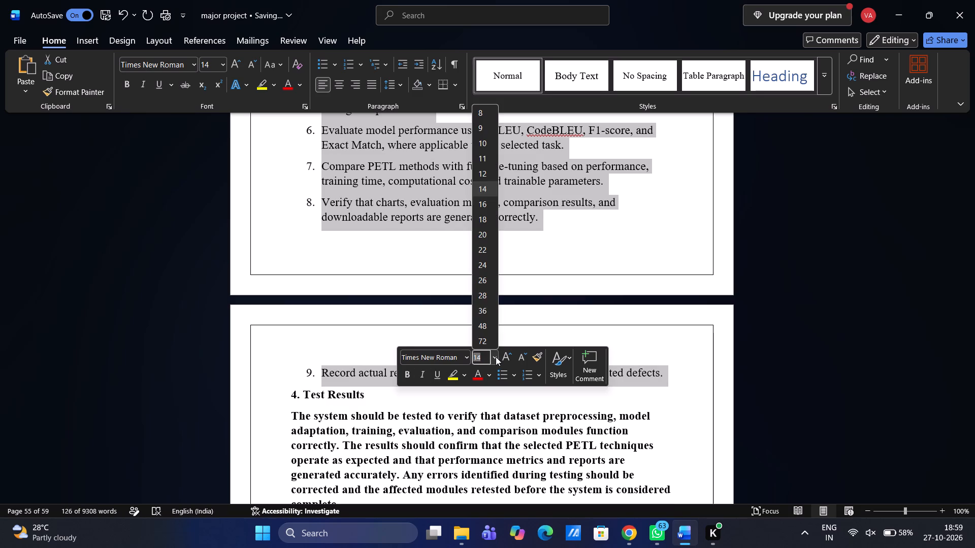
left_click(481, 179)
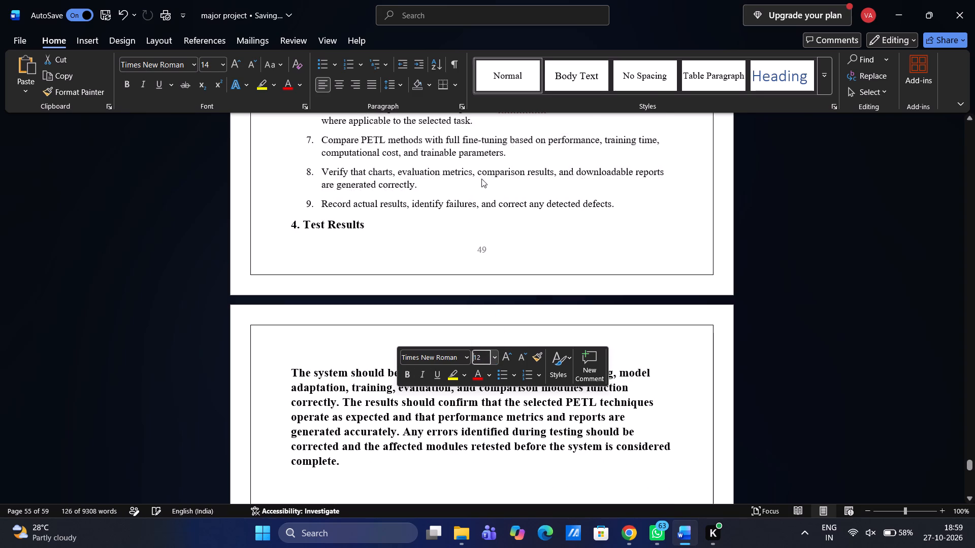
left_click(401, 83)
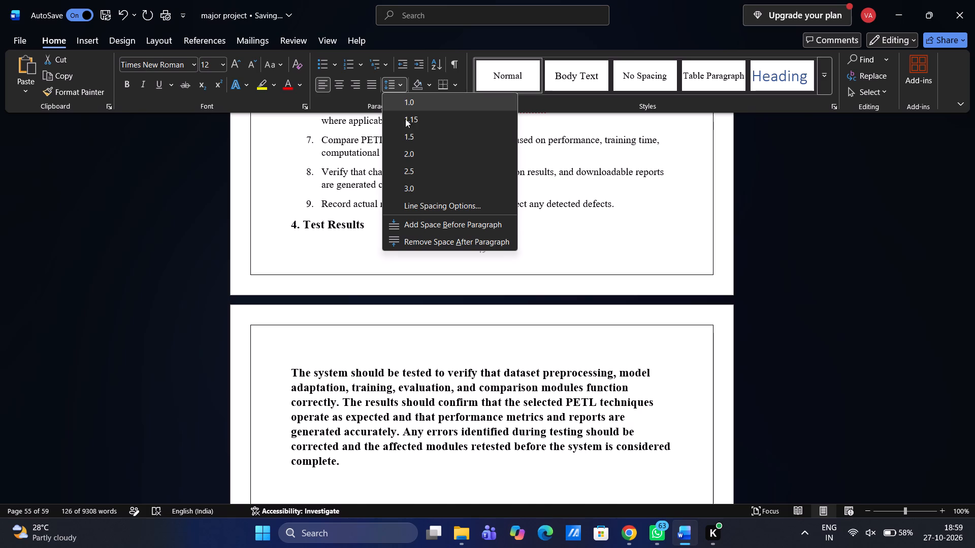
left_click(411, 140)
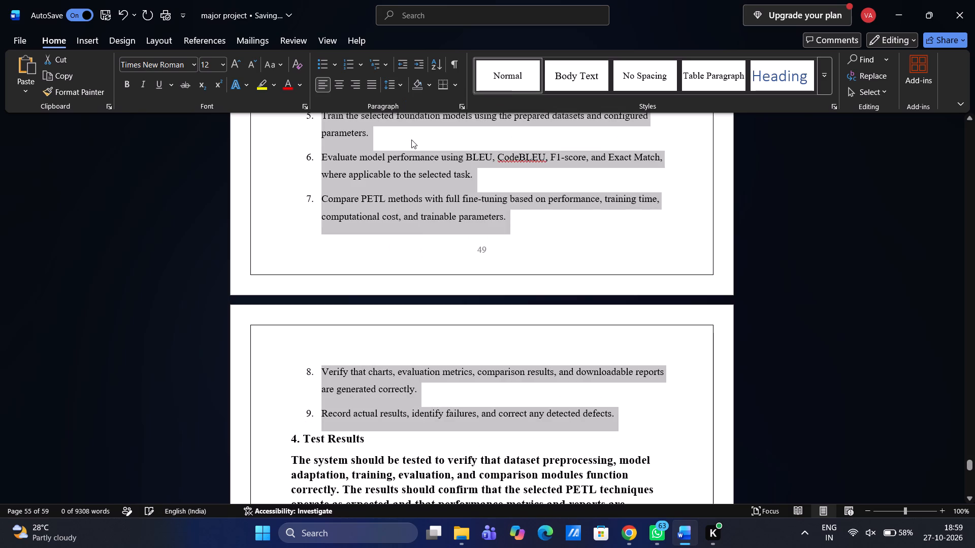
Format the paragraph under 4. Test Results as non-bold 12 pt text with 1.5 line spacing.
scroll(449, 352, "down", 1)
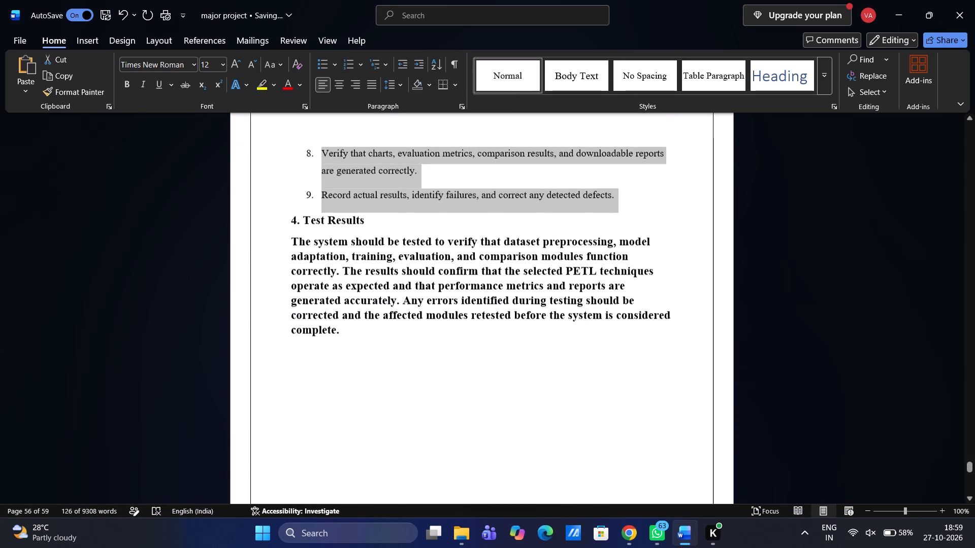
scroll(449, 352, "down", 1)
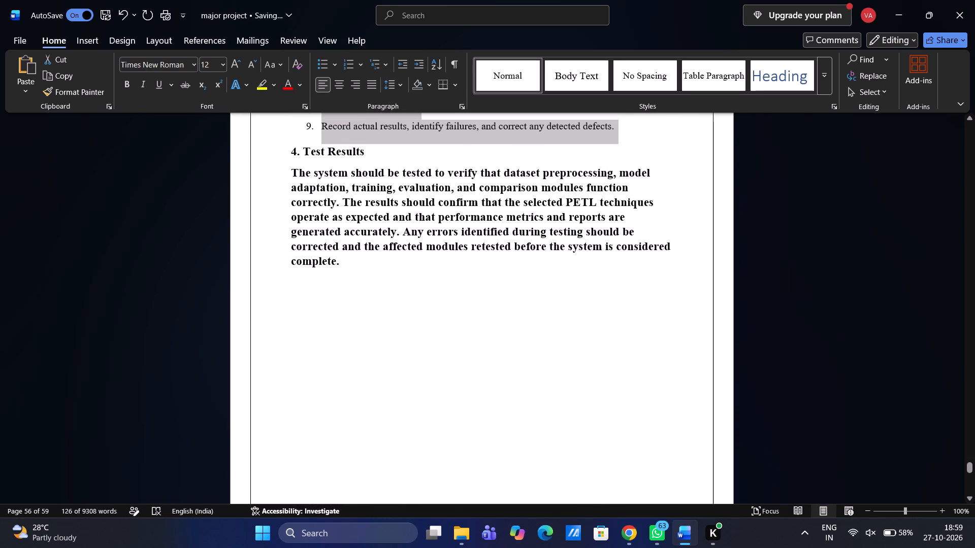
left_click_drag(289, 170, 347, 266)
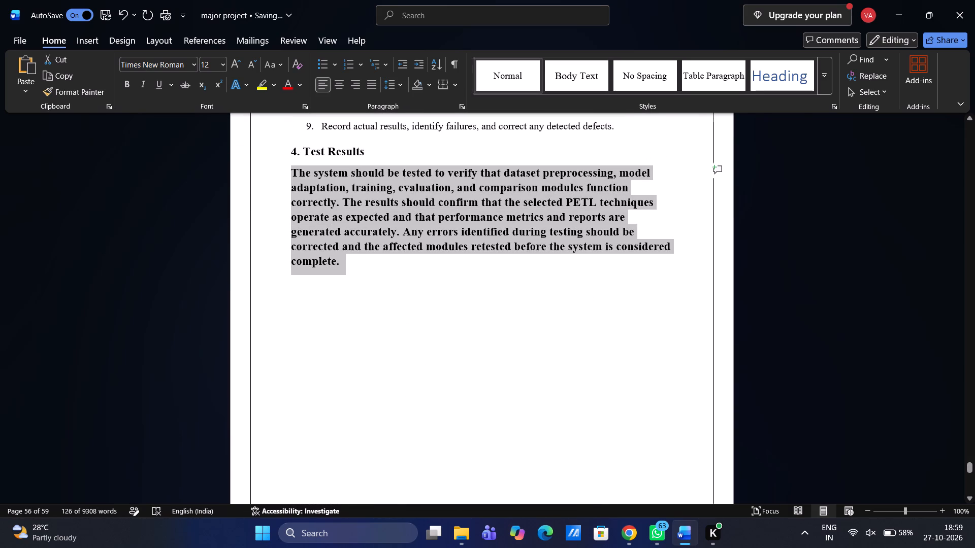
left_click_drag(347, 266, 347, 265)
left_click(443, 228)
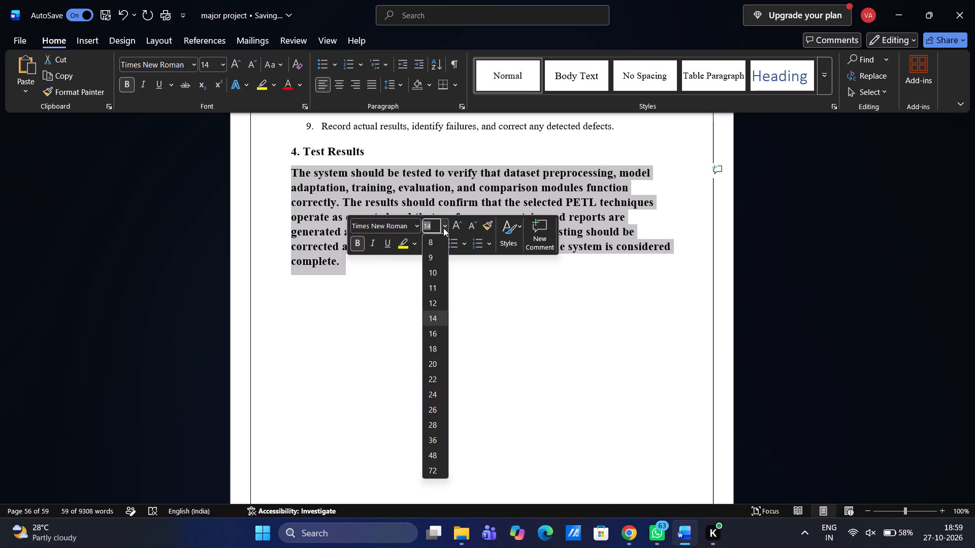
left_click(435, 296)
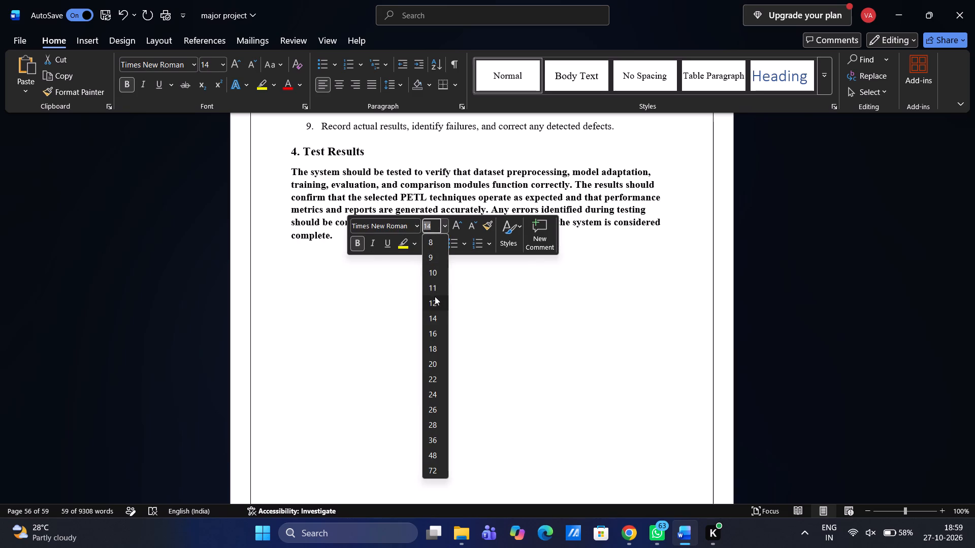
left_click(356, 244)
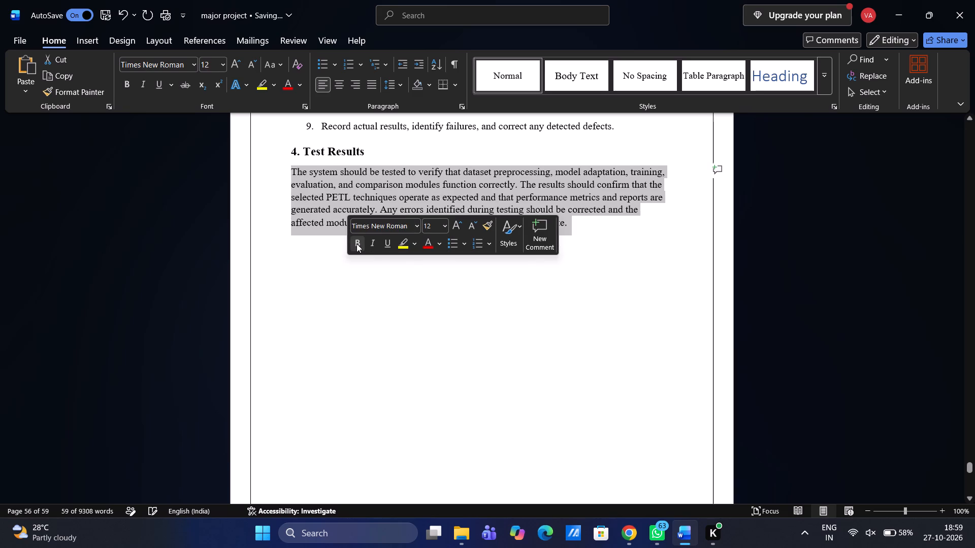
left_click(395, 80)
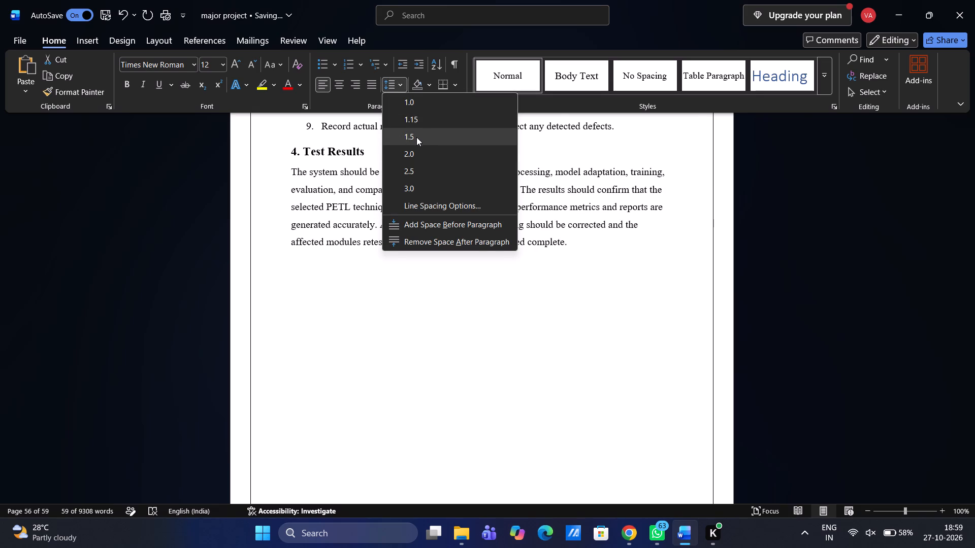
left_click(416, 137)
left_click(445, 360)
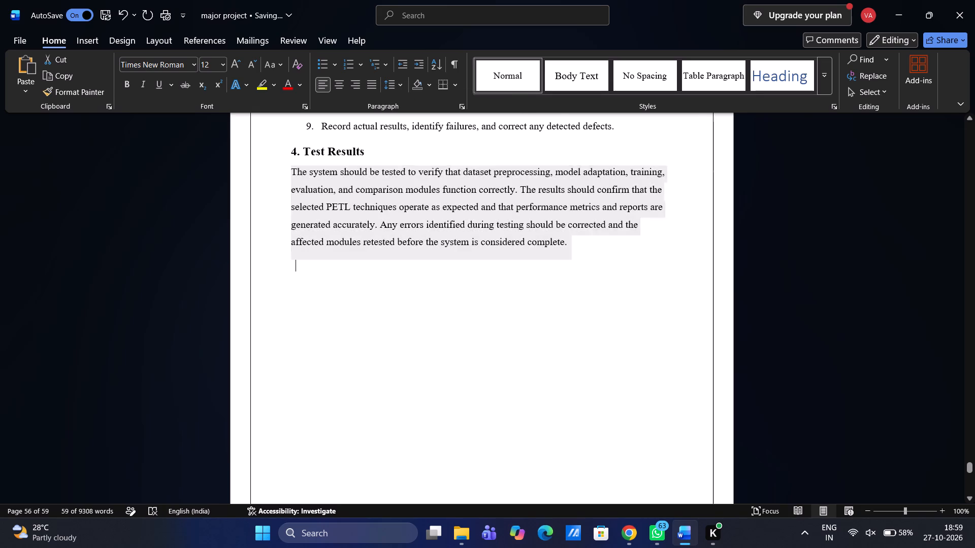
scroll(445, 360, "down", 1)
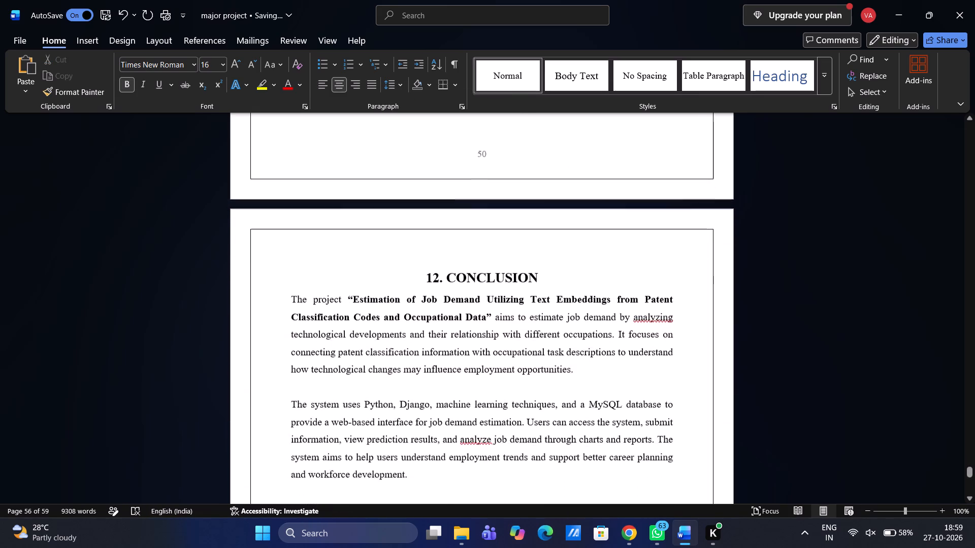
scroll(445, 360, "down", 1)
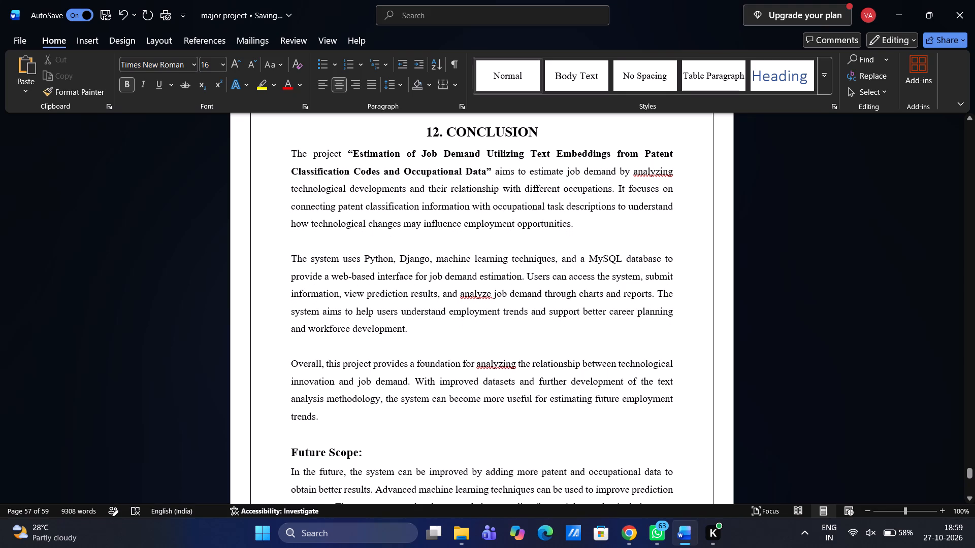
scroll(445, 360, "down", 2)
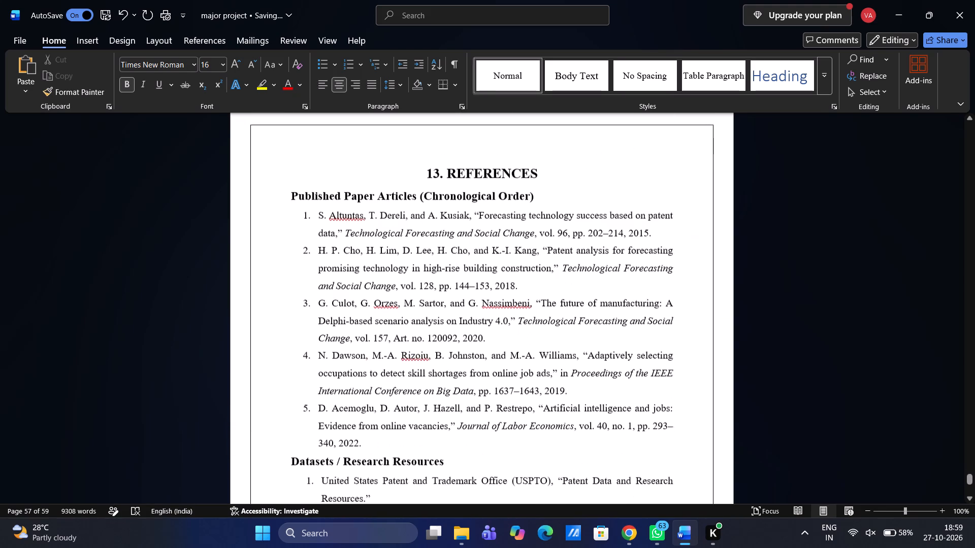
scroll(445, 360, "down", 1)
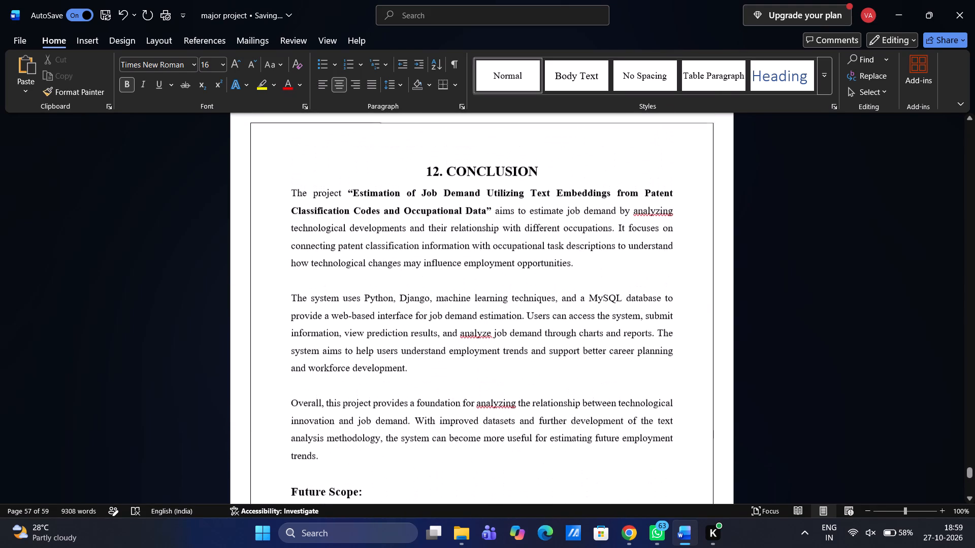
left_click_drag(290, 204, 301, 369)
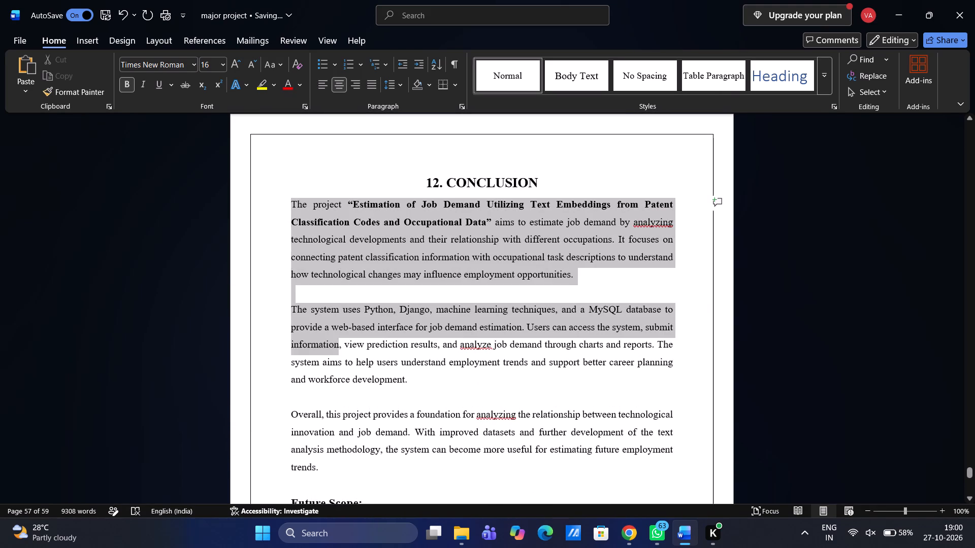